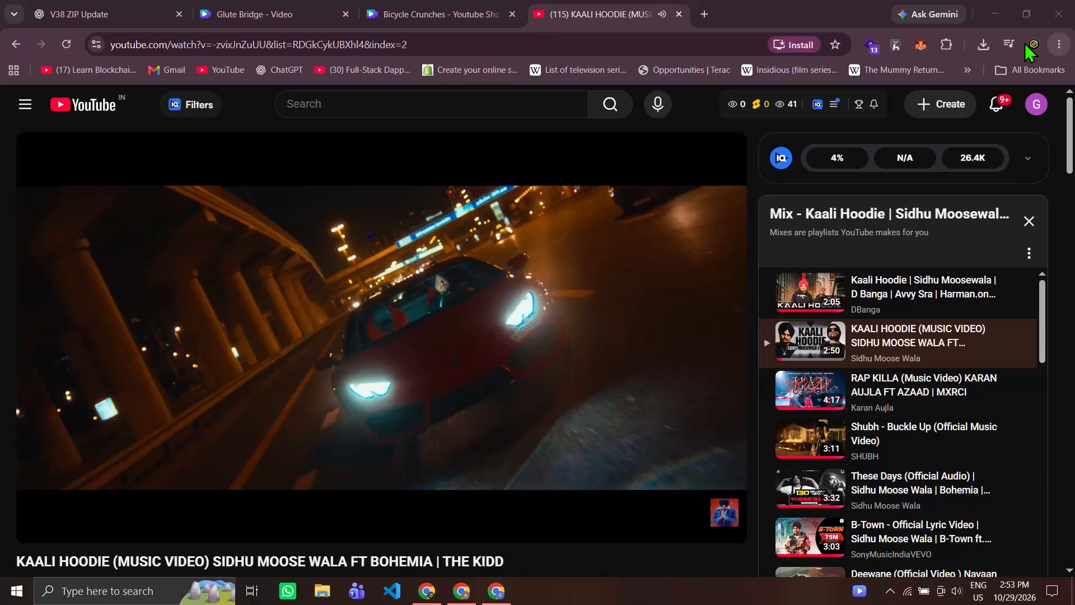
# Switch to the browser window with the aifitmate channel's Videos list in YouTube Studio.
pyautogui.click(1020, 43)
pyautogui.hotkey('alt', 'Tab')
pyautogui.hotkey('alt', 'Tab')
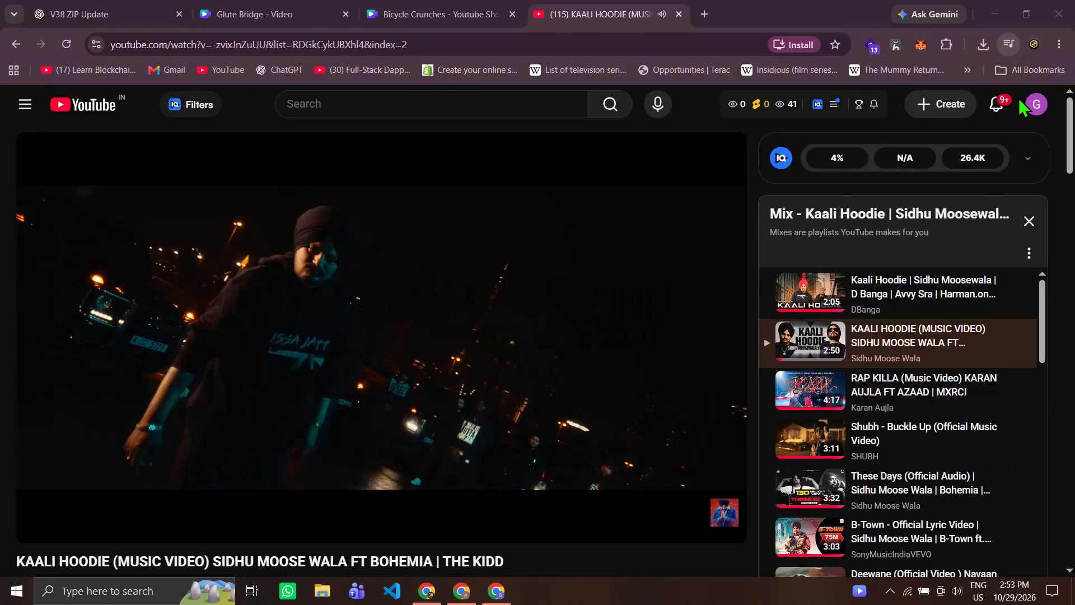
pyautogui.hotkey('alt', 'Tab')
pyautogui.hotkey('alt', 'Tab')
pyautogui.hotkey('alt', 'Tab')
pyautogui.click(1074, 0)
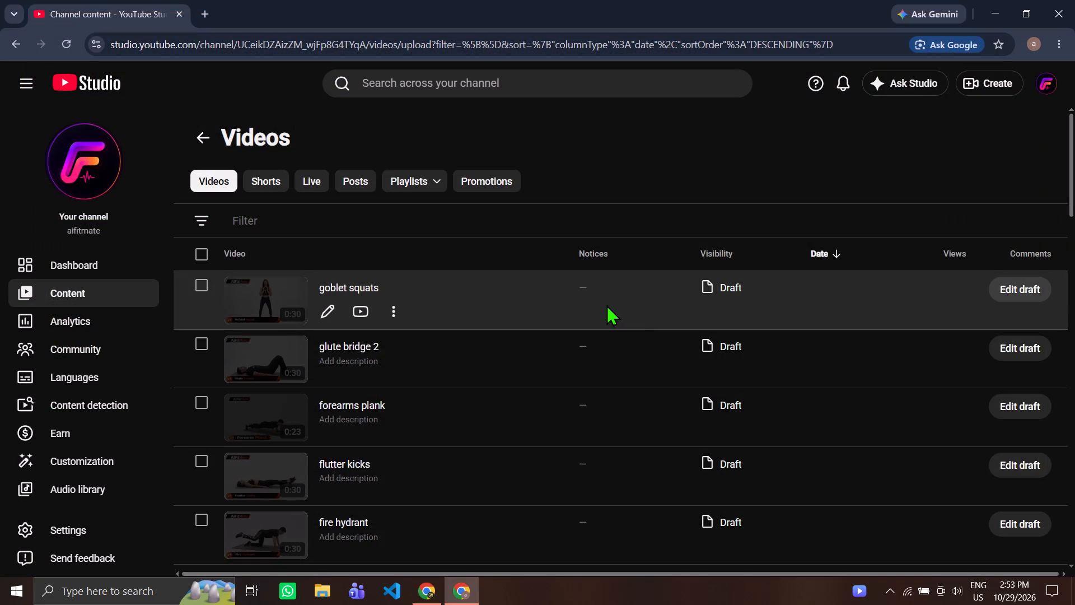
pyautogui.click(55, 179)
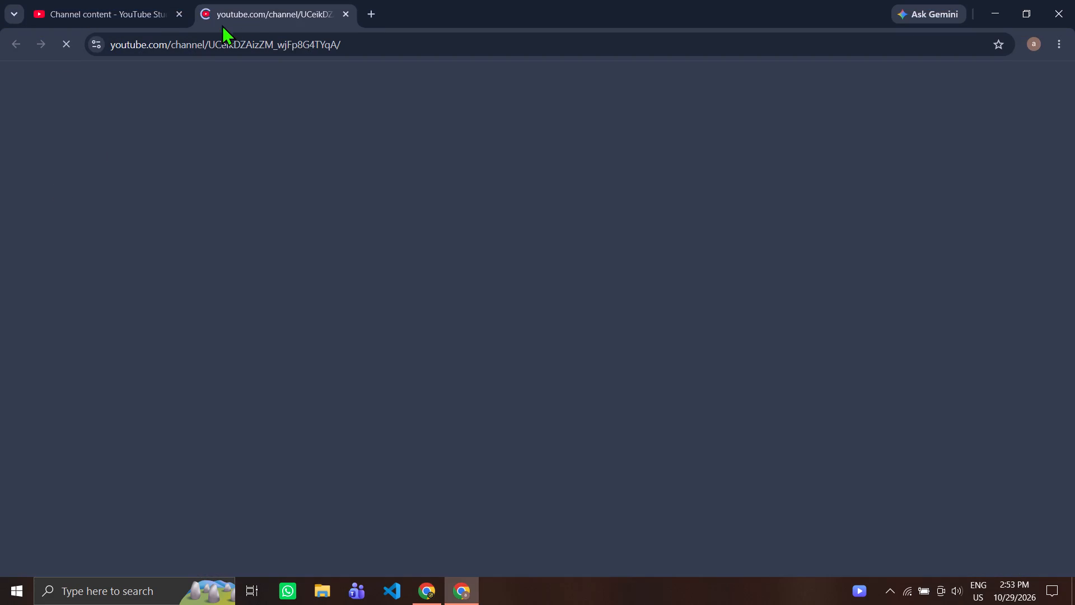
pyautogui.hotkey('ctrl', 'w')
# Search the web in a new tab for "youtube pe max kitna video upload kar sakte hai in one day".
pyautogui.hotkey('ctrl', 't')
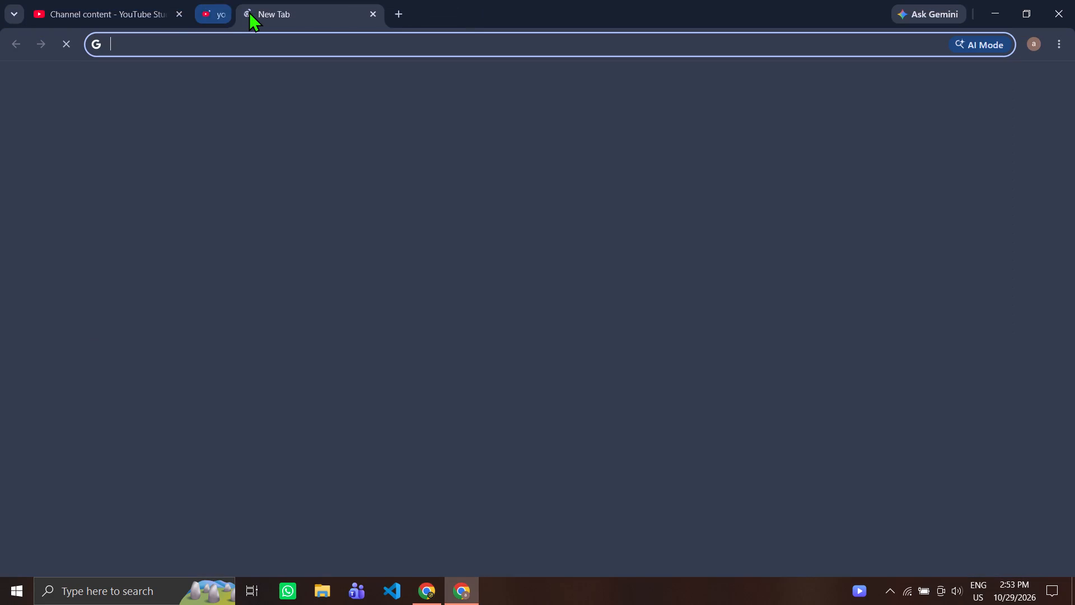
pyautogui.write('yo')
pyautogui.hotkey('ctrl', 'a')
pyautogui.write('youtube pe max kitna')
pyautogui.press('space')
pyautogui.write('video')
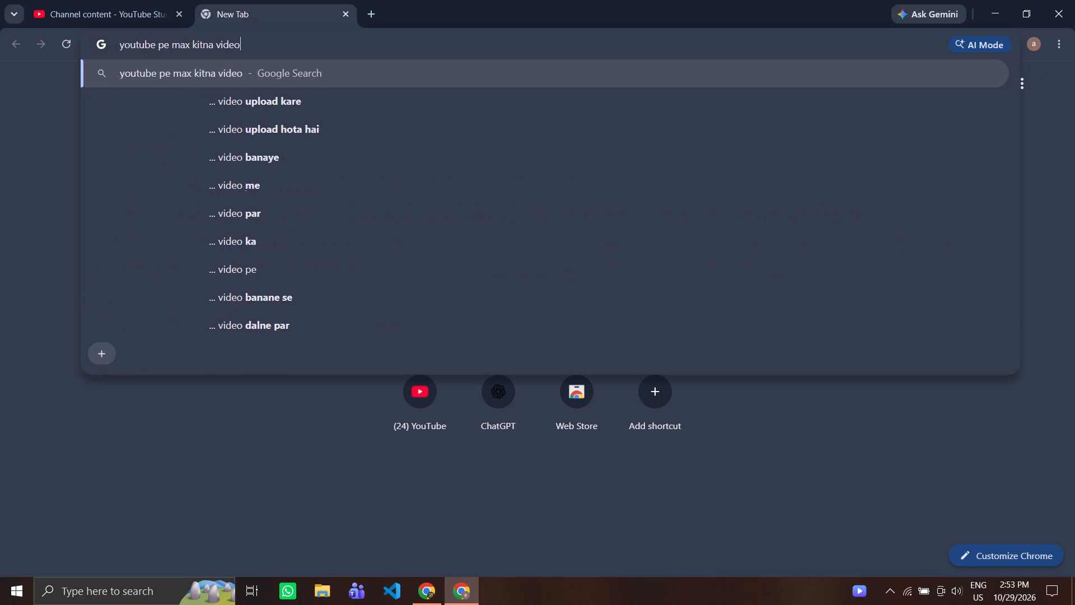
pyautogui.press('Down')
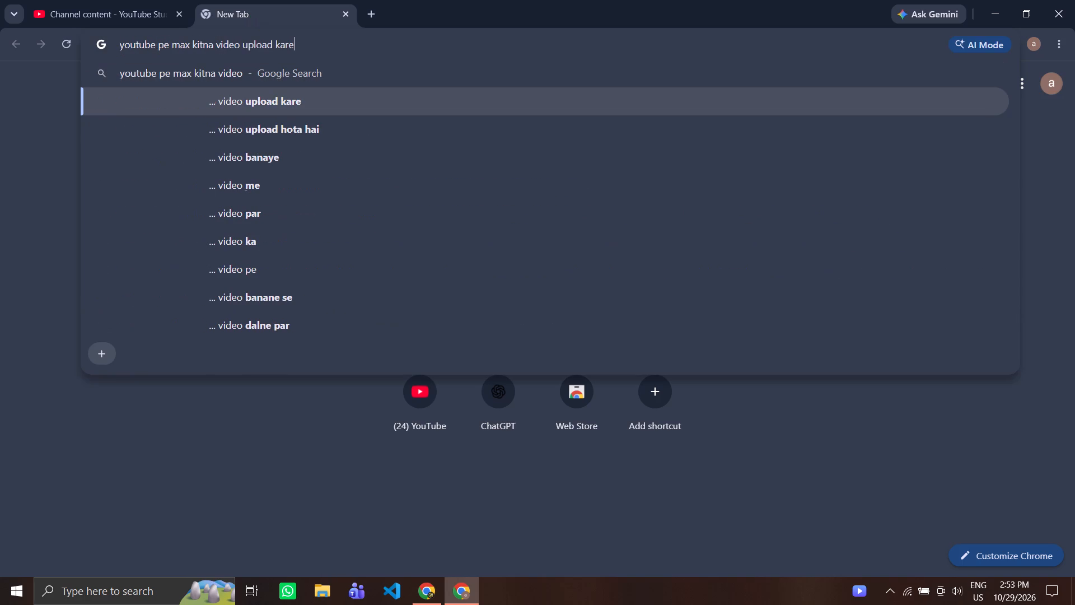
pyautogui.press('BackSpace')
pyautogui.press('space')
pyautogui.write('sakte hi')
pyautogui.press('space')
pyautogui.press('BackSpace')
pyautogui.press('BackSpace')
pyautogui.write('ai in one day')
pyautogui.press('Return')
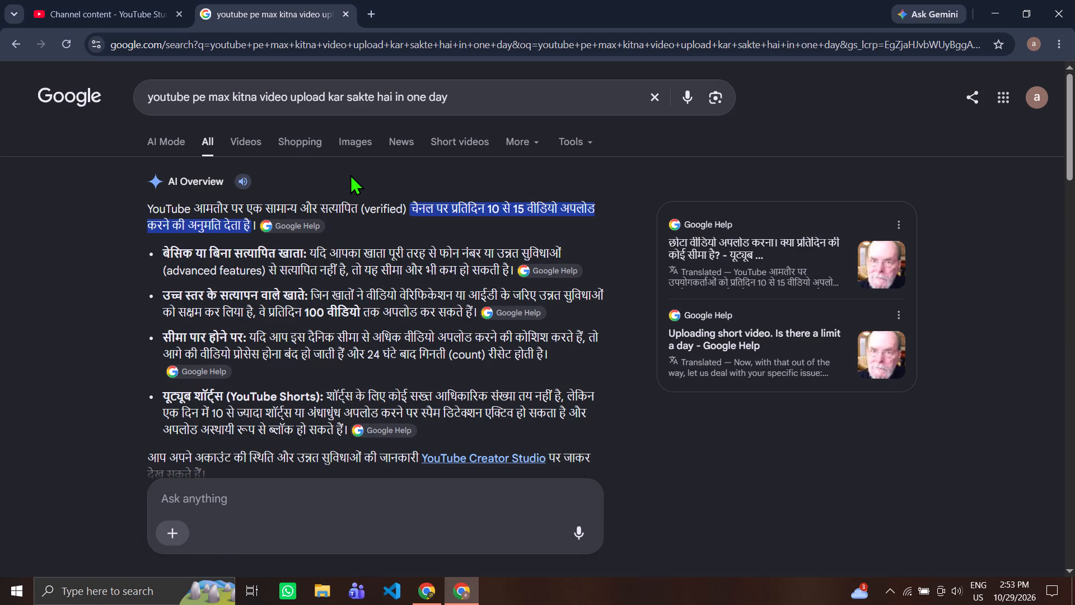
# Return to the channel content page in YouTube Studio.
pyautogui.click(129, 6)
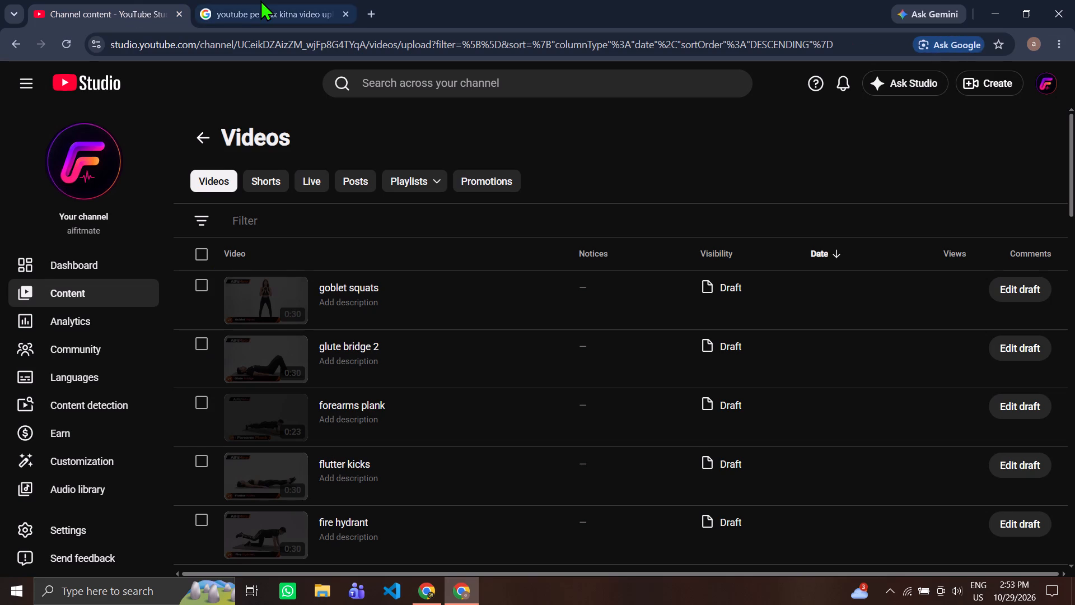
pyautogui.click(265, 0)
pyautogui.hotkey('ctrl', '1')
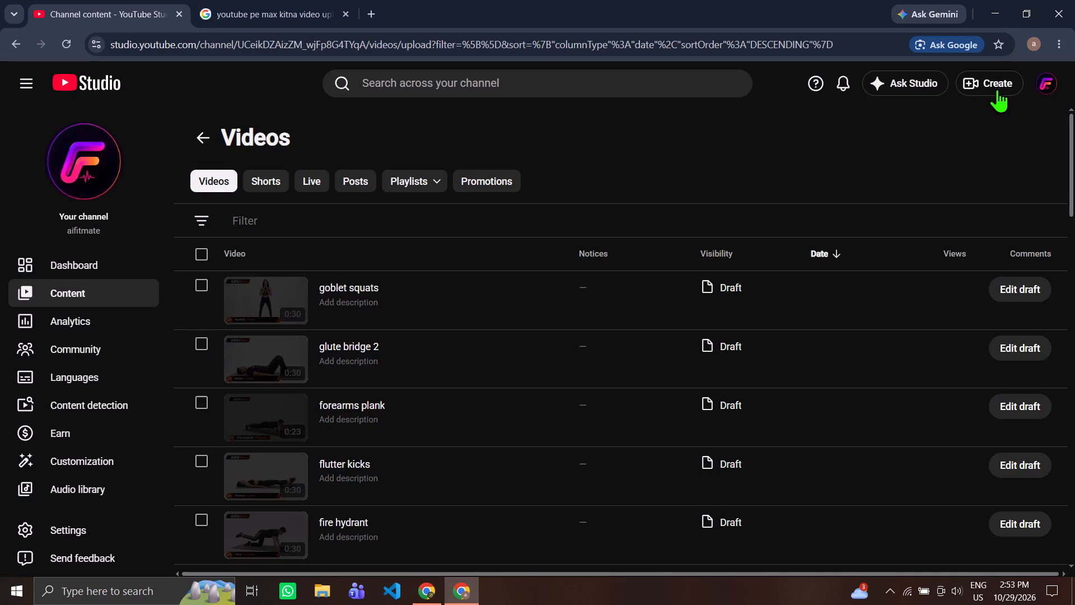
pyautogui.click(997, 89)
pyautogui.click(647, 161)
# In File Explorer, open the completed folder under D:, mv and mc, projects, videos, and look over the exercise folders.
pyautogui.press('super+2')
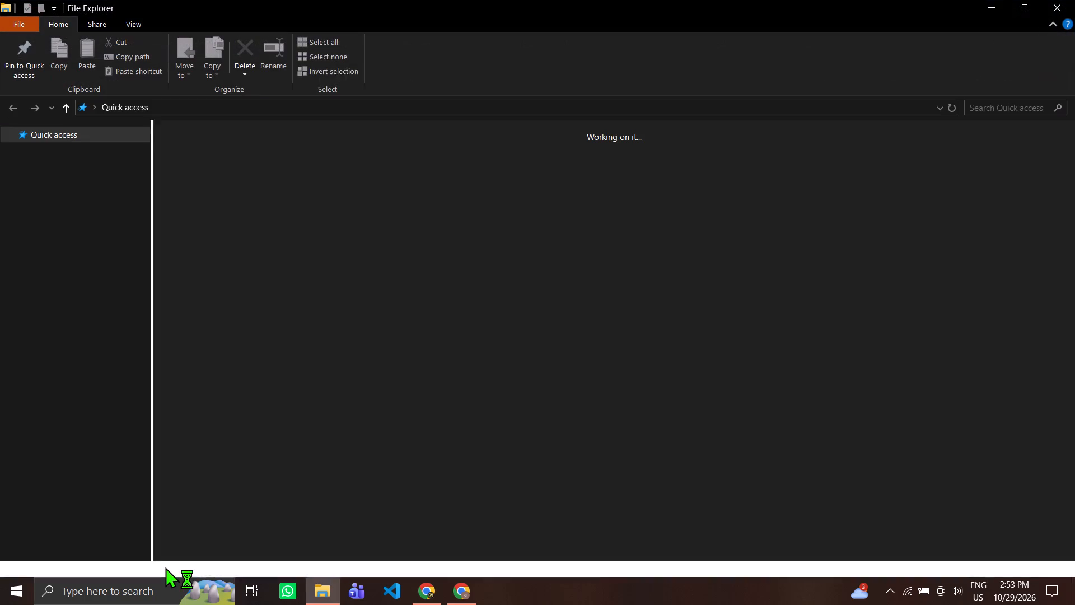
pyautogui.click(72, 338)
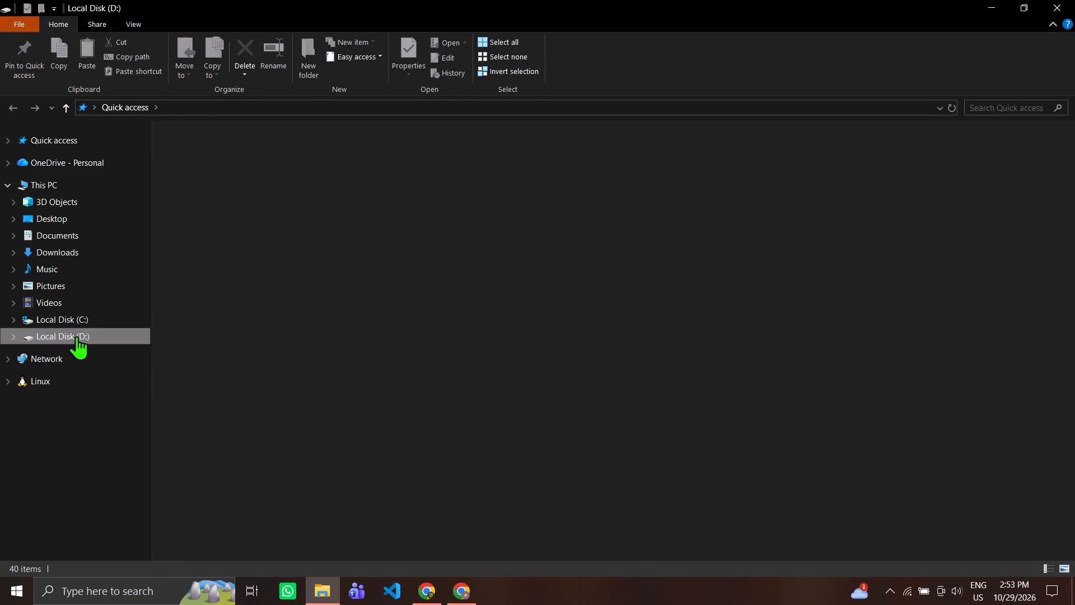
pyautogui.doubleClick(584, 185)
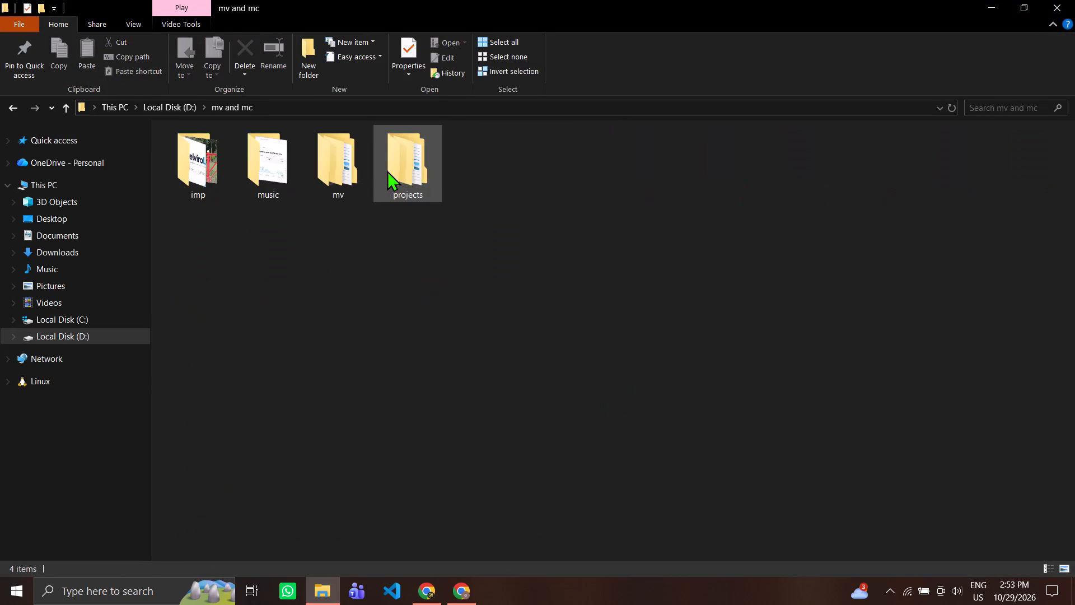
pyautogui.tripleClick(385, 170)
pyautogui.doubleClick(385, 170)
pyautogui.click(385, 170)
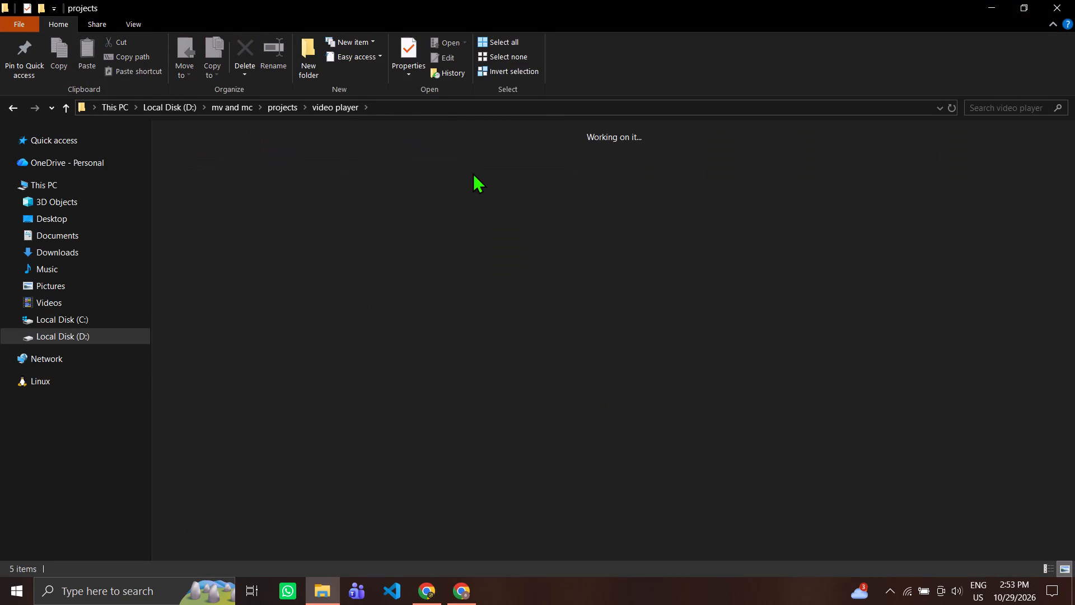
pyautogui.click(473, 173)
pyautogui.doubleClick(441, 164)
pyautogui.doubleClick(213, 160)
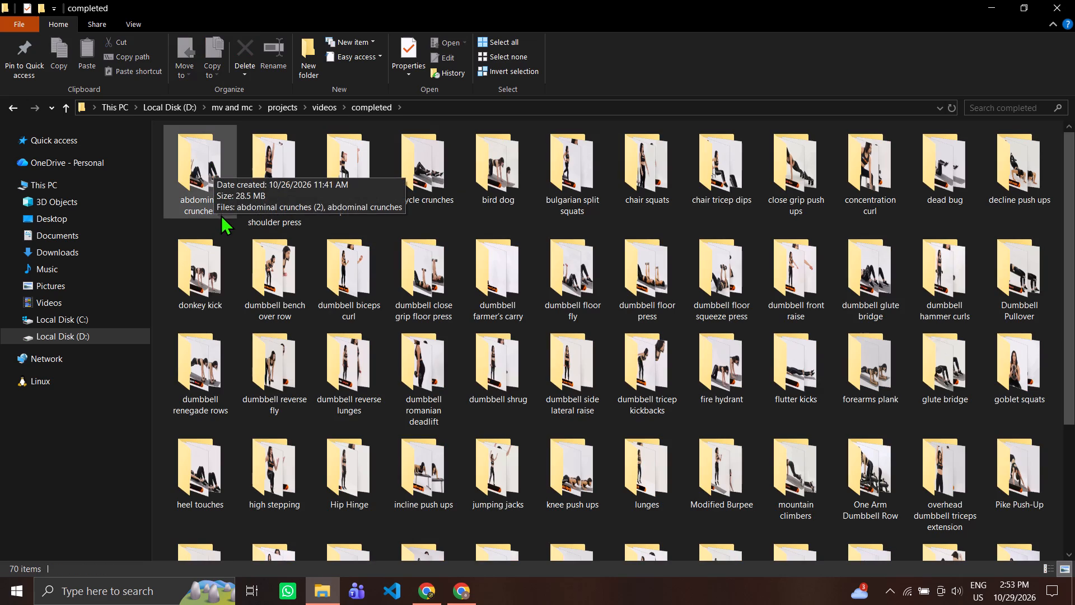
pyautogui.click(213, 278)
pyautogui.click(216, 342)
# Back in YouTube Studio, view the AI label details of the Dumbbell Pullover video and return to the channel content.
pyautogui.hotkey('alt', 'Tab')
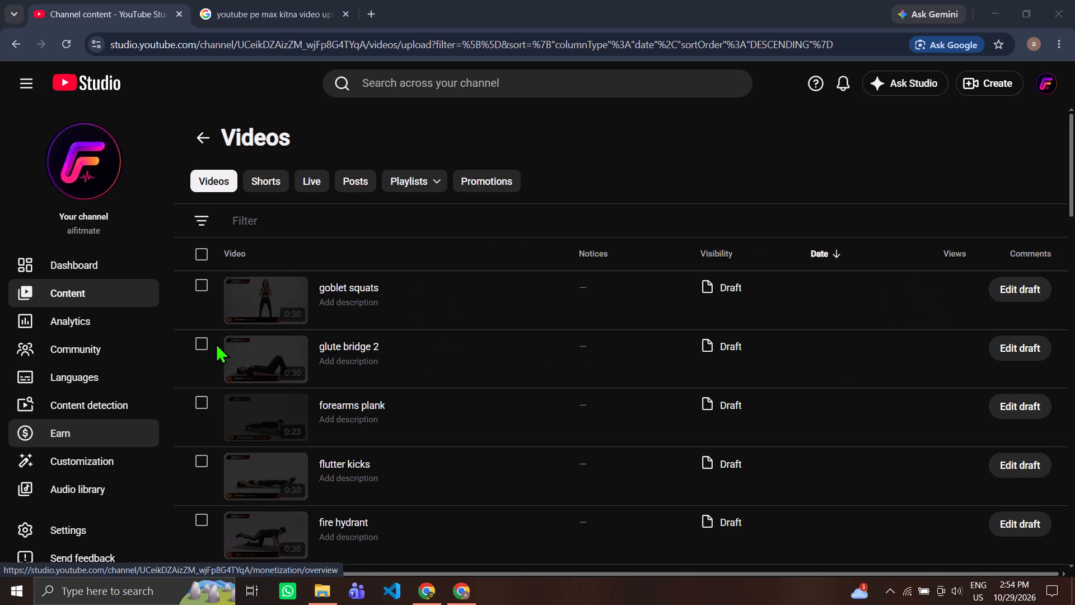
pyautogui.doubleClick(1074, 429)
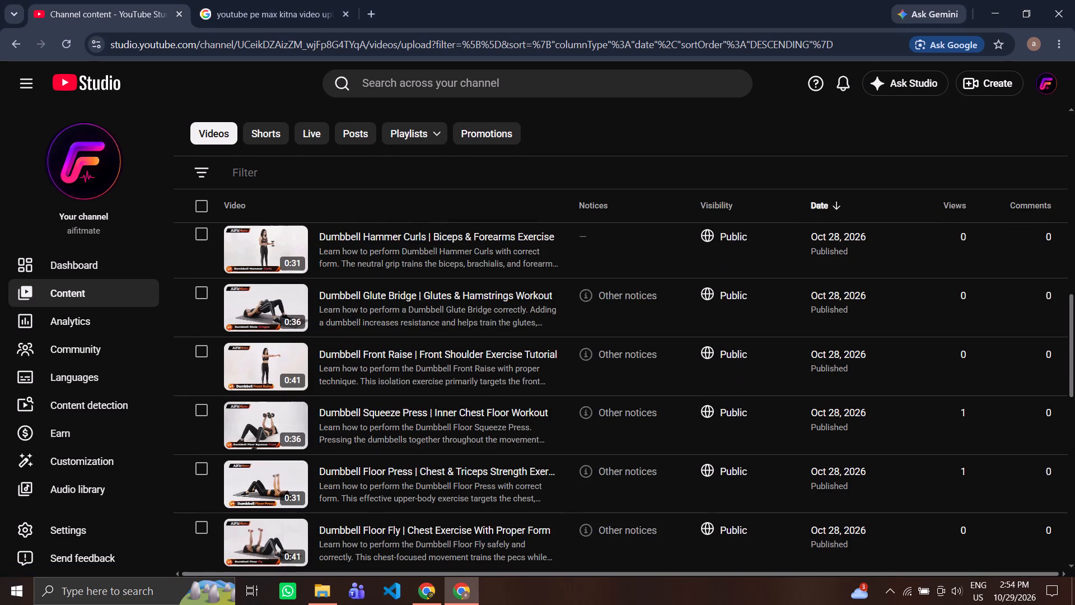
pyautogui.moveTo(1074, 324); pyautogui.dragTo(1074, 272)
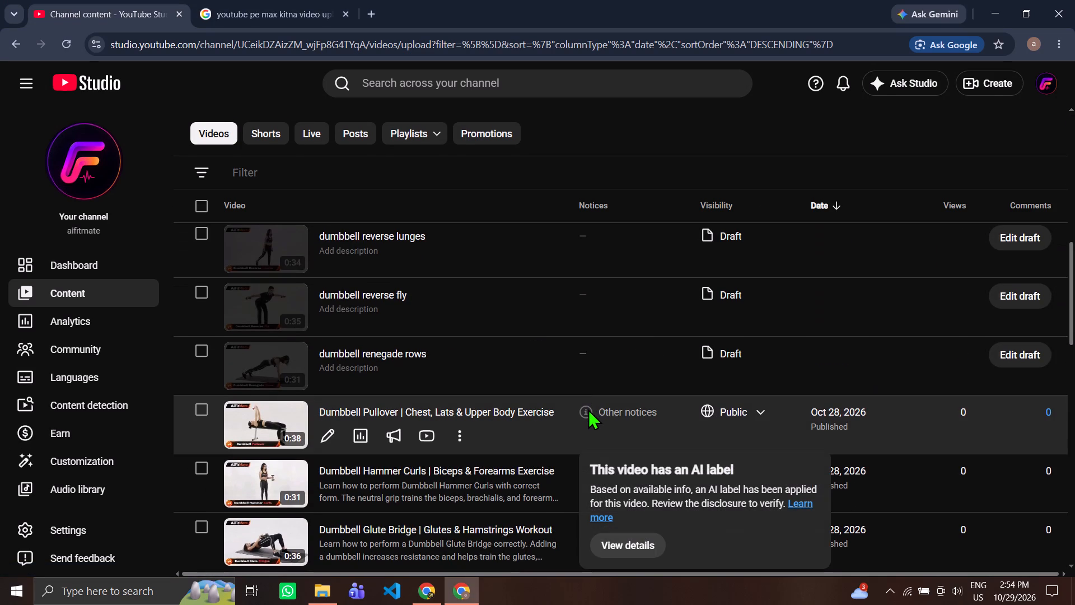
pyautogui.click(642, 541)
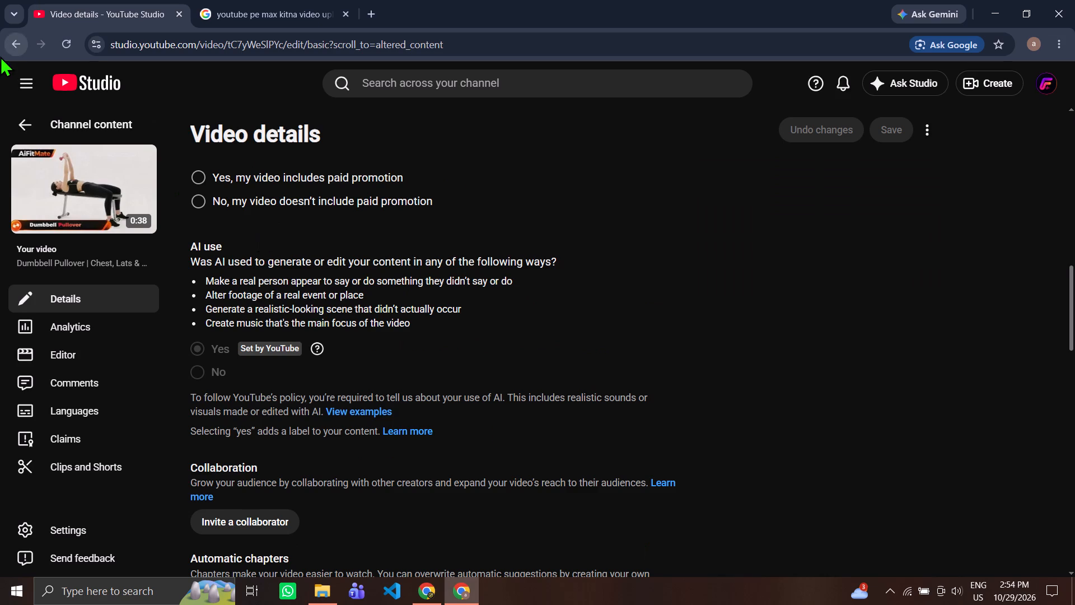
pyautogui.click(22, 120)
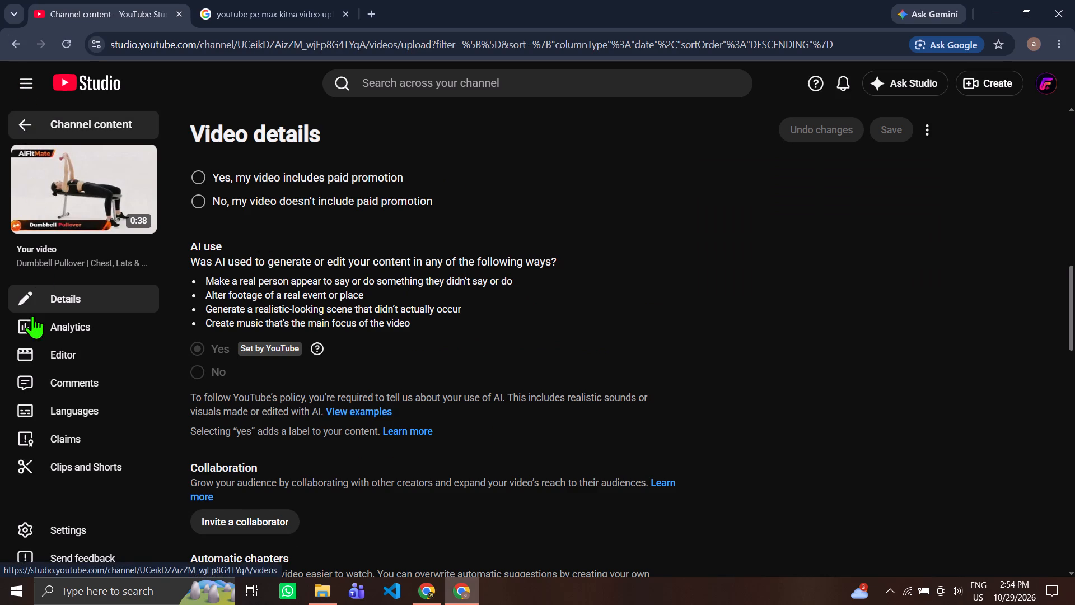
# Set the default visibility for uploads to Public in the channel's upload defaults.
pyautogui.click(90, 532)
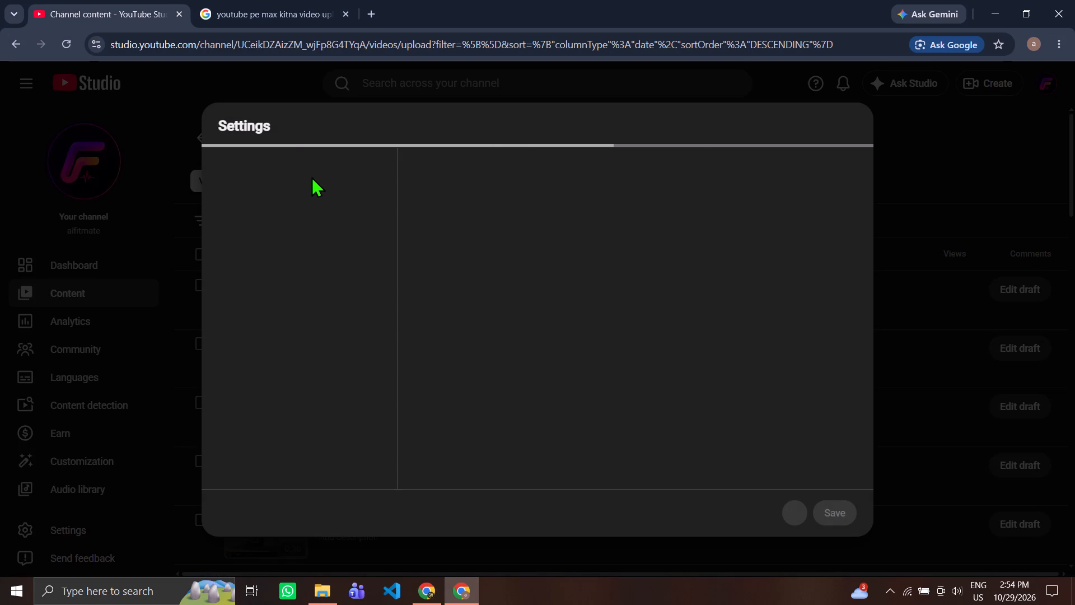
pyautogui.click(316, 226)
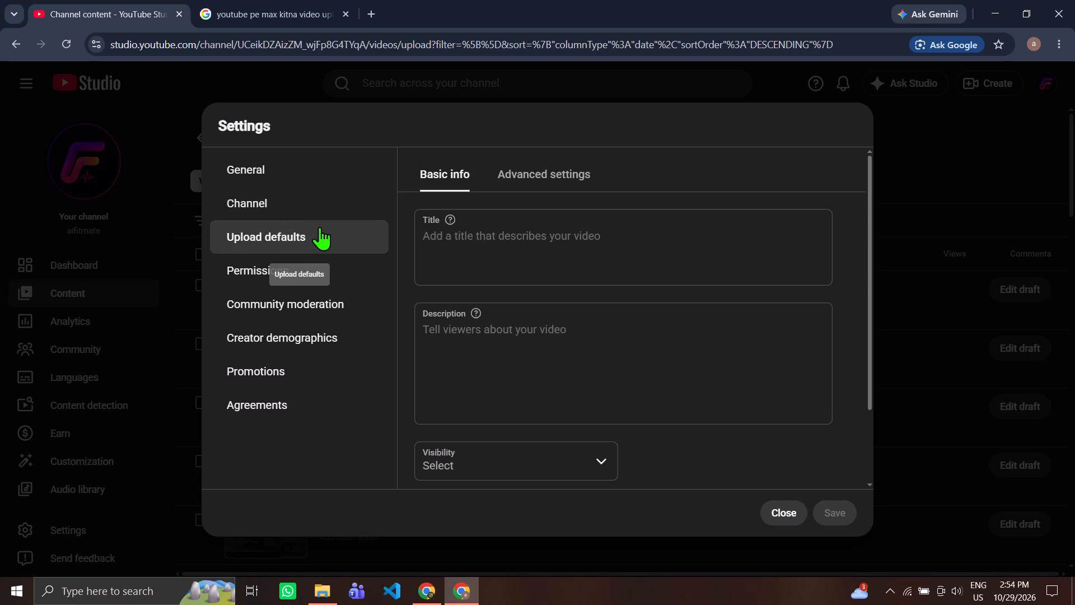
pyautogui.click(867, 432)
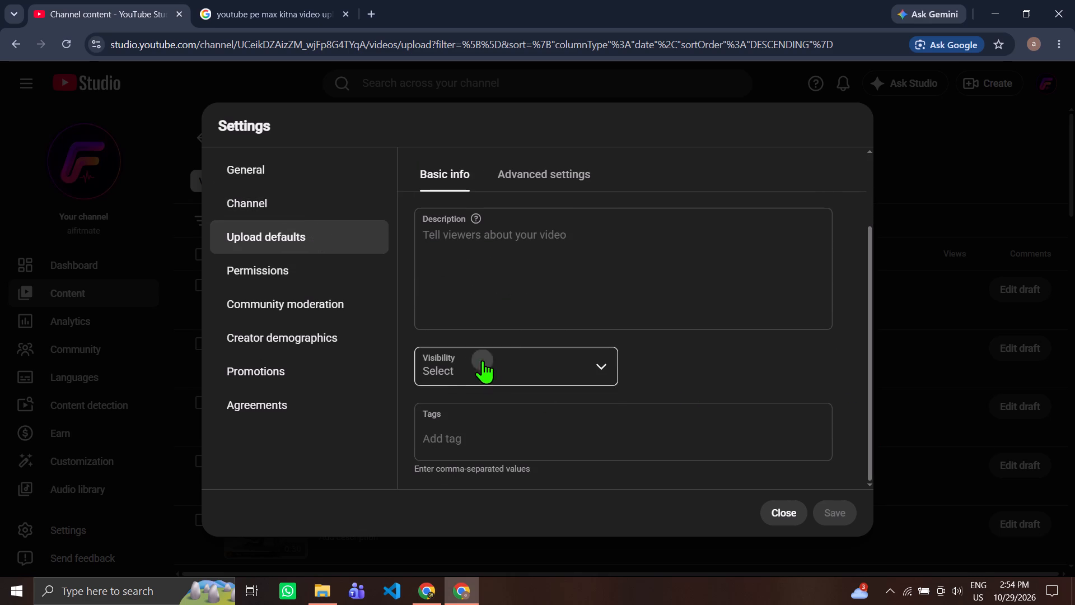
pyautogui.click(483, 360)
pyautogui.click(472, 411)
pyautogui.click(477, 360)
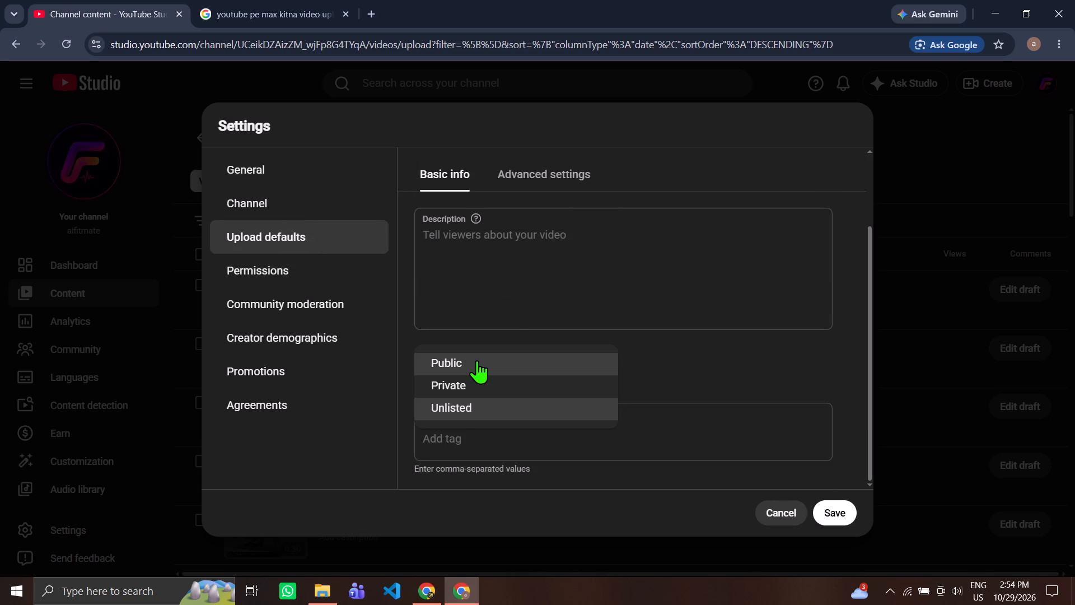
pyautogui.click(477, 360)
# Examine the advanced upload defaults, including the category options, and the permissions and community moderation settings.
pyautogui.click(530, 188)
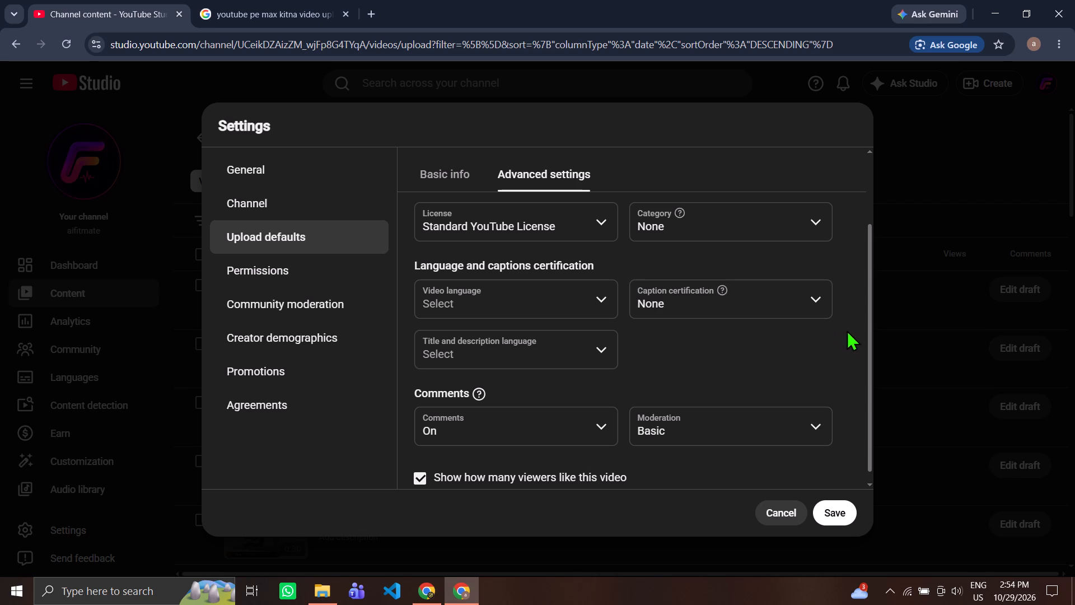
pyautogui.click(789, 237)
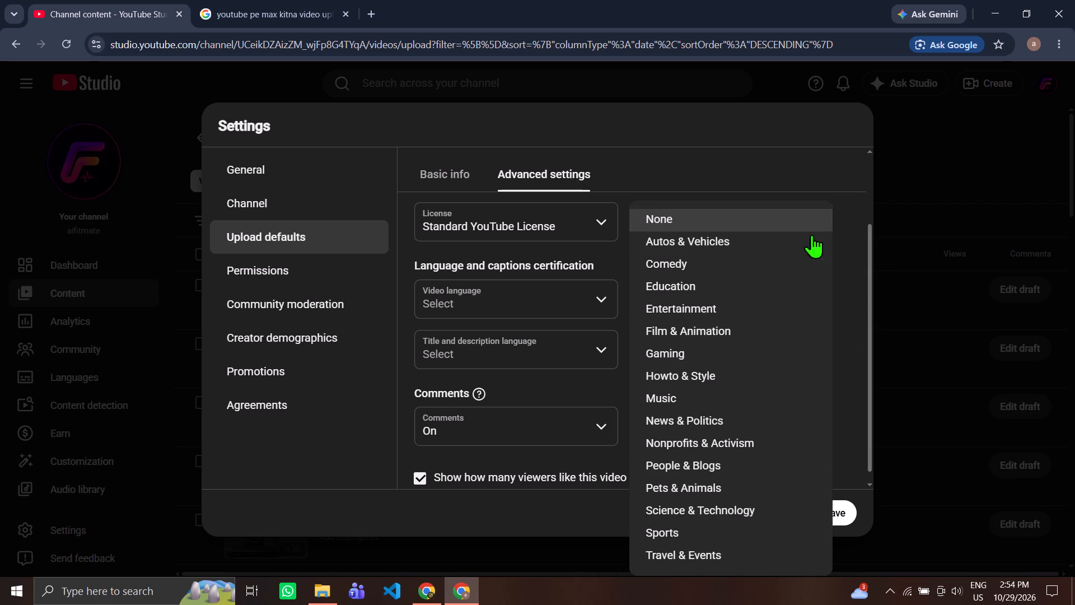
pyautogui.click(850, 255)
pyautogui.moveTo(868, 288); pyautogui.dragTo(870, 327)
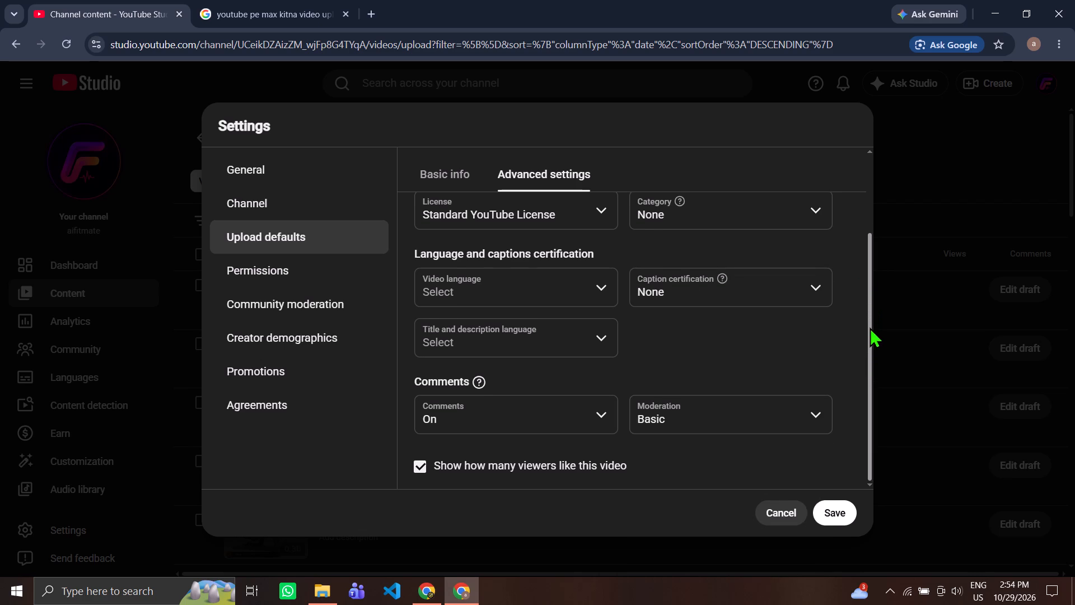
pyautogui.moveTo(870, 327); pyautogui.dragTo(840, 425)
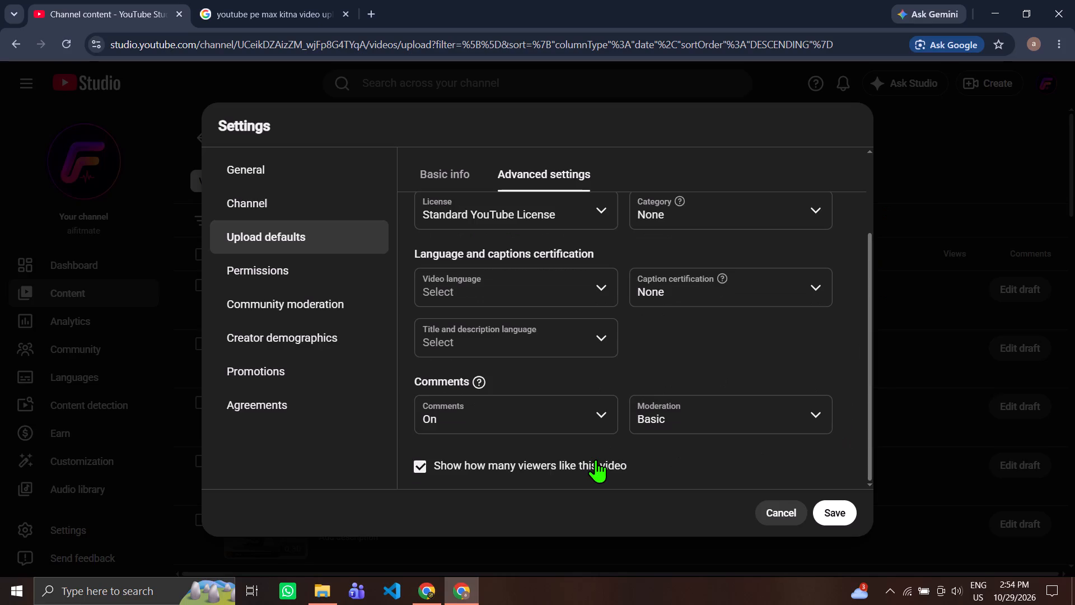
pyautogui.click(286, 266)
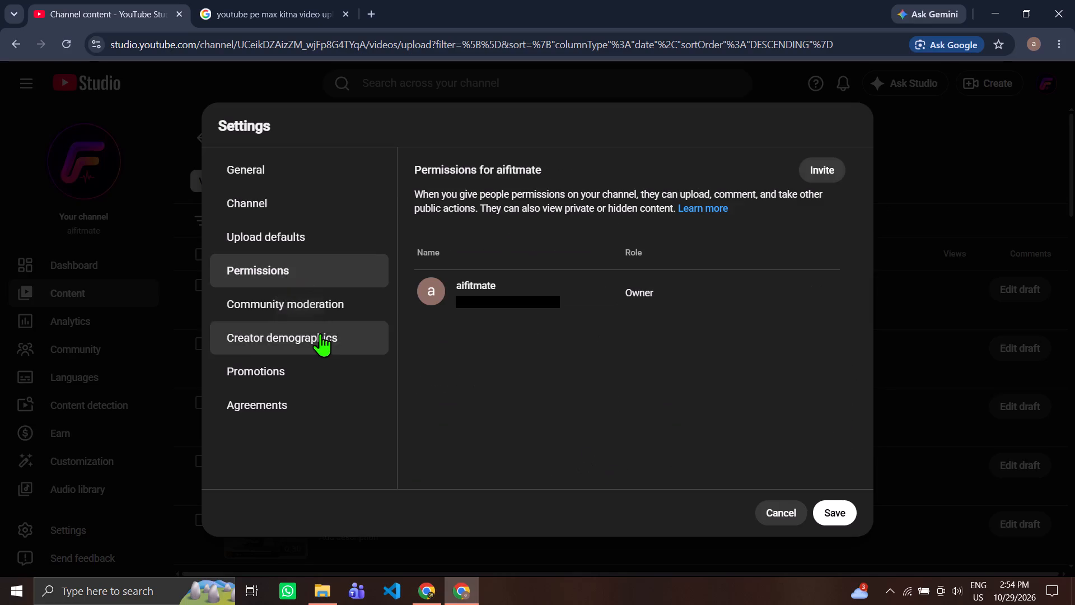
pyautogui.click(320, 313)
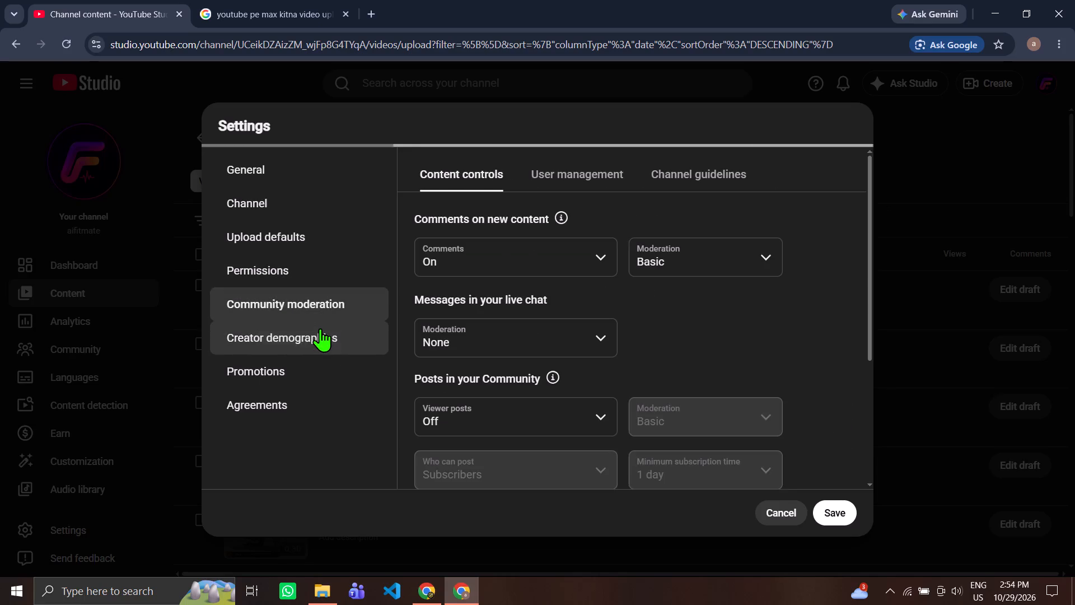
pyautogui.click(320, 329)
# Set the channel's audience to not made for kids in the advanced channel settings.
pyautogui.click(287, 216)
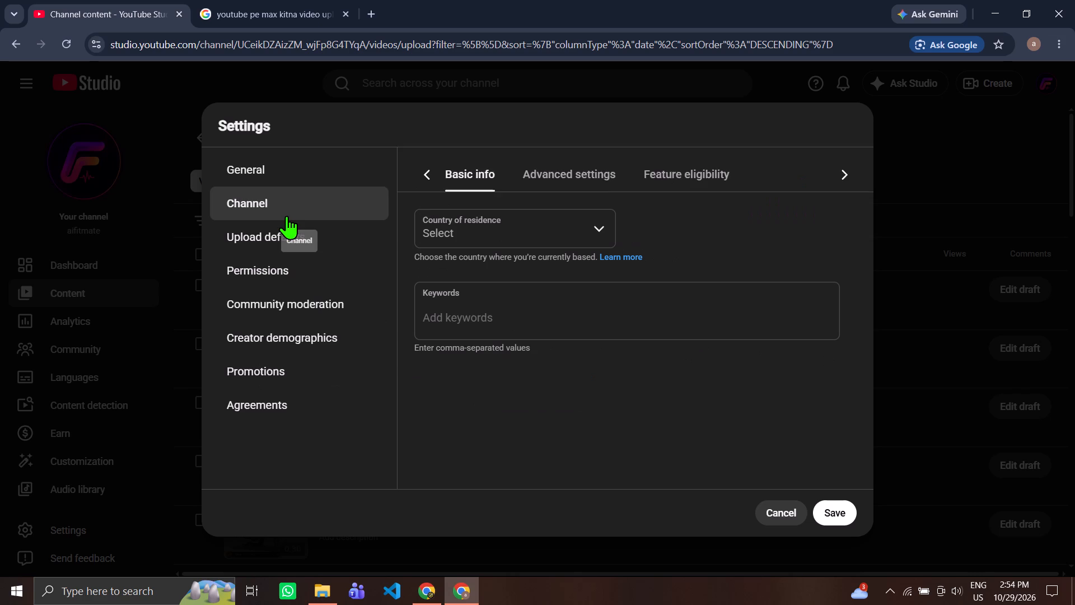
pyautogui.click(546, 176)
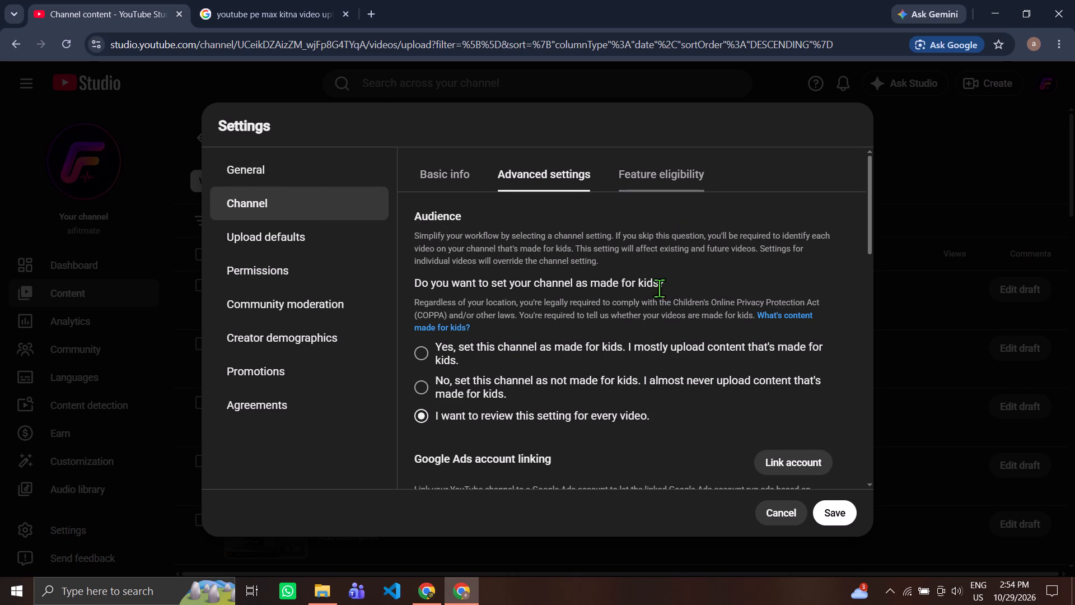
pyautogui.click(520, 385)
# Review the remaining advanced channel settings and the channel's feature eligibility.
pyautogui.click(870, 278)
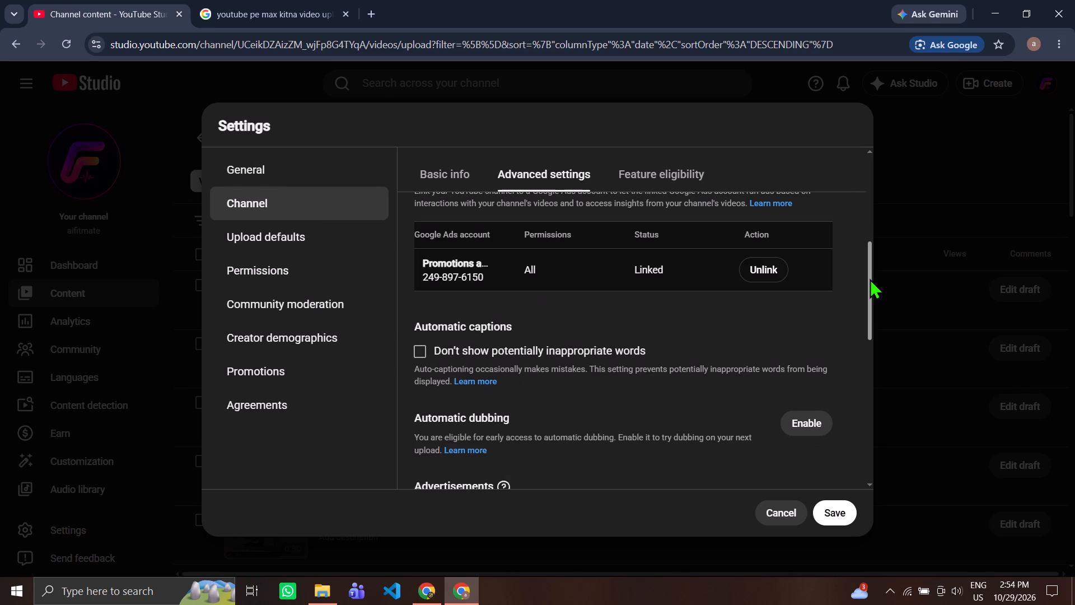
pyautogui.moveTo(870, 278); pyautogui.dragTo(868, 292)
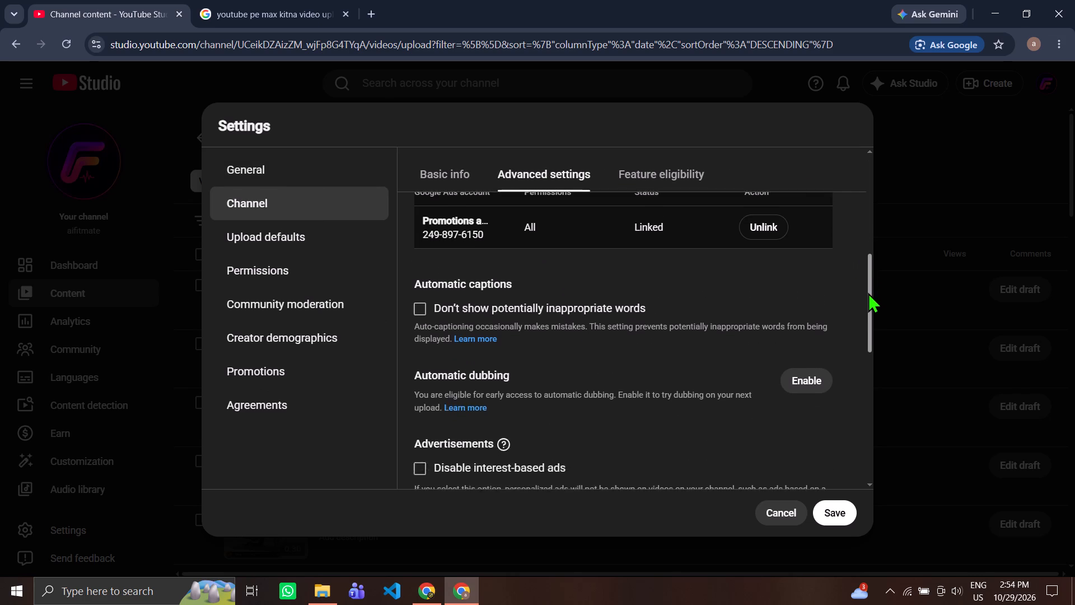
pyautogui.moveTo(868, 292); pyautogui.dragTo(848, 384)
pyautogui.click(669, 165)
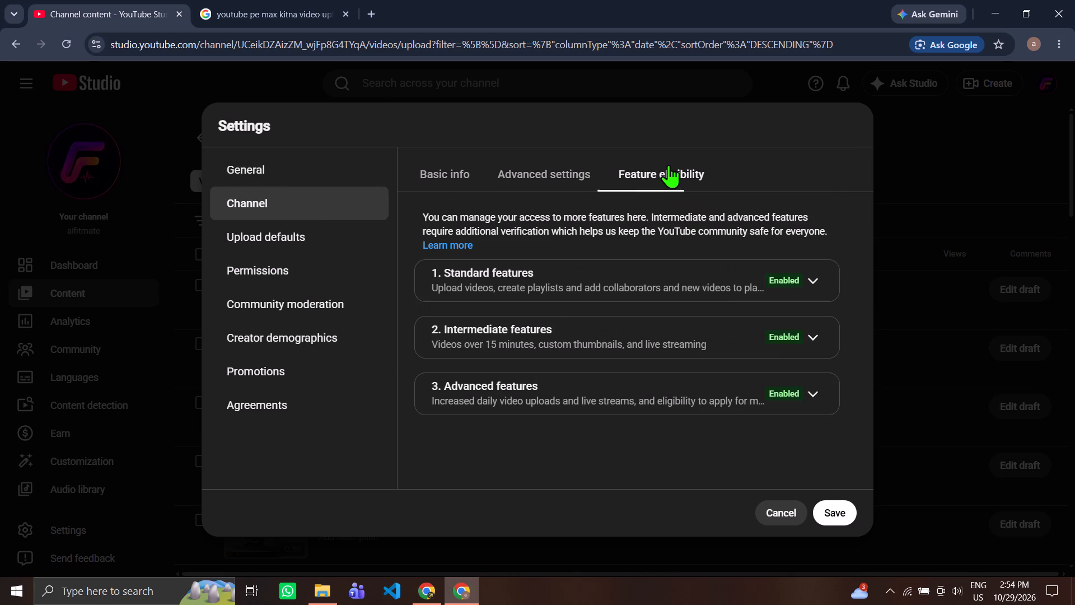
pyautogui.click(560, 161)
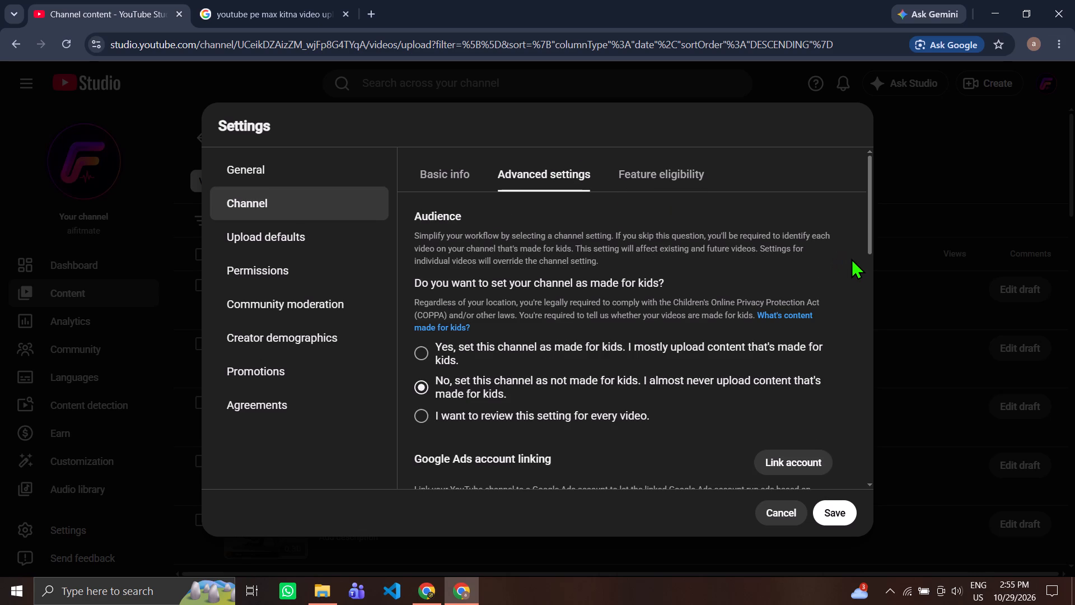
# Unlink the Google Ads account in the channel's advanced settings and save the channel settings.
pyautogui.click(875, 402)
pyautogui.click(874, 367)
pyautogui.click(871, 347)
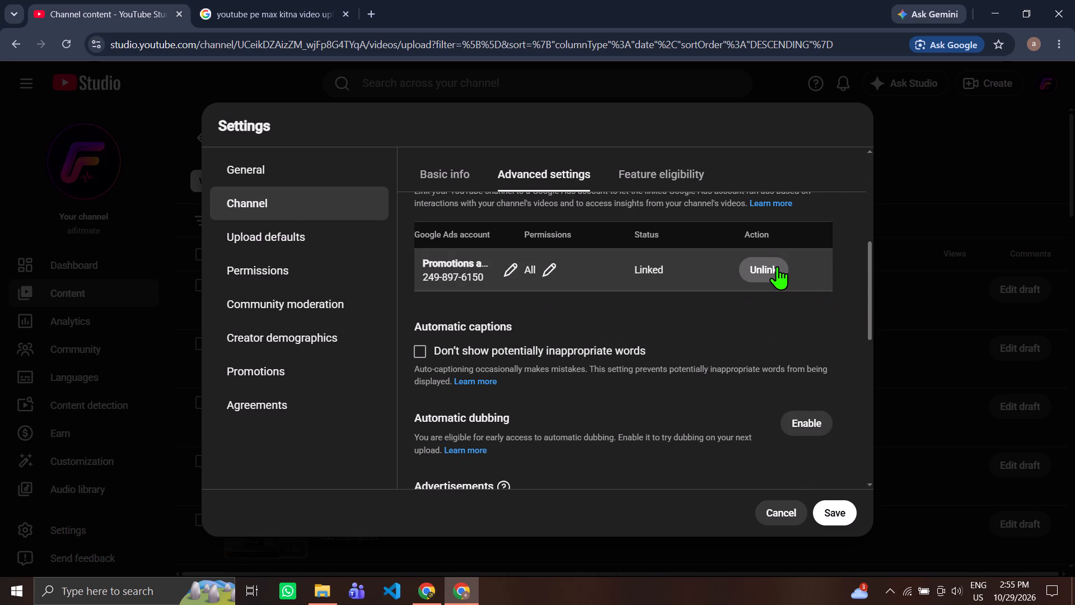
pyautogui.click(776, 266)
pyautogui.click(685, 364)
pyautogui.click(690, 378)
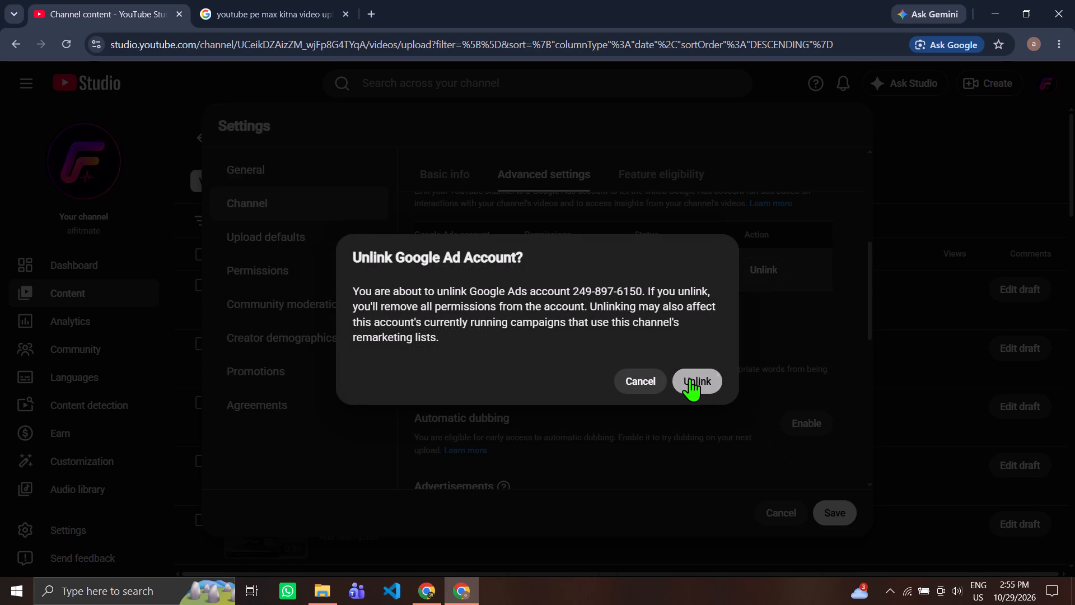
pyautogui.click(840, 513)
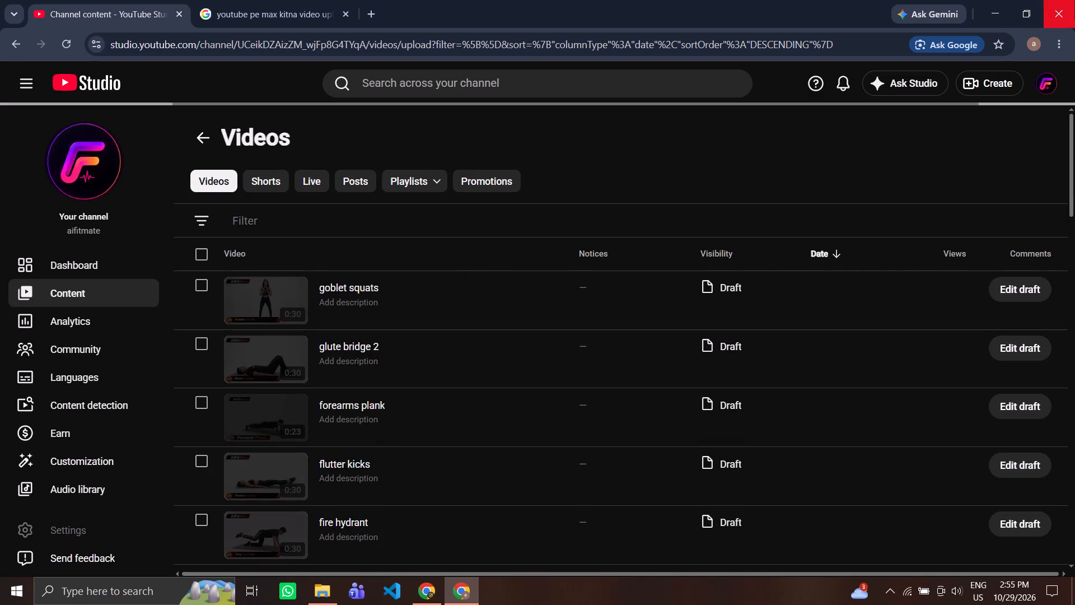
# Upload both videos, heel touches and heel touches (2), from the heel touches folder to the channel.
pyautogui.click(1001, 78)
pyautogui.click(985, 119)
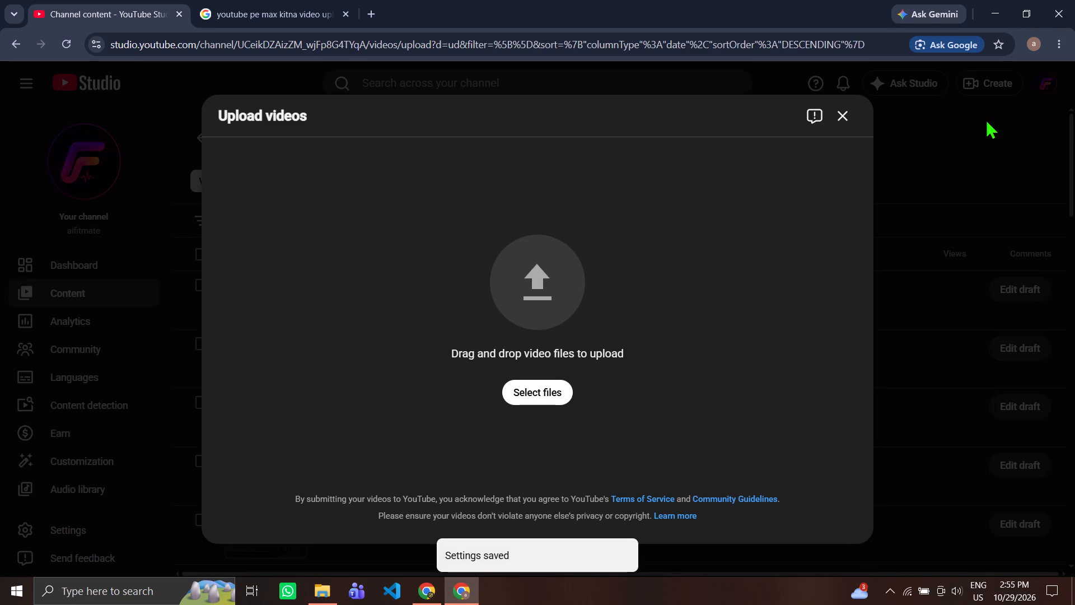
pyautogui.press('super+2')
pyautogui.doubleClick(162, 388)
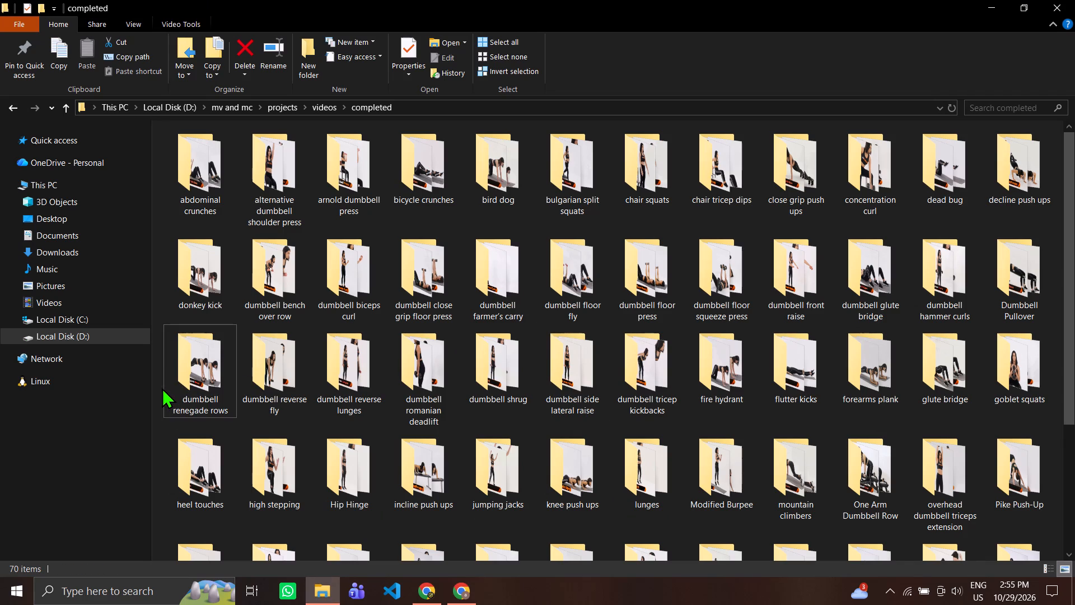
pyautogui.doubleClick(185, 460)
pyautogui.hotkey('ctrl', 'a')
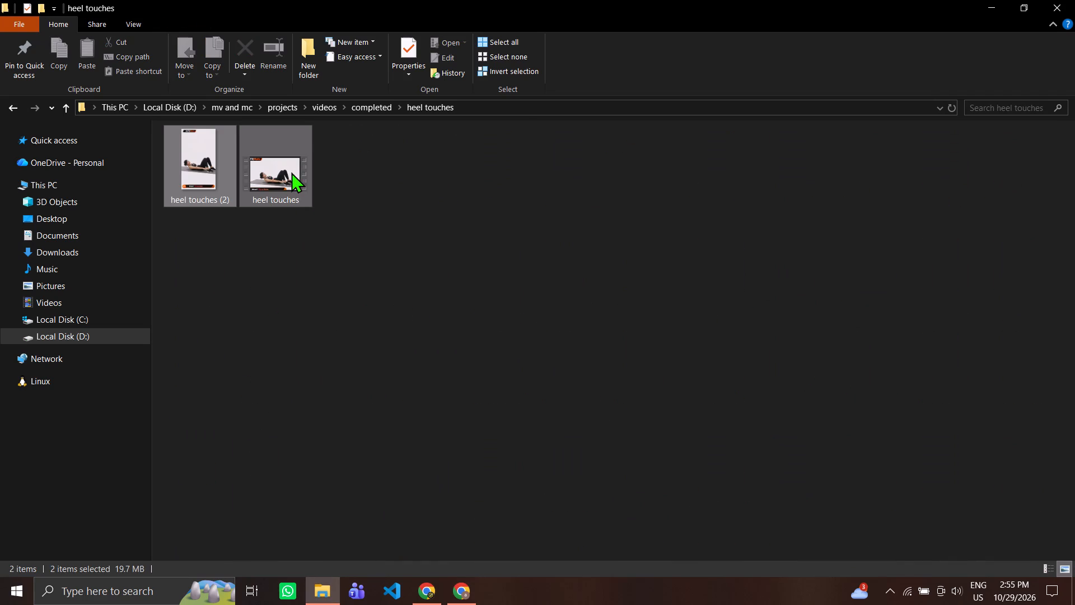
pyautogui.moveTo(291, 172); pyautogui.dragTo(550, 328)
# Open a new video upload and try to add both videos from the high stepping folder.
pyautogui.hotkey('alt', 'Tab')
pyautogui.click(550, 328)
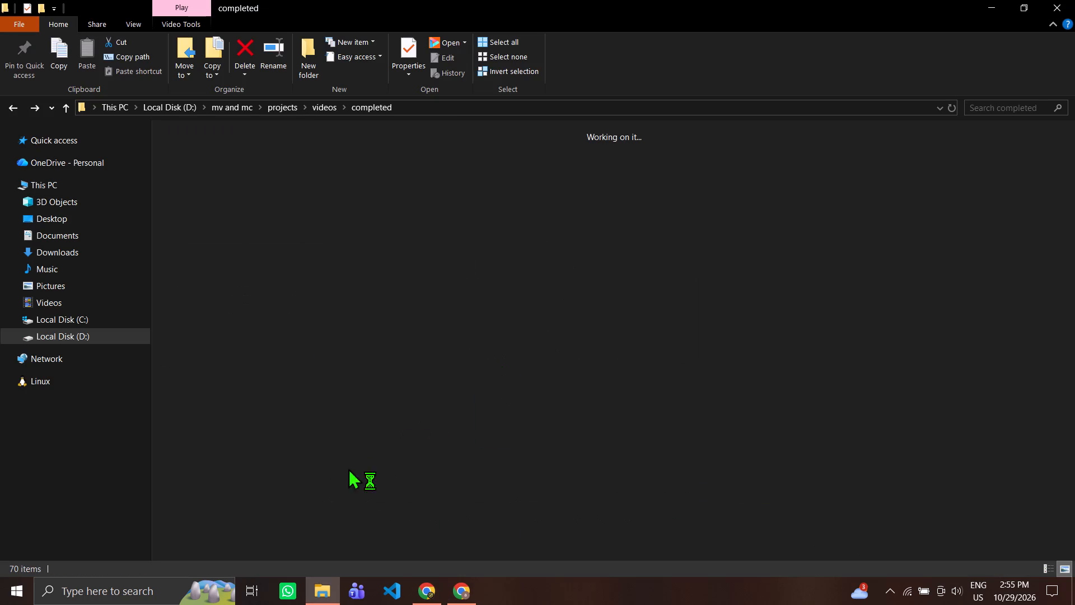
pyautogui.doubleClick(293, 494)
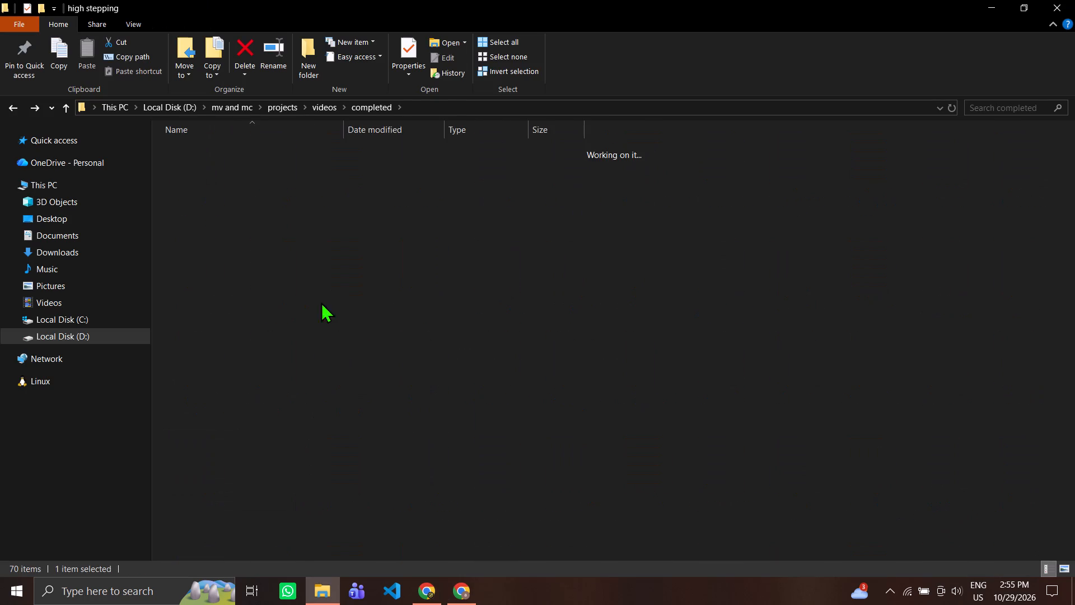
pyautogui.hotkey('ctrl', 'a')
pyautogui.hotkey('alt', 'Tab')
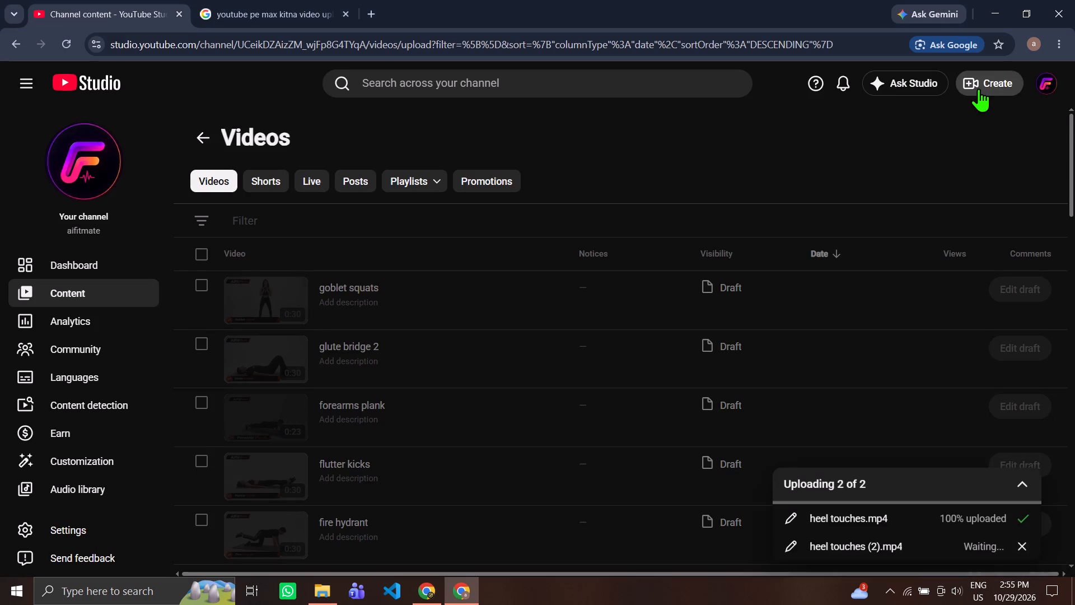
pyautogui.click(980, 85)
pyautogui.click(979, 109)
pyautogui.hotkey('alt', 'Tab')
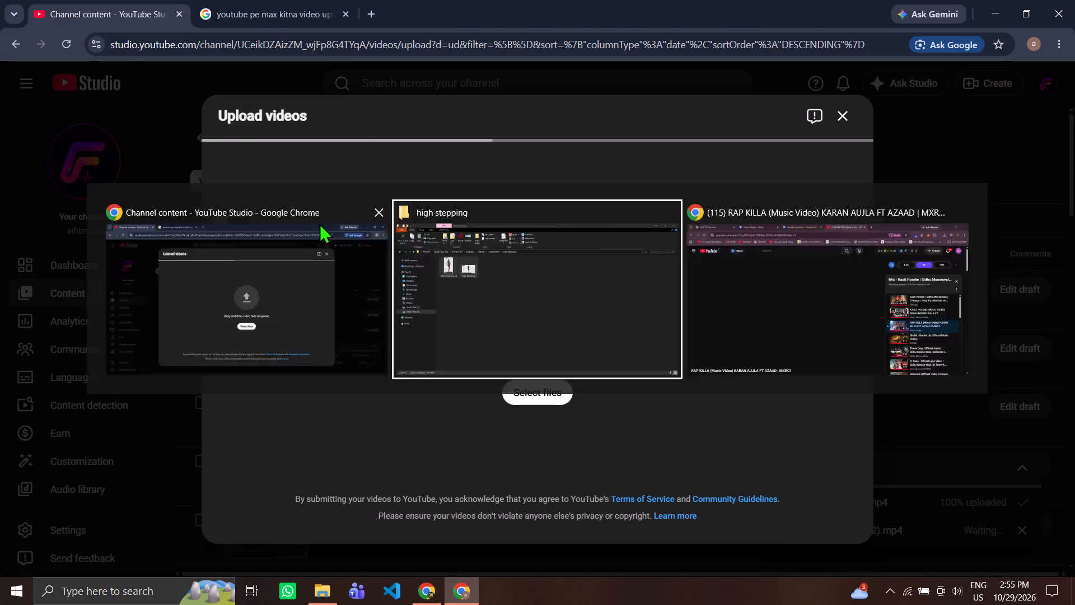
pyautogui.moveTo(289, 195); pyautogui.dragTo(470, 539)
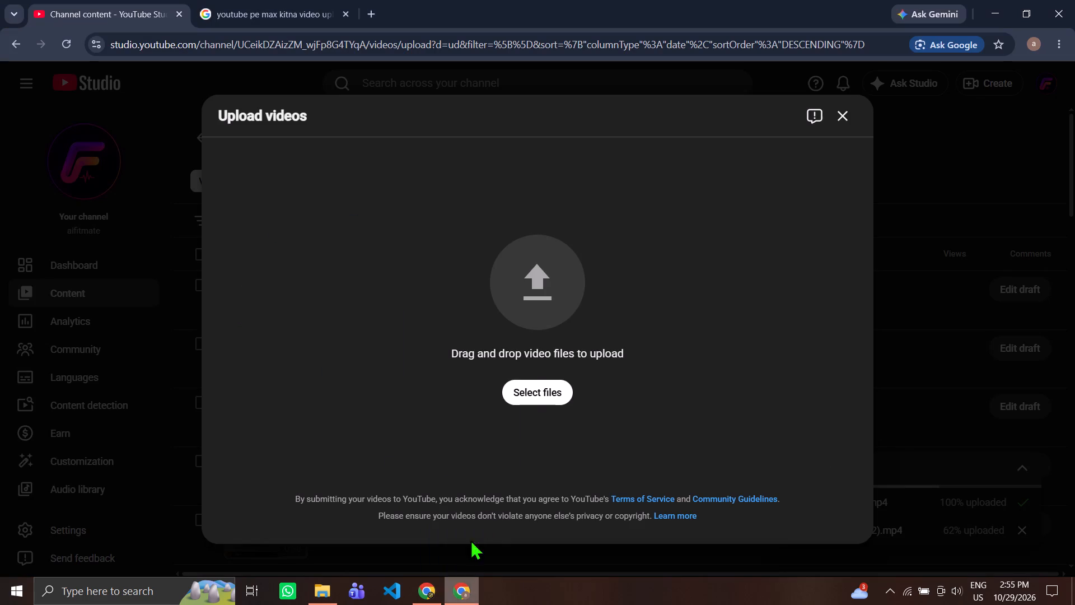
pyautogui.moveTo(470, 539); pyautogui.dragTo(496, 409)
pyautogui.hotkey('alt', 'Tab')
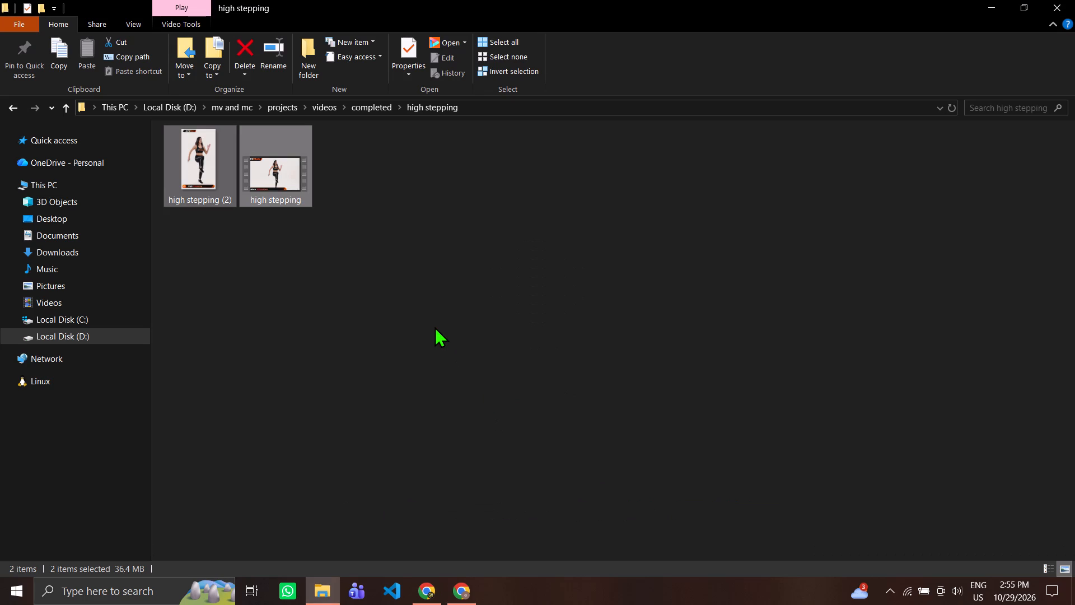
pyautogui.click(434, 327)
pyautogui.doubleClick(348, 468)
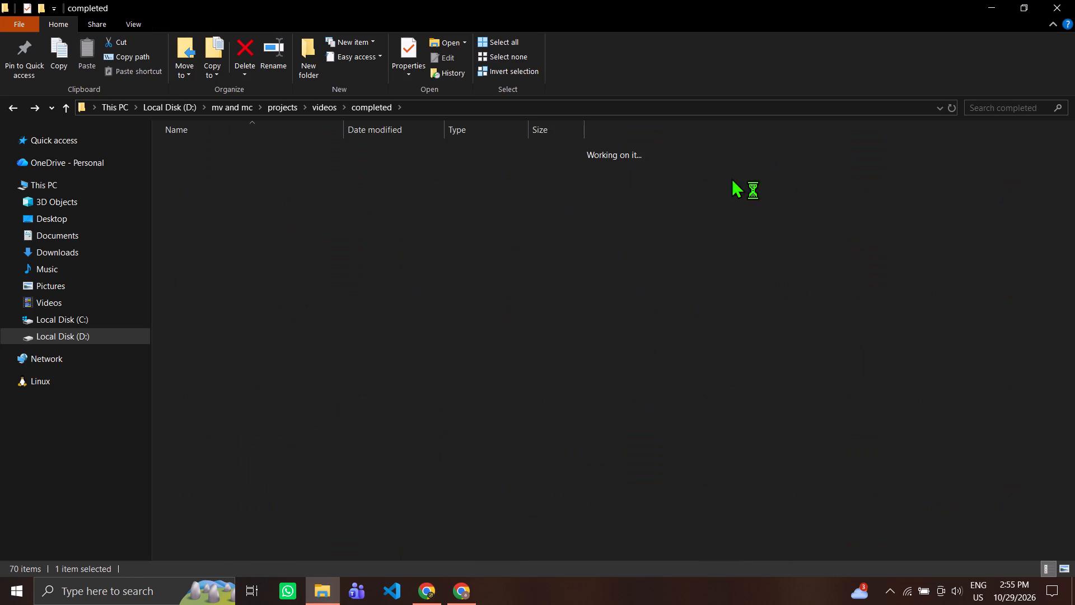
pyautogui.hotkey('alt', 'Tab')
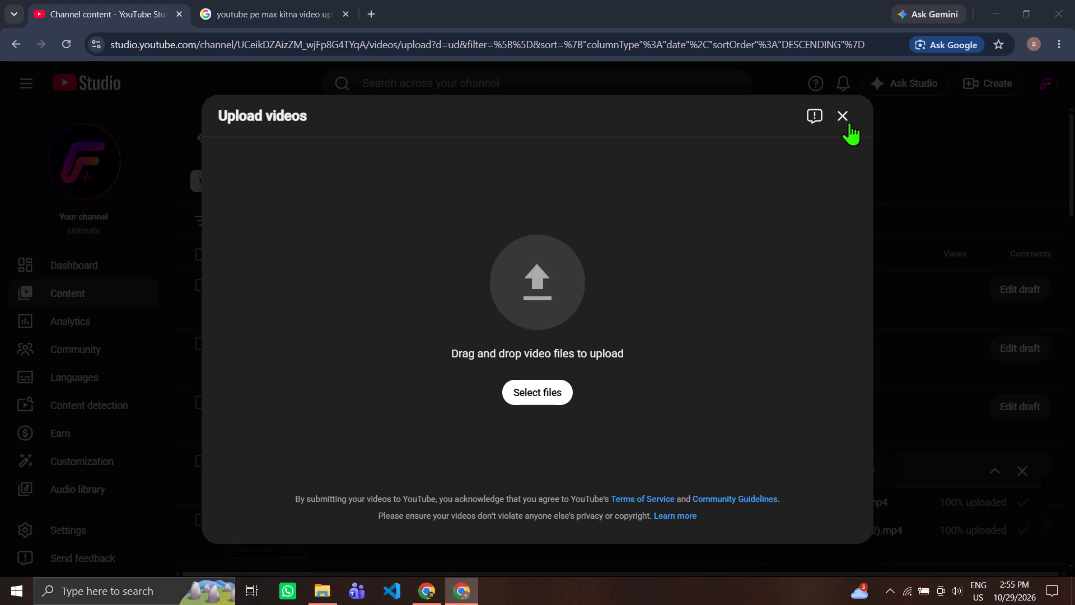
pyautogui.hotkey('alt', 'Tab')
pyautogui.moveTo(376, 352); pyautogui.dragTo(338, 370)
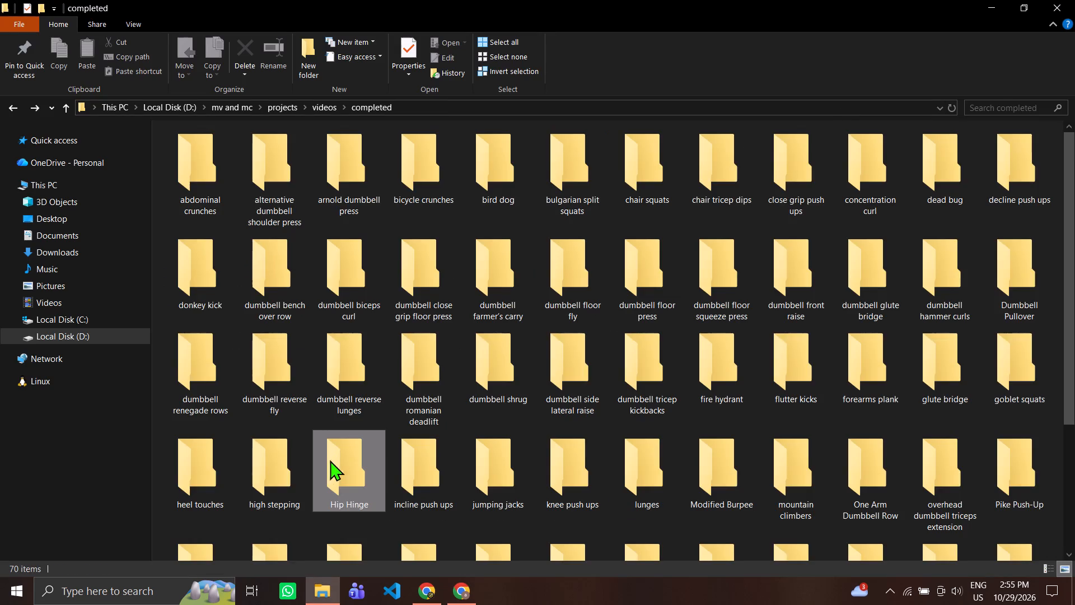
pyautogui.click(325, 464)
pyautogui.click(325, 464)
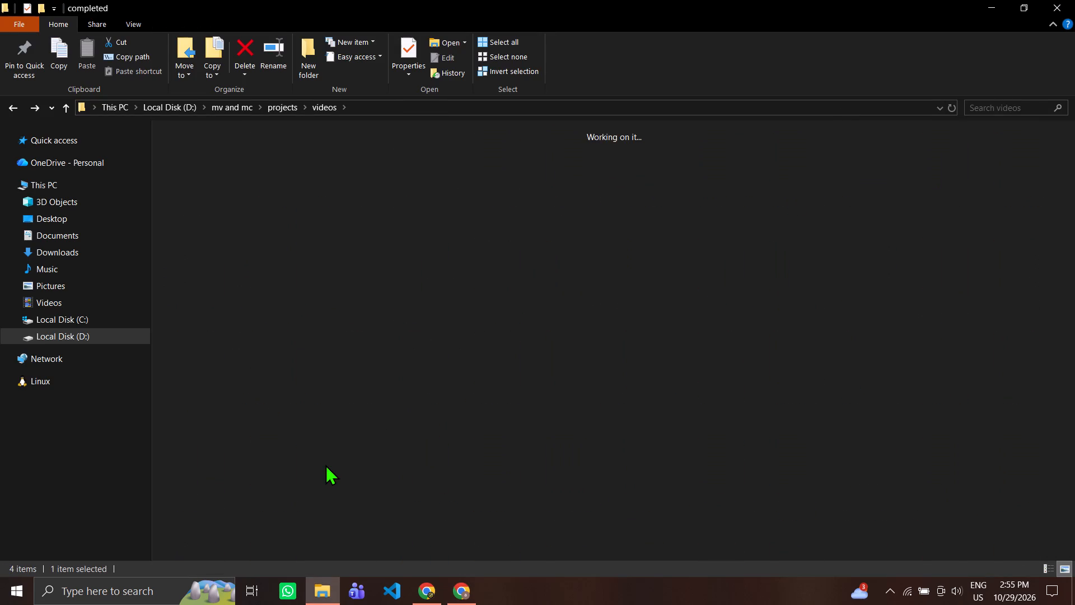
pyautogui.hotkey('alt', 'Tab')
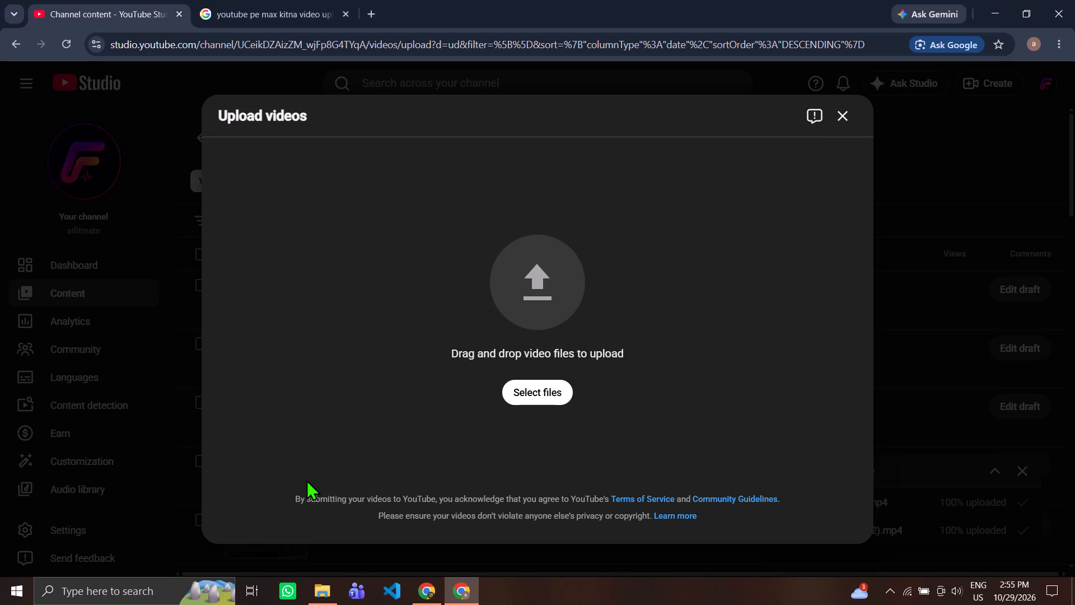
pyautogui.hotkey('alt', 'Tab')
# Upload high stepping and high stepping (2) from the high stepping folder to the channel.
pyautogui.doubleClick(291, 480)
pyautogui.hotkey('ctrl', 'a')
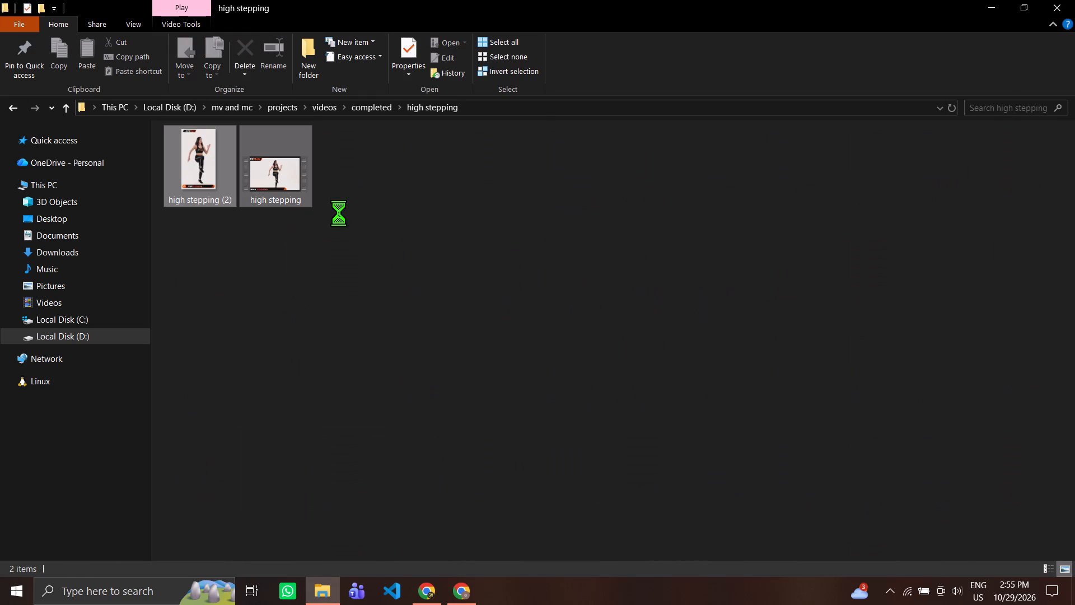
pyautogui.moveTo(290, 186); pyautogui.dragTo(540, 310)
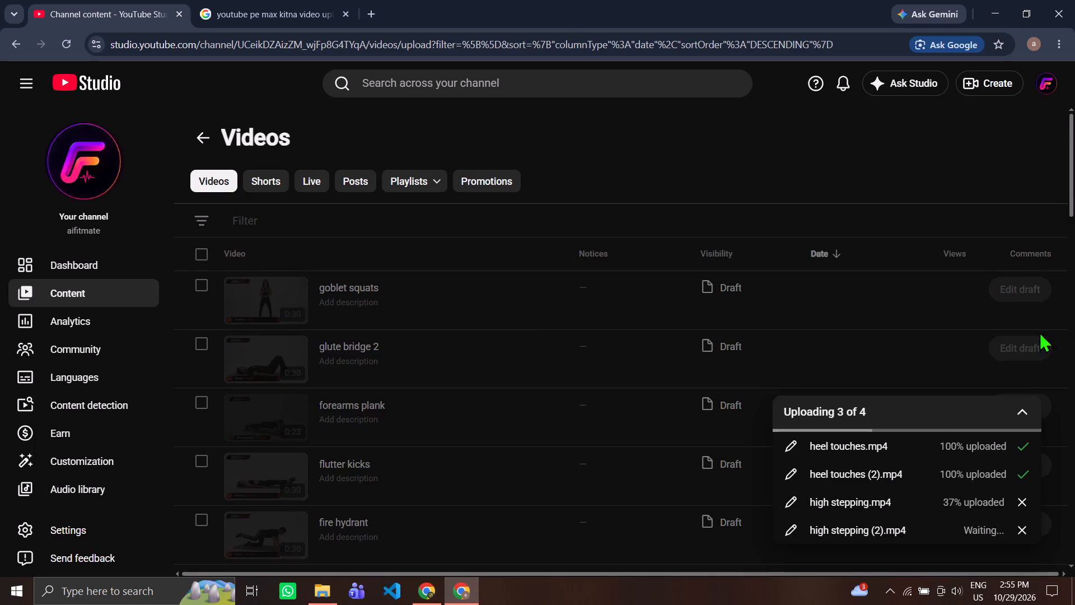
# Upload both videos, Hip Hinge and Hip Hinge (2), from the Hip Hinge folder to the channel.
pyautogui.click(995, 81)
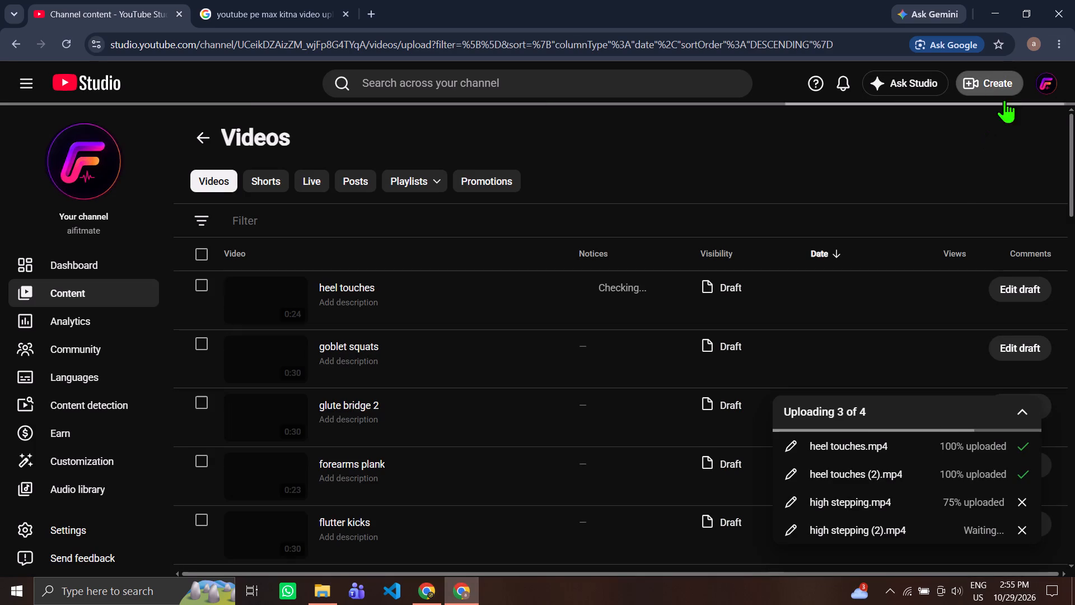
pyautogui.click(952, 111)
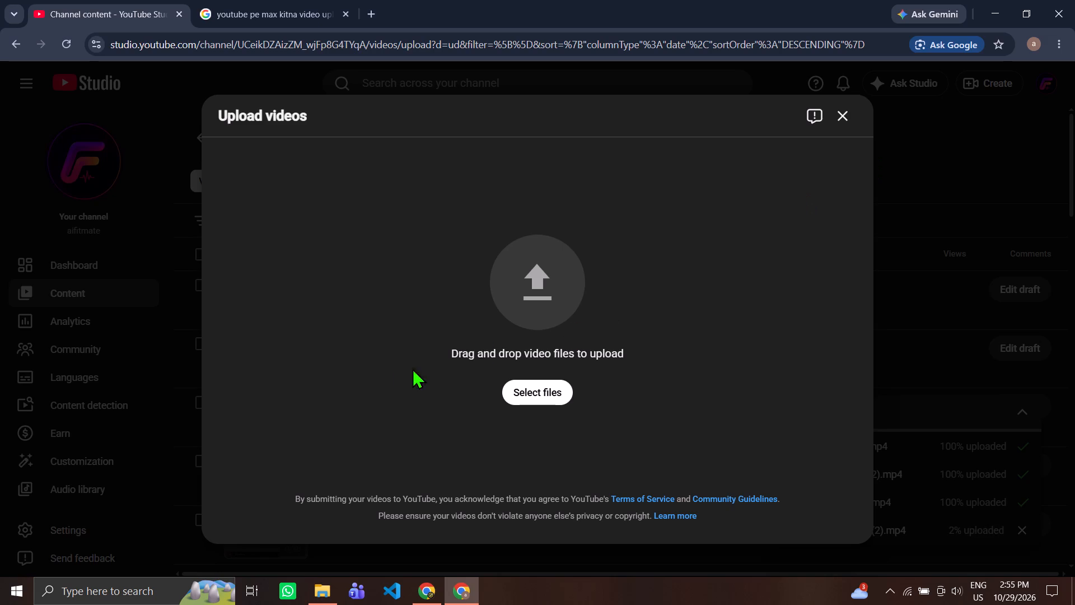
pyautogui.hotkey('alt', 'Tab')
pyautogui.click(333, 430)
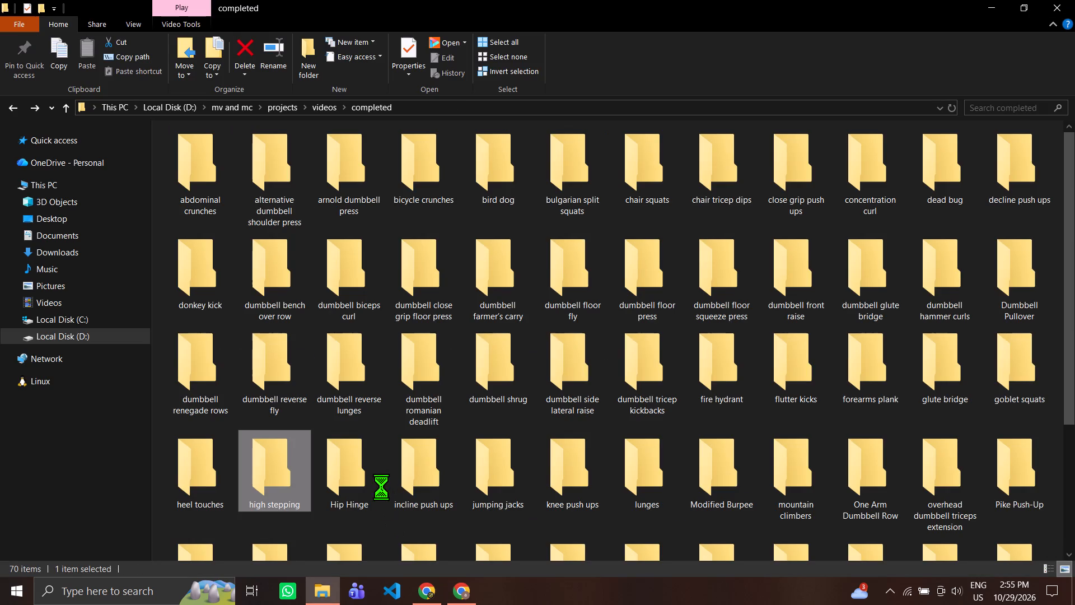
pyautogui.doubleClick(360, 477)
pyautogui.hotkey('ctrl', 'a')
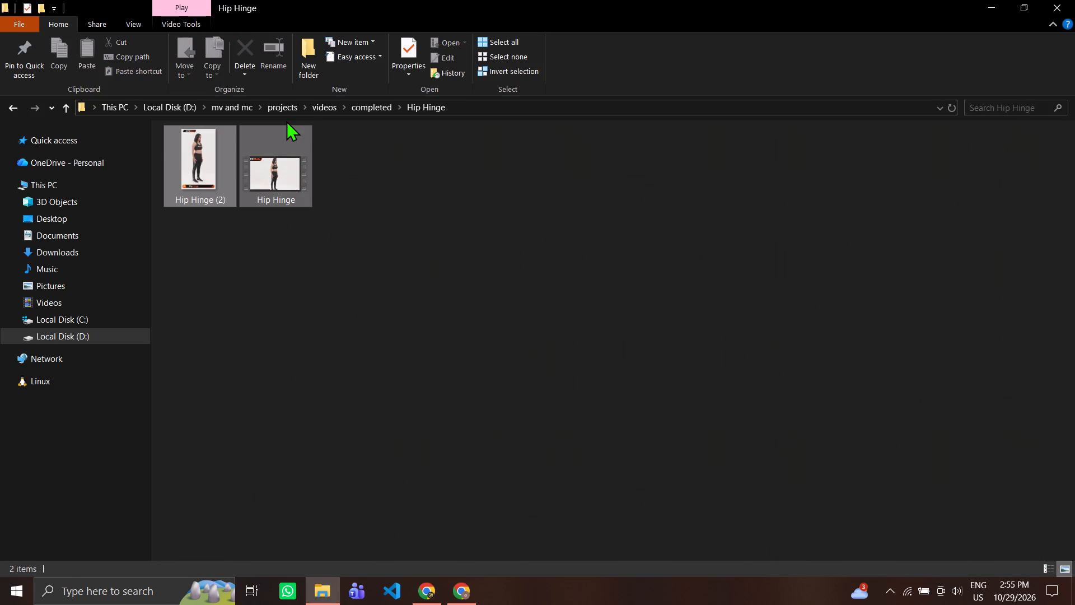
pyautogui.moveTo(282, 150); pyautogui.dragTo(493, 334)
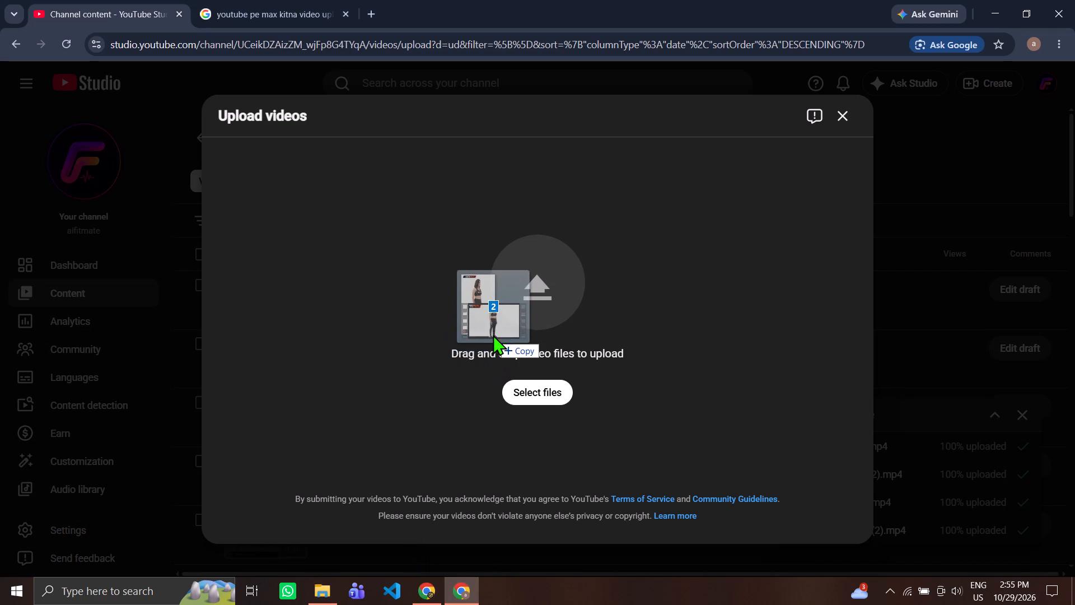
pyautogui.moveTo(493, 334); pyautogui.dragTo(502, 334)
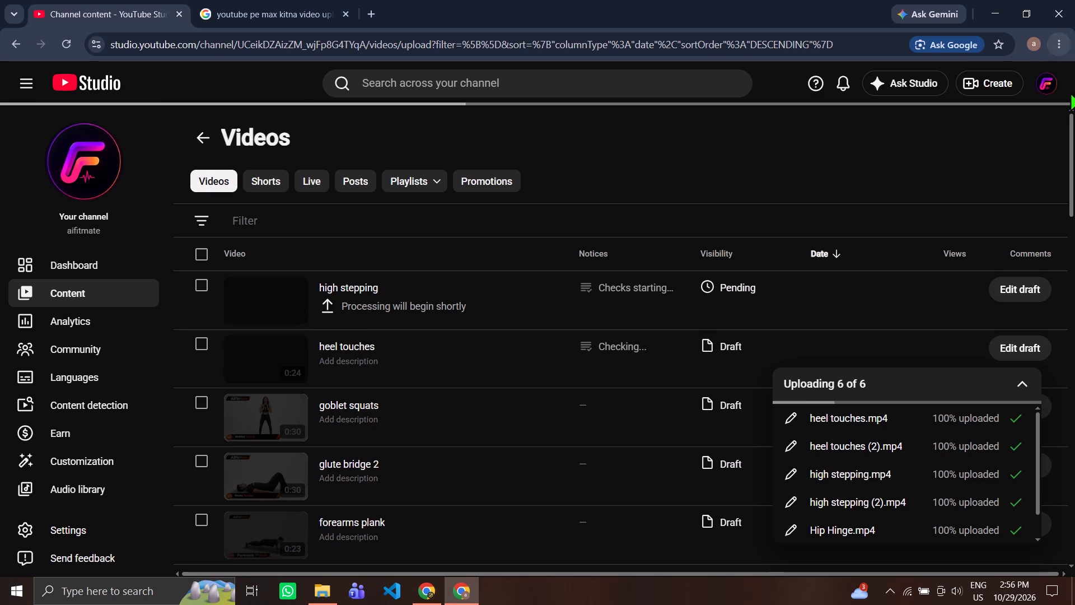
# Upload both videos, incline push ups and incline push ups (2), from the incline push ups folder to the channel.
pyautogui.click(1016, 83)
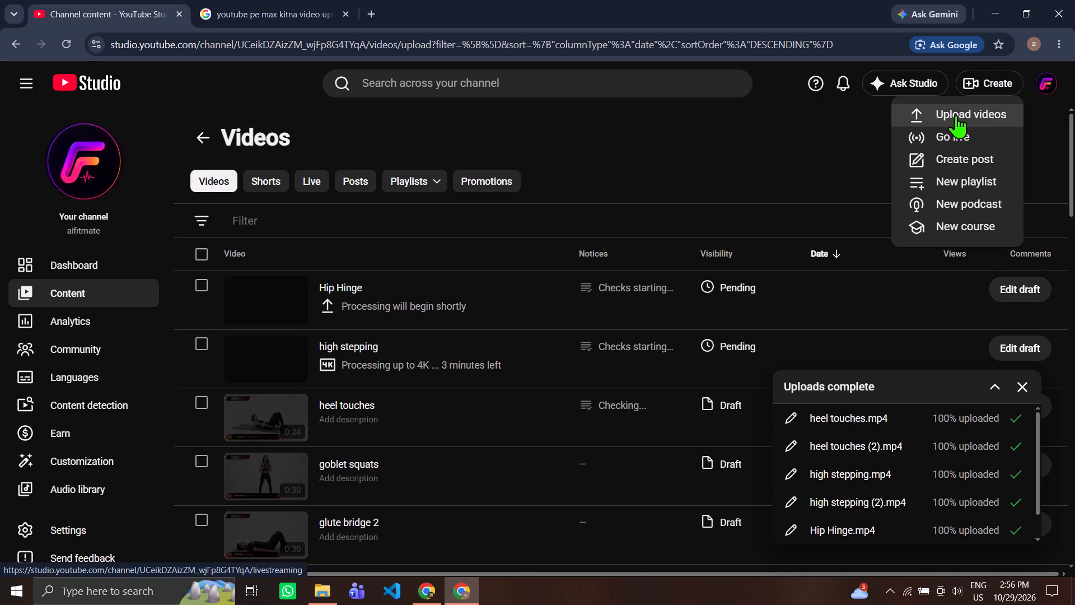
pyautogui.click(955, 111)
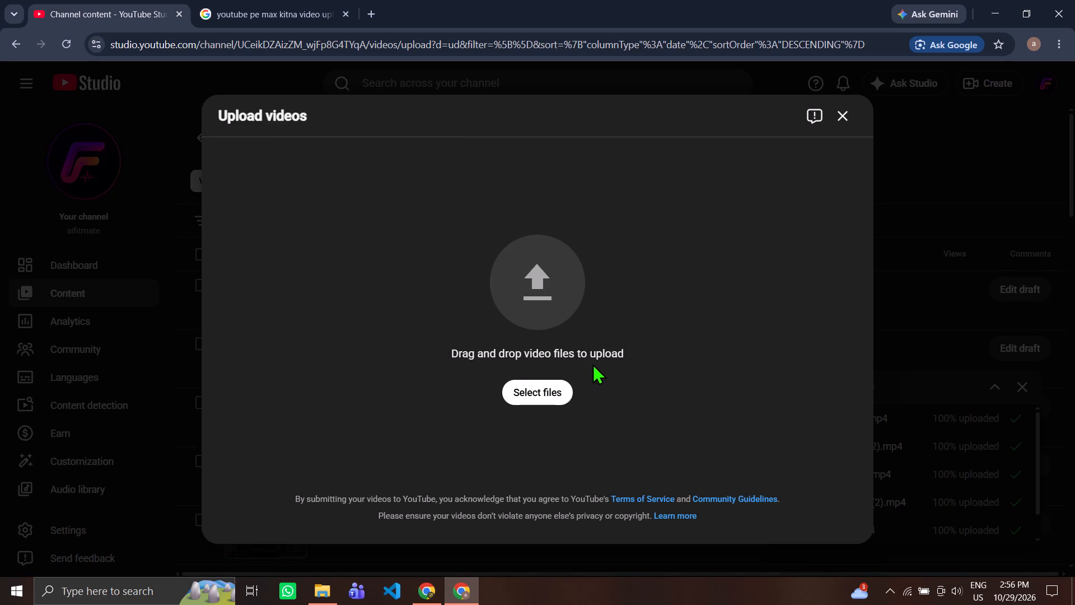
pyautogui.hotkey('alt', 'Tab')
pyautogui.moveTo(419, 226); pyautogui.dragTo(419, 269)
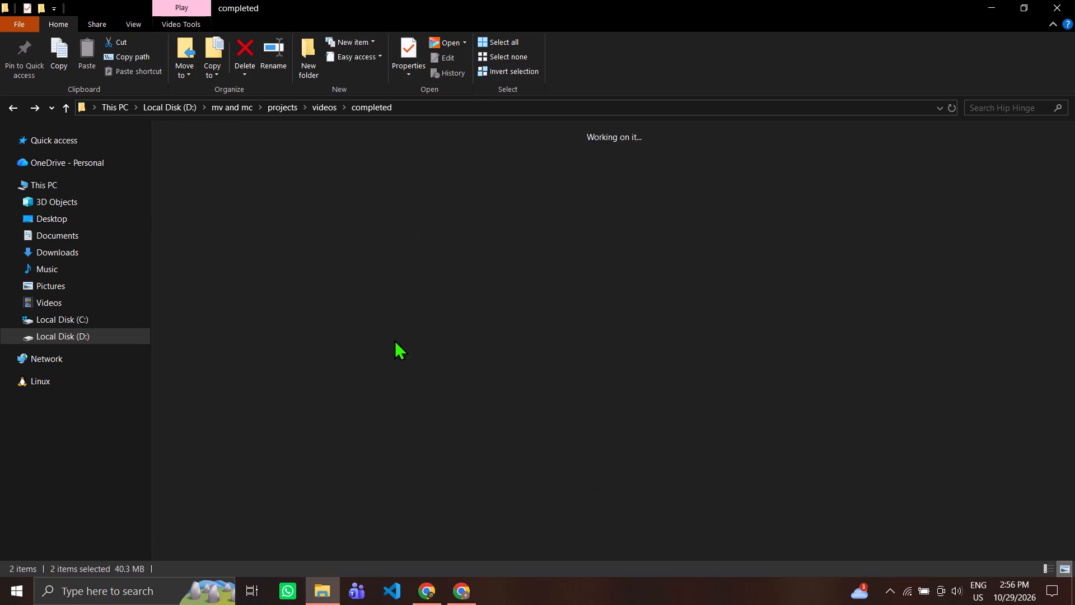
pyautogui.doubleClick(447, 478)
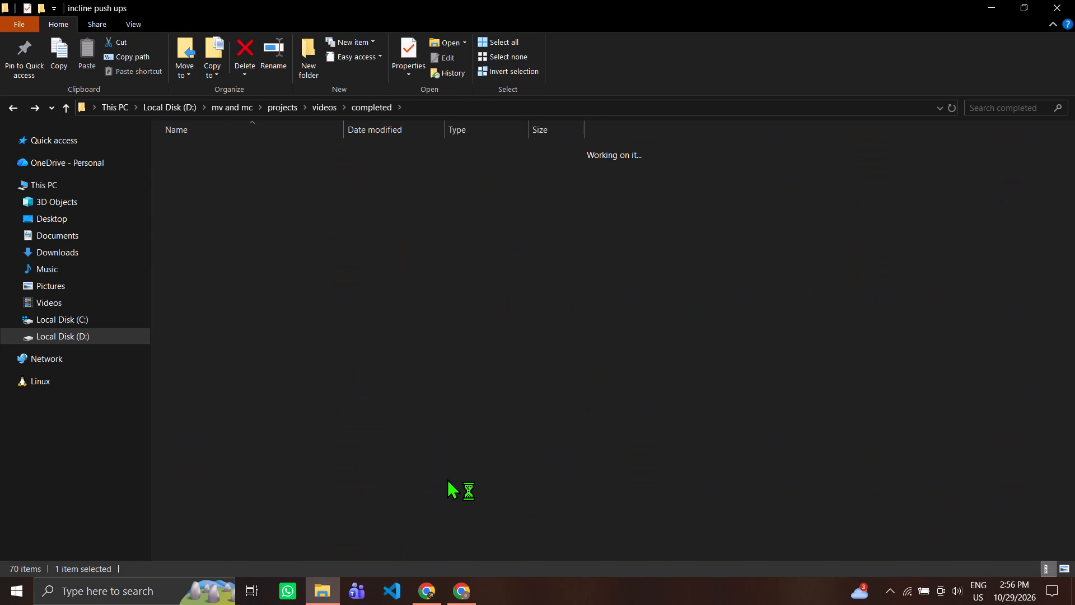
pyautogui.click(316, 242)
pyautogui.hotkey('ctrl', 'a')
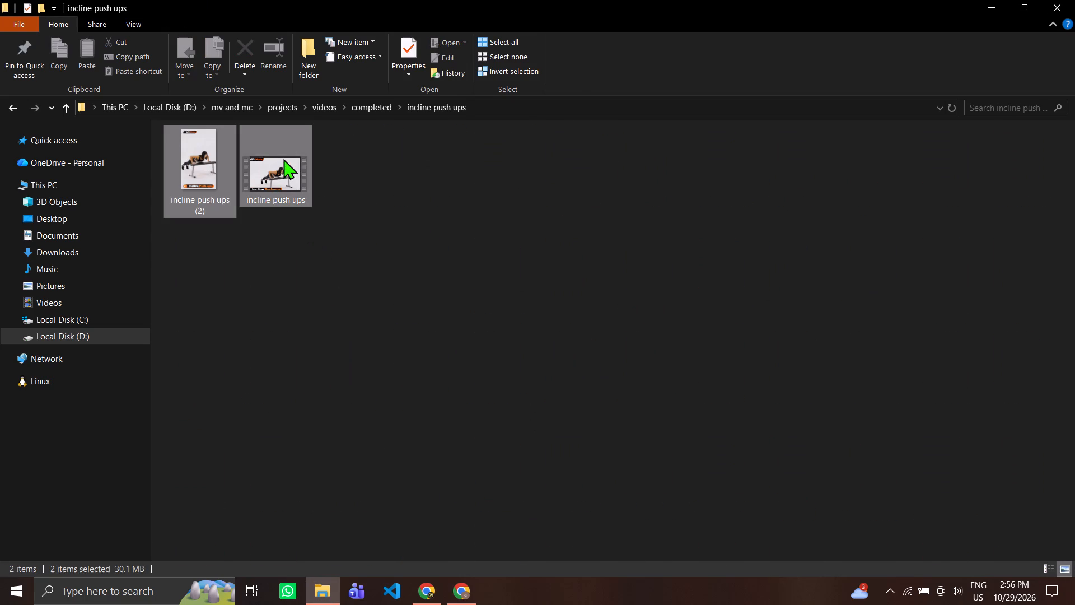
pyautogui.moveTo(283, 159); pyautogui.dragTo(468, 584)
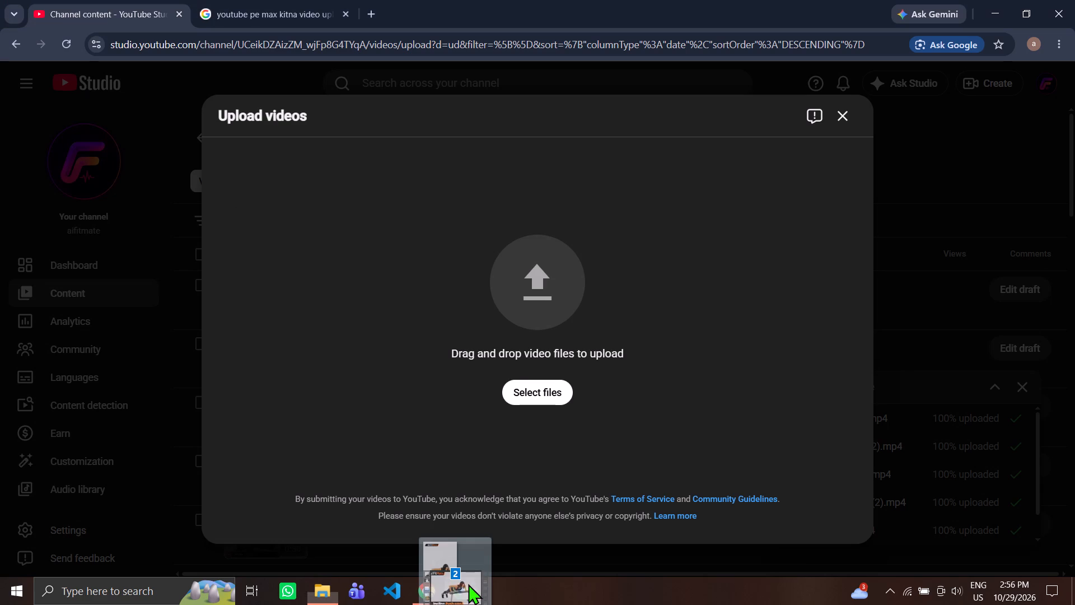
pyautogui.moveTo(468, 584); pyautogui.dragTo(524, 375)
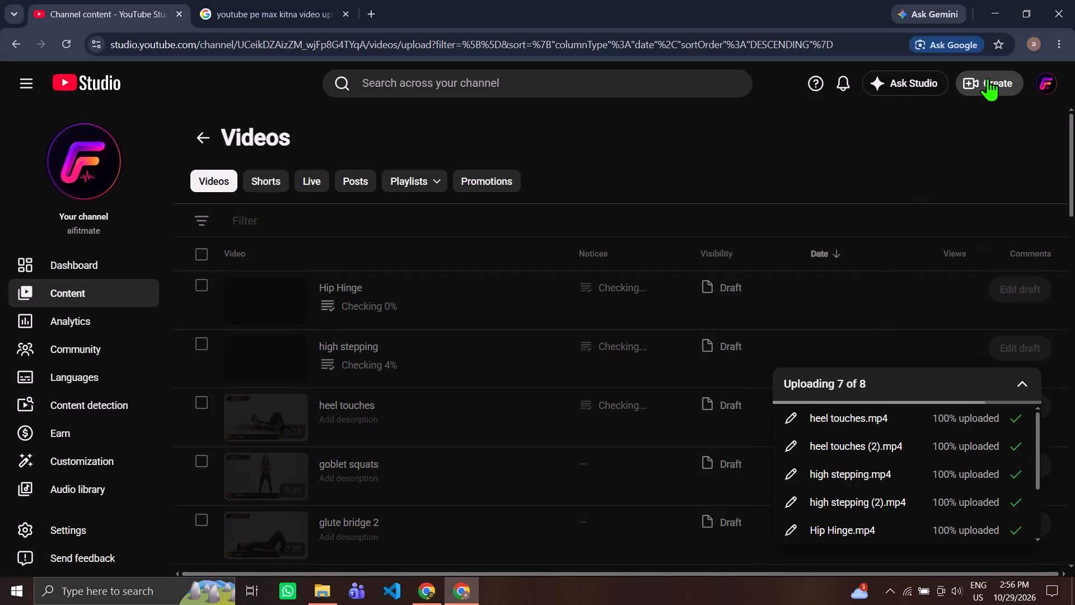
# Upload both videos, jumping jacks and jumping jacks (2), from the jumping jacks folder to the channel.
pyautogui.click(988, 78)
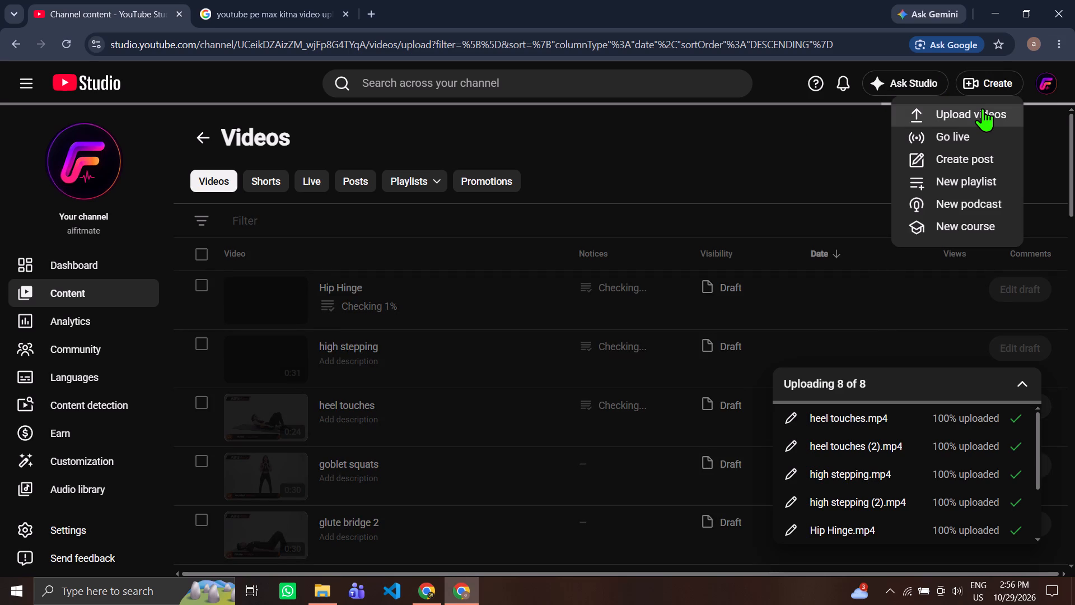
pyautogui.click(983, 108)
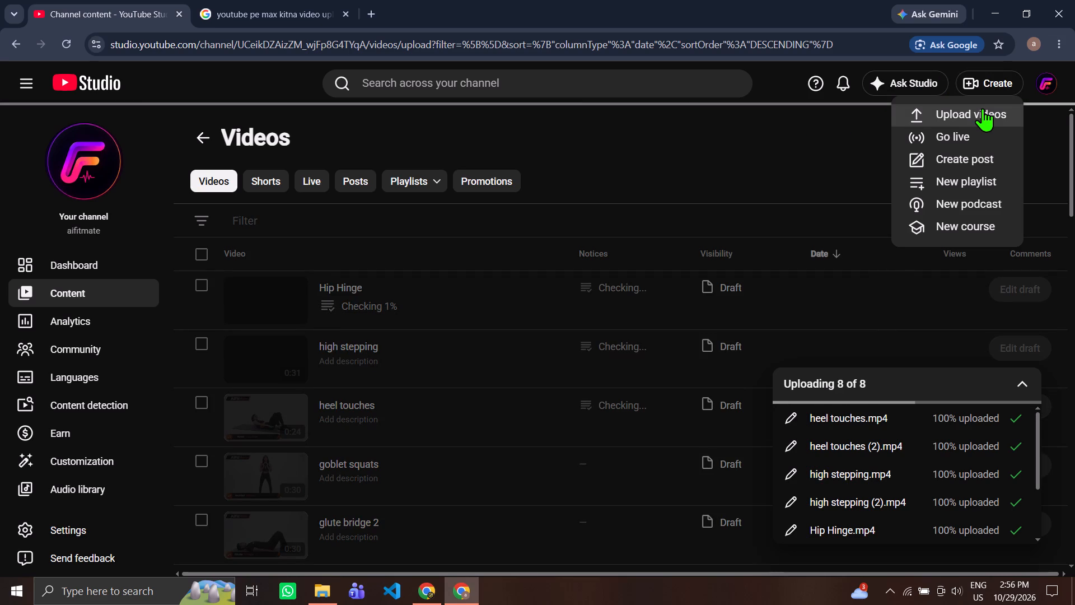
pyautogui.hotkey('alt', 'Tab')
pyautogui.click(691, 222)
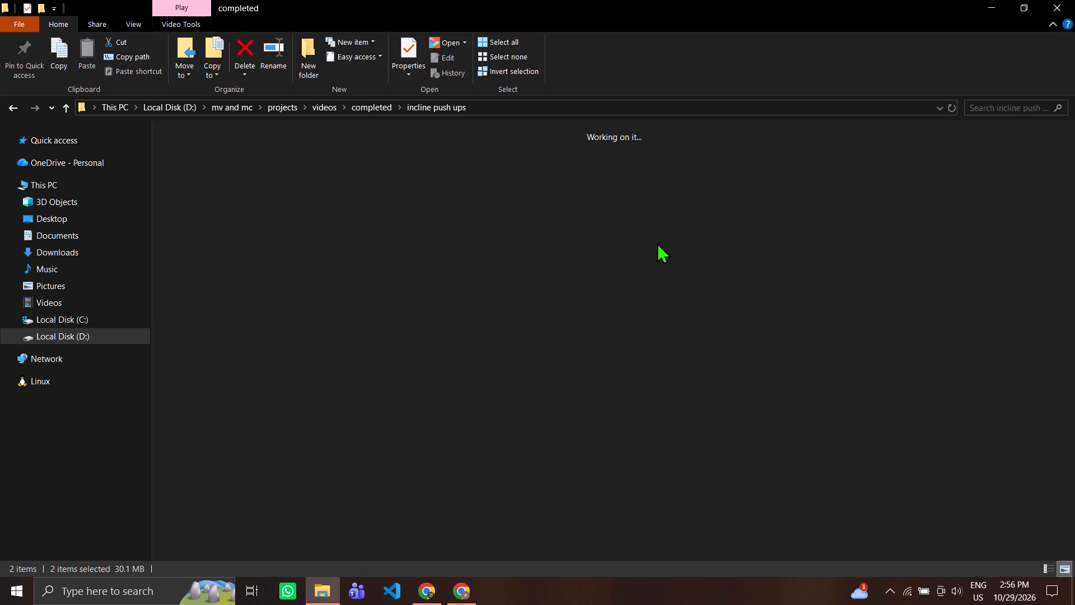
pyautogui.doubleClick(509, 492)
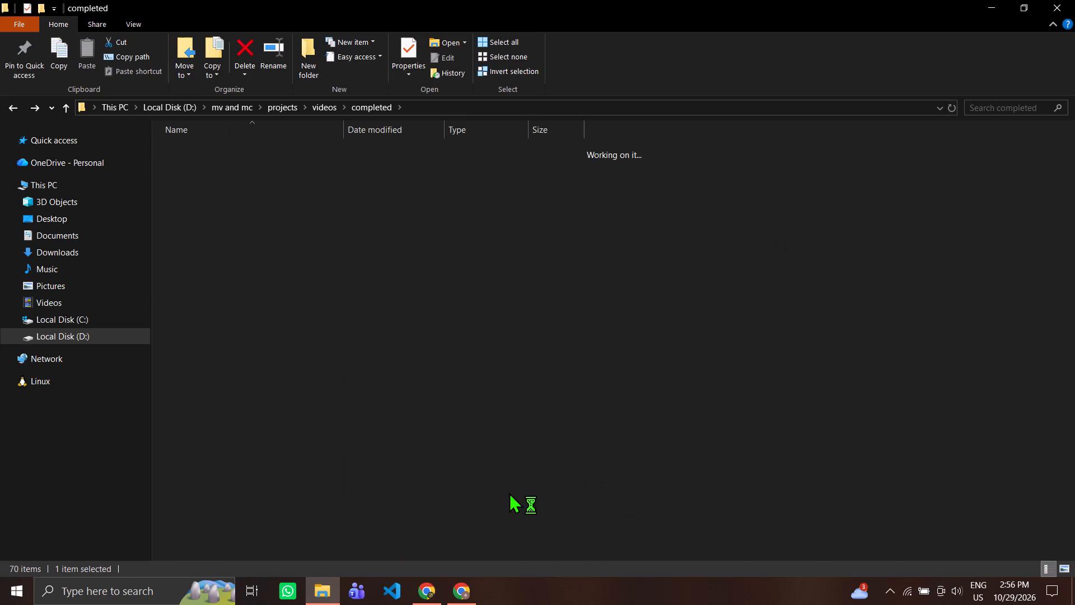
pyautogui.hotkey('alt', 'Tab')
pyautogui.hotkey('alt', 'Tab')
pyautogui.hotkey('ctrl', 'a')
pyautogui.moveTo(282, 169); pyautogui.dragTo(299, 178)
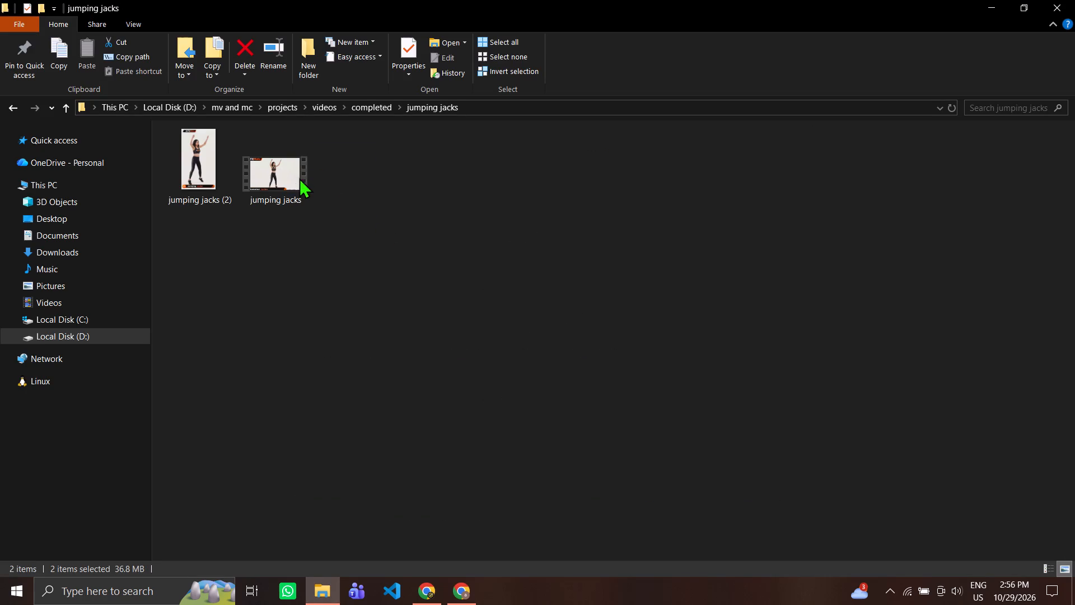
pyautogui.moveTo(299, 178); pyautogui.dragTo(498, 278)
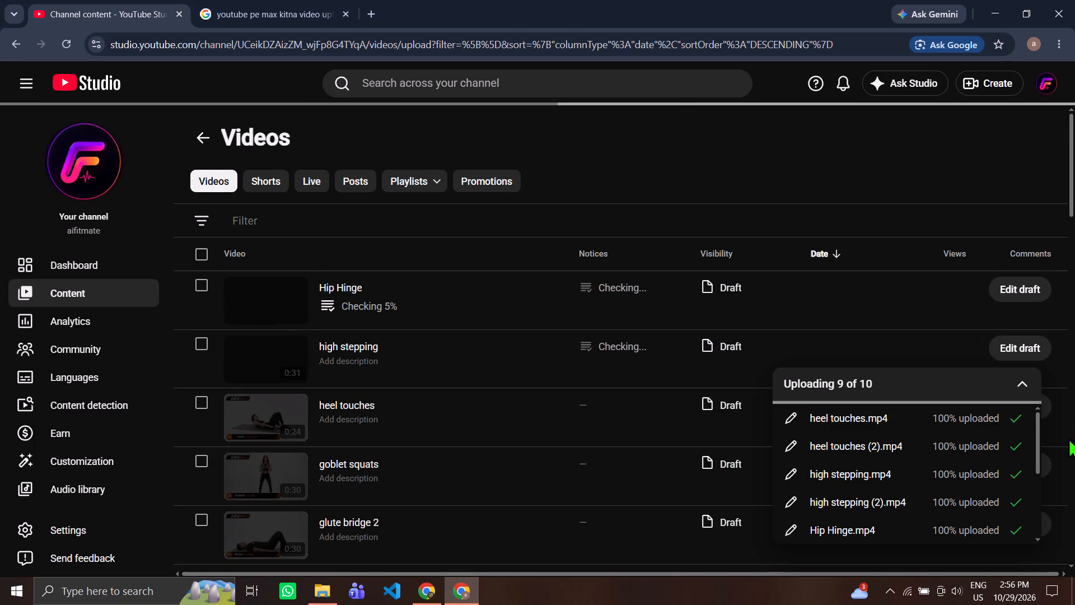
pyautogui.click(1033, 524)
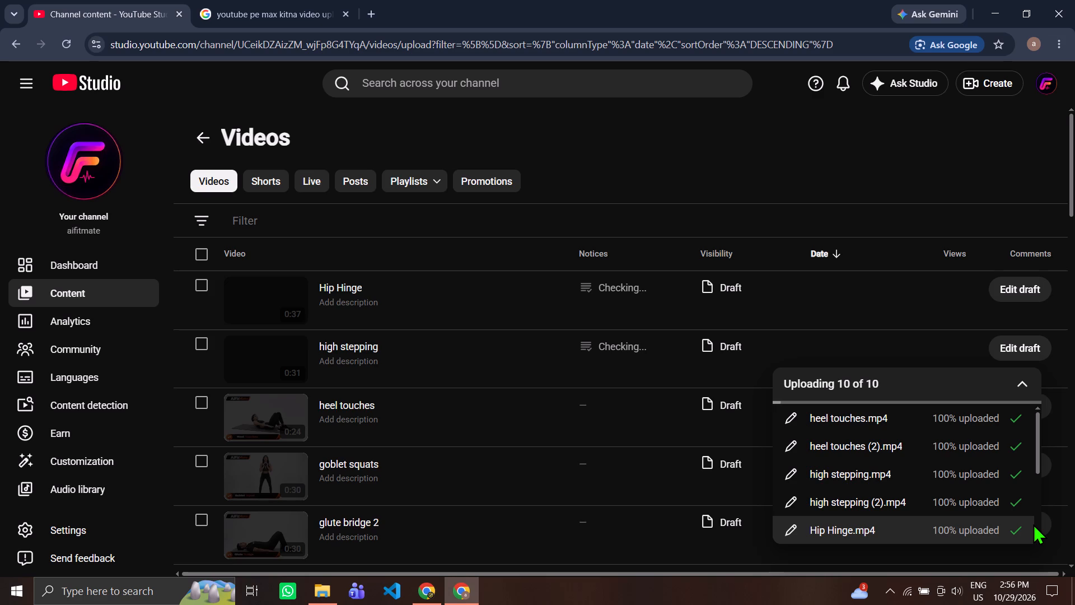
pyautogui.click(1036, 485)
pyautogui.moveTo(1036, 485); pyautogui.dragTo(1036, 518)
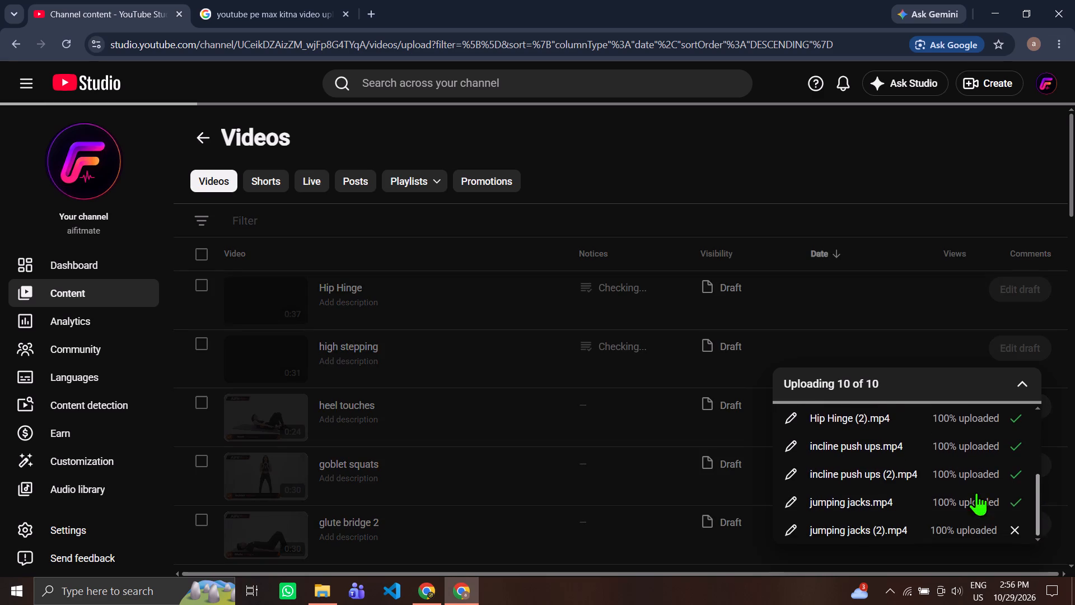
# Upload both videos, knee push ups and knee push ups (2), from the knee push ups folder to the channel.
pyautogui.hotkey('alt', 'Tab')
pyautogui.click(846, 459)
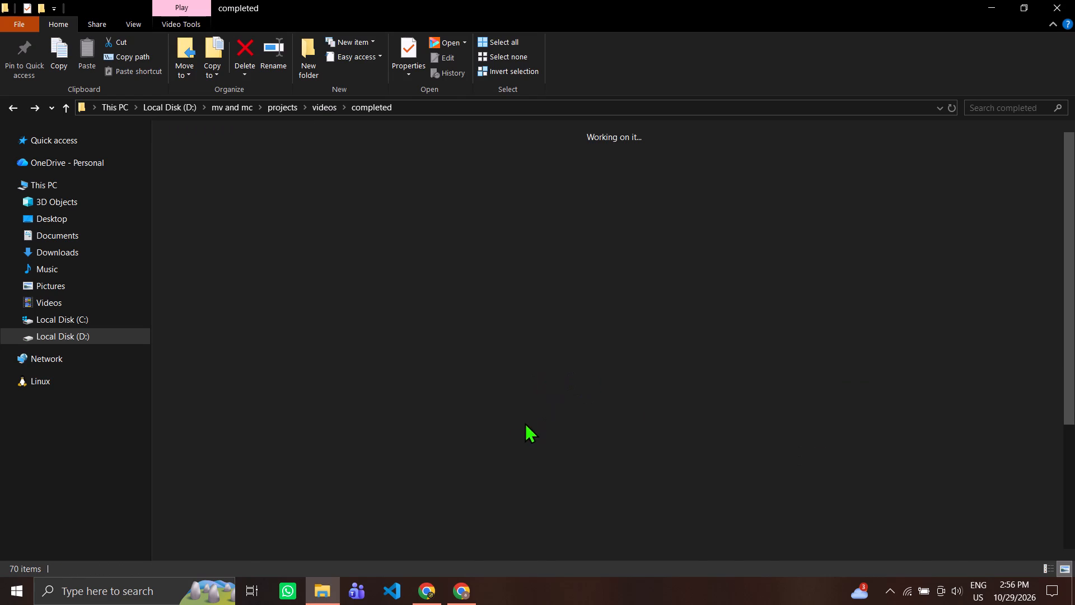
pyautogui.doubleClick(591, 481)
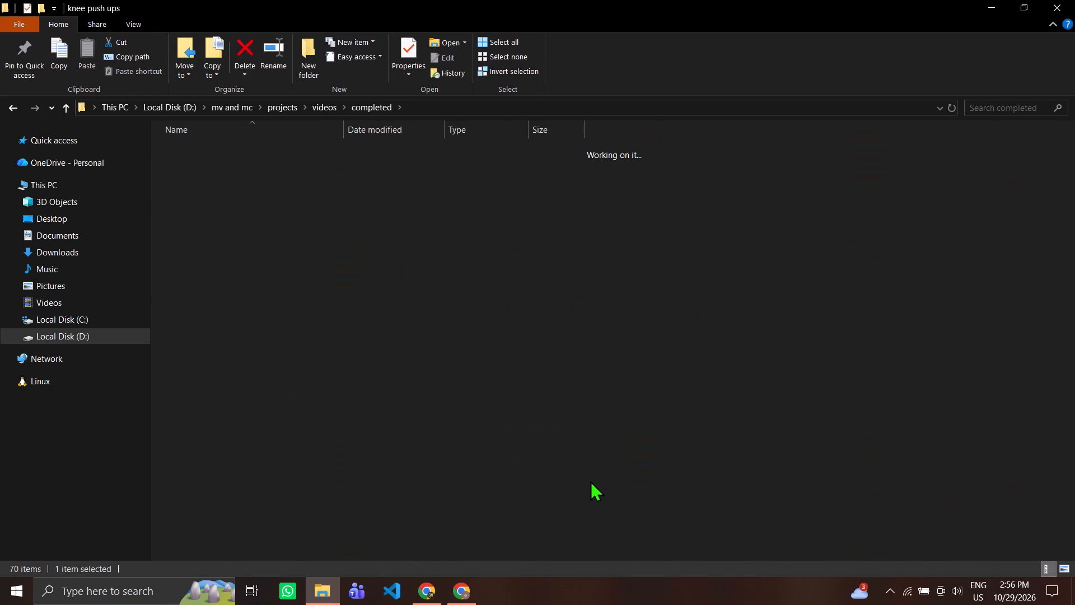
pyautogui.hotkey('ctrl', 'a')
pyautogui.hotkey('alt', 'Tab')
pyautogui.click(987, 76)
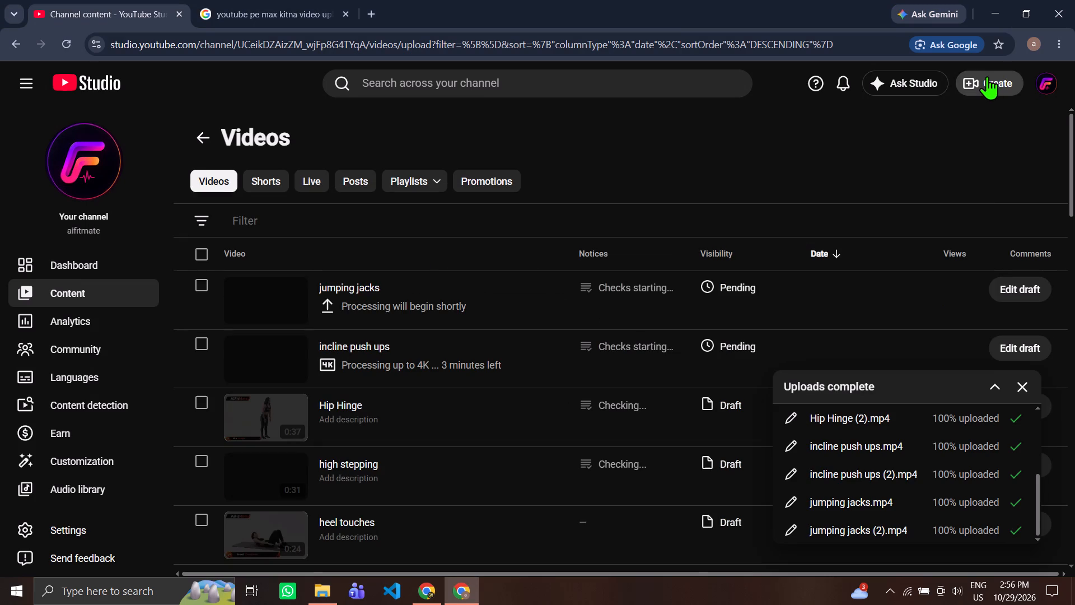
pyautogui.click(953, 115)
pyautogui.hotkey('alt', 'Tab')
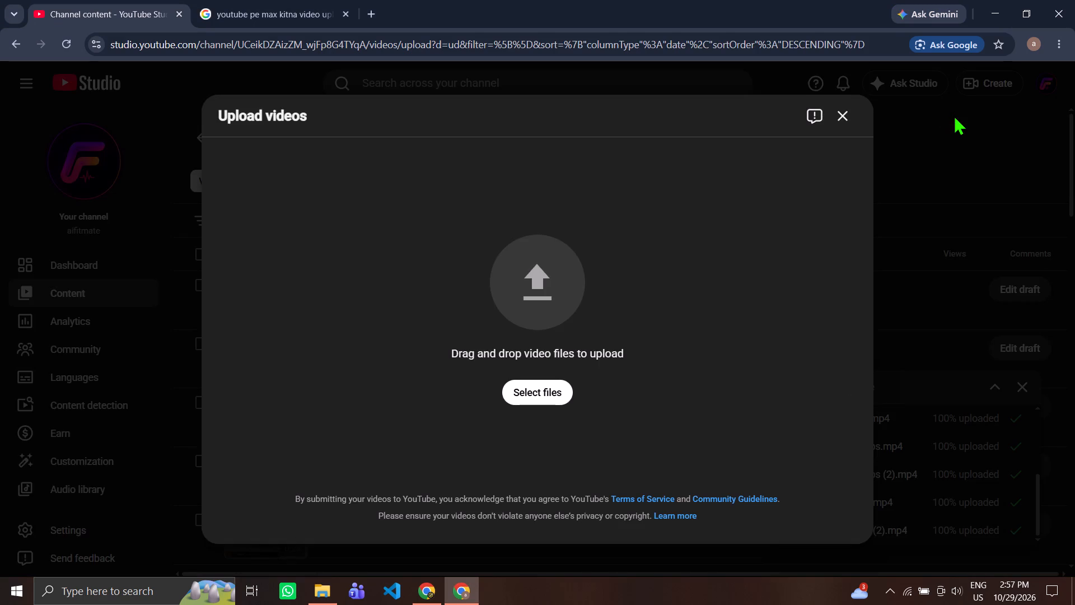
pyautogui.moveTo(255, 164); pyautogui.dragTo(457, 588)
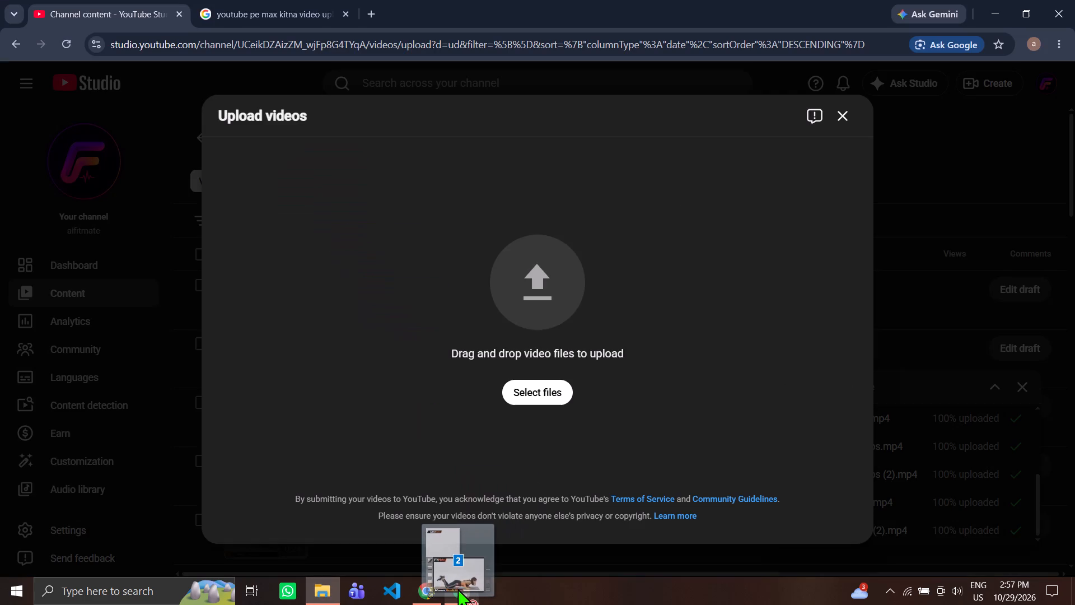
pyautogui.moveTo(457, 588); pyautogui.dragTo(524, 373)
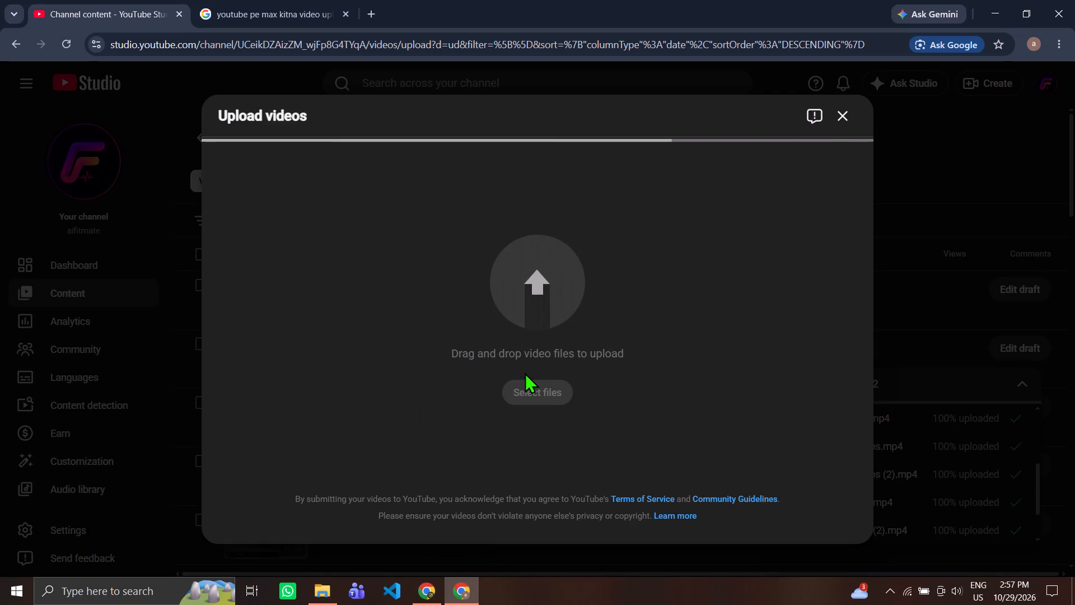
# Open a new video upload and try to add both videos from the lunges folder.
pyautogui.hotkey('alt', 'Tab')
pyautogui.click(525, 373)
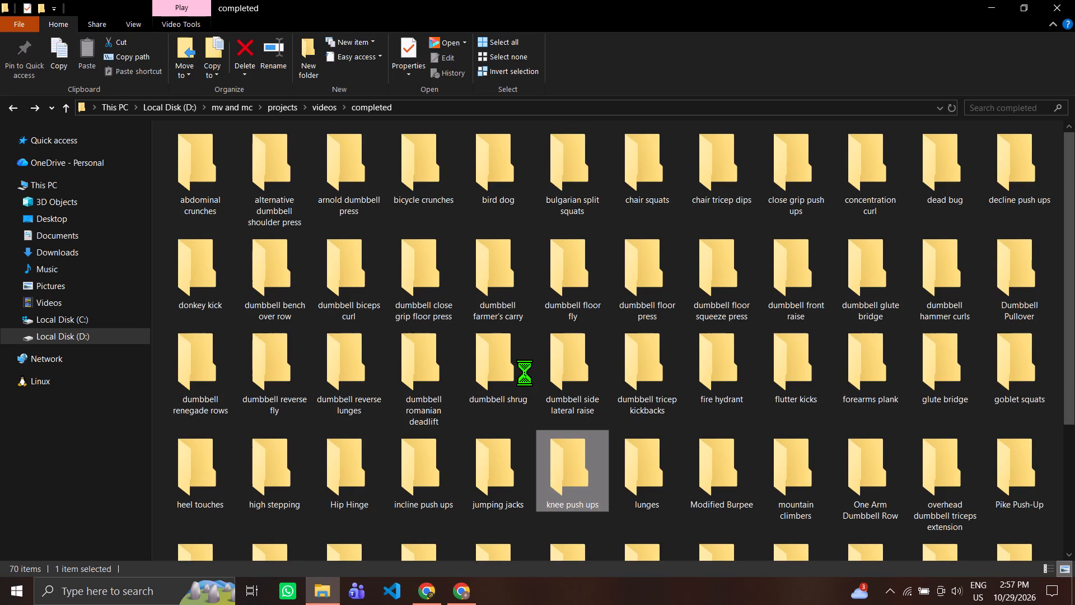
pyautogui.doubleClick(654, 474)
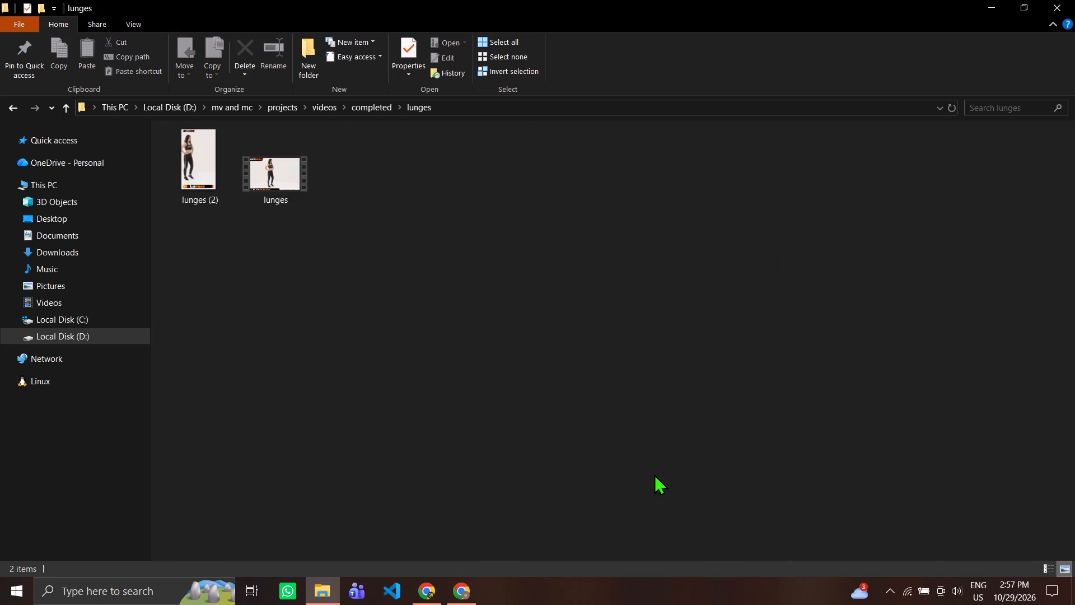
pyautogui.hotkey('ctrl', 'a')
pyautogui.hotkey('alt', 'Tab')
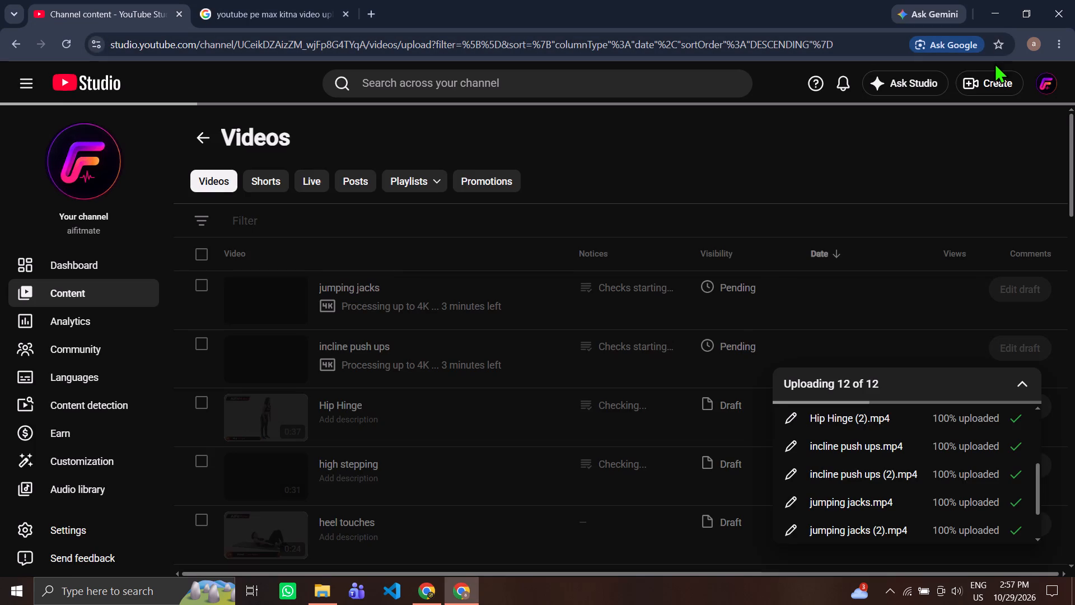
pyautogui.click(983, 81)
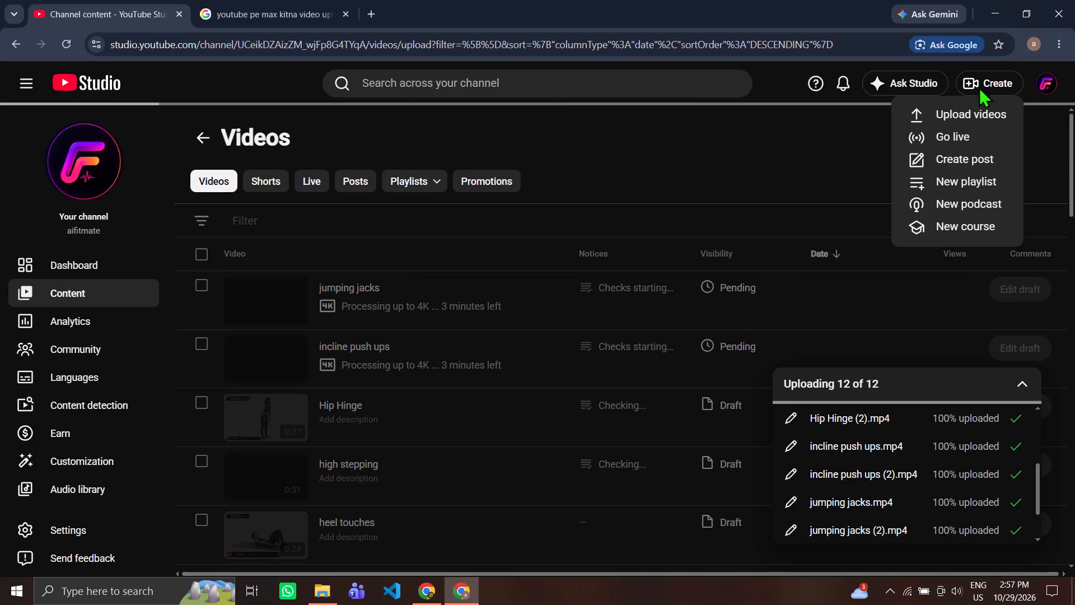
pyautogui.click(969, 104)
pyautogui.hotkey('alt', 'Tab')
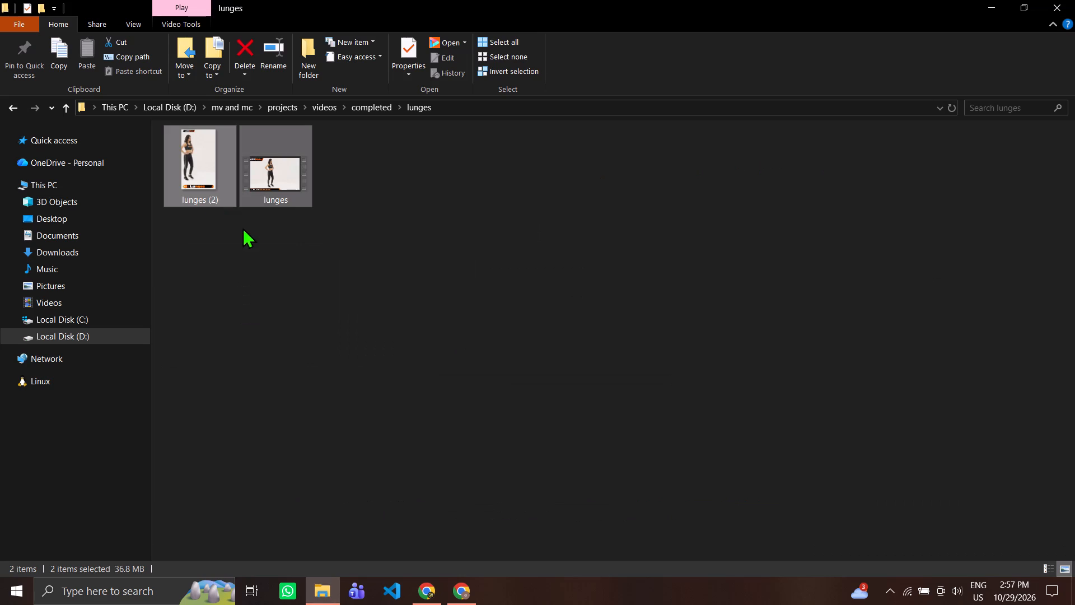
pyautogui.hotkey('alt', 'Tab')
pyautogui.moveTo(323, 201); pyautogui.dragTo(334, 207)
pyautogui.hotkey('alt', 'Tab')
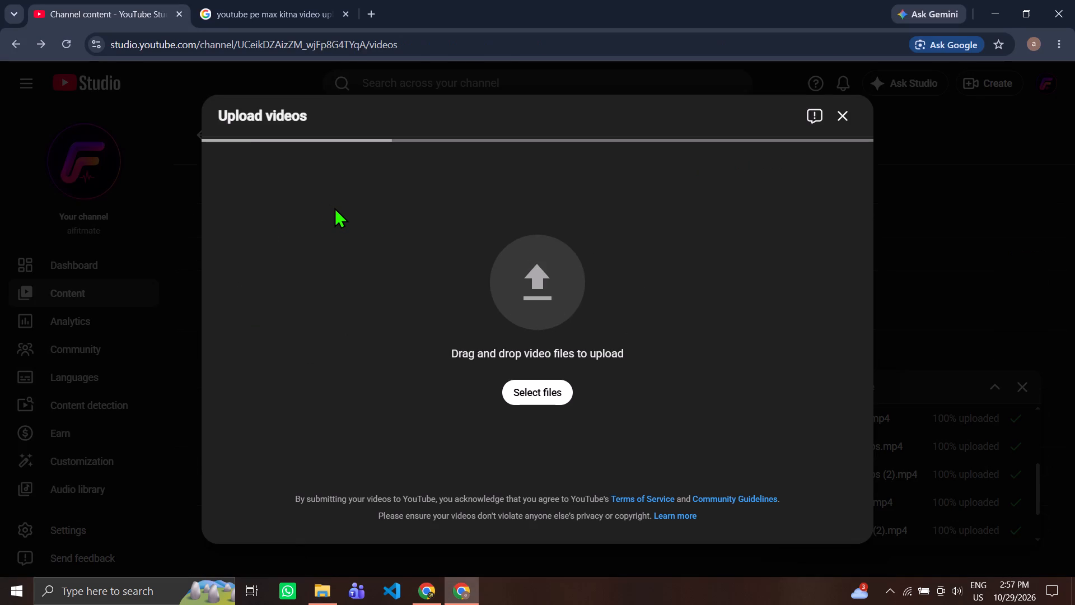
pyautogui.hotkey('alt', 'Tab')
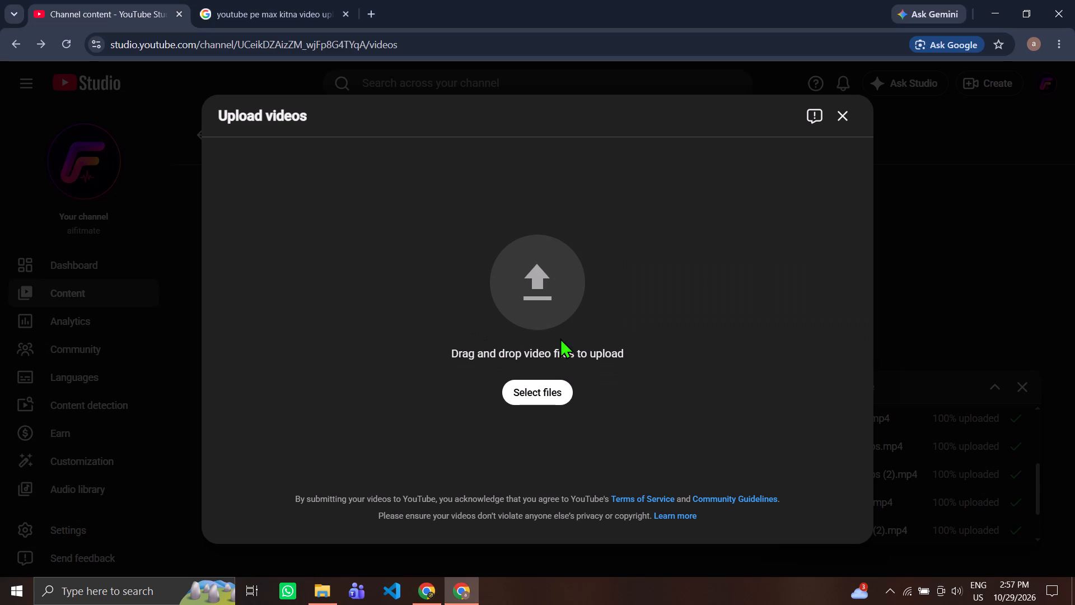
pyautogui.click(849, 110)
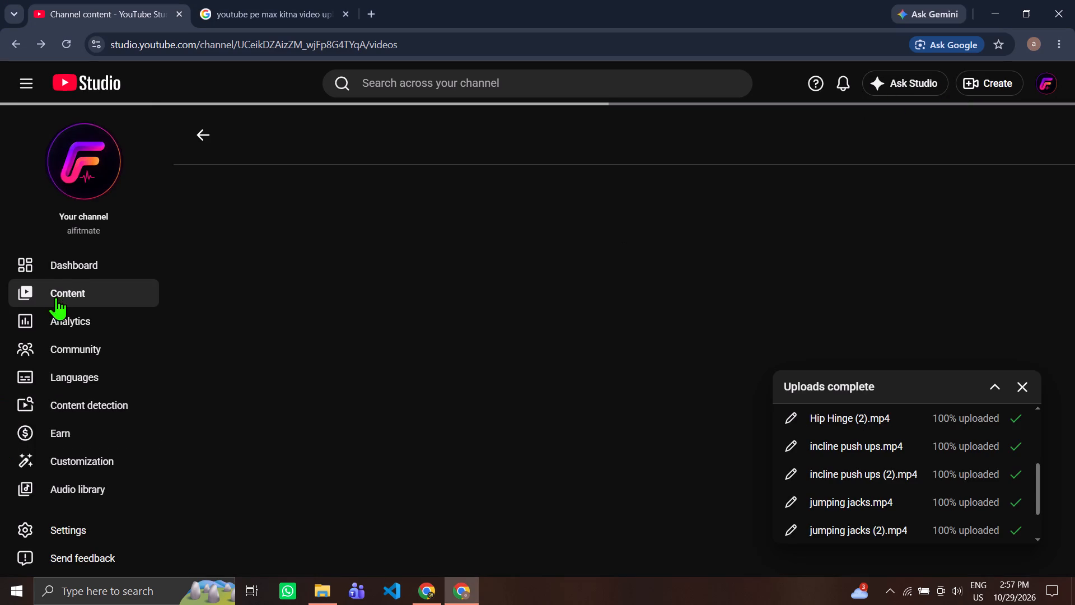
# Reload the channel's Content page and upload both videos, lunges and lunges (2), from the lunges folder.
pyautogui.click(75, 293)
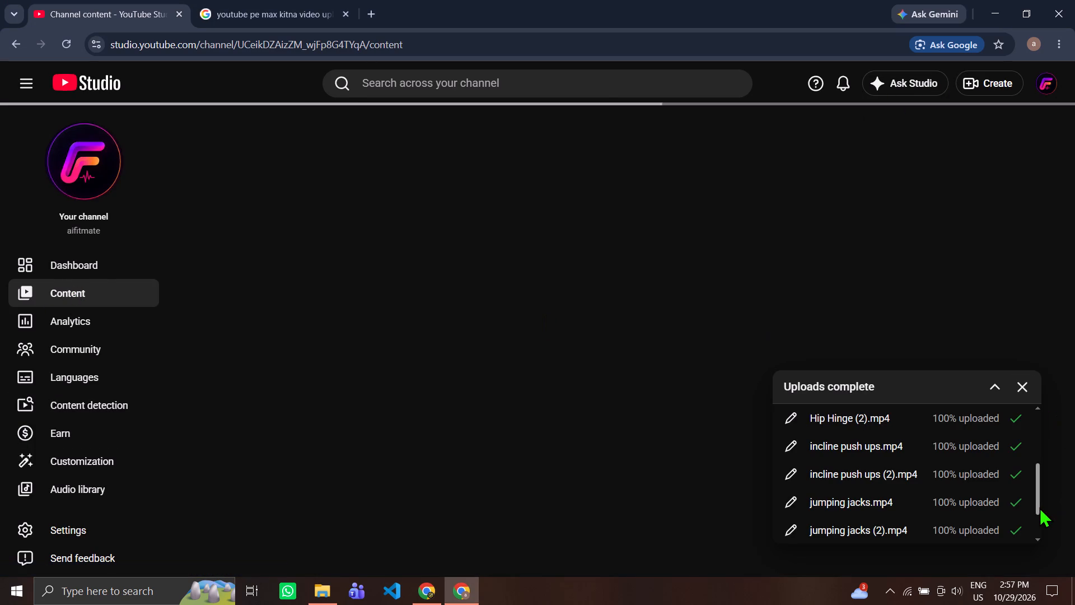
pyautogui.click(1039, 525)
pyautogui.hotkey('alt', 'Tab')
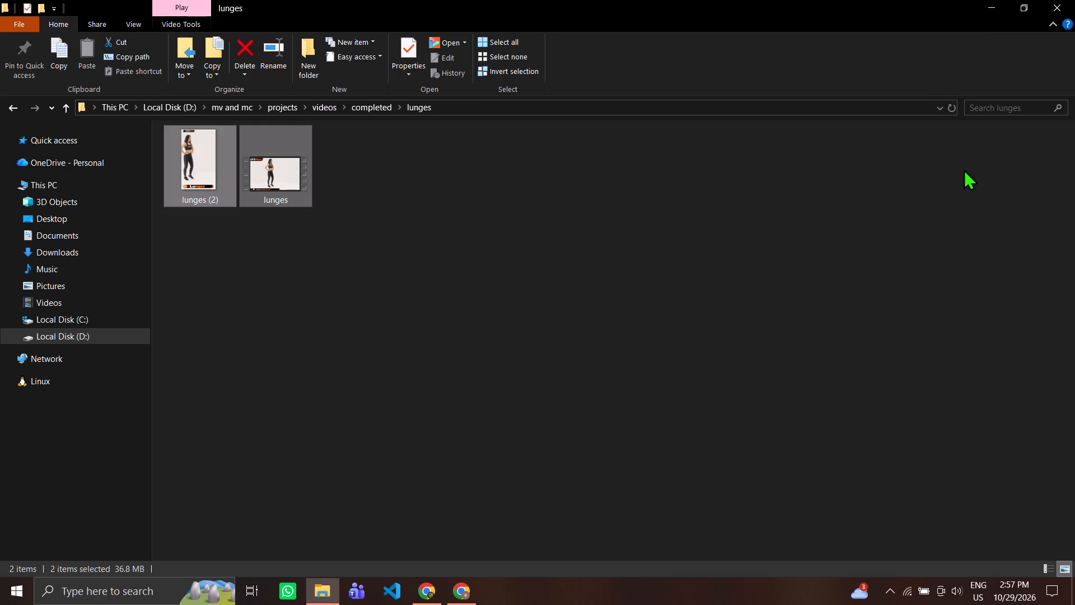
pyautogui.click(882, 202)
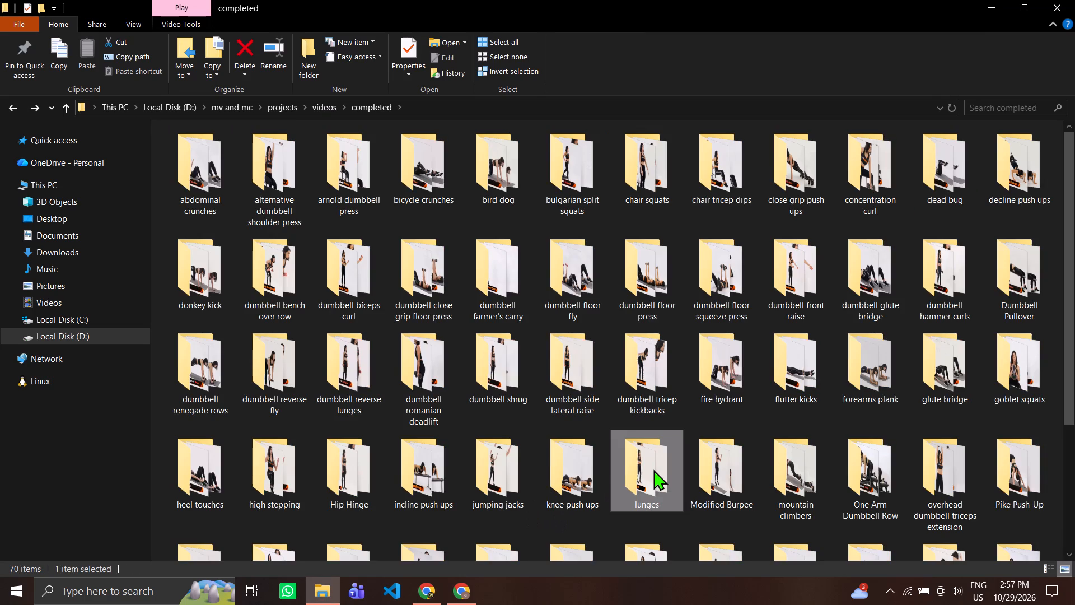
pyautogui.doubleClick(653, 469)
pyautogui.click(655, 434)
pyautogui.hotkey('ctrl', 'a')
pyautogui.hotkey('alt', 'Tab')
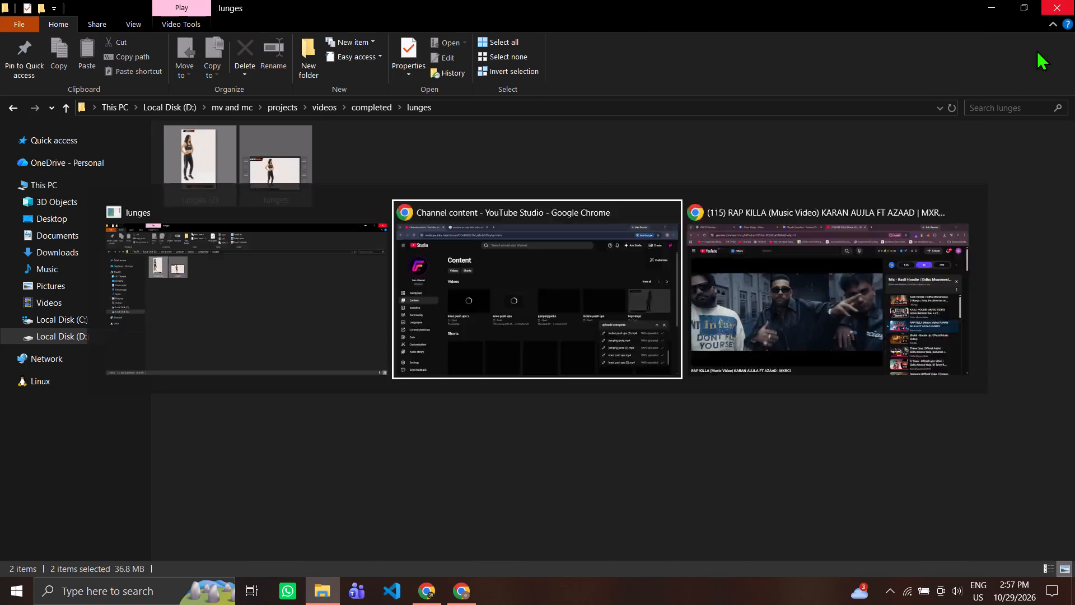
pyautogui.click(1000, 77)
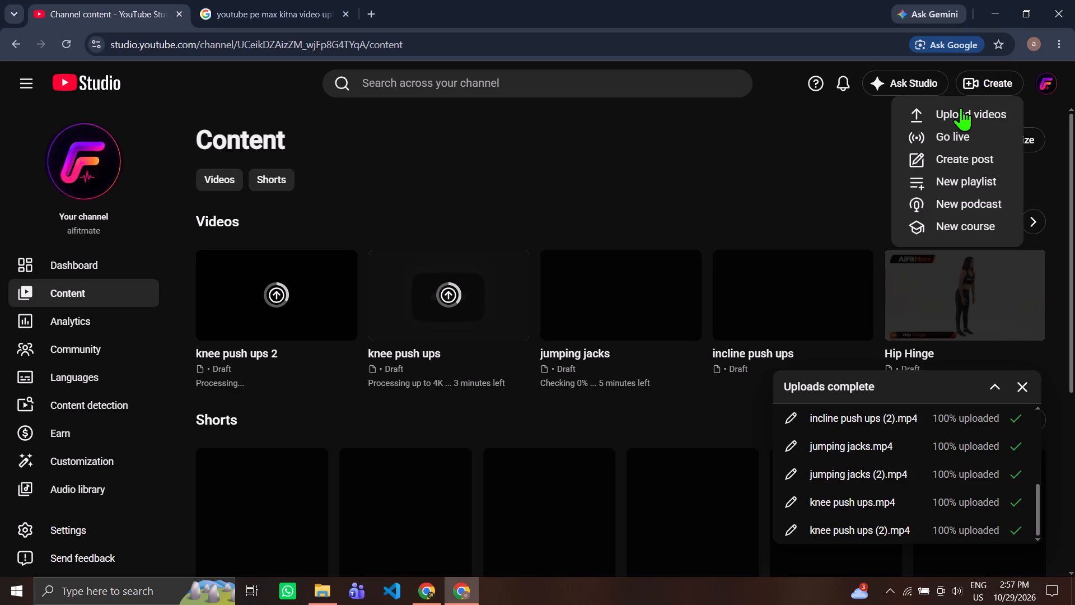
pyautogui.moveTo(961, 108); pyautogui.dragTo(961, 114)
pyautogui.hotkey('alt', 'Tab')
pyautogui.moveTo(262, 192); pyautogui.dragTo(303, 250)
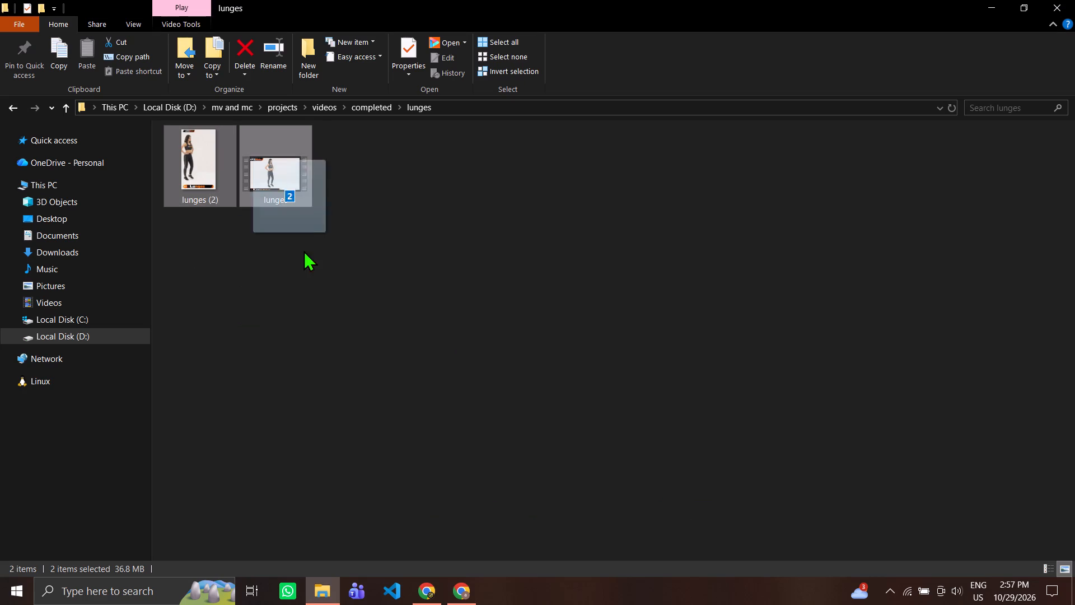
pyautogui.moveTo(303, 250); pyautogui.dragTo(516, 373)
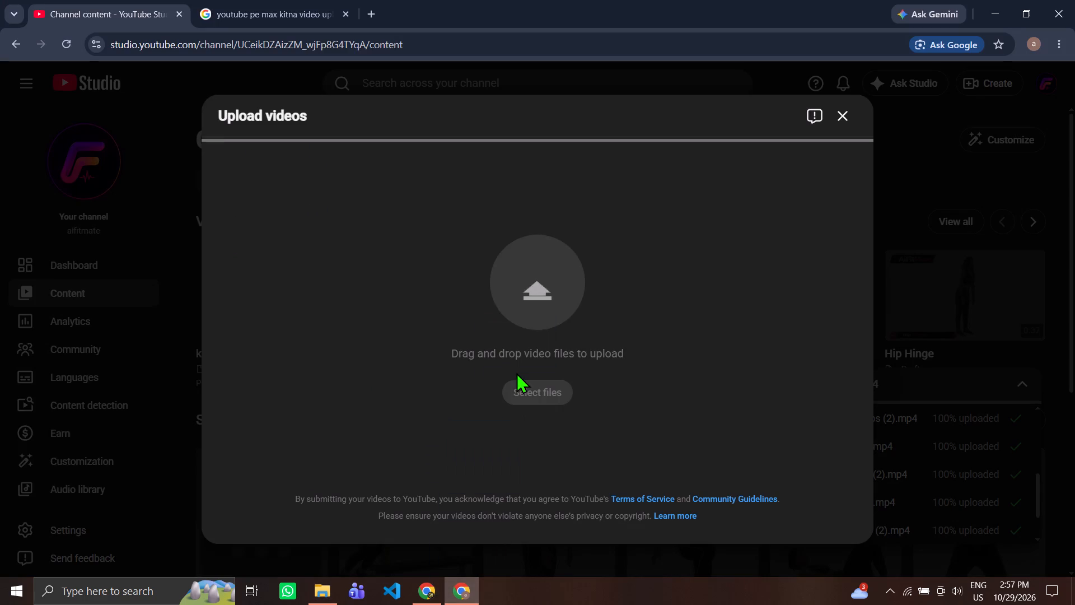
# Upload both videos, Modified Burpee and Modified Burpee (2), from the Modified Burpee folder to the channel.
pyautogui.hotkey('alt', 'Tab')
pyautogui.moveTo(516, 373); pyautogui.dragTo(542, 370)
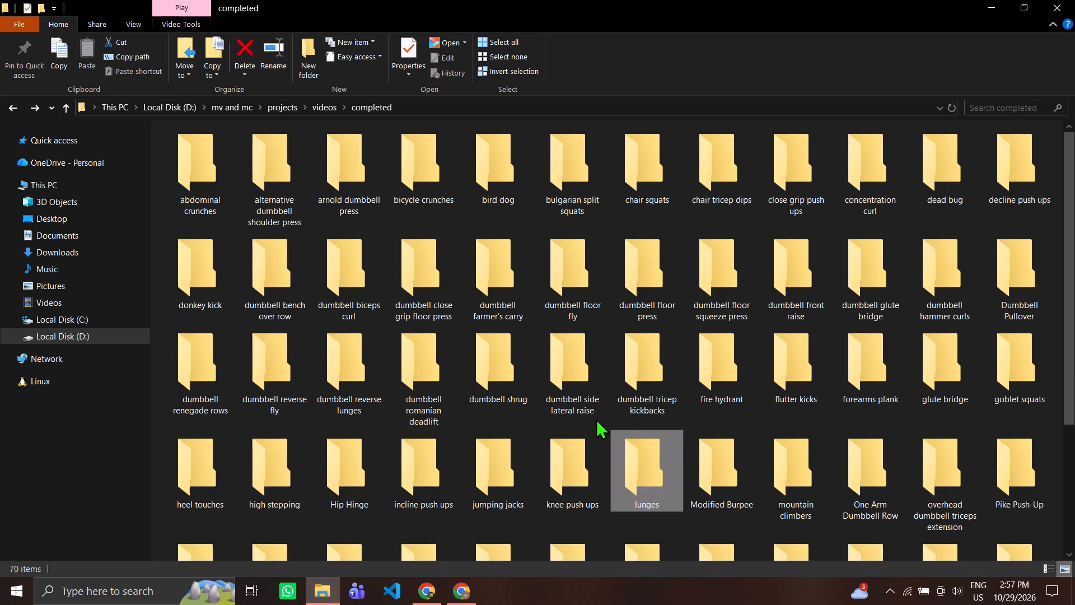
pyautogui.doubleClick(736, 470)
pyautogui.hotkey('ctrl', 'a')
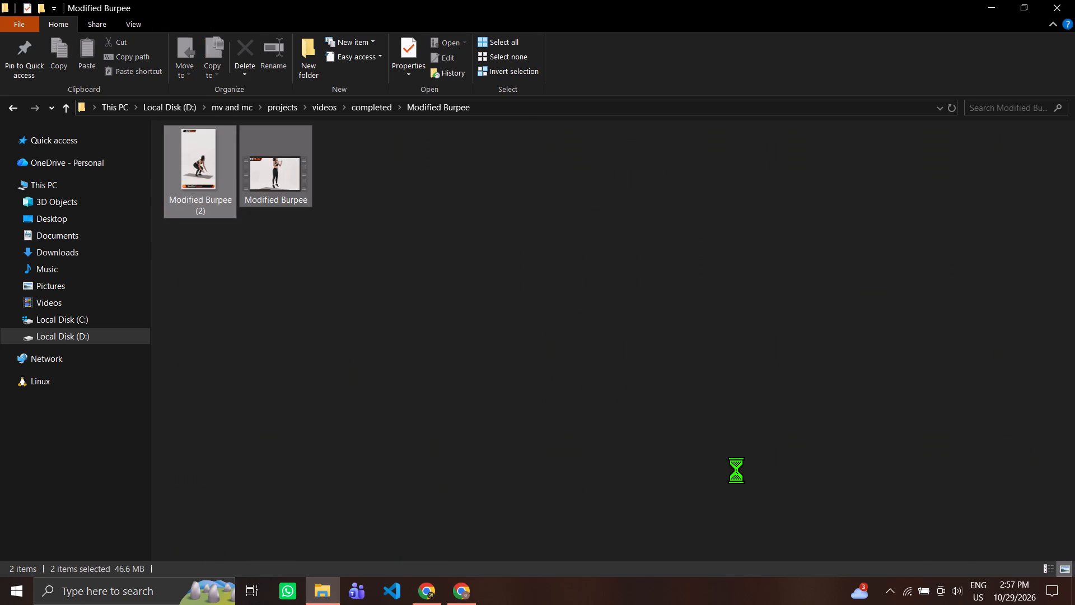
pyautogui.hotkey('alt', 'Tab')
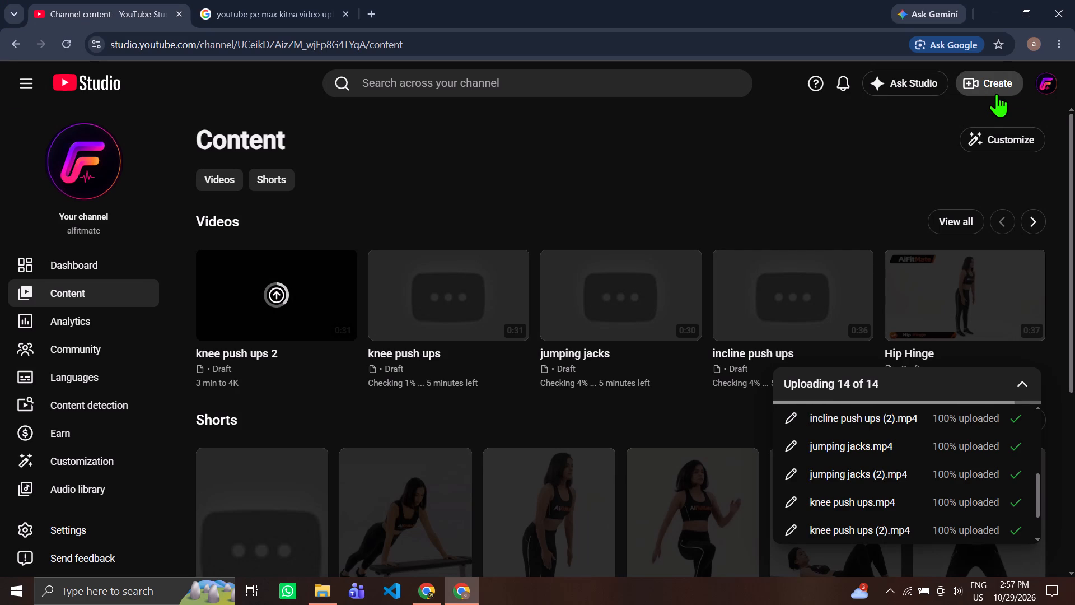
pyautogui.click(997, 94)
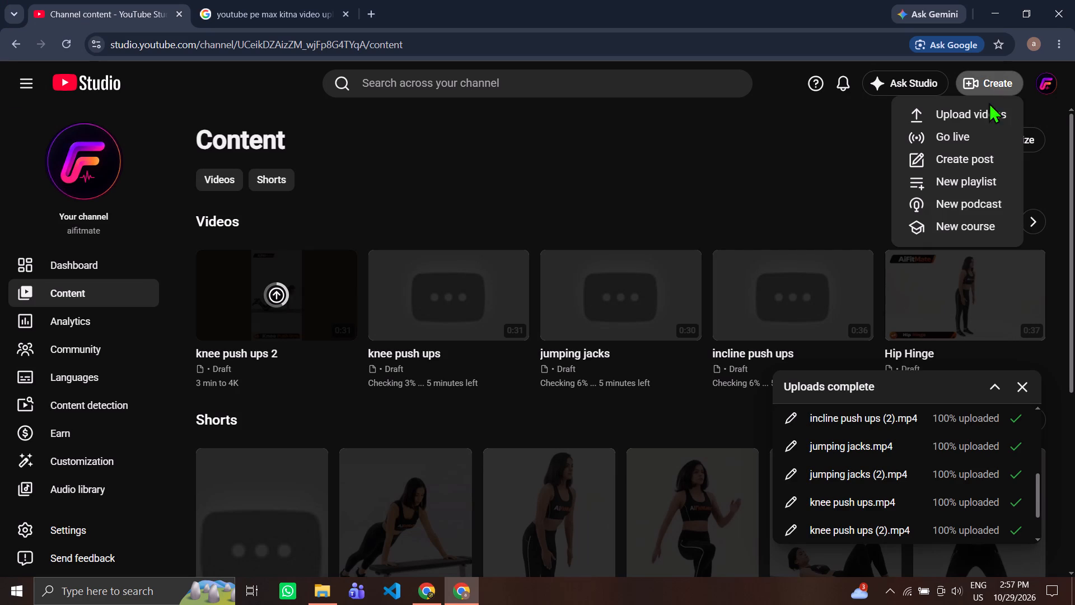
pyautogui.click(983, 113)
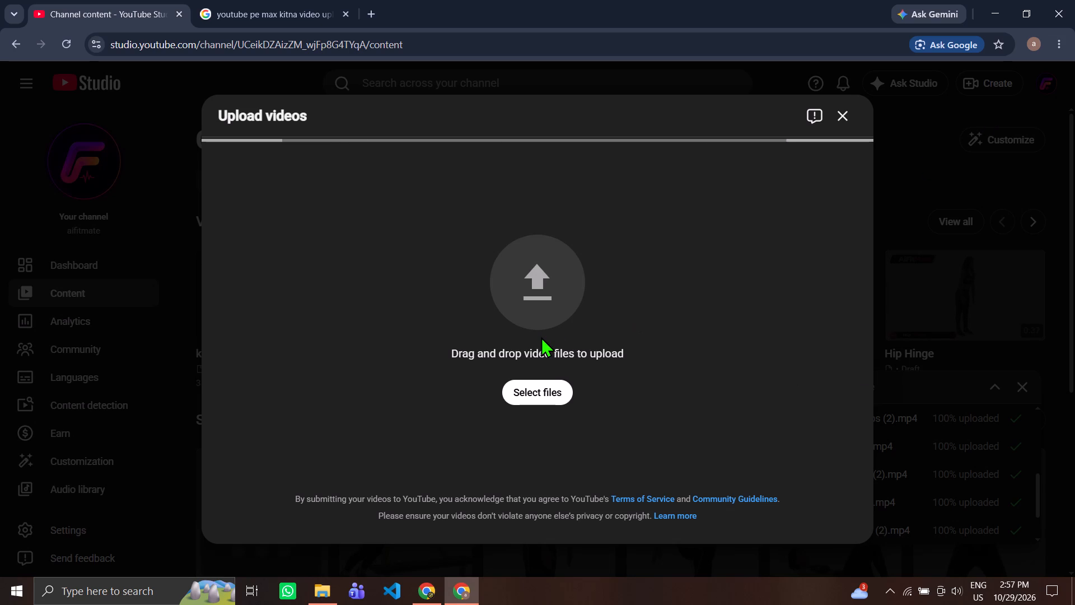
# Upload both videos, mountain climbers and mountain climbers (2), from the mountain climbers folder to the channel.
pyautogui.hotkey('alt', 'Tab')
pyautogui.click(541, 337)
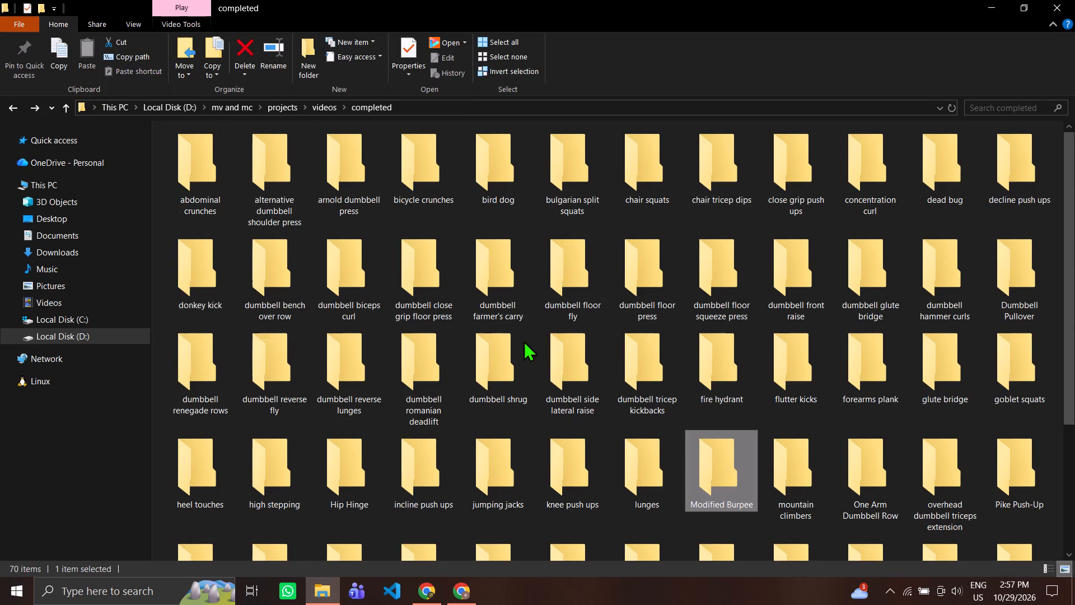
pyautogui.doubleClick(788, 463)
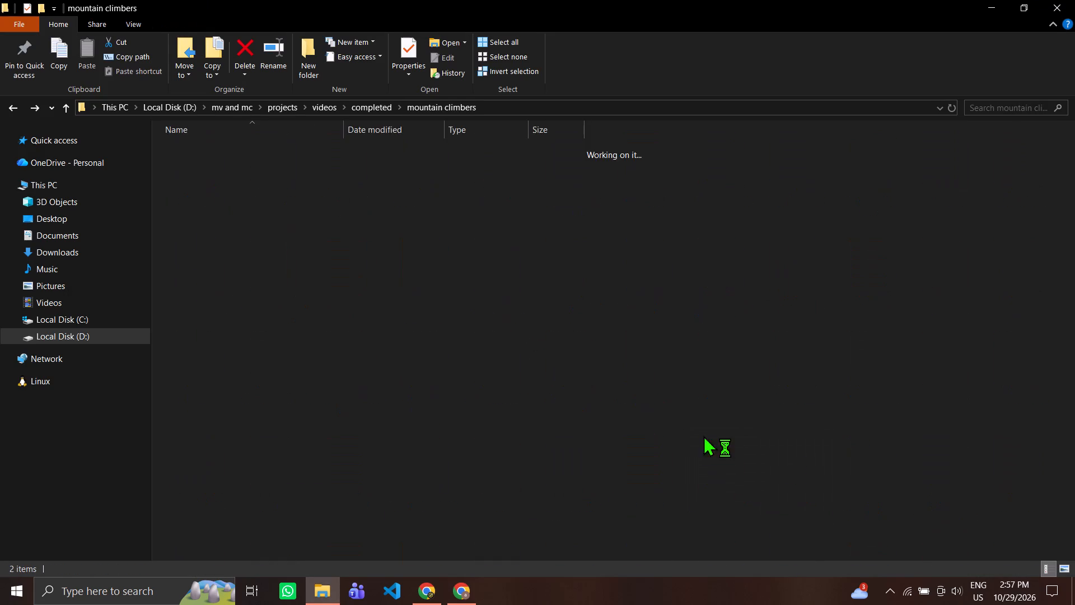
pyautogui.hotkey('ctrl', 'a')
pyautogui.moveTo(275, 173); pyautogui.dragTo(471, 580)
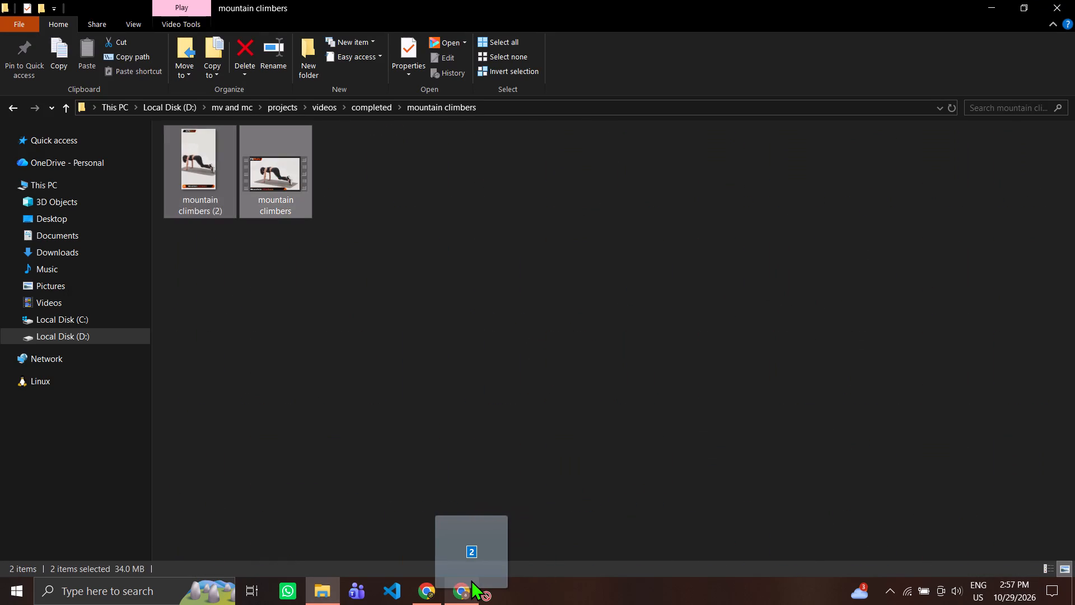
pyautogui.moveTo(471, 580); pyautogui.dragTo(553, 304)
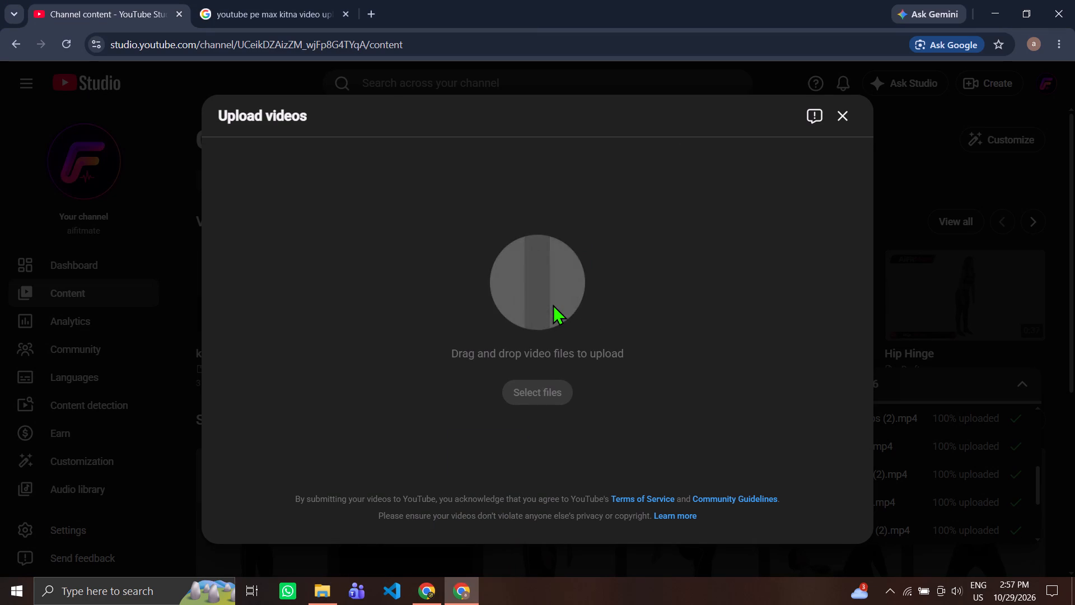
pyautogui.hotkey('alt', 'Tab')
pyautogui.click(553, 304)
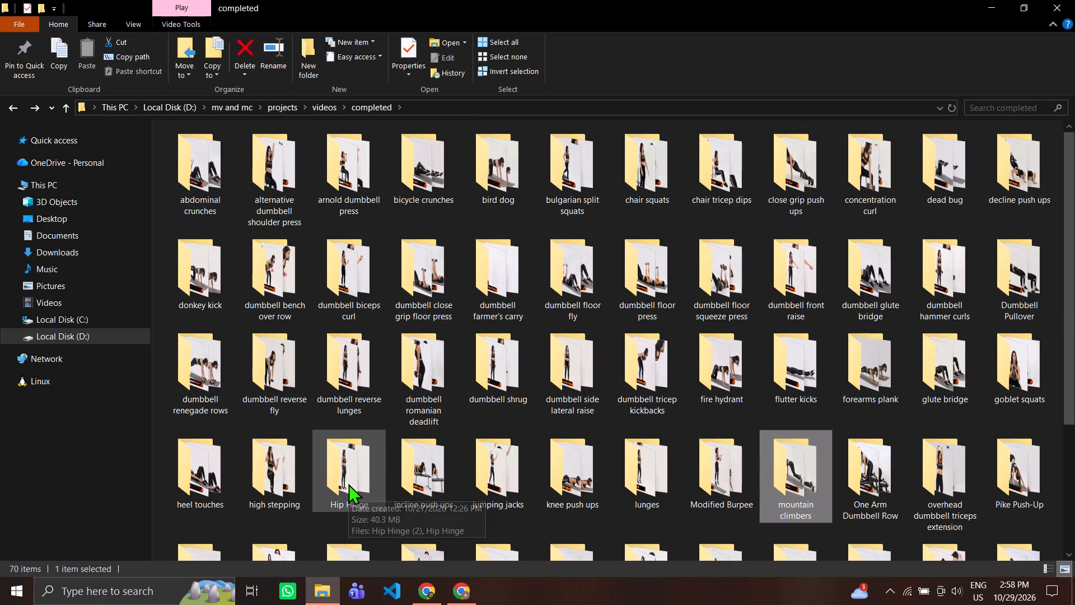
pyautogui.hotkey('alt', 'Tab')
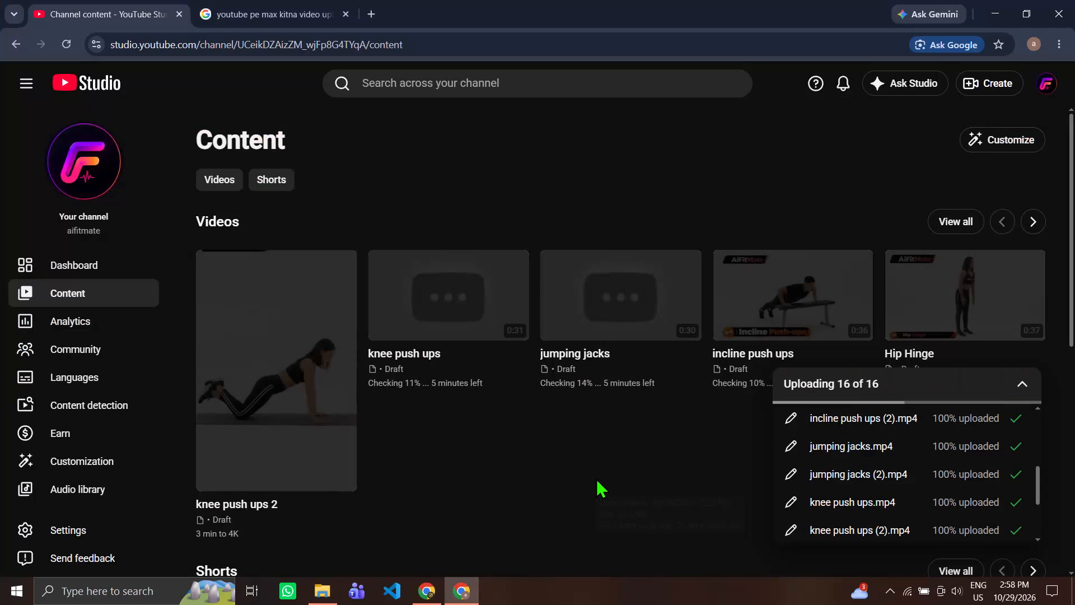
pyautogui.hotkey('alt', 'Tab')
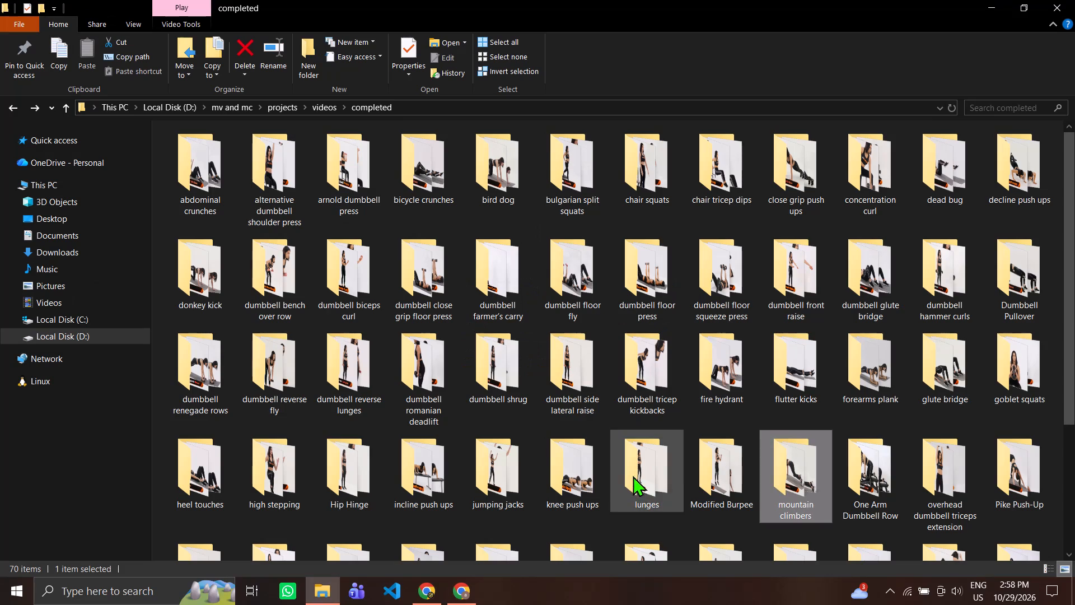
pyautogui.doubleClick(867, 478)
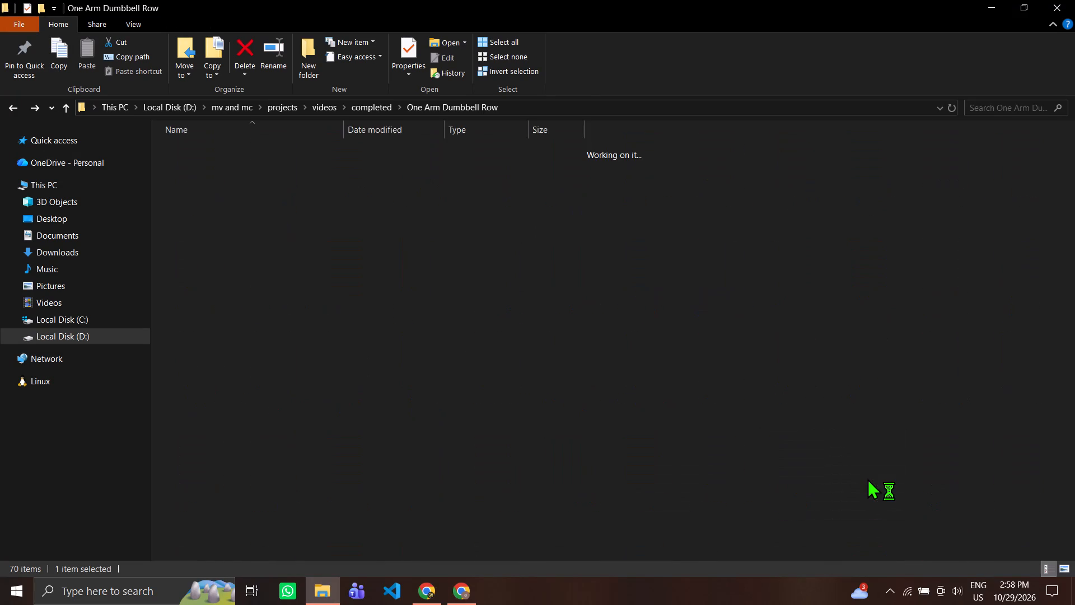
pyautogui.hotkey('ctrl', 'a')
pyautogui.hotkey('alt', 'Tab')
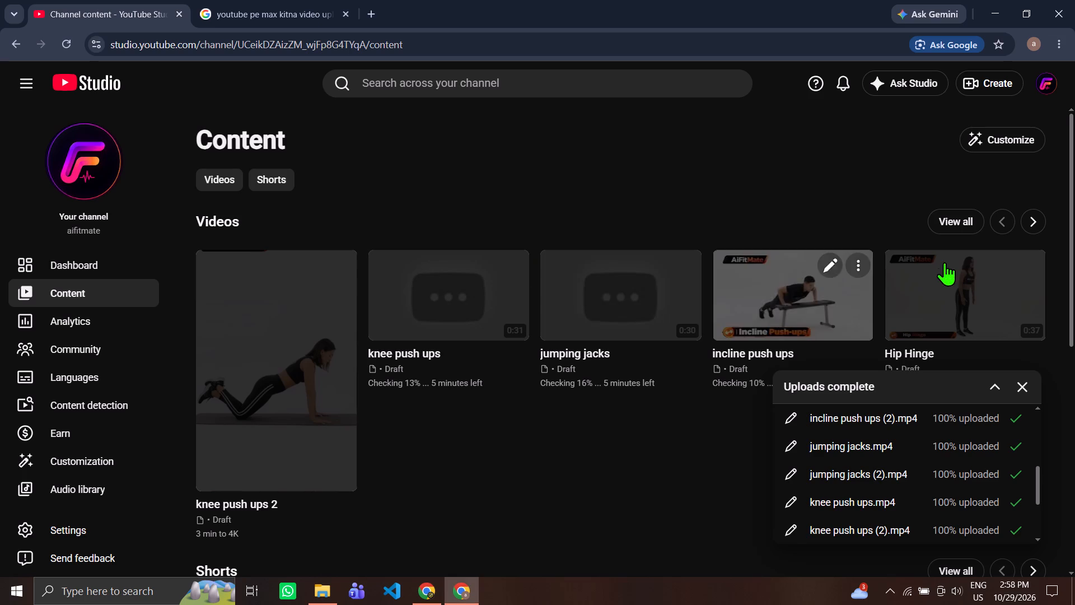
# Check the channel's upload list against the completed exercise folders, from heel touches through mountain climbers, for any missing videos.
pyautogui.hotkey('alt', 'Tab')
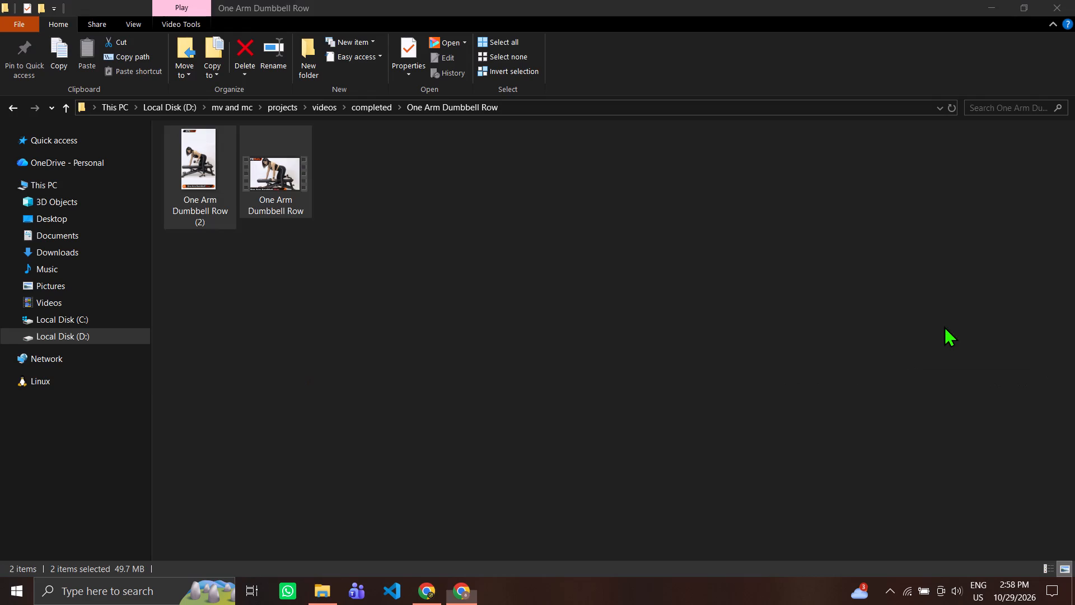
pyautogui.hotkey('alt', 'Tab')
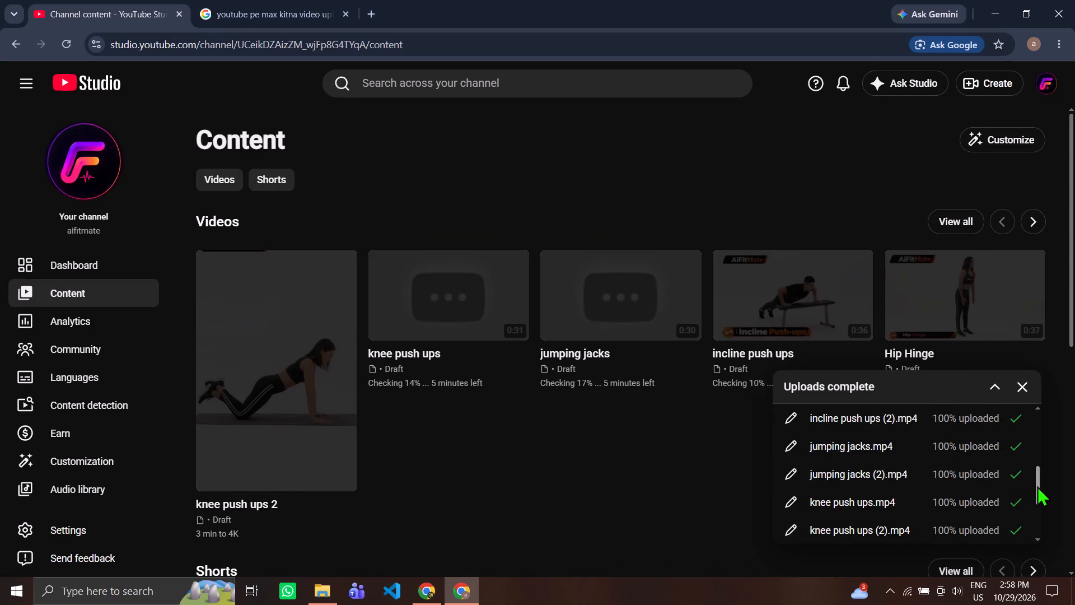
pyautogui.moveTo(1037, 487); pyautogui.dragTo(1041, 411)
pyautogui.hotkey('alt', 'Tab')
pyautogui.moveTo(873, 492); pyautogui.dragTo(825, 516)
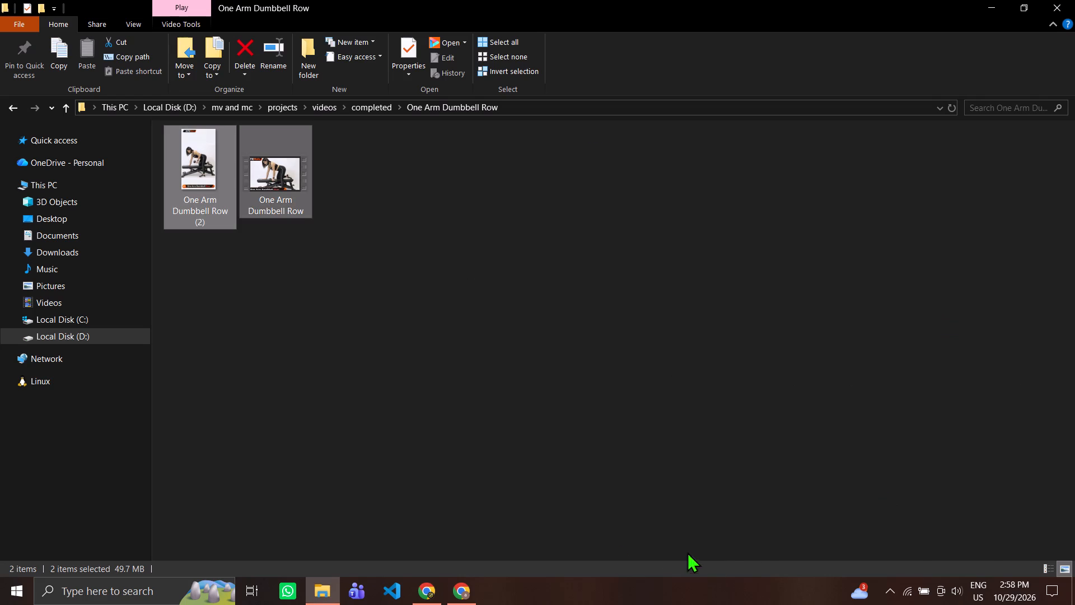
pyautogui.click(227, 478)
pyautogui.hotkey('alt', 'Tab')
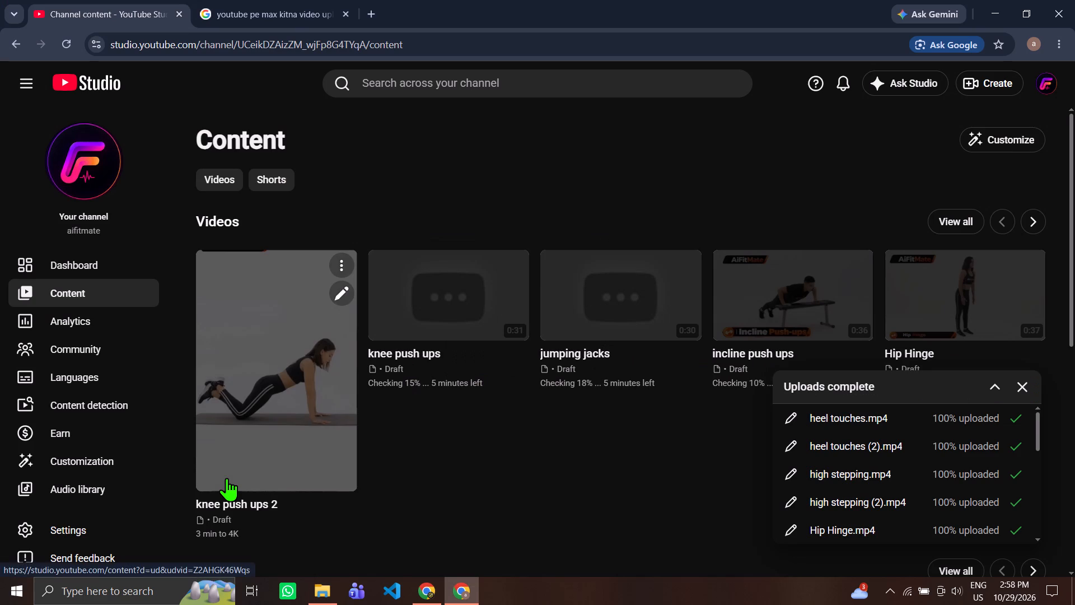
pyautogui.hotkey('alt', 'Tab')
pyautogui.press('Right')
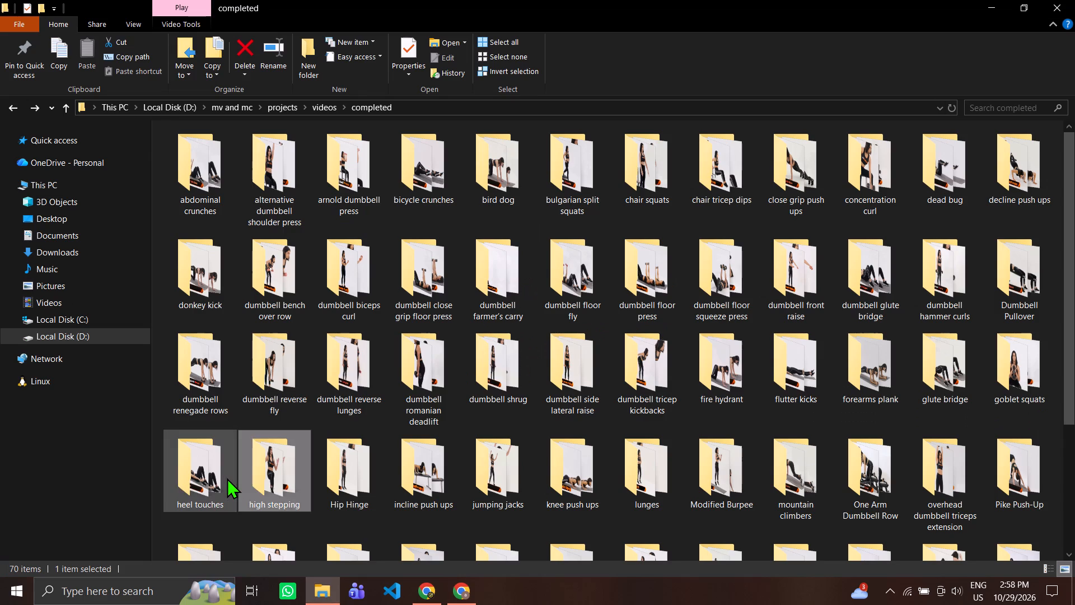
pyautogui.press('Right')
pyautogui.hotkey('alt', 'Tab')
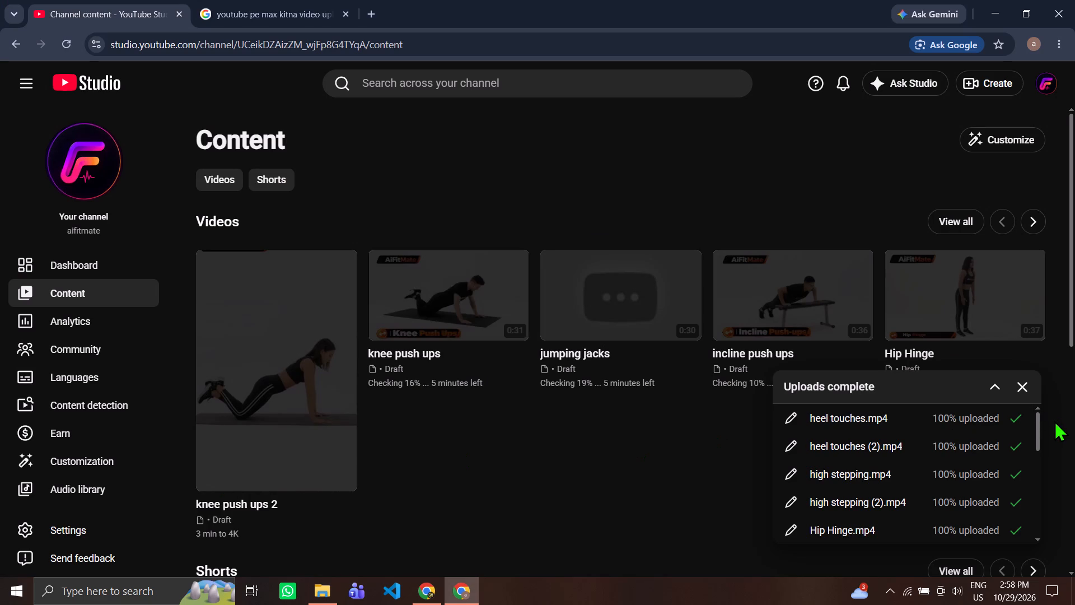
pyautogui.moveTo(1038, 430); pyautogui.dragTo(1042, 464)
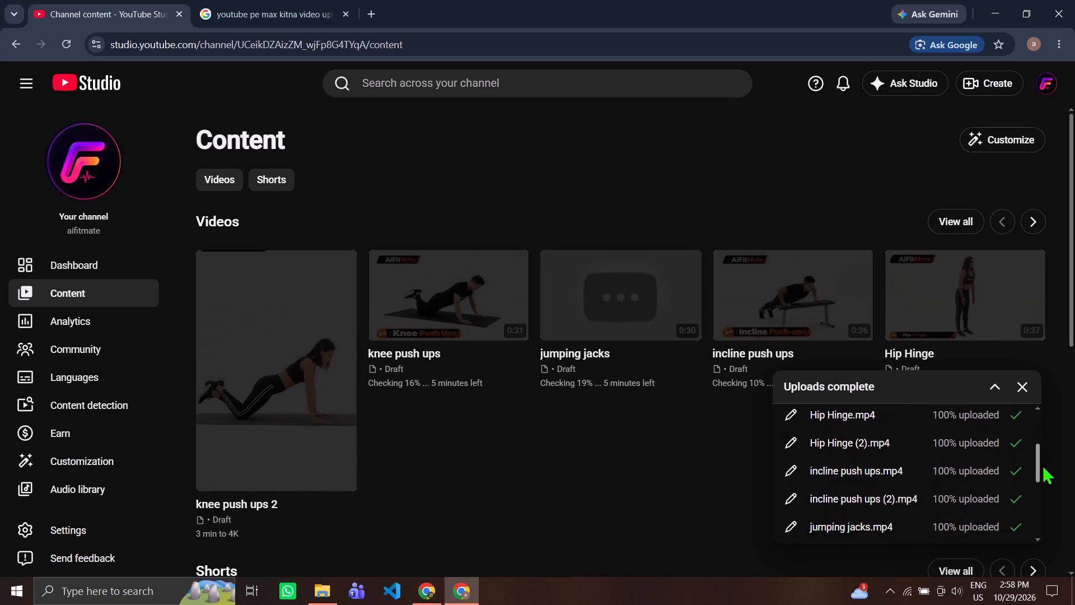
pyautogui.moveTo(1042, 464); pyautogui.dragTo(1051, 477)
pyautogui.hotkey('alt', 'Tab')
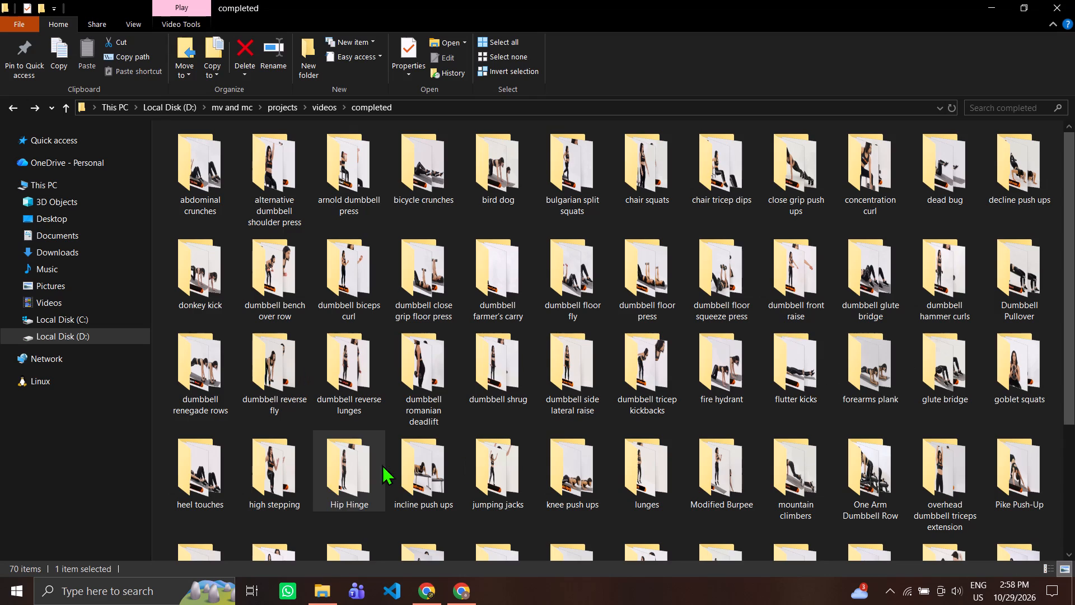
pyautogui.click(586, 473)
pyautogui.hotkey('alt', 'Tab')
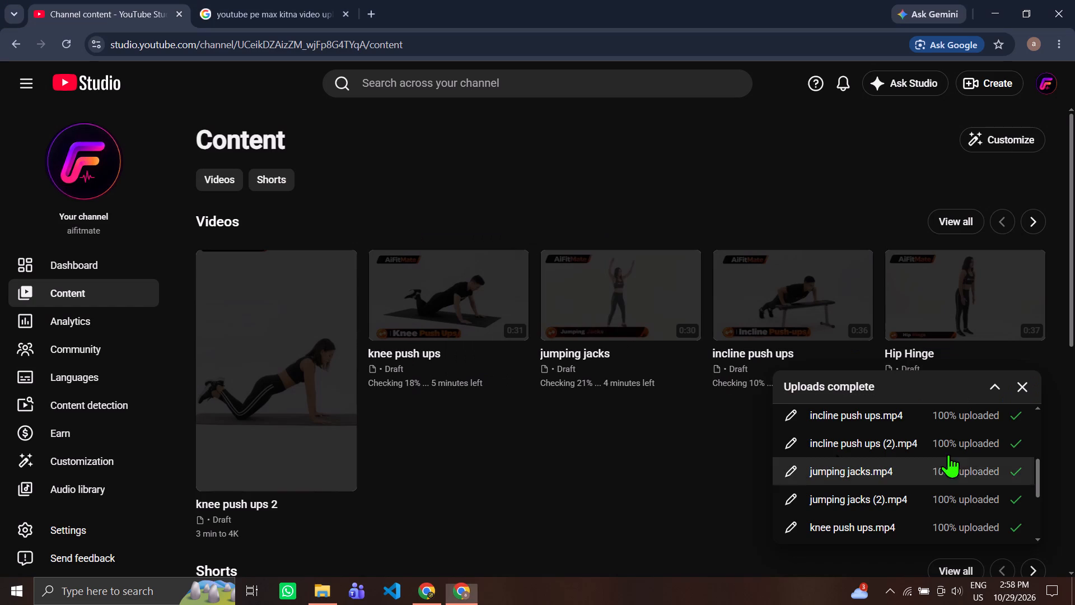
pyautogui.moveTo(1039, 481); pyautogui.dragTo(1041, 491)
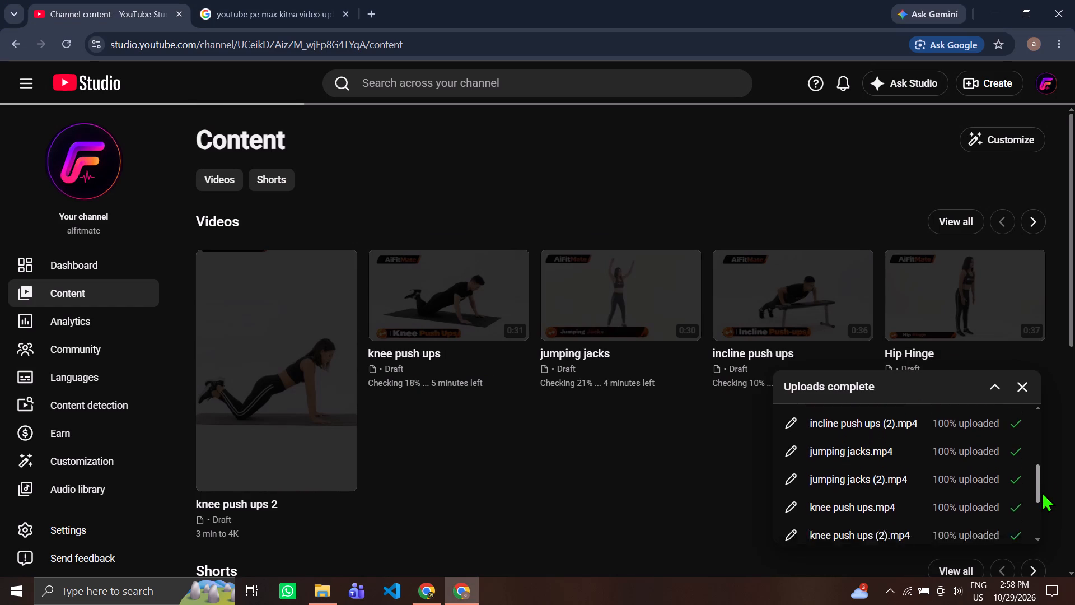
pyautogui.moveTo(1041, 491); pyautogui.dragTo(1044, 539)
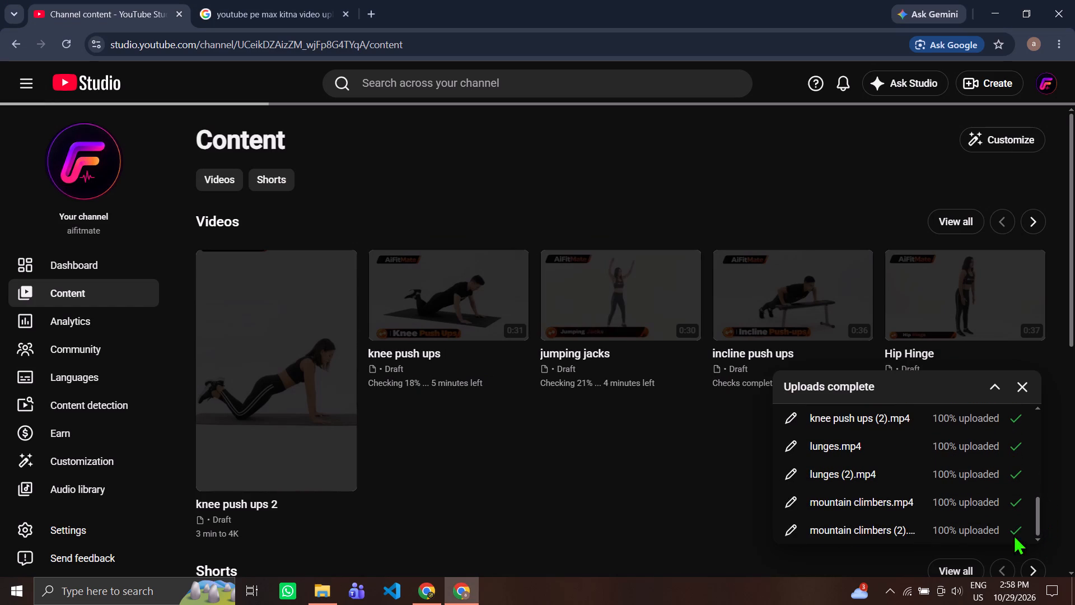
pyautogui.hotkey('alt', 'Tab')
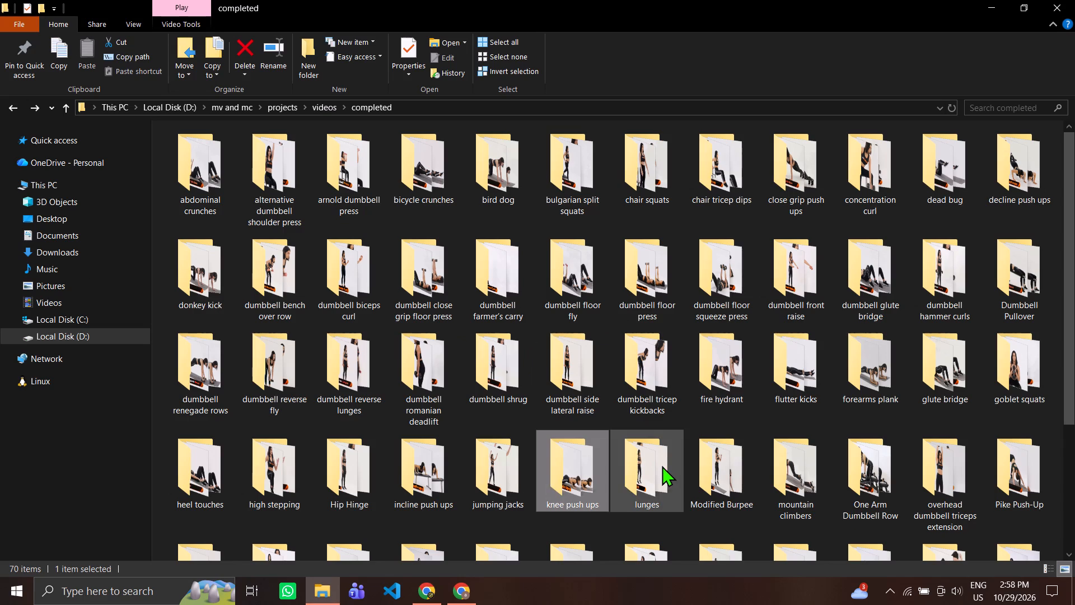
pyautogui.click(663, 466)
pyautogui.hotkey('alt', 'Tab')
pyautogui.hotkey('alt', 'Tab')
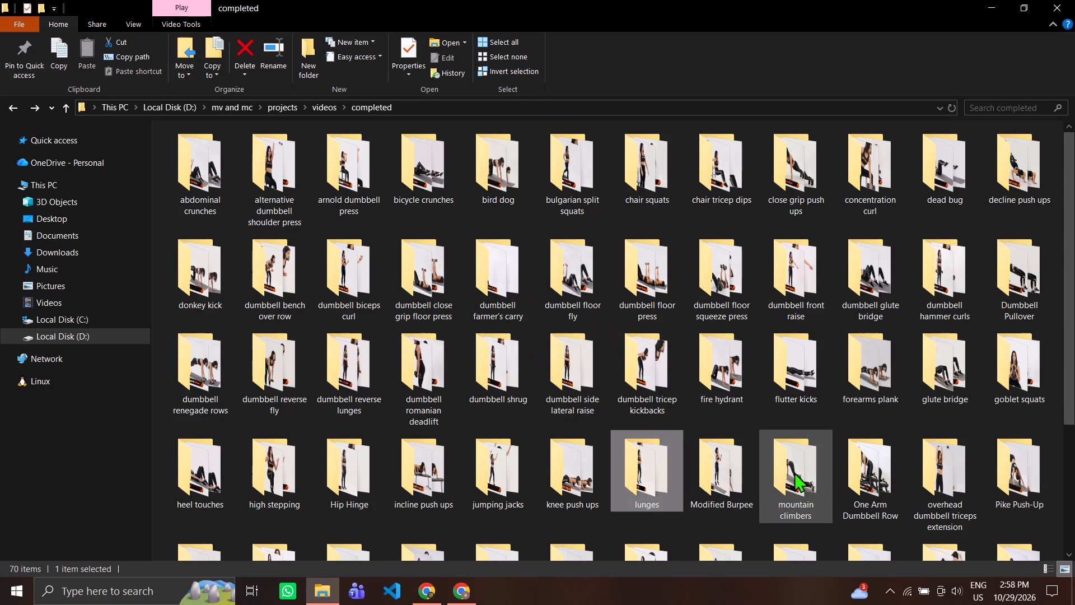
pyautogui.click(794, 472)
# Upload both videos, Modified Burpee and Modified Burpee (2), from the Modified Burpee folder to the channel again.
pyautogui.doubleClick(739, 482)
pyautogui.hotkey('ctrl', 'a')
pyautogui.hotkey('alt', 'Tab')
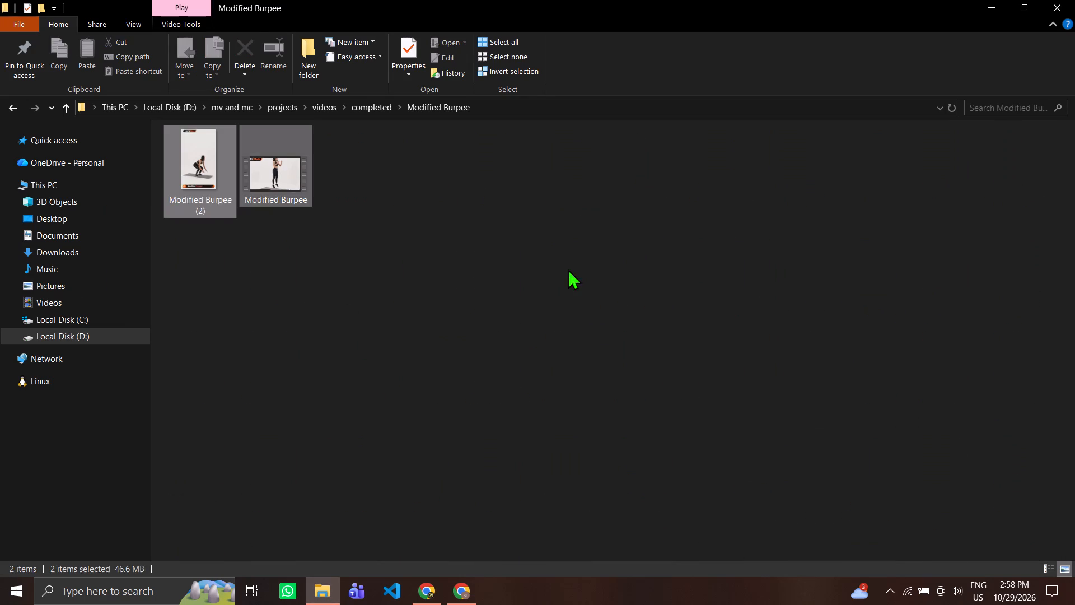
pyautogui.click(984, 86)
pyautogui.click(944, 114)
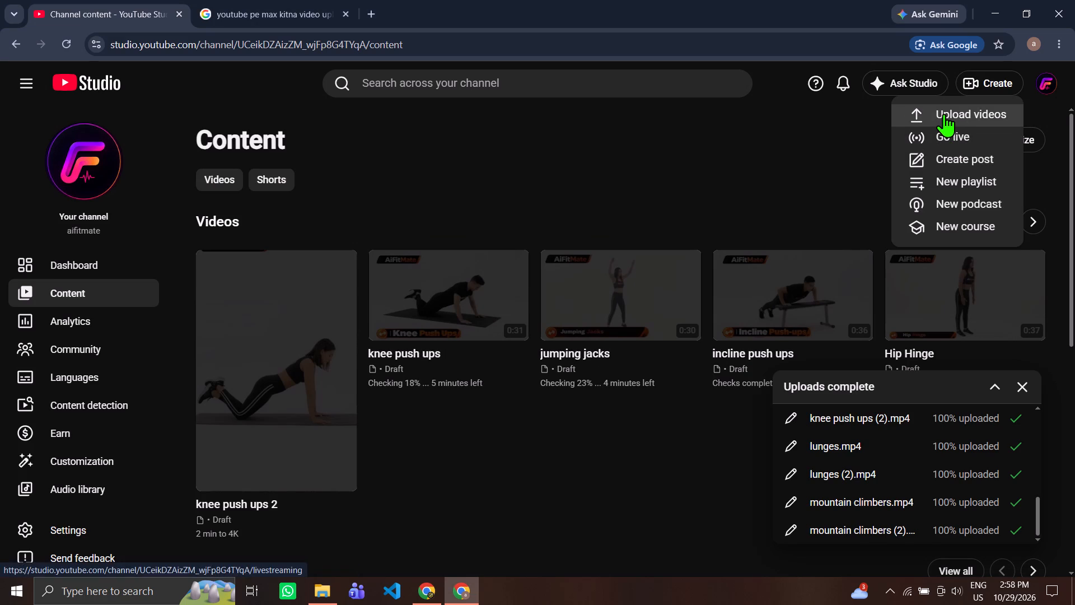
pyautogui.hotkey('alt', 'Tab')
pyautogui.moveTo(269, 174); pyautogui.dragTo(305, 204)
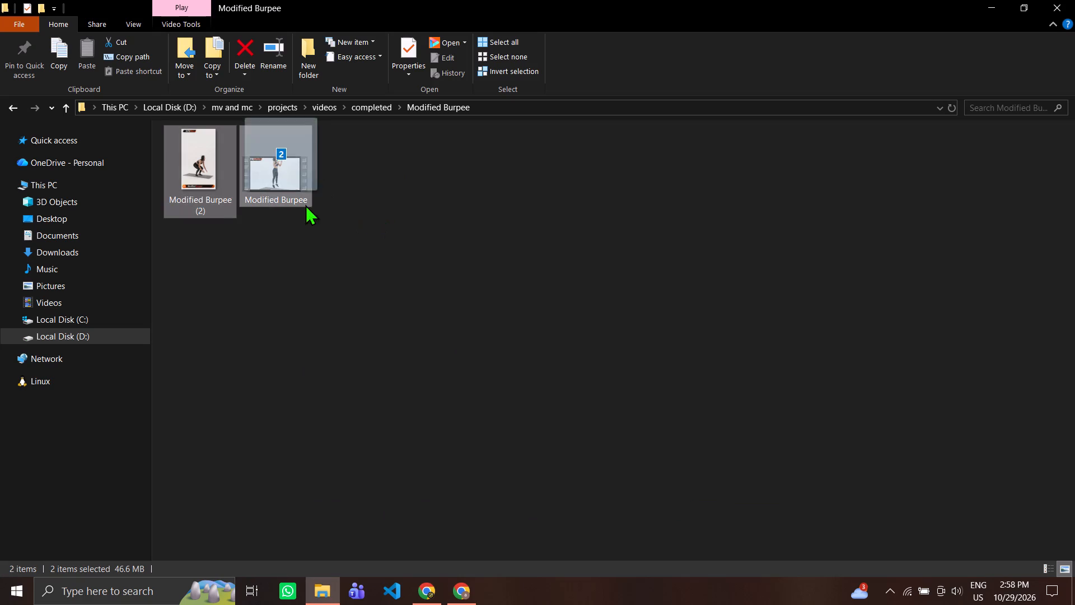
pyautogui.moveTo(305, 204); pyautogui.dragTo(577, 331)
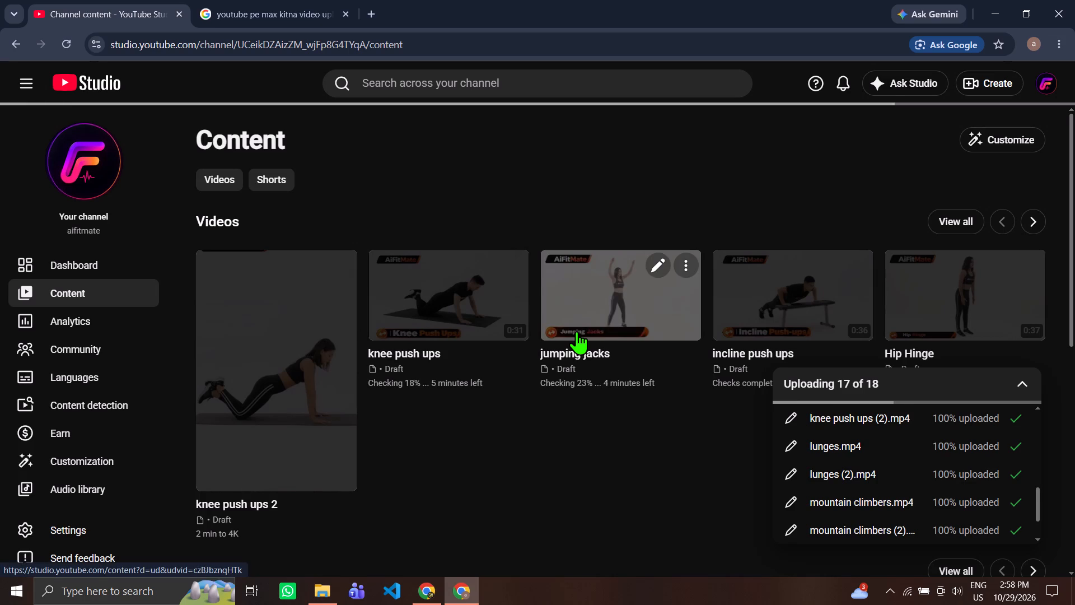
# Upload both videos, One Arm Dumbbell Row and One Arm Dumbbell Row (2), from the One Arm Dumbbell Row folder to the channel.
pyautogui.hotkey('alt', 'Tab')
pyautogui.click(652, 389)
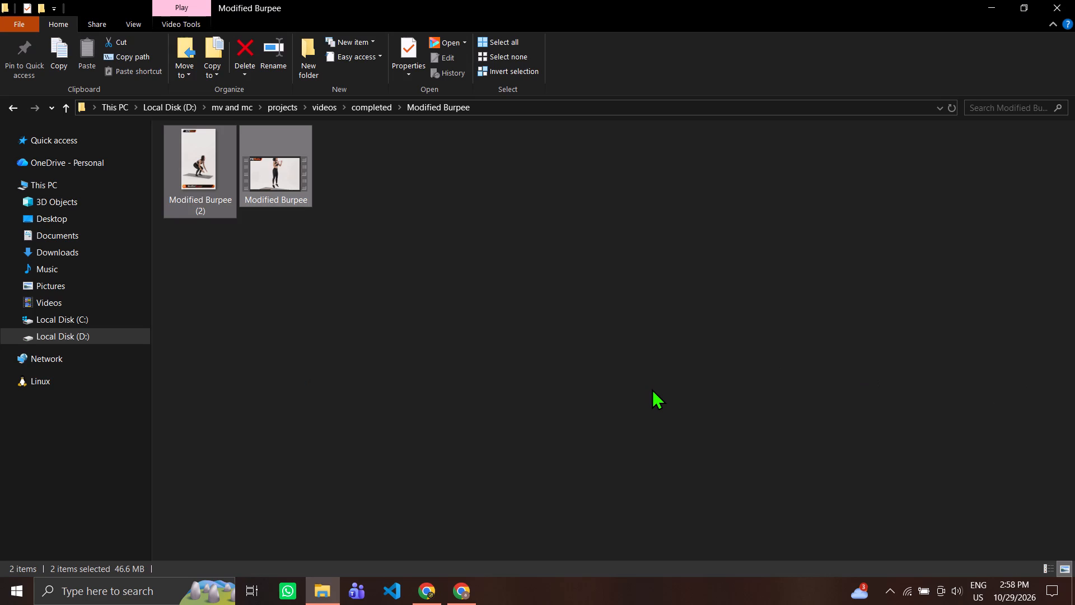
pyautogui.doubleClick(869, 473)
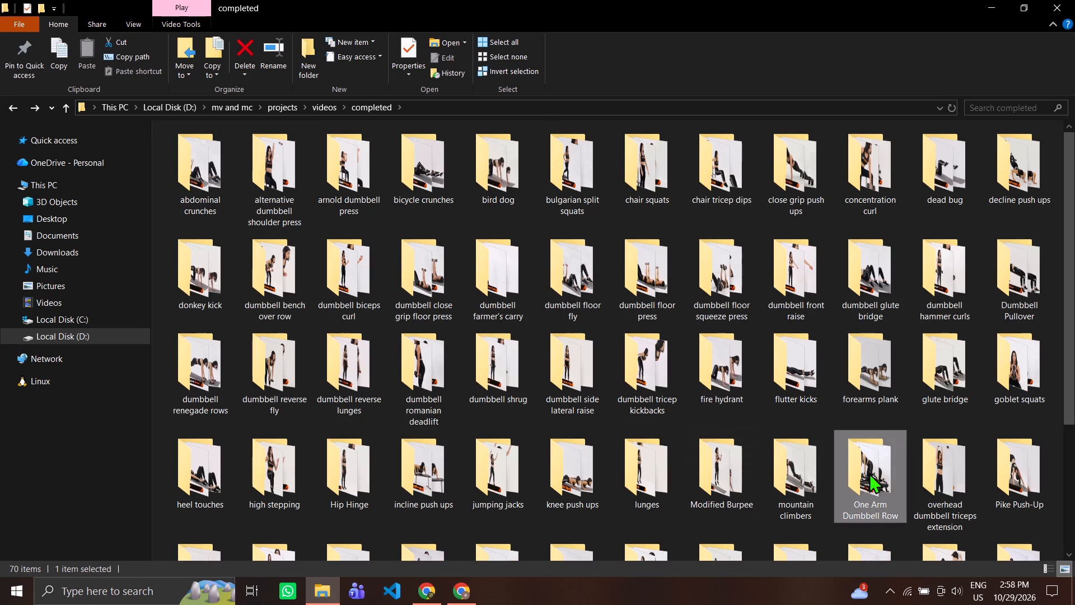
pyautogui.hotkey('ctrl', 'a')
pyautogui.hotkey('alt', 'Tab')
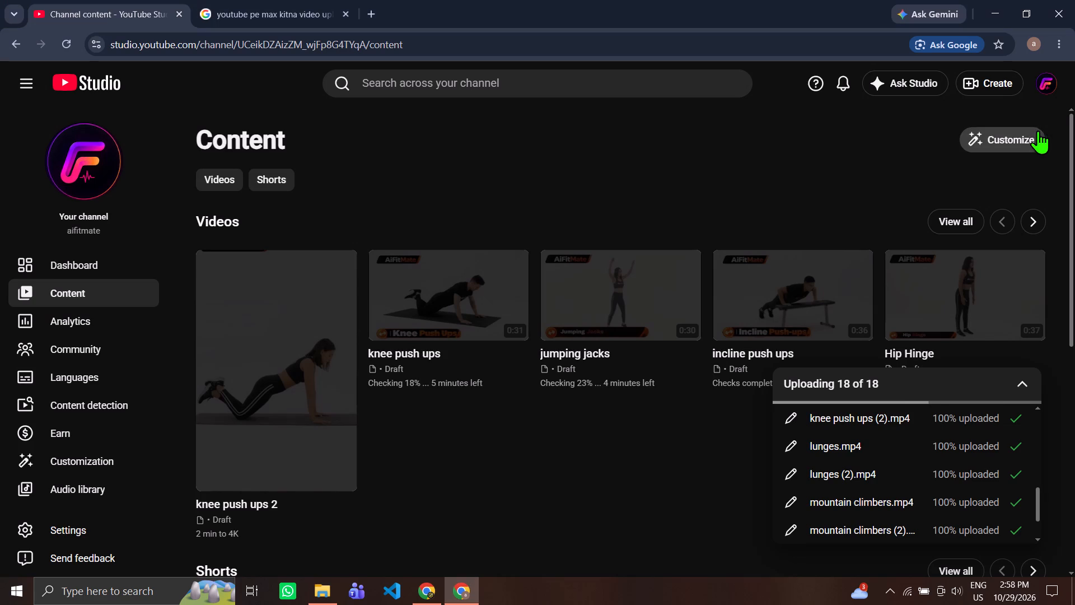
pyautogui.click(992, 80)
pyautogui.click(984, 110)
pyautogui.hotkey('alt', 'Tab')
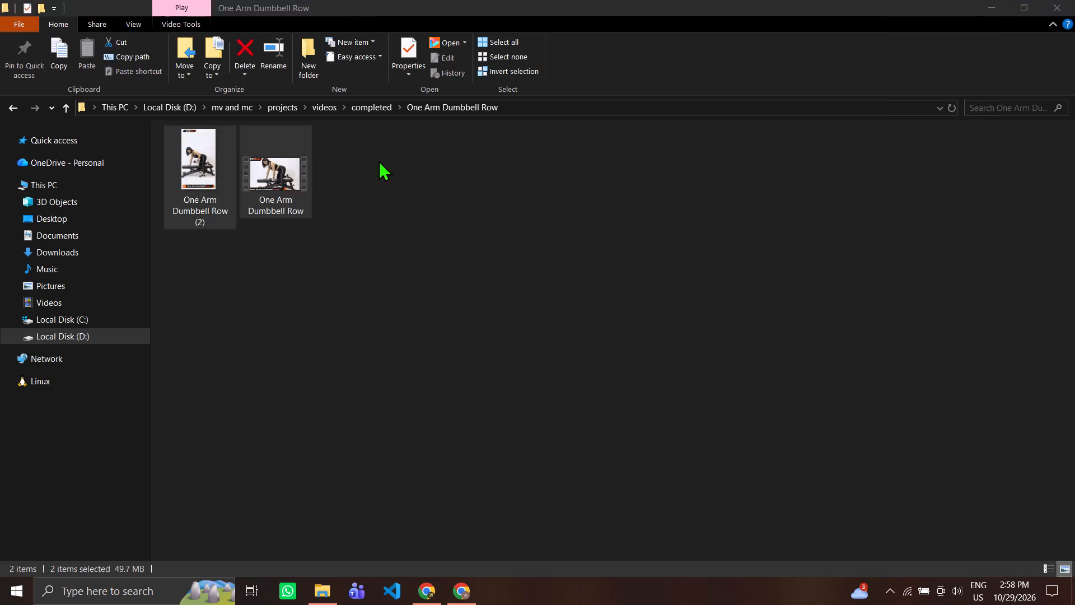
pyautogui.moveTo(254, 166); pyautogui.dragTo(536, 328)
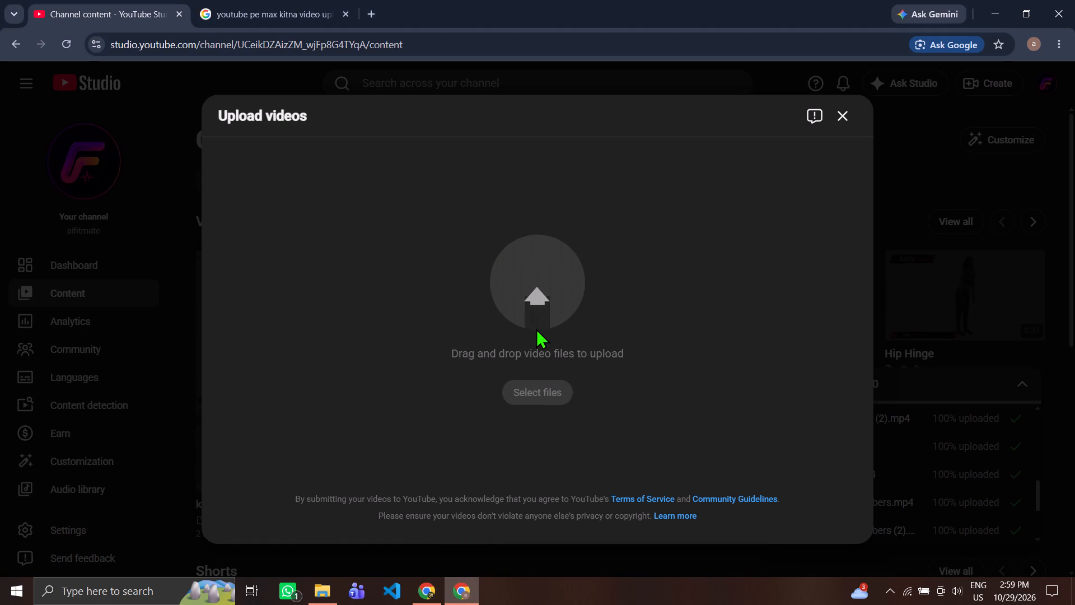
# Upload both videos, overhead dumbbell triceps extension and overhead dumbbell triceps extension (2), from the overhead dumbbell triceps extension folder to the channel.
pyautogui.hotkey('alt', 'Tab')
pyautogui.click(536, 328)
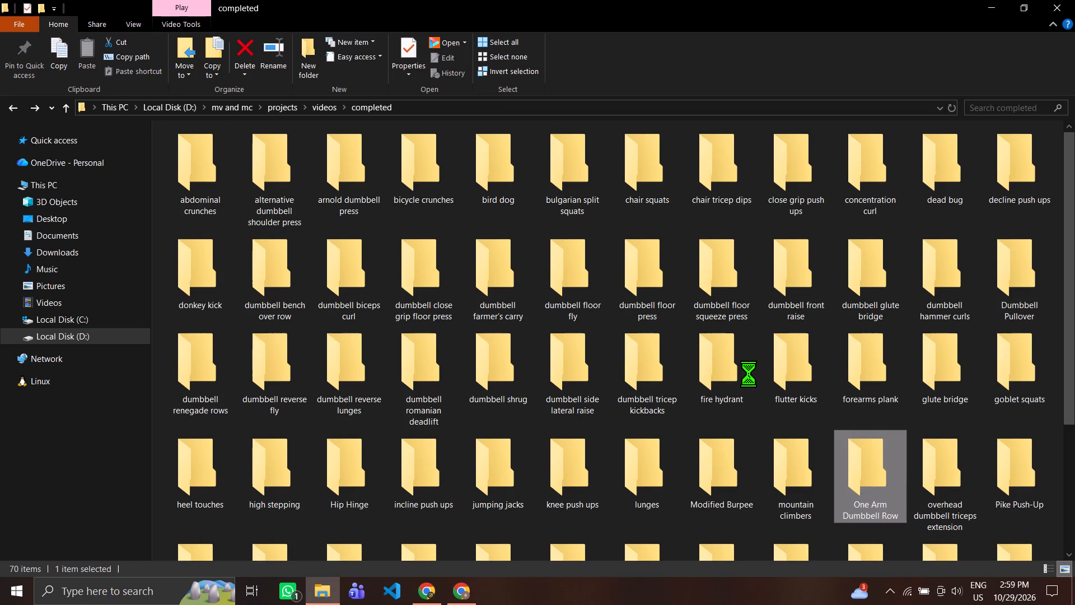
pyautogui.doubleClick(936, 471)
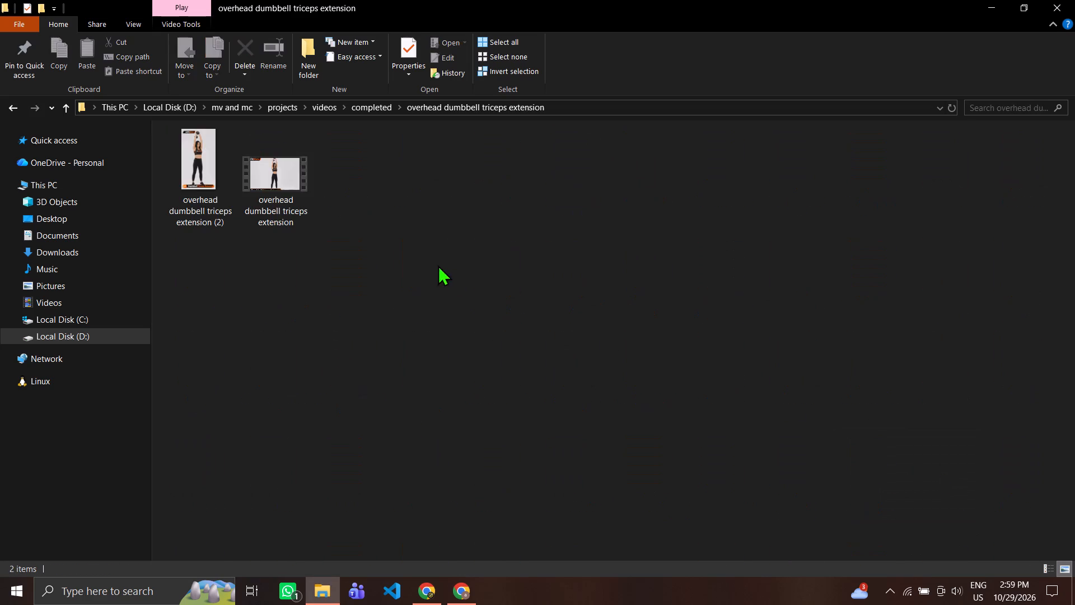
pyautogui.hotkey('alt', 'Tab')
pyautogui.hotkey('alt', 'Tab')
pyautogui.click(448, 279)
pyautogui.hotkey('ctrl', 'a')
pyautogui.hotkey('alt', 'Tab')
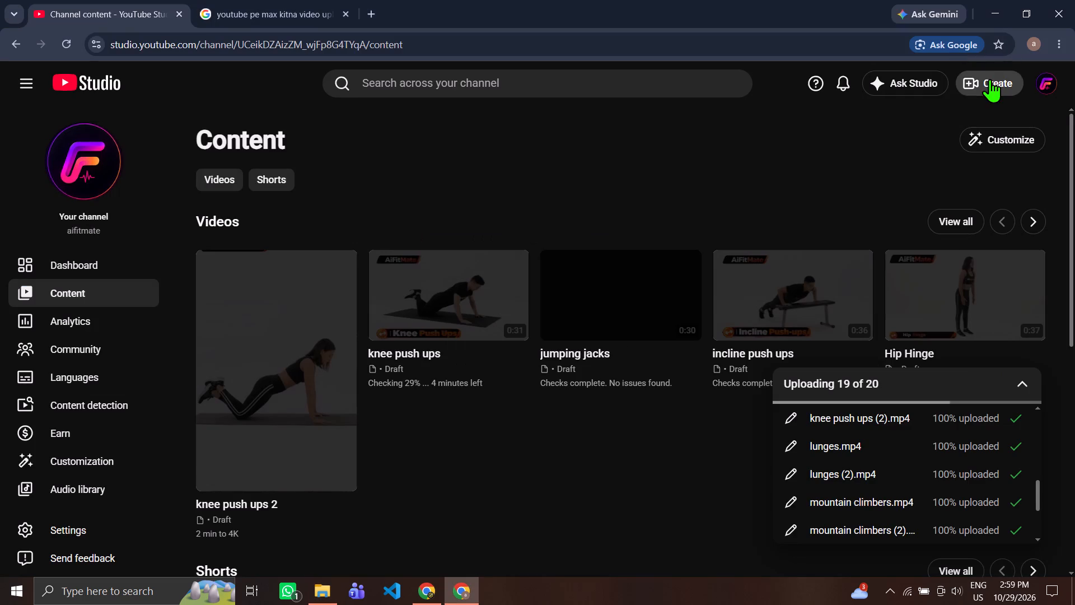
pyautogui.click(989, 79)
pyautogui.click(970, 108)
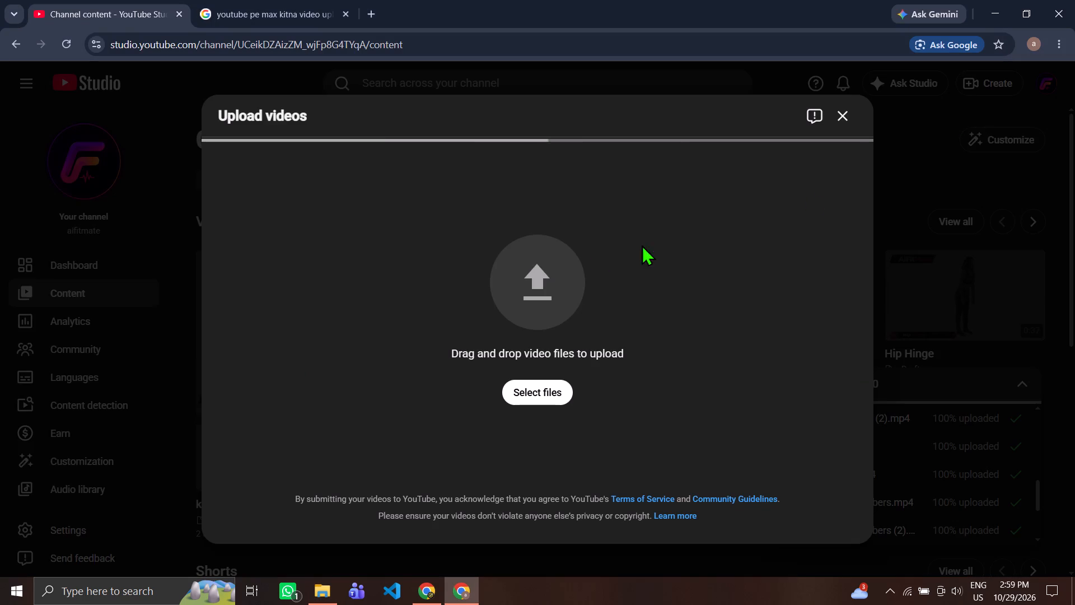
pyautogui.hotkey('alt', 'Tab')
pyautogui.moveTo(268, 201); pyautogui.dragTo(469, 575)
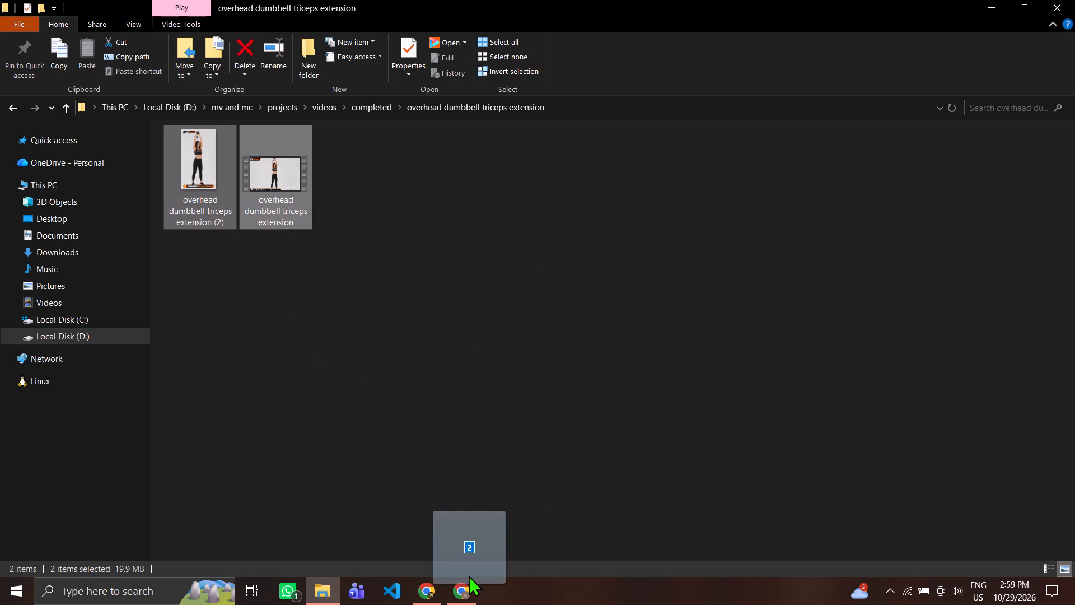
pyautogui.moveTo(469, 575); pyautogui.dragTo(524, 391)
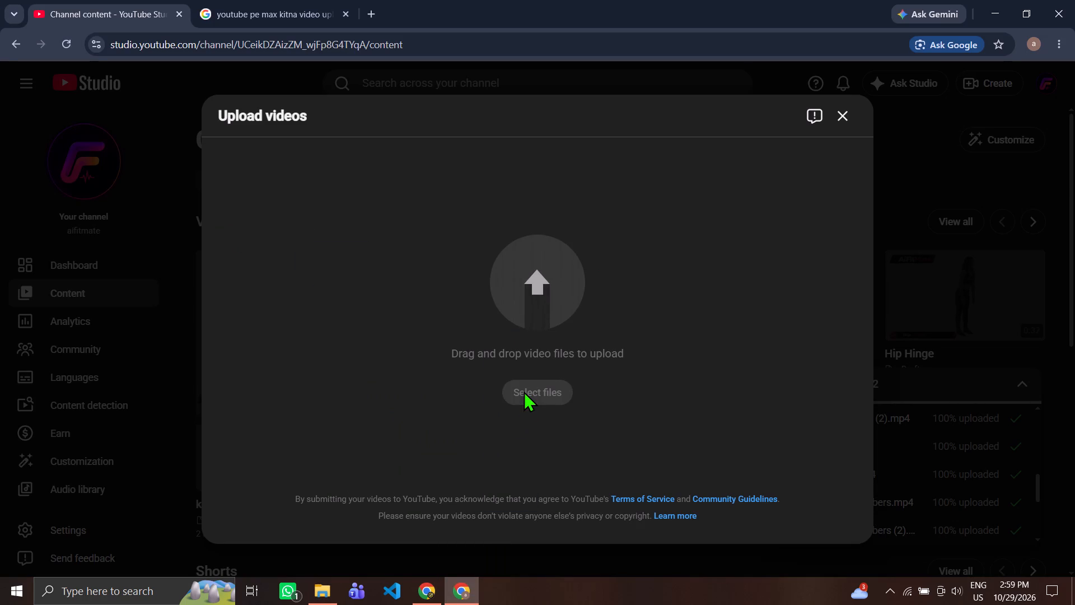
# Upload both videos, Pike Push-Up and Pike Push-Up (2), from the Pike Push-Up folder to the channel.
pyautogui.hotkey('alt', 'Tab')
pyautogui.click(578, 353)
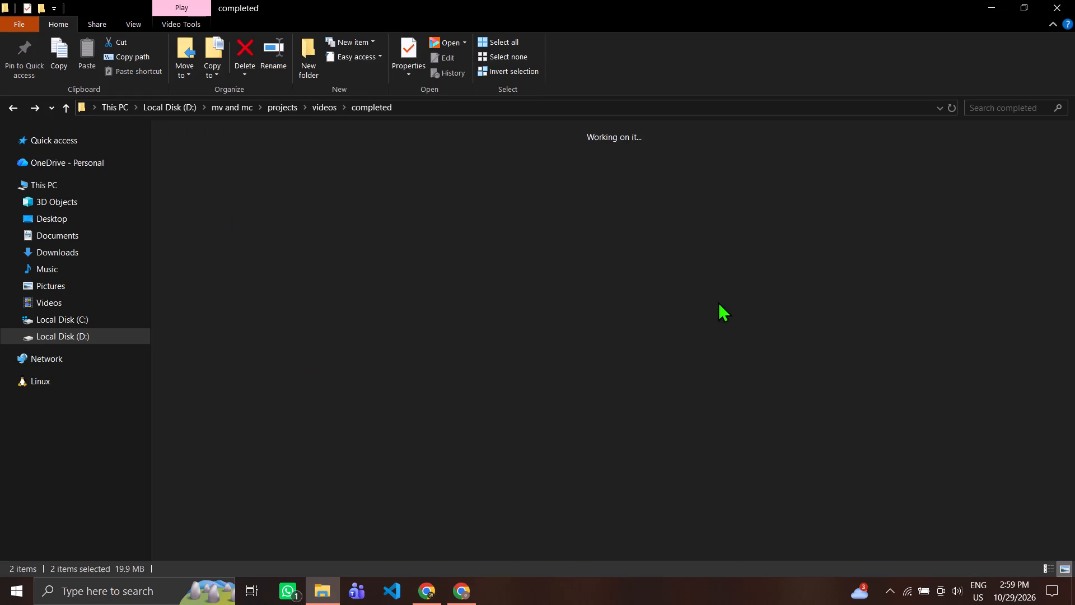
pyautogui.doubleClick(1026, 464)
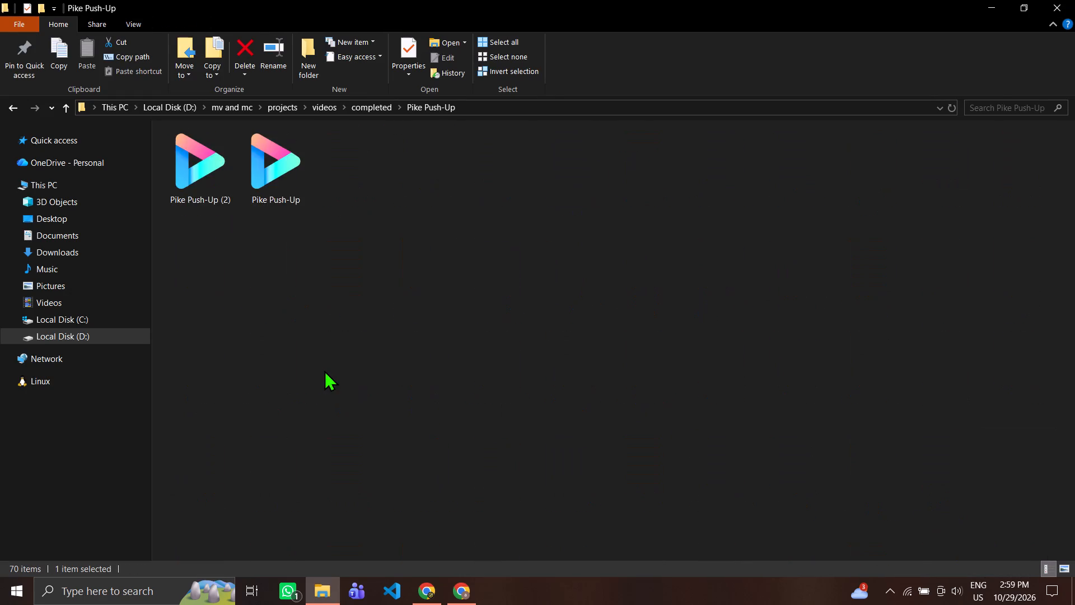
pyautogui.hotkey('ctrl', 'a')
pyautogui.hotkey('alt', 'Tab')
pyautogui.click(995, 79)
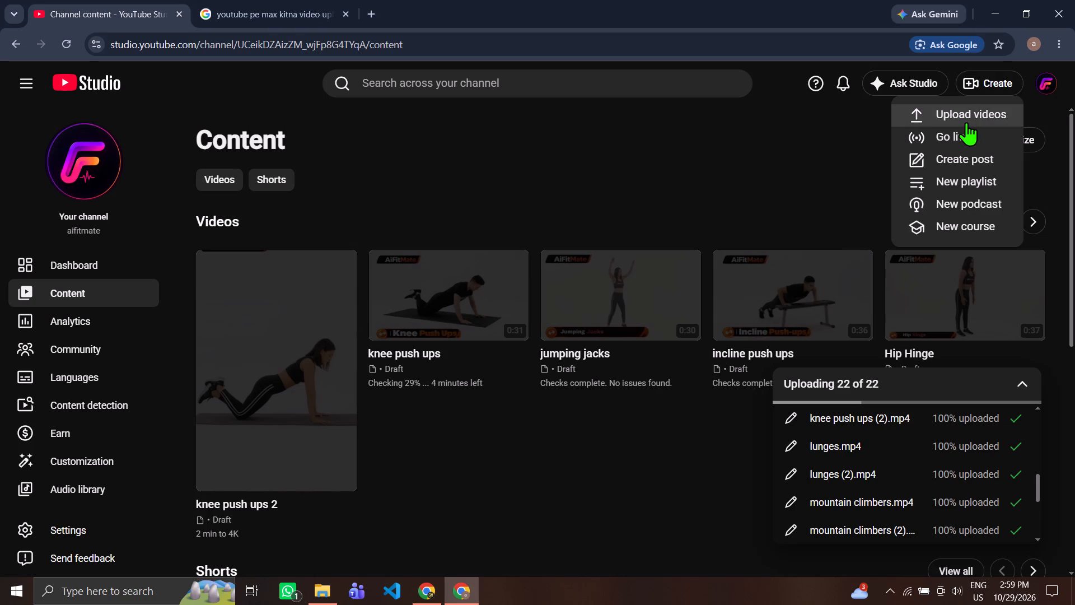
pyautogui.click(966, 122)
pyautogui.hotkey('alt', 'Tab')
pyautogui.moveTo(264, 163); pyautogui.dragTo(389, 376)
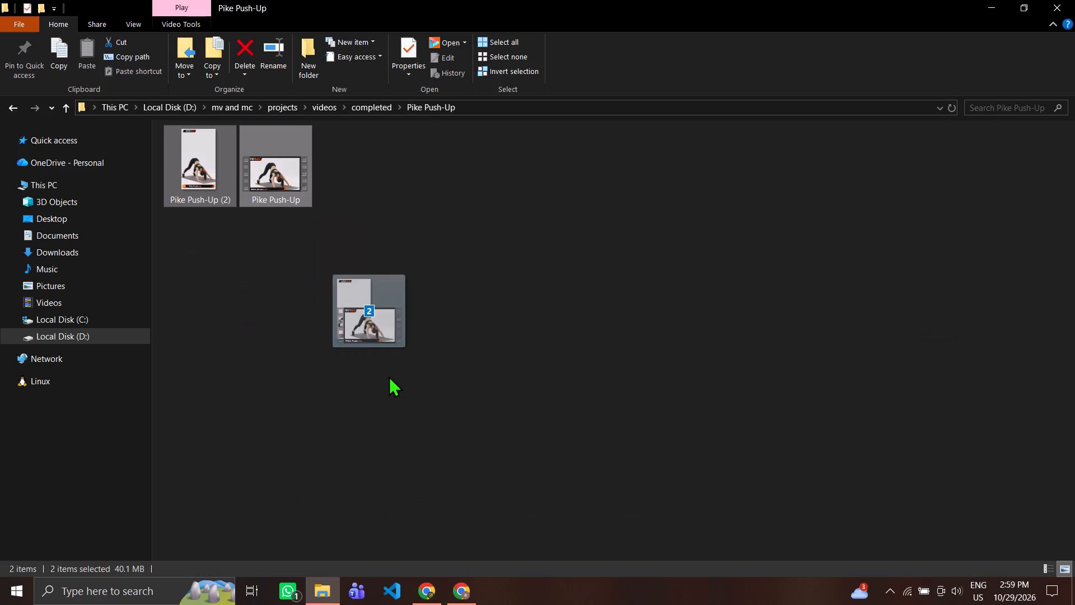
pyautogui.moveTo(389, 376); pyautogui.dragTo(551, 303)
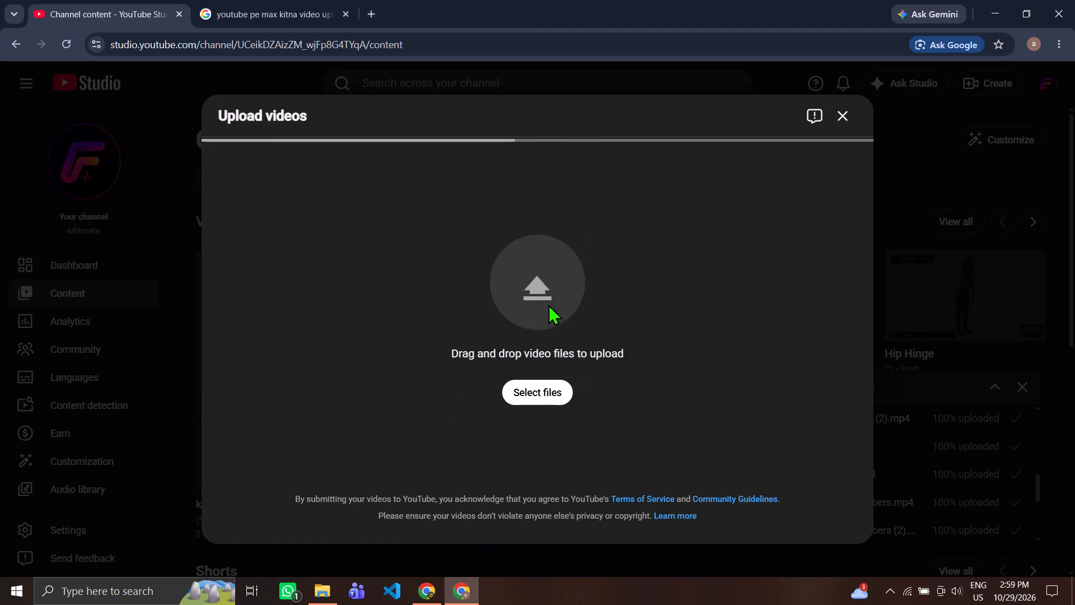
# Switch to WhatsApp.
pyautogui.press('super+1')
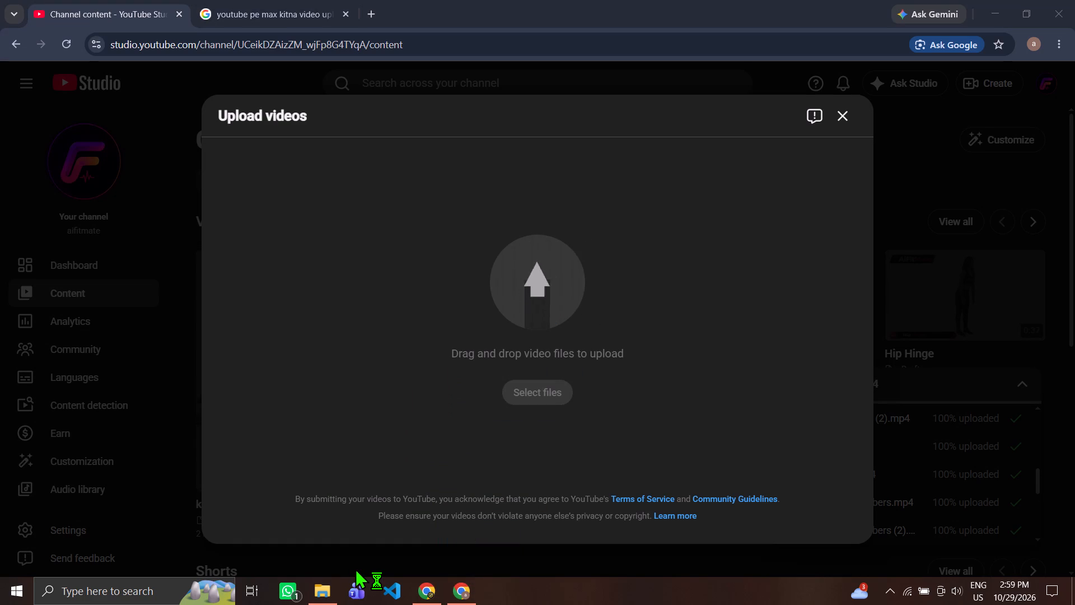
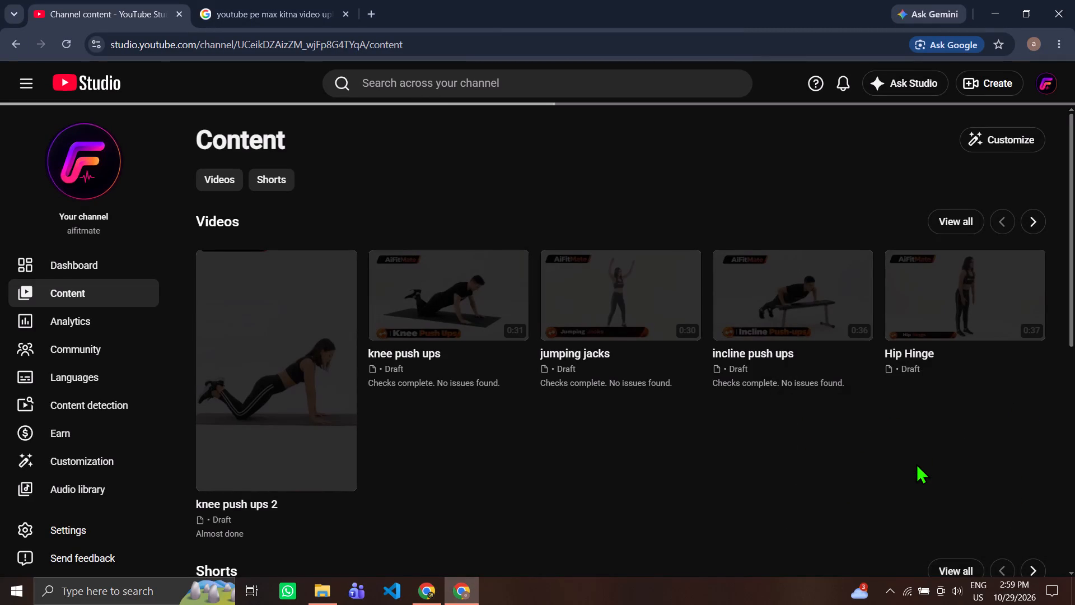
# Switch to File Explorer and return from the Pike Push-Up folder to the completed folder.
pyautogui.hotkey('alt', 'Tab')
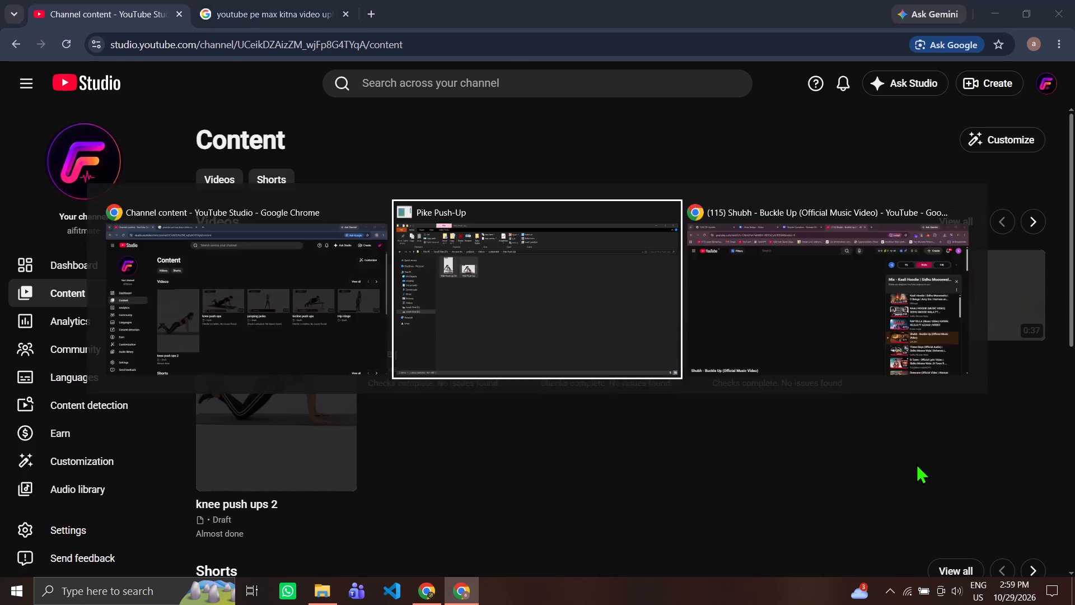
pyautogui.hotkey('alt', 'Tab')
pyautogui.hotkey('alt', 'Tab')
pyautogui.click(861, 527)
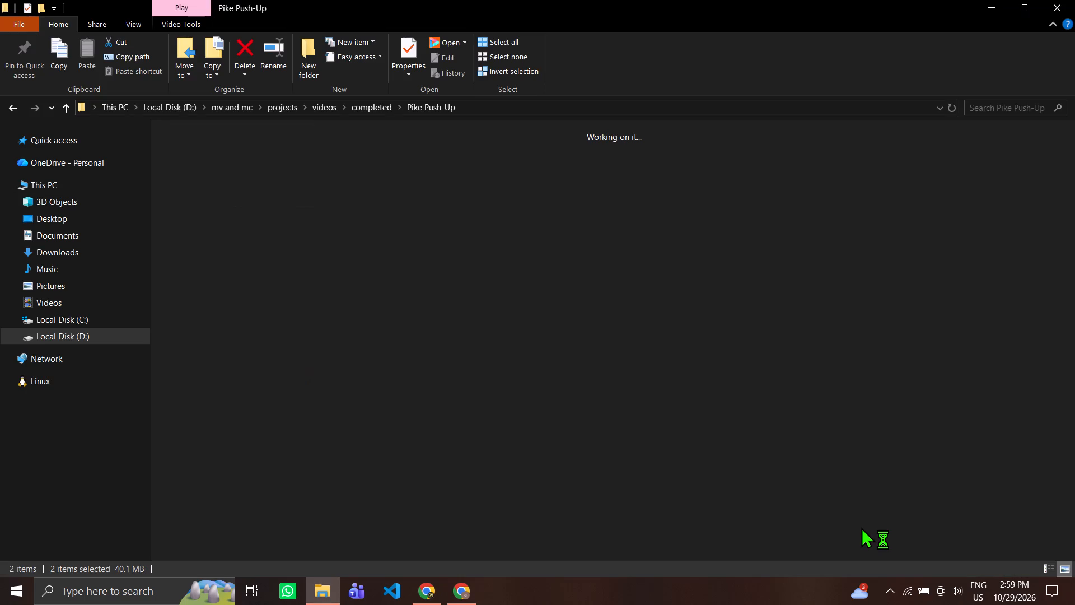
# Capture a Snipping Tool screenshot of the two folder rows from dumbbell renegade rows to Pike Push-Up.
pyautogui.press('s')
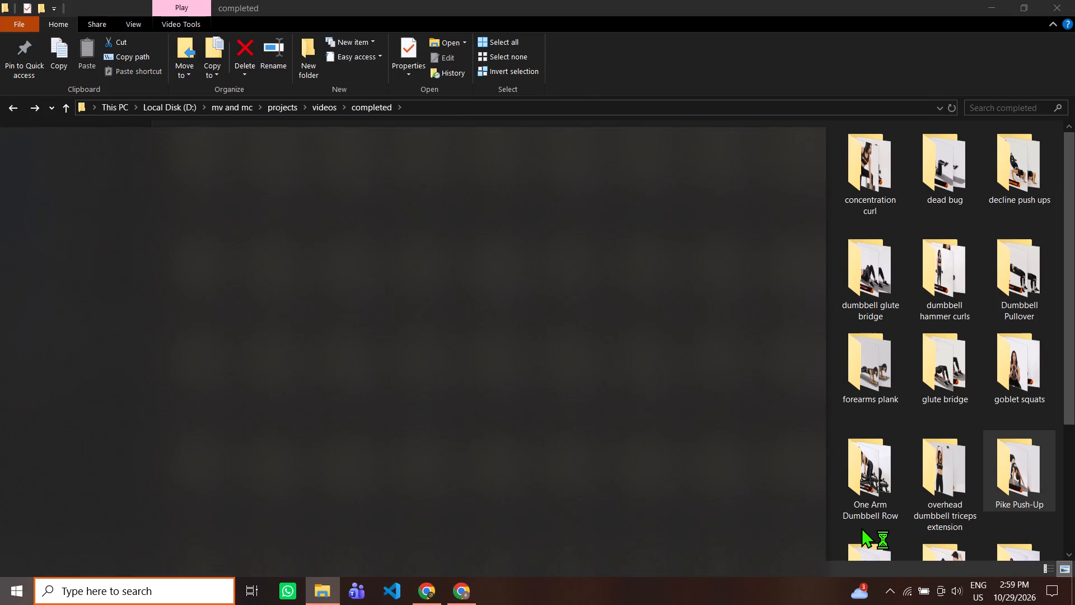
pyautogui.press('n')
pyautogui.press('Return')
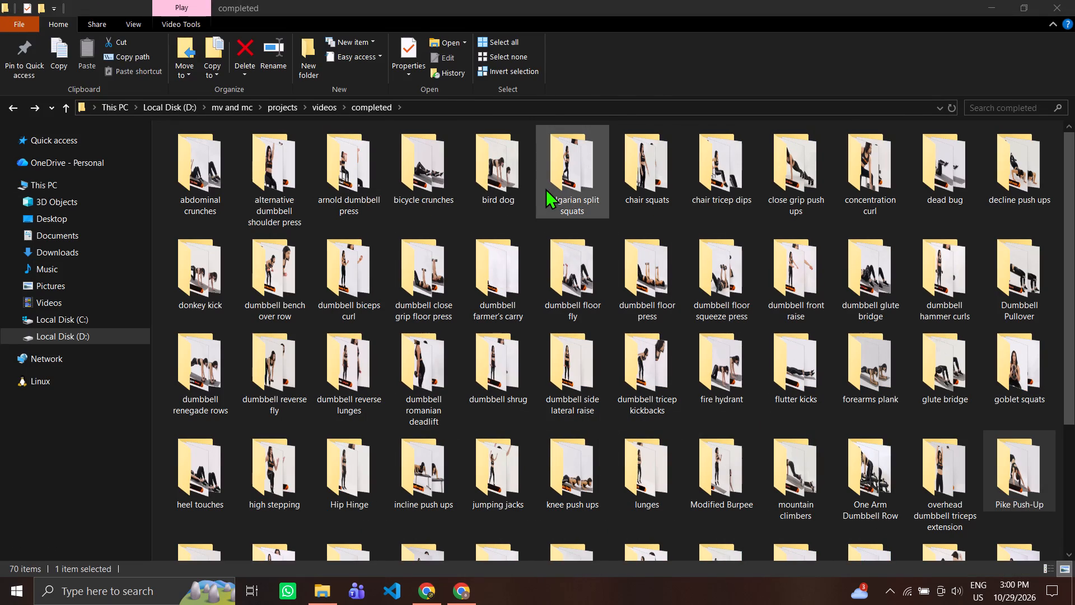
pyautogui.click(655, 141)
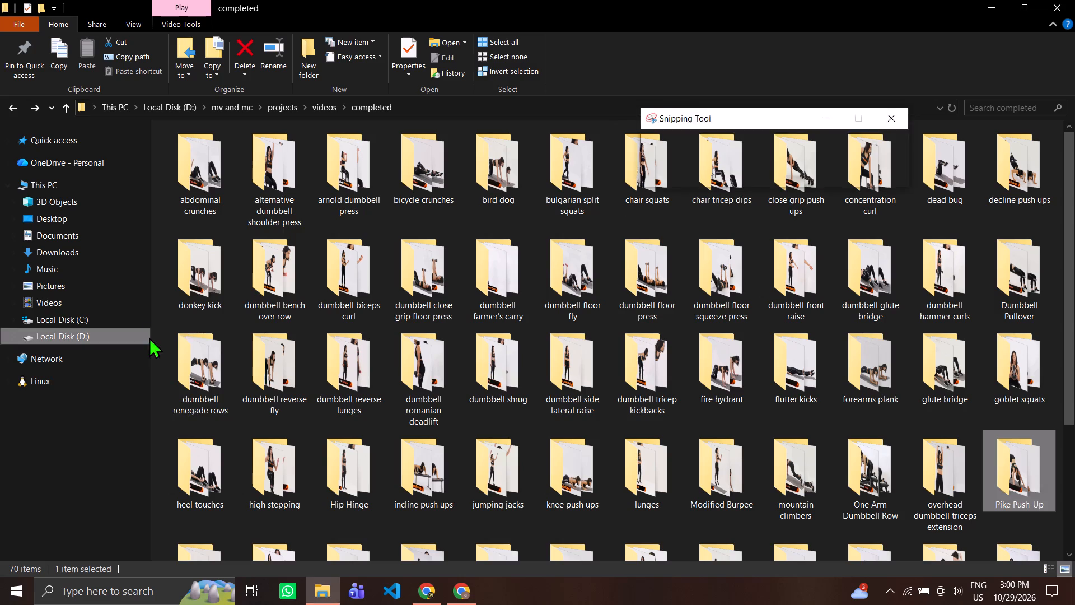
pyautogui.moveTo(157, 328); pyautogui.dragTo(540, 565)
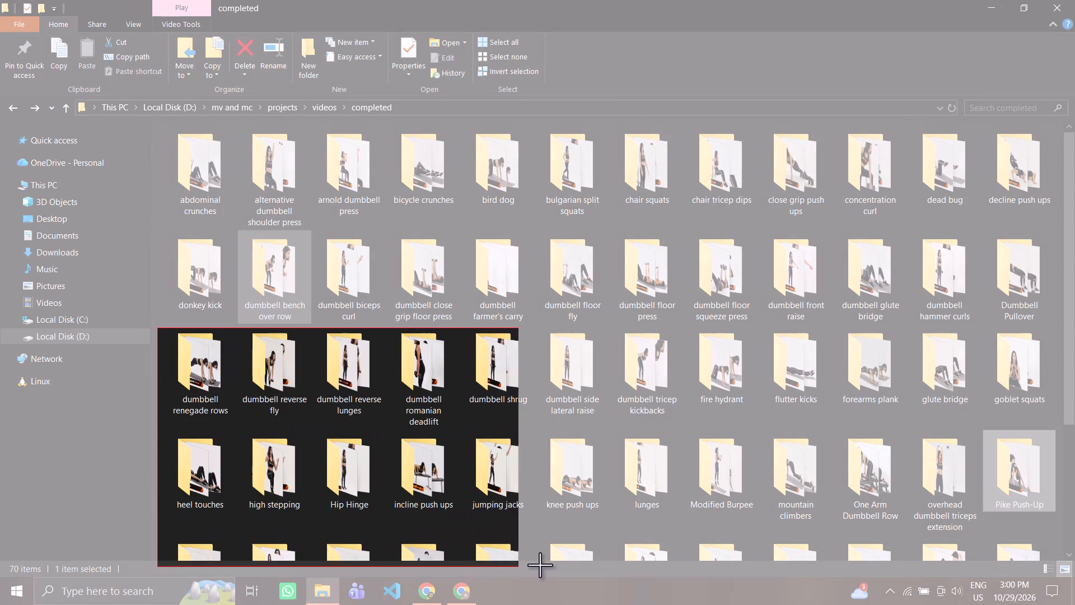
pyautogui.moveTo(540, 565); pyautogui.dragTo(1054, 538)
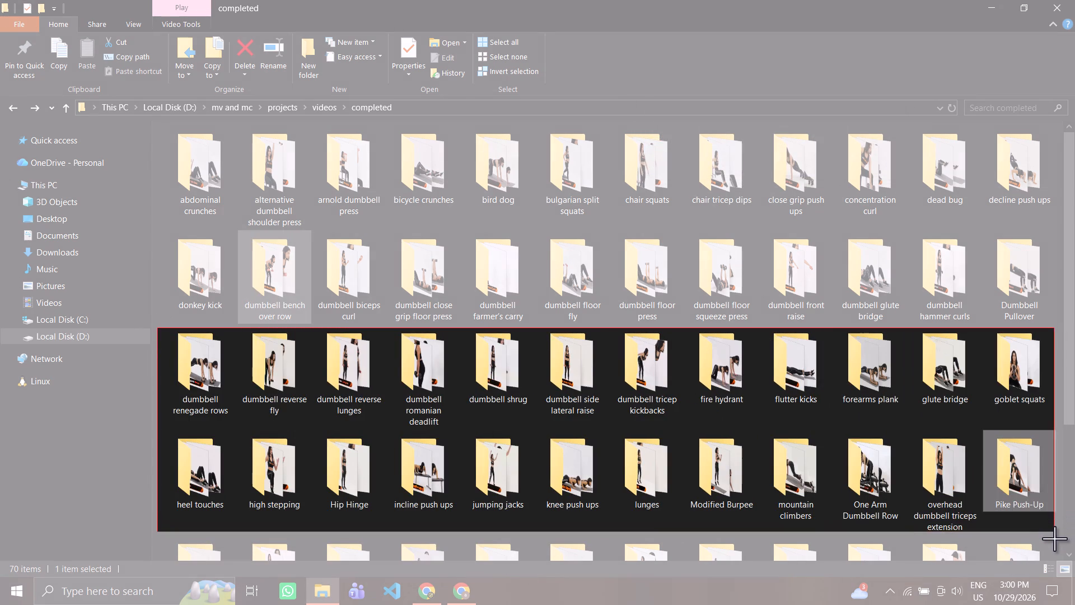
pyautogui.moveTo(1054, 538); pyautogui.dragTo(1056, 534)
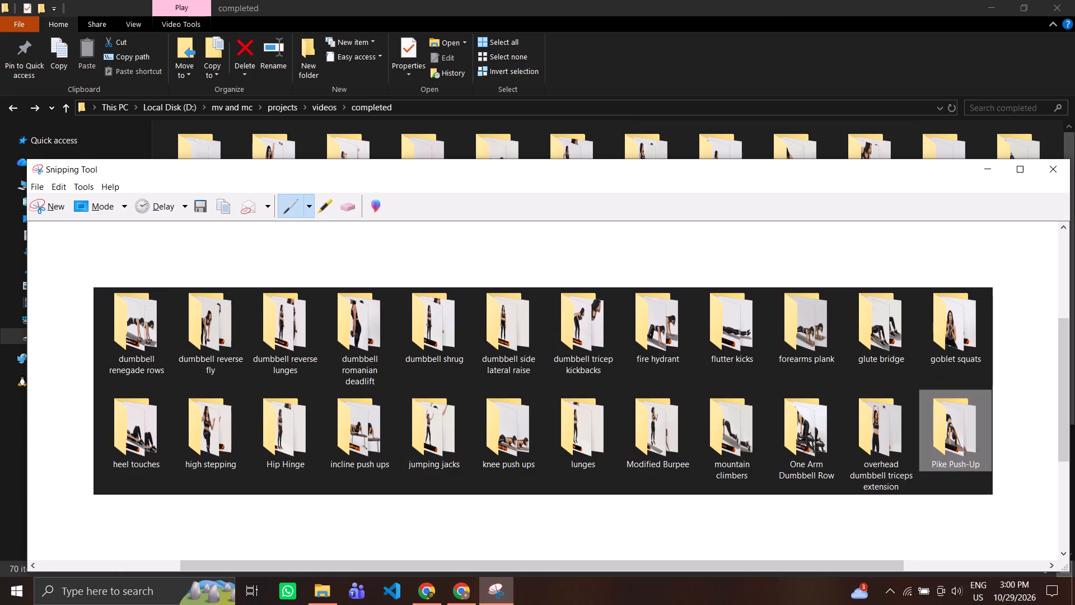
# Close the completed folder's File Explorer window and switch back to the channel content page in YouTube Studio.
pyautogui.hotkey('alt', 'Tab')
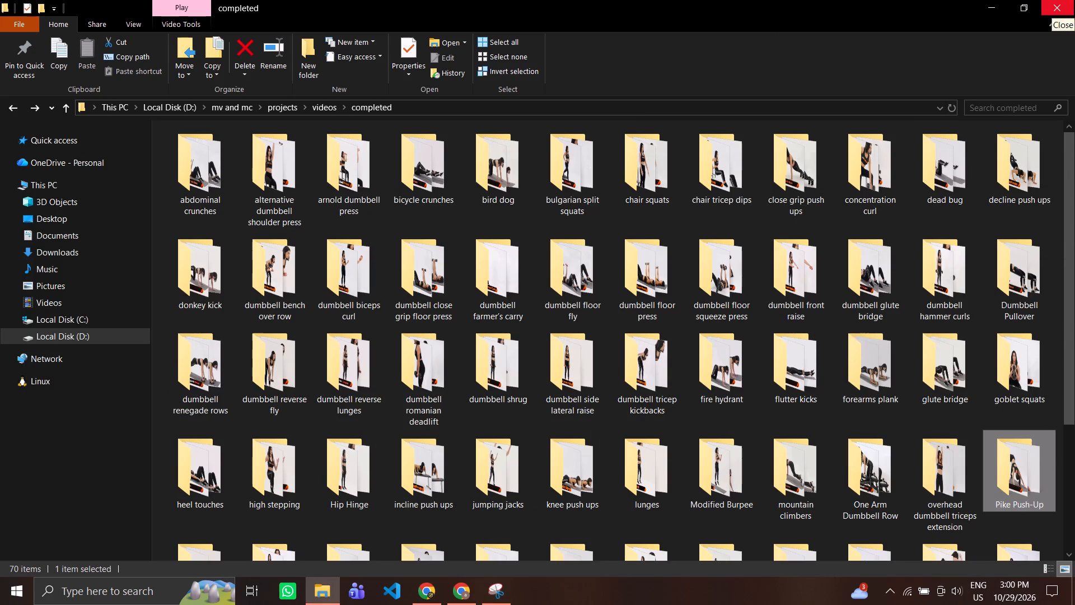
pyautogui.click(1074, 0)
pyautogui.hotkey('alt', 'Tab')
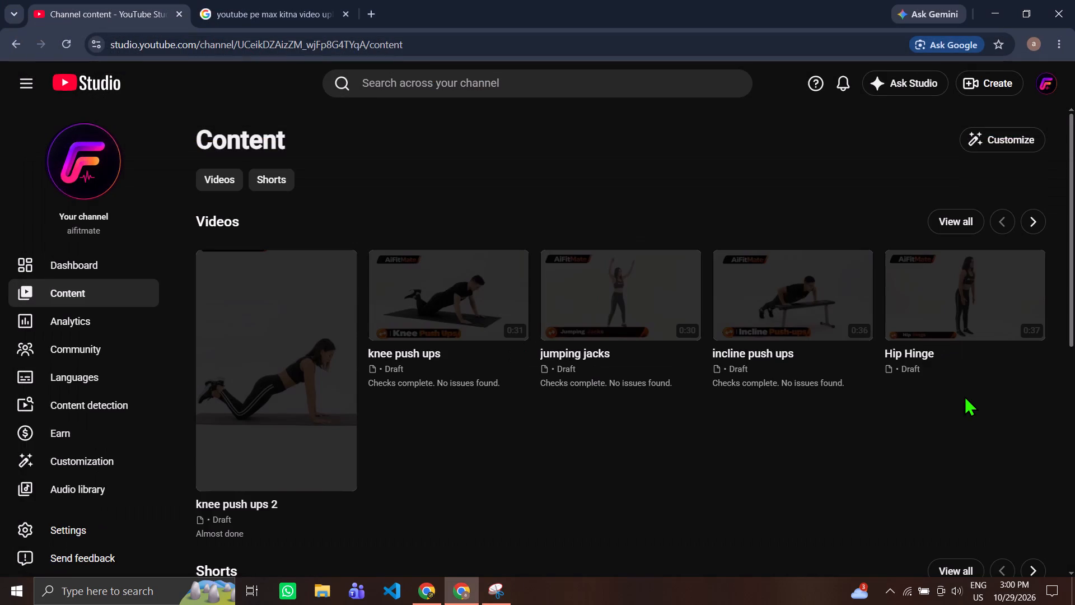
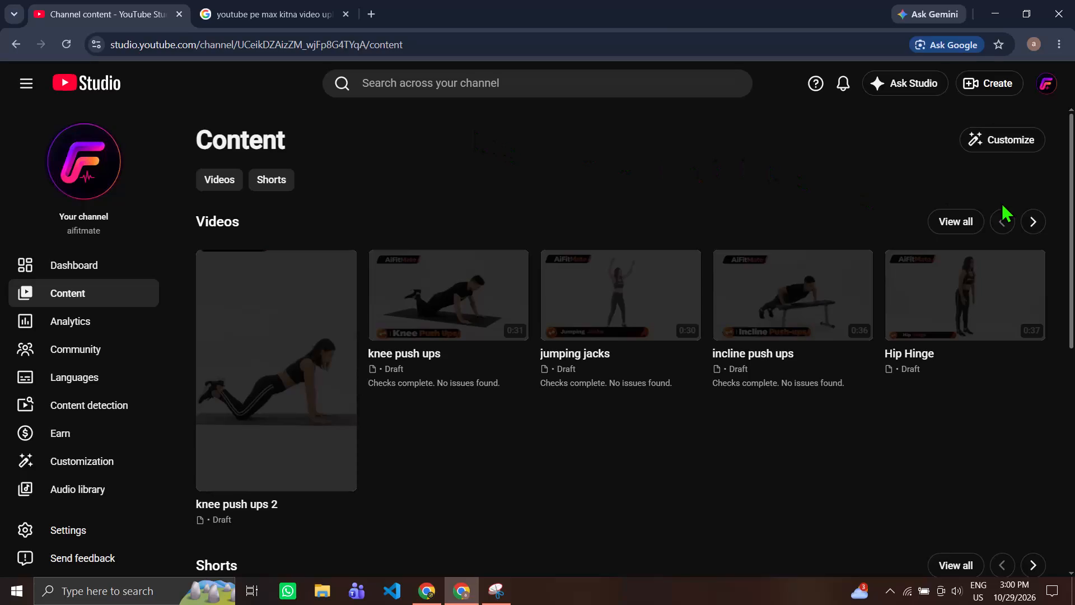
# Open the full Videos list on the channel content page and switch to the Chrome window holding the YouTube song and ChatGPT.
pyautogui.click(930, 223)
pyautogui.hotkey('alt', 'Tab')
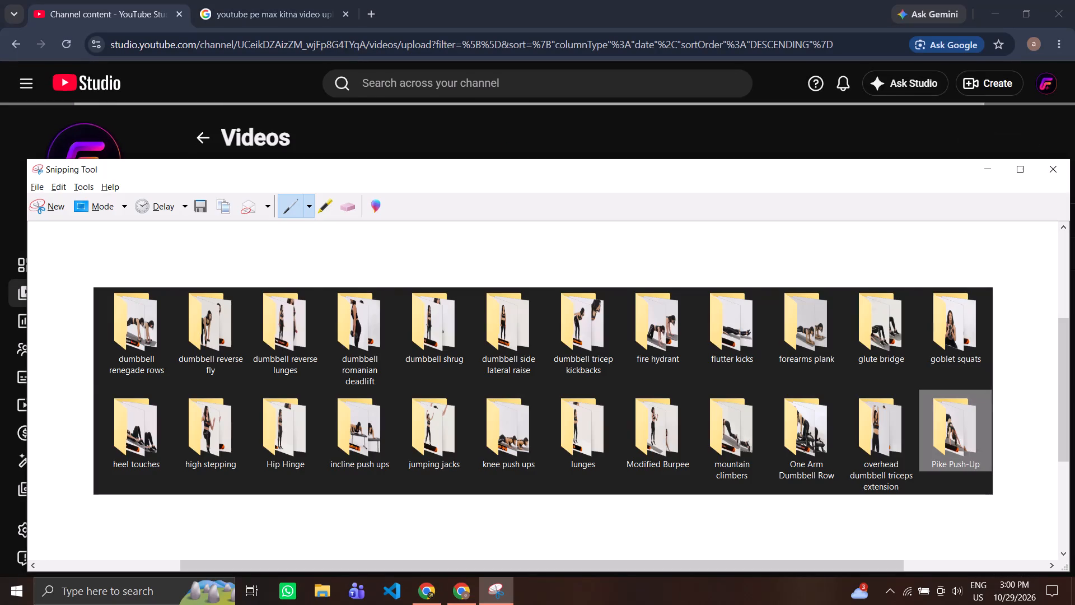
pyautogui.hotkey('alt', 'Tab')
pyautogui.hotkey('alt', 'Tab')
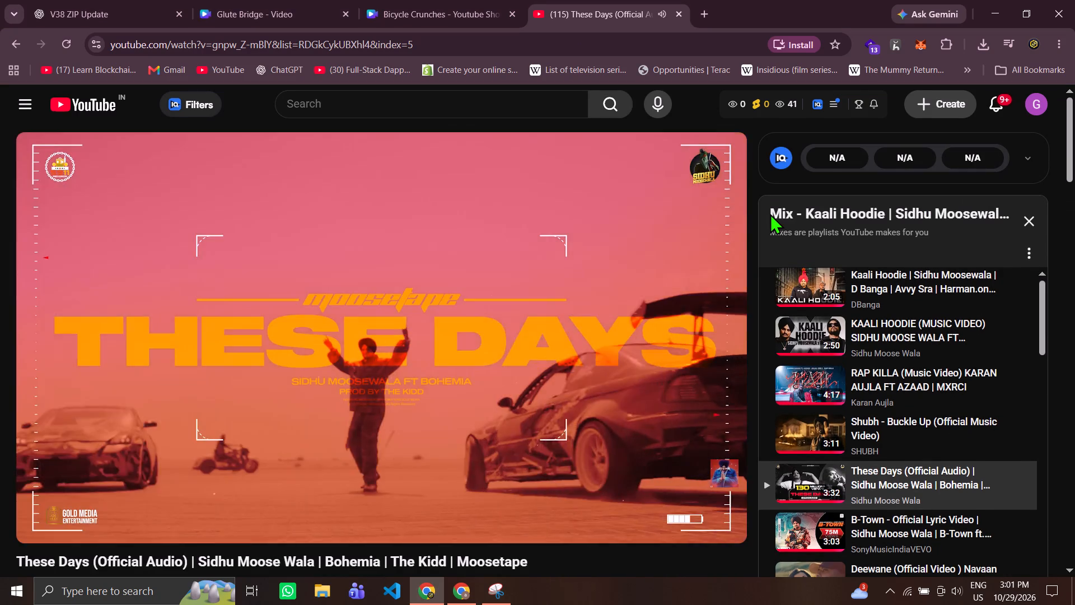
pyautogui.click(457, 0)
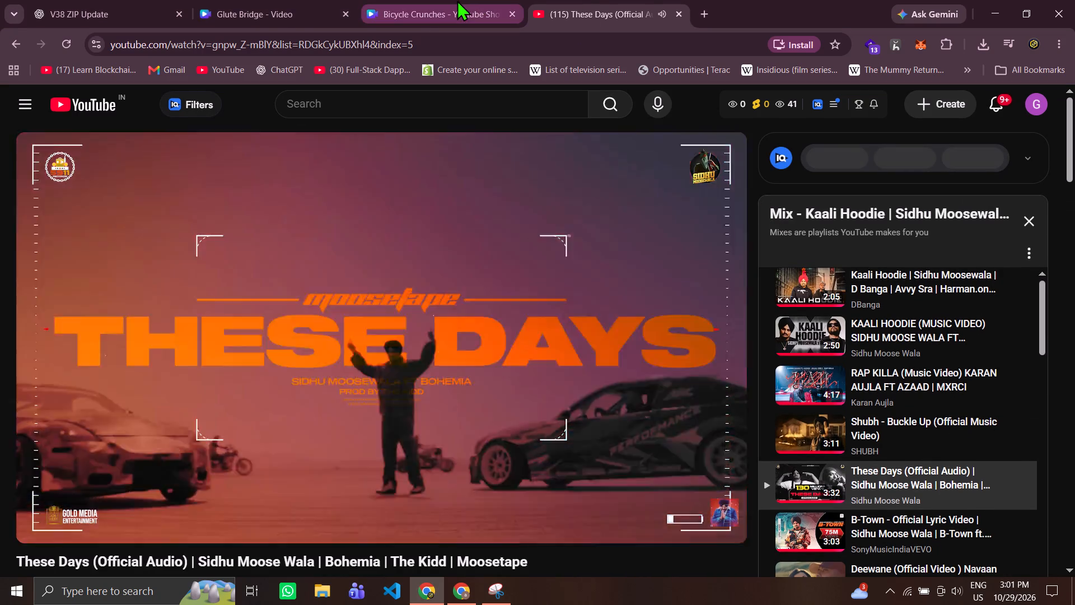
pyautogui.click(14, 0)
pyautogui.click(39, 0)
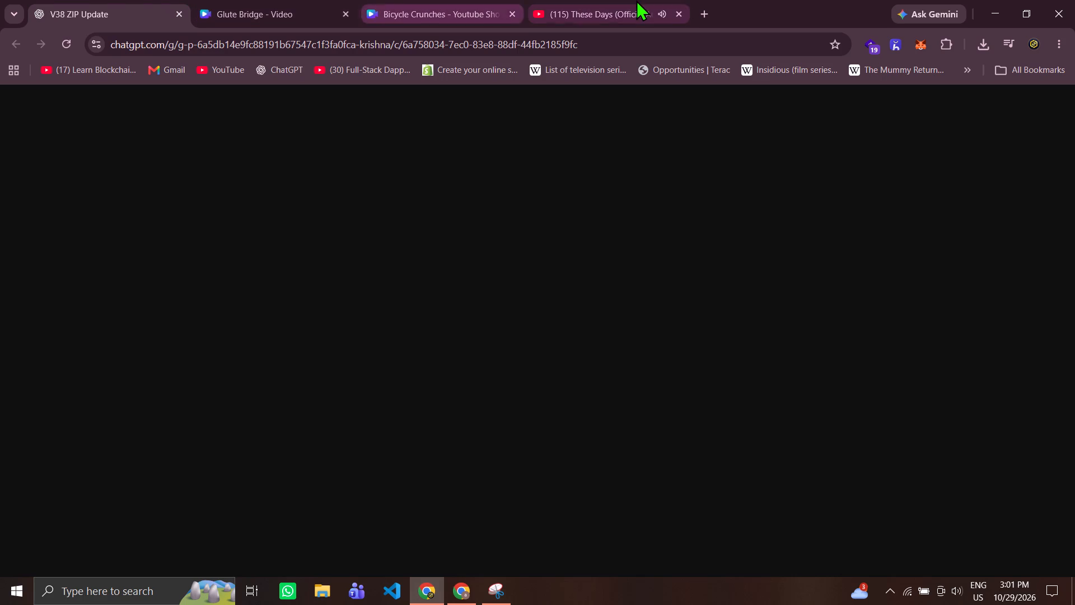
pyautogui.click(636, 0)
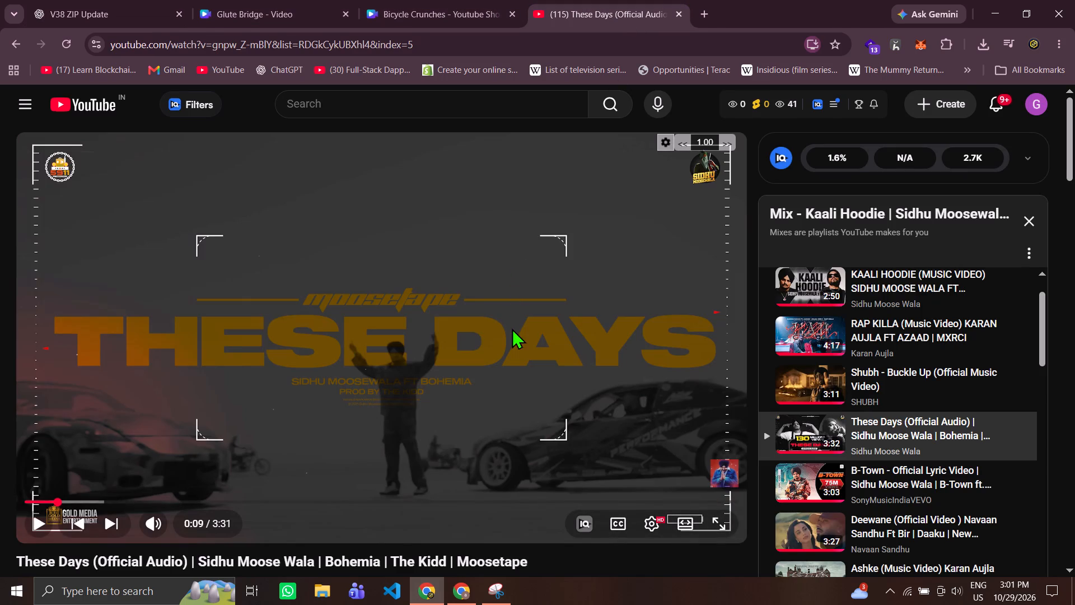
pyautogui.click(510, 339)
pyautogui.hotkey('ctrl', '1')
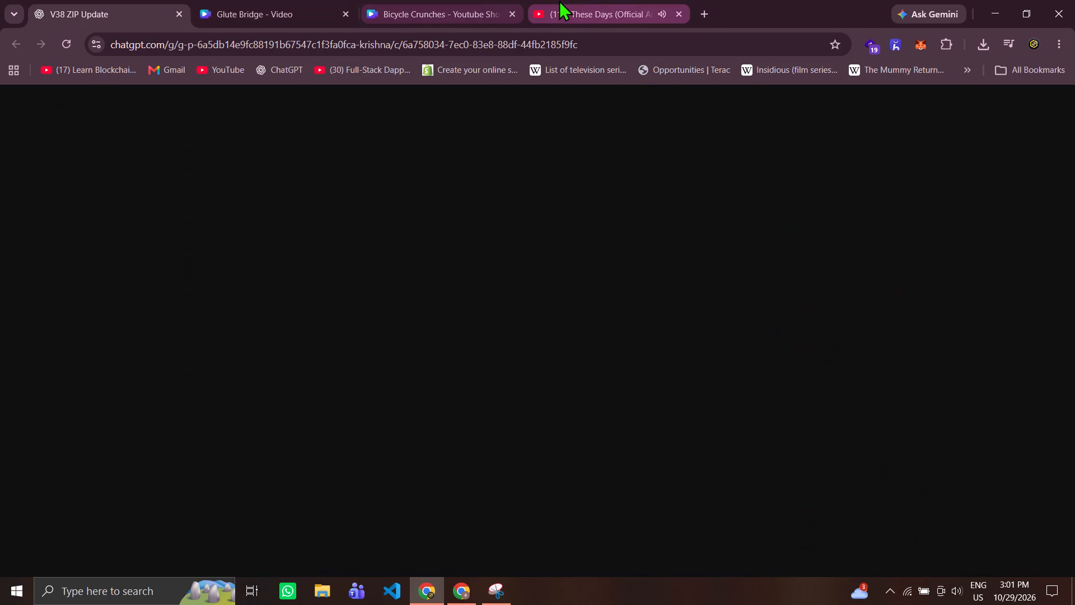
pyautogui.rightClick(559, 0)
# In the YouTube song's tab, search for "youtube music", open the YouTube Music site, and pin the tab.
pyautogui.click(543, 0)
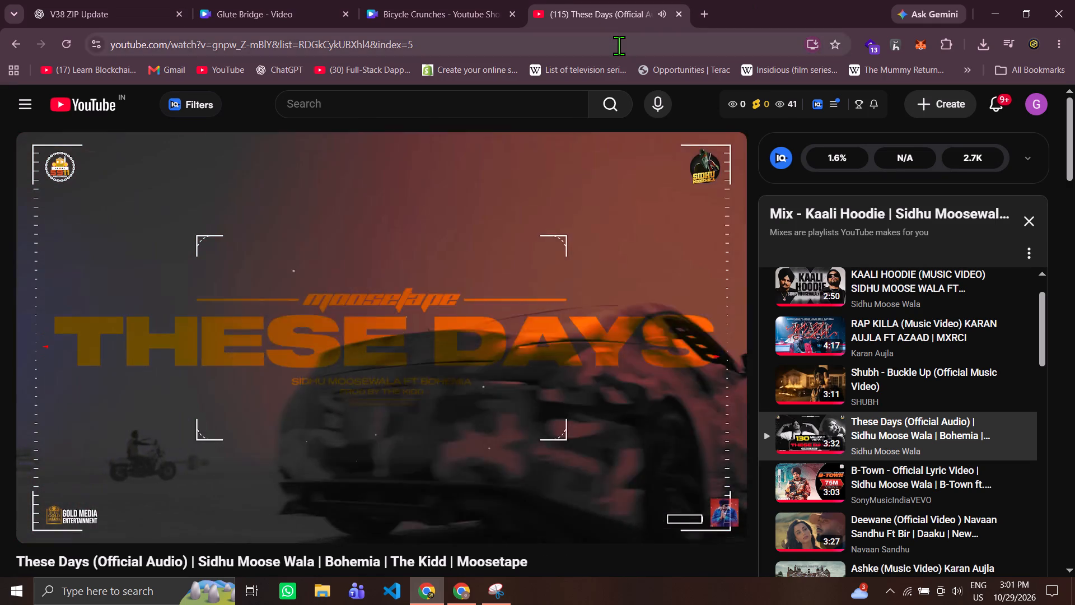
pyautogui.click(619, 45)
pyautogui.write('youtube music')
pyautogui.press('Return')
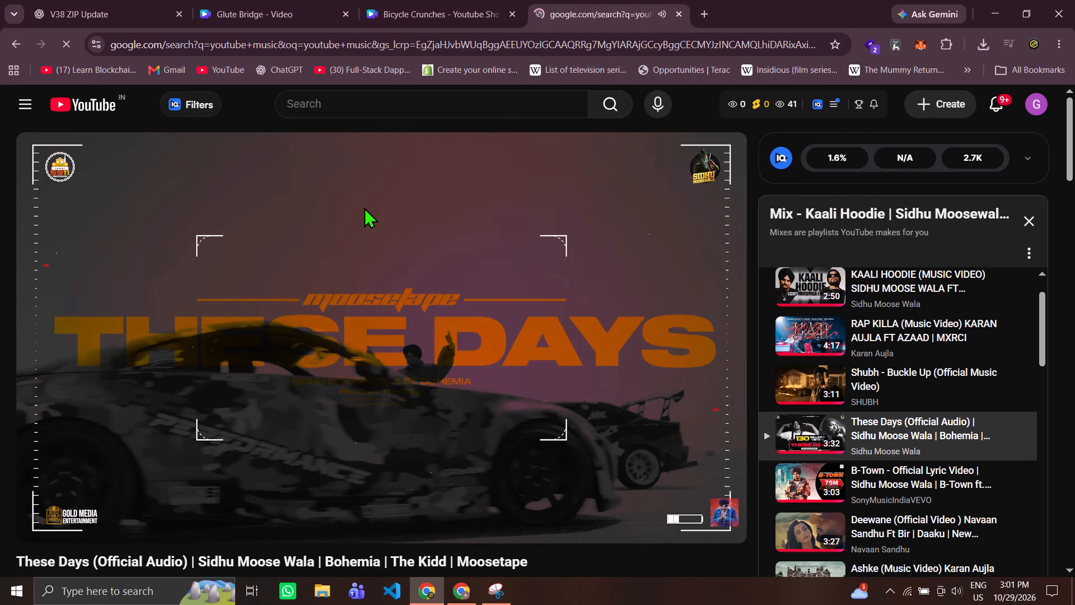
pyautogui.click(209, 234)
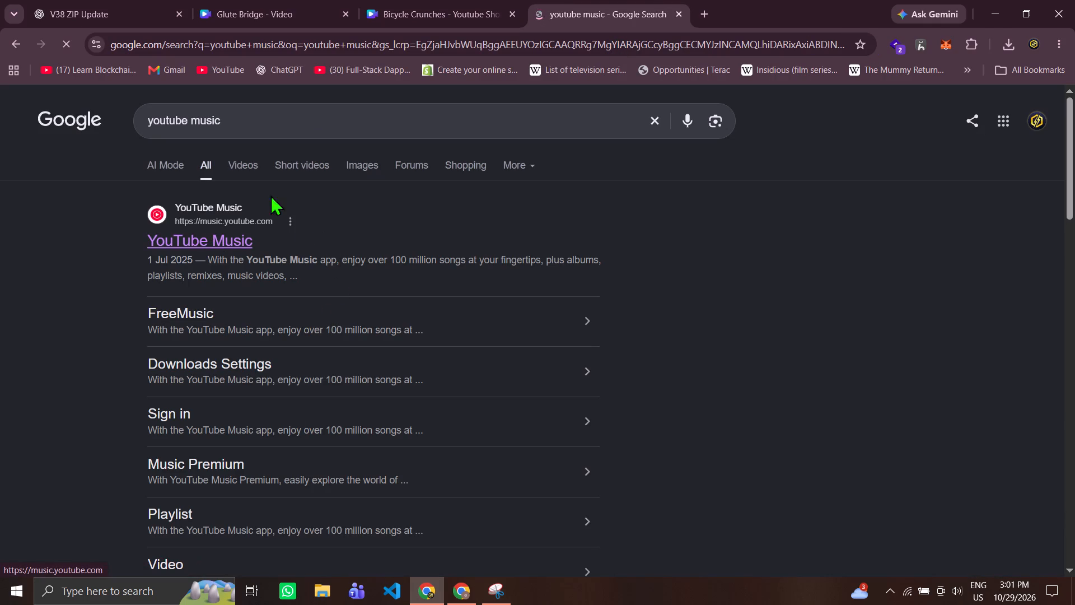
pyautogui.rightClick(639, 0)
pyautogui.click(666, 152)
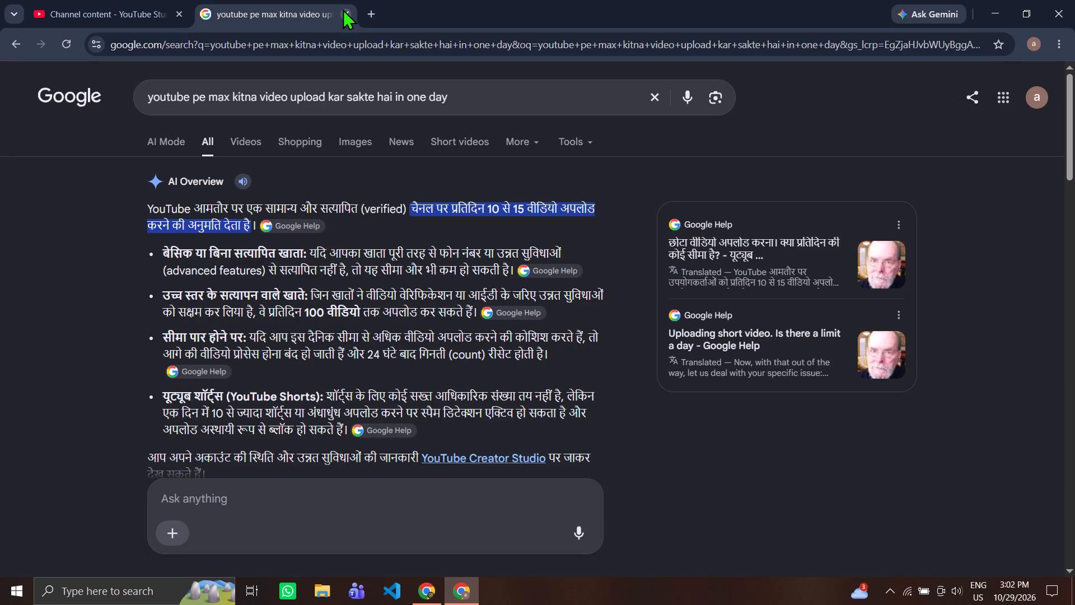
pyautogui.click(343, 9)
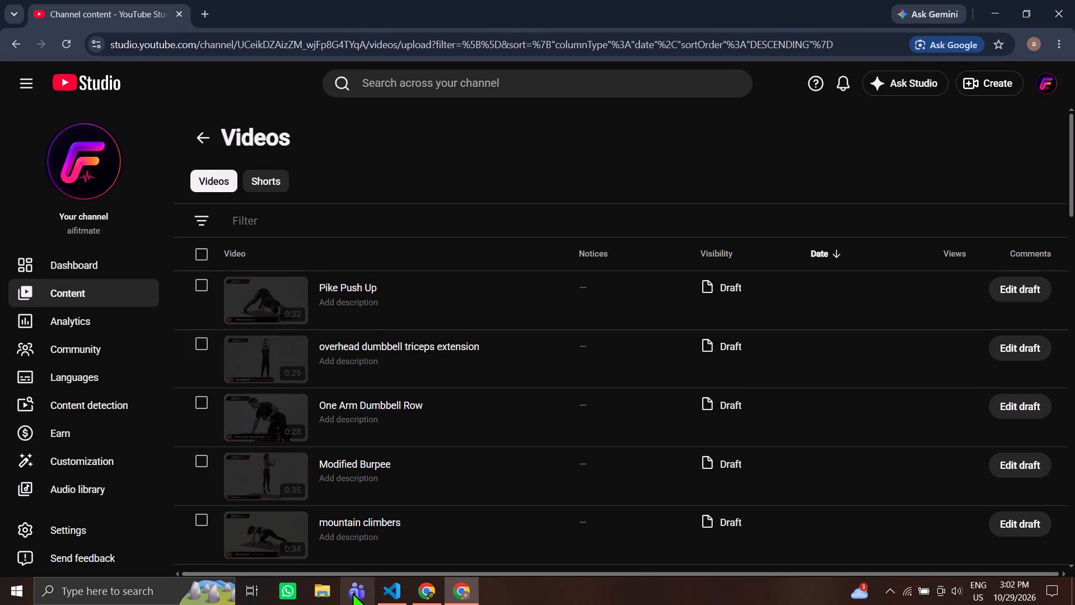
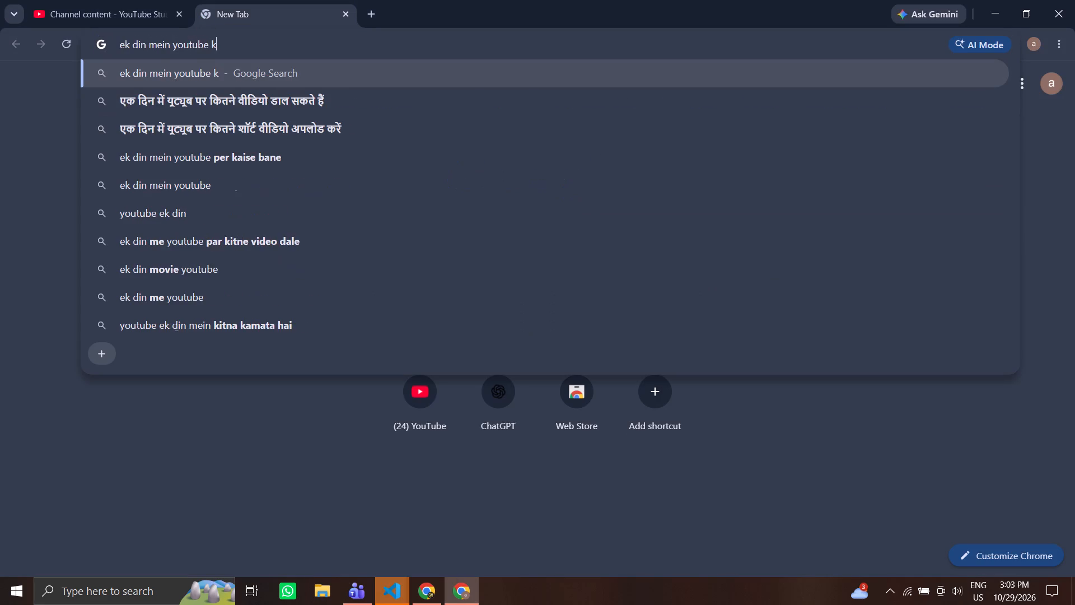
# Search Google for "ek din mein youtube pe max kitna video upload kar sakte hai /".
pyautogui.press('BackSpace')
pyautogui.write('pe max kitna video upload kar sakte hai /')
pyautogui.press('Return')
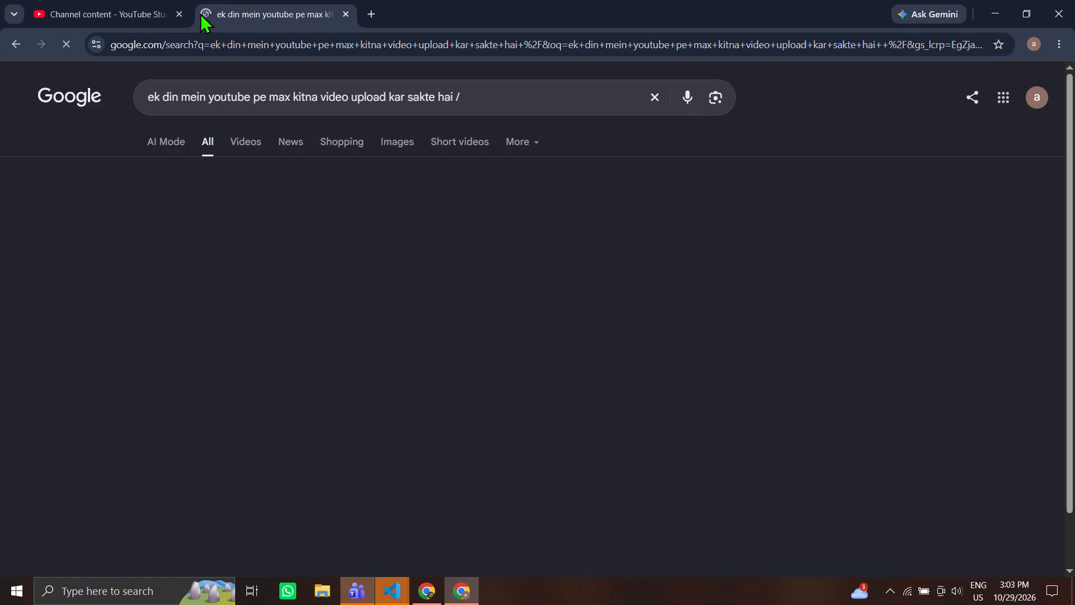
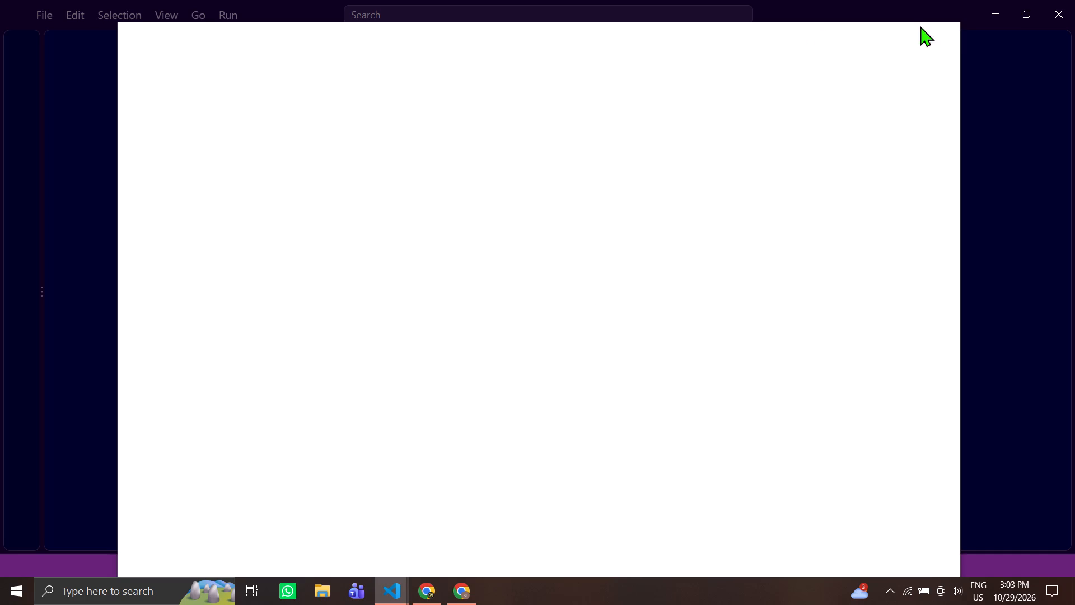
# Create a new untitled text file in Visual Studio Code and close the surplus empty files.
pyautogui.click(942, 34)
pyautogui.click(773, 241)
pyautogui.hotkey('ctrl', 'n')
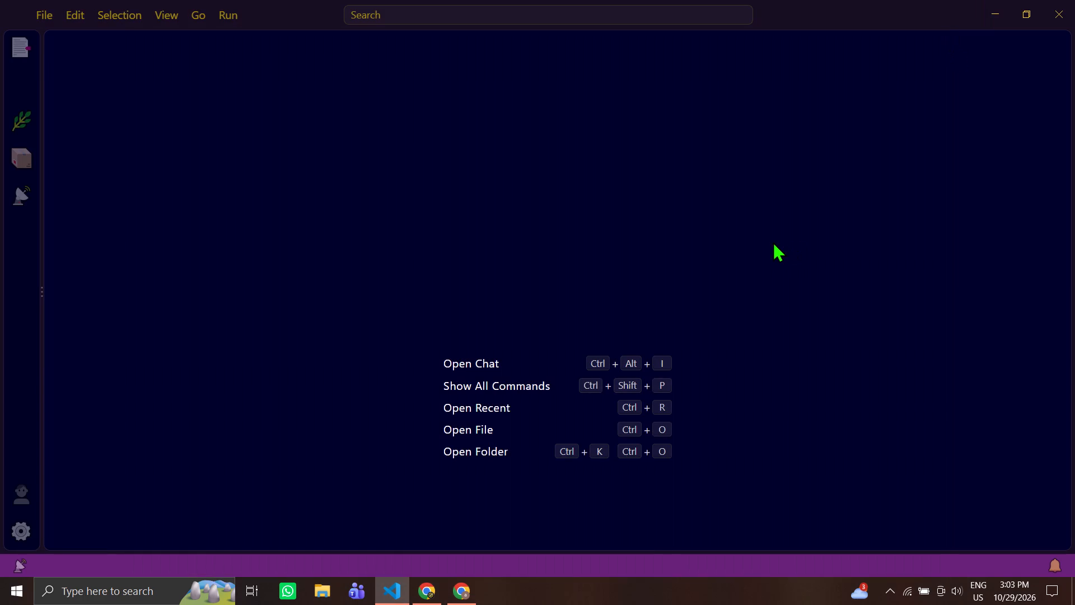
pyautogui.hotkey('alt', 'Tab')
pyautogui.hotkey('alt', 'Tab')
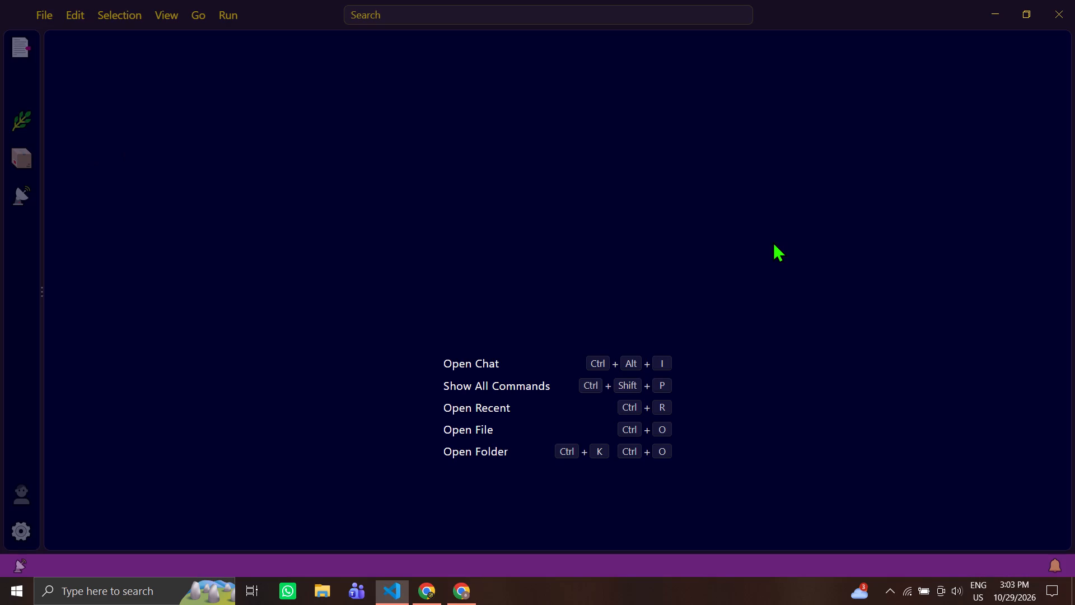
pyautogui.click(773, 241)
pyautogui.hotkey('ctrl', 'n')
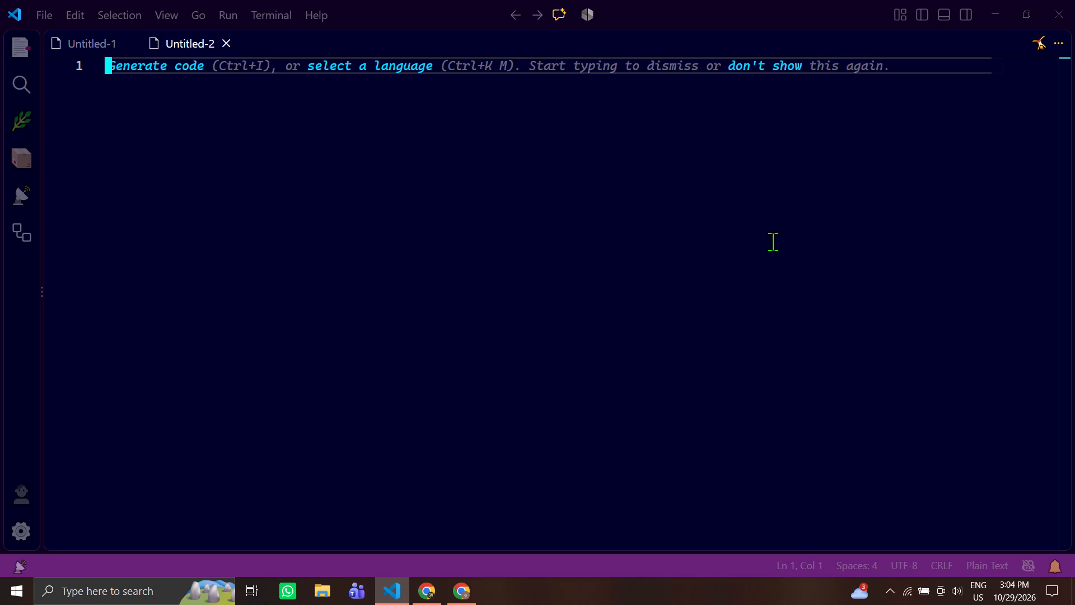
pyautogui.hotkey('ctrl', 'n')
pyautogui.hotkey('ctrl', '1')
pyautogui.hotkey('ctrl', 'w')
pyautogui.hotkey('ctrl', 'w')
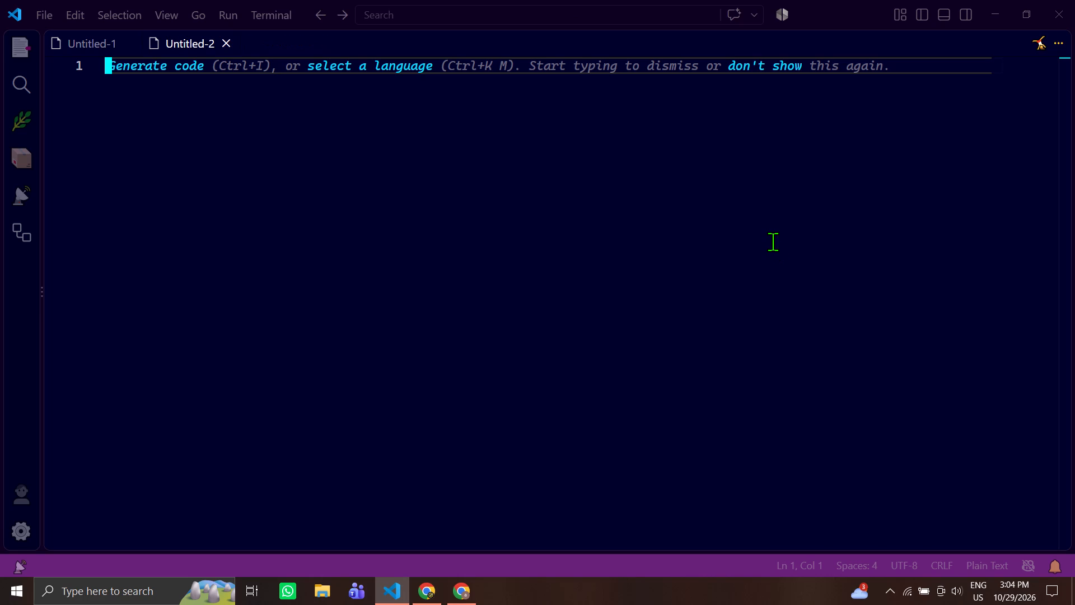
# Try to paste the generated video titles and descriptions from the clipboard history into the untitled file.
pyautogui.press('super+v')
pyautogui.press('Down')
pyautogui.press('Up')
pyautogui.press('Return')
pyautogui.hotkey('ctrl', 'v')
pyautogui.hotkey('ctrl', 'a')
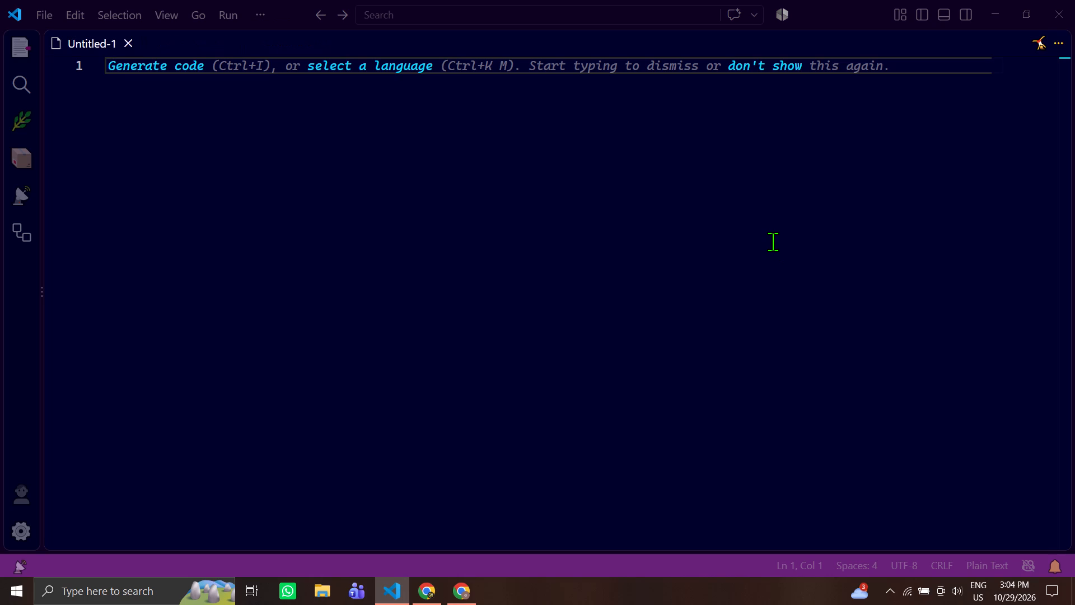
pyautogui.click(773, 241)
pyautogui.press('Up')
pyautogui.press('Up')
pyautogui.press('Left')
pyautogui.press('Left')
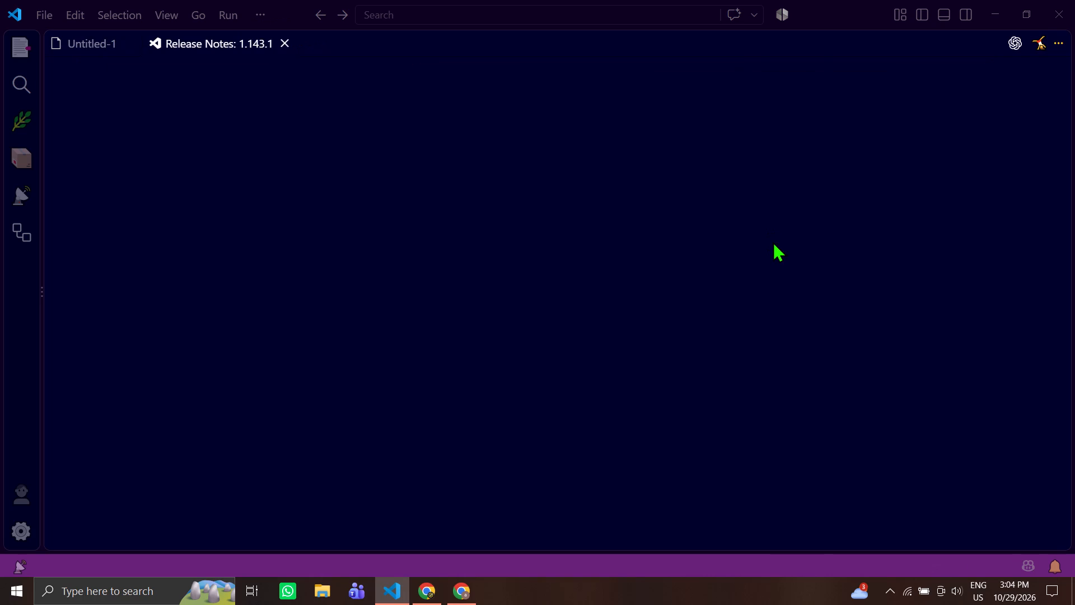
# Close the release notes and paste the clipboard-history text starting "## 1. Dumbbell Renegade Rows" into the untitled file.
pyautogui.hotkey('ctrl', 'w')
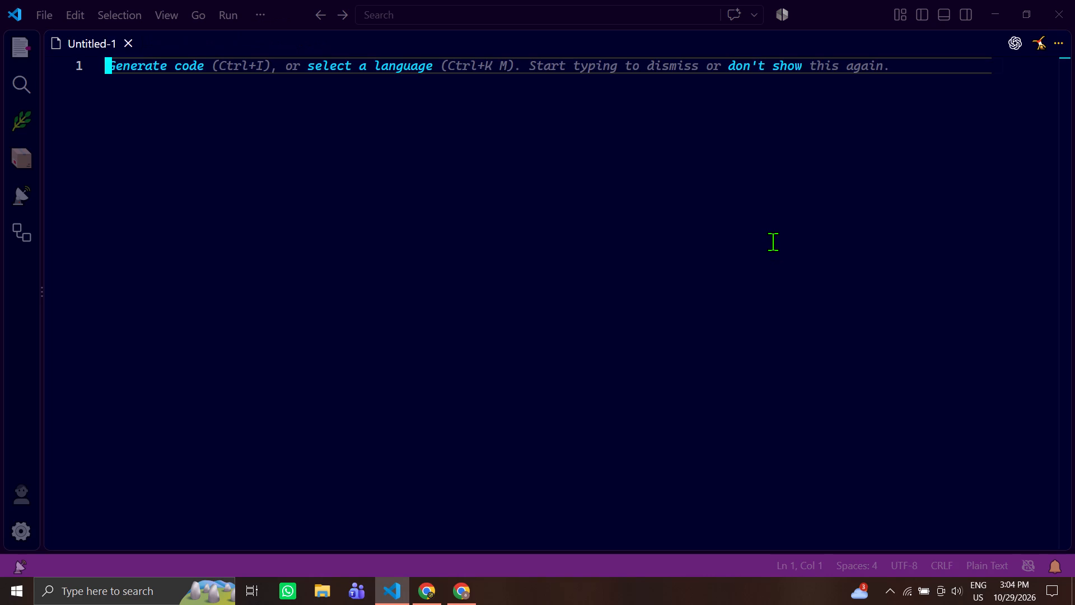
pyautogui.press('super+v')
pyautogui.press('Down')
pyautogui.press('Up')
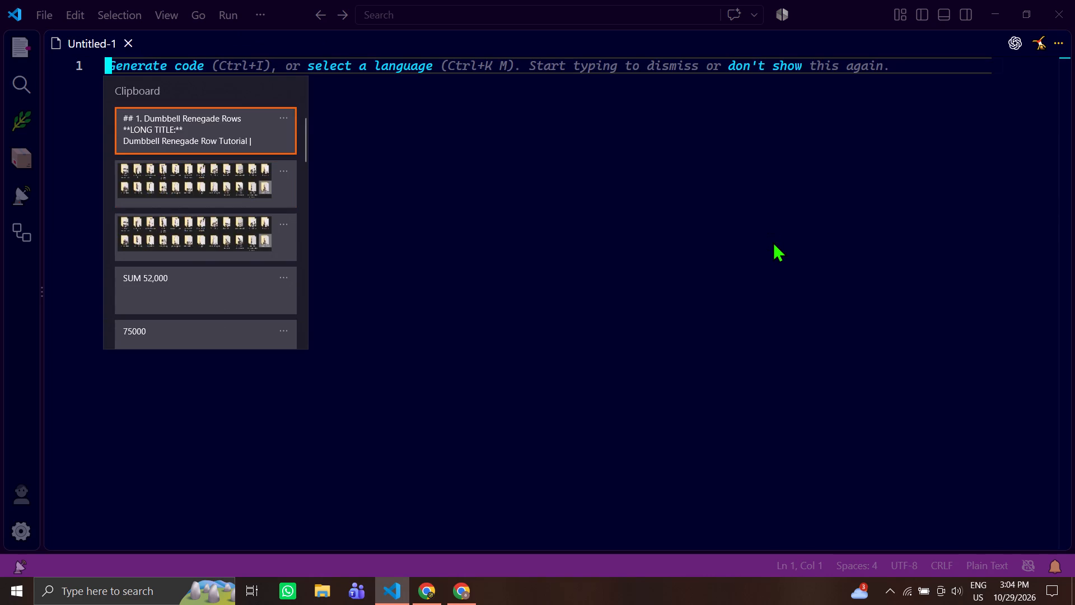
pyautogui.press('Return')
pyautogui.hotkey('ctrl', 'v')
pyautogui.hotkey('ctrl', 'a')
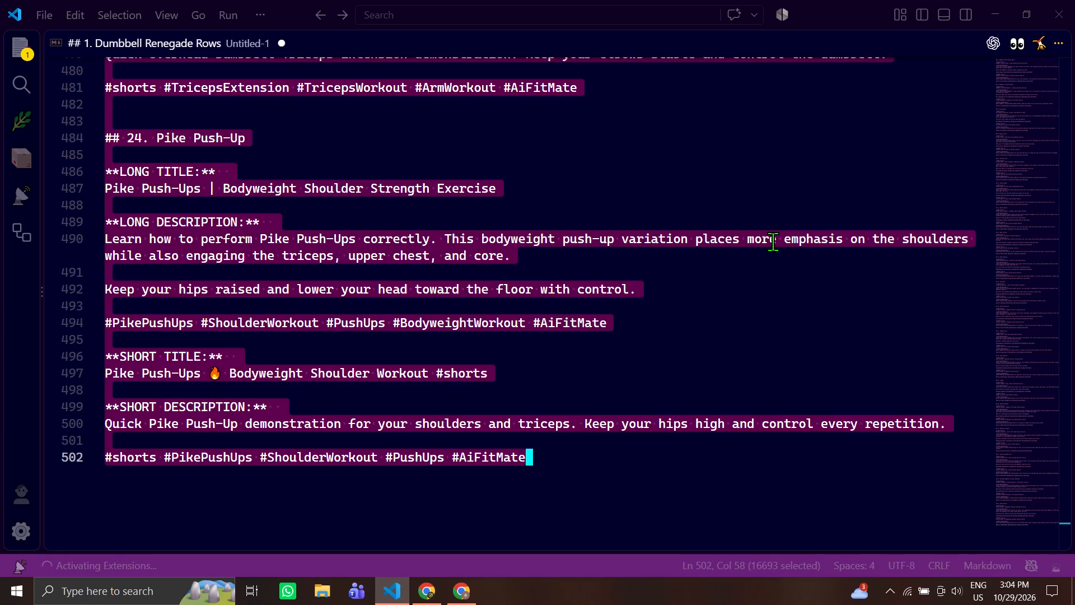
pyautogui.press('Up')
pyautogui.press('Down')
pyautogui.press('Down')
pyautogui.press('Down')
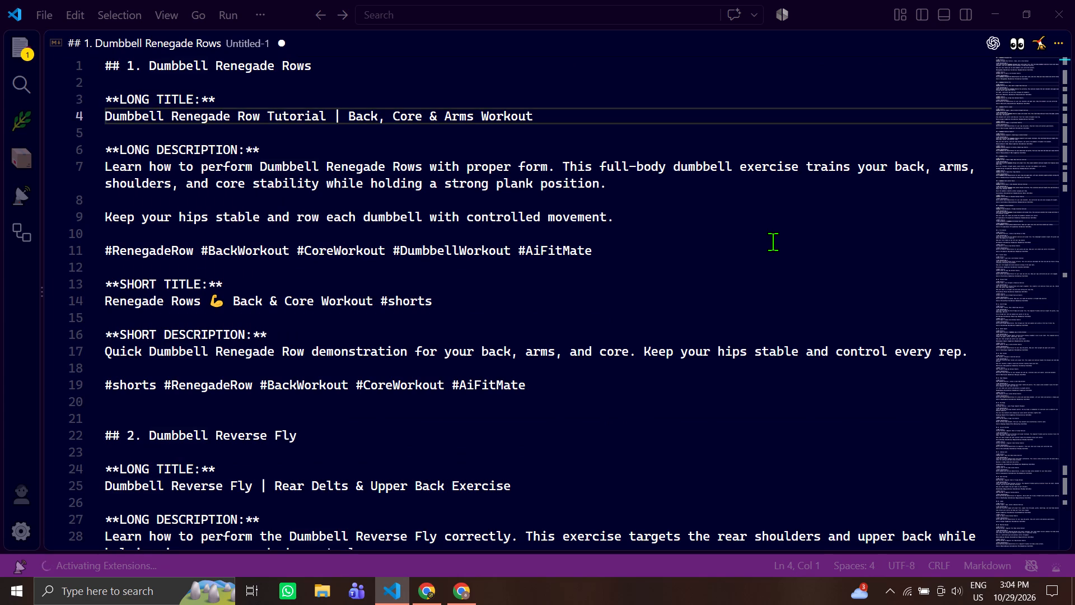
# Switch to YouTube Studio and go back from the Videos list to the channel's Content overview.
pyautogui.hotkey('alt', 'Tab')
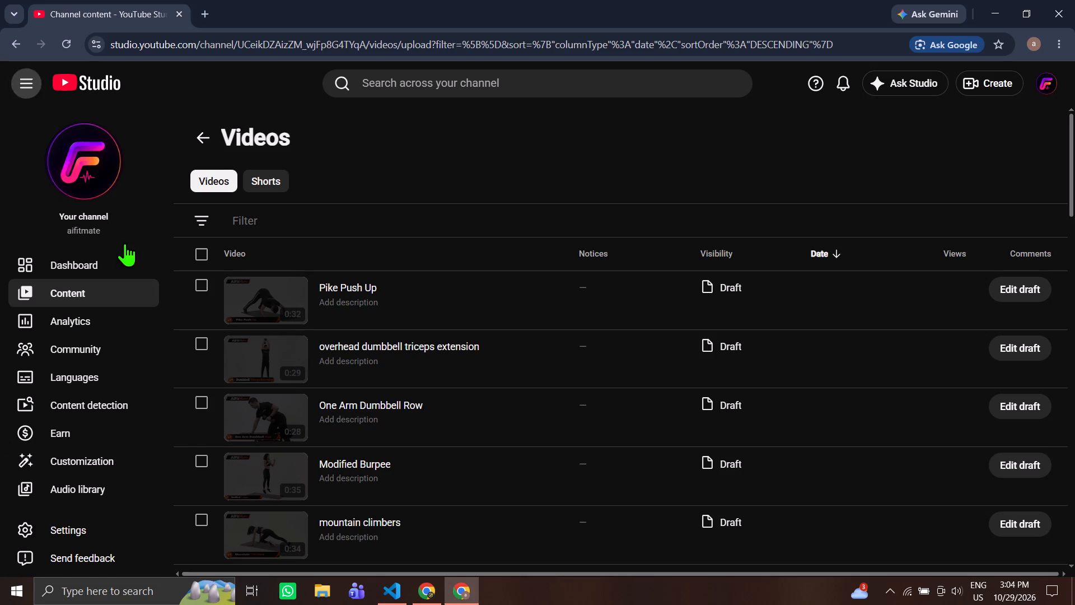
pyautogui.hotkey('alt', 'Tab')
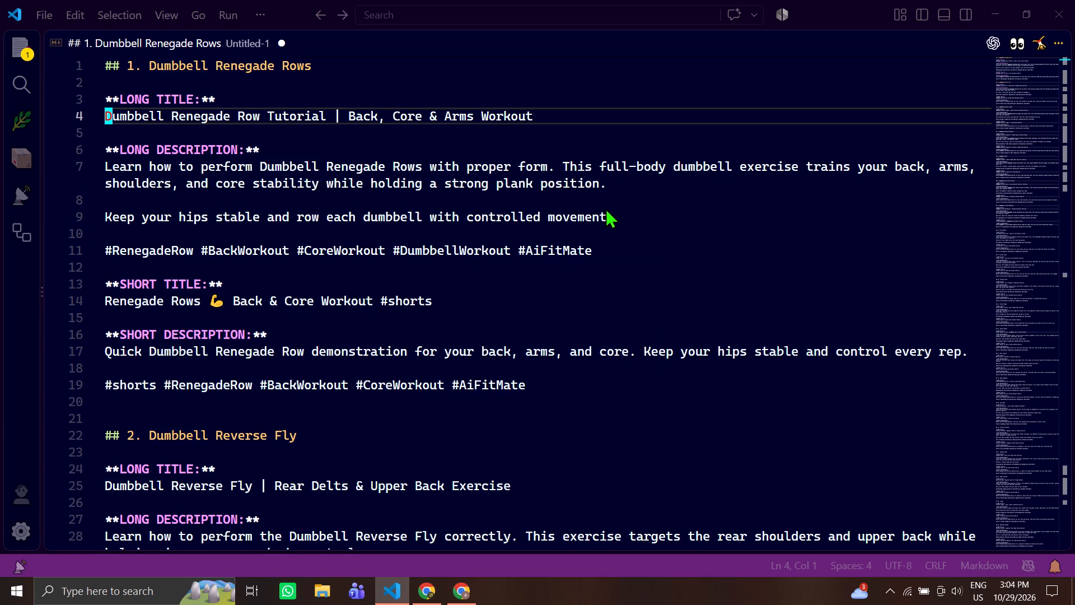
pyautogui.hotkey('alt', 'Tab')
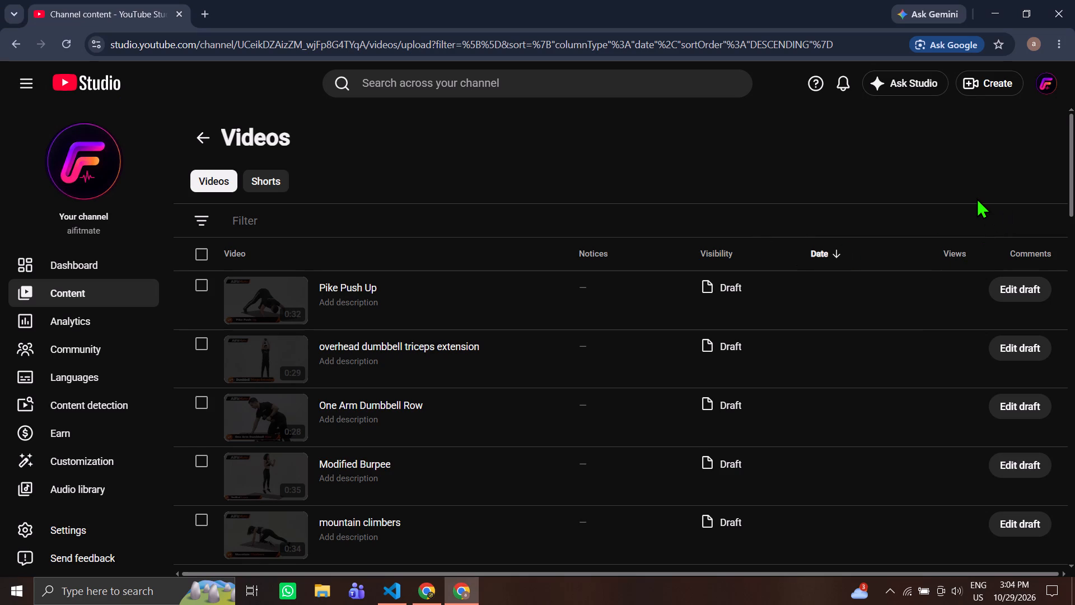
pyautogui.click(204, 132)
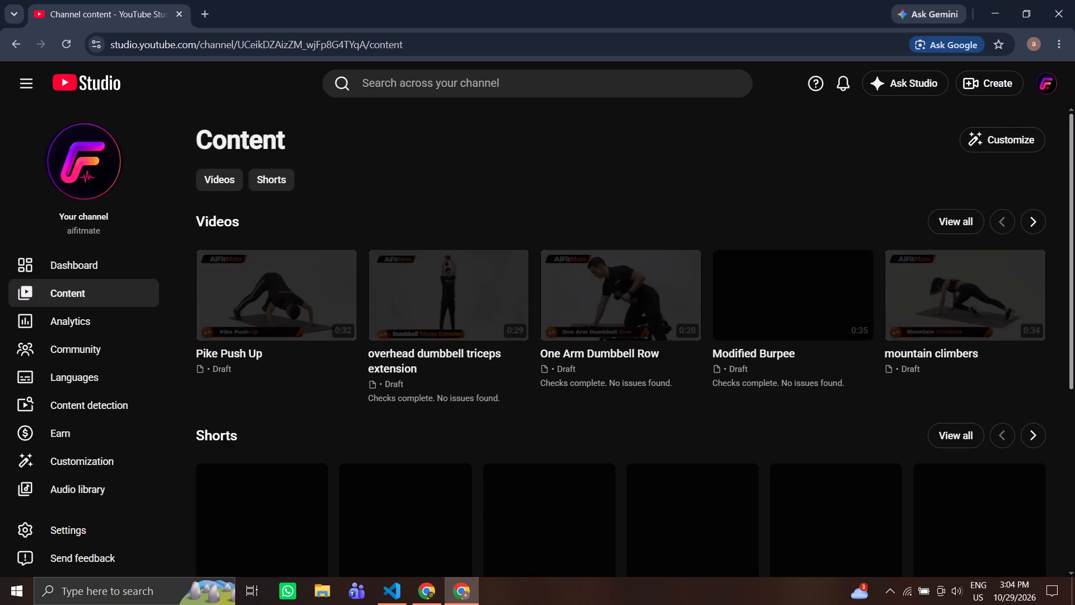
pyautogui.moveTo(1074, 150); pyautogui.dragTo(1074, 241)
pyautogui.moveTo(1074, 241); pyautogui.dragTo(1074, 222)
# Switch to Visual Studio Code and search the pasted text for "pike".
pyautogui.hotkey('alt', 'Tab')
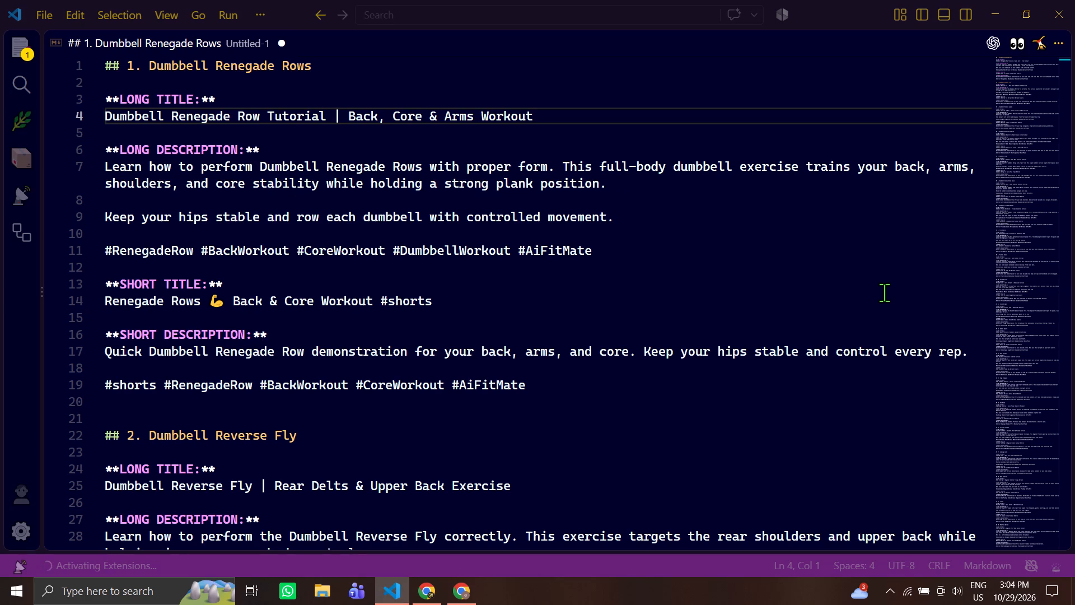
pyautogui.click(851, 293)
pyautogui.hotkey('ctrl', 'f')
pyautogui.write('pike')
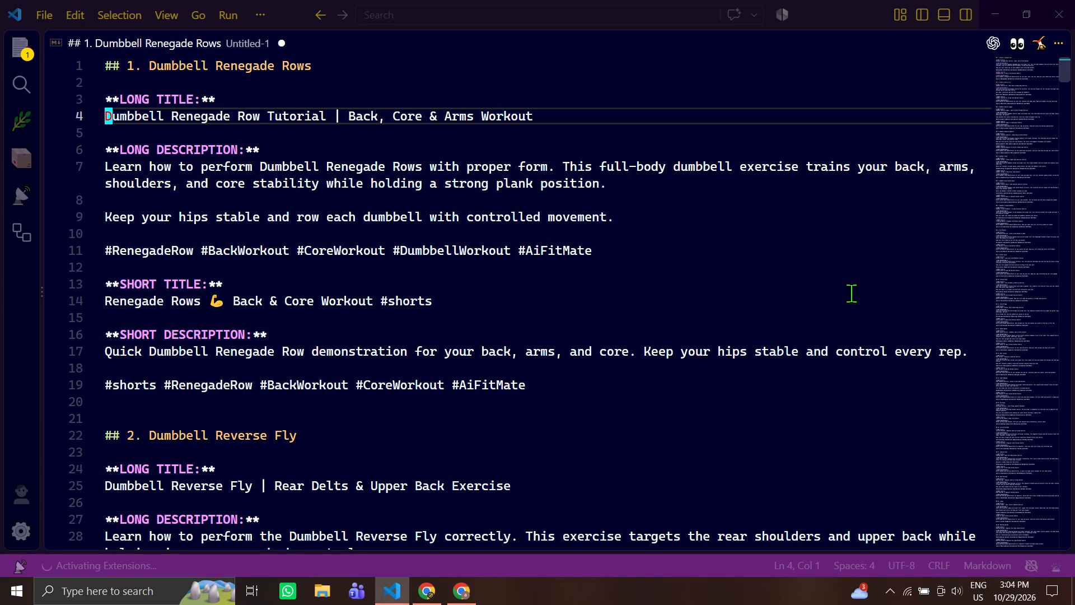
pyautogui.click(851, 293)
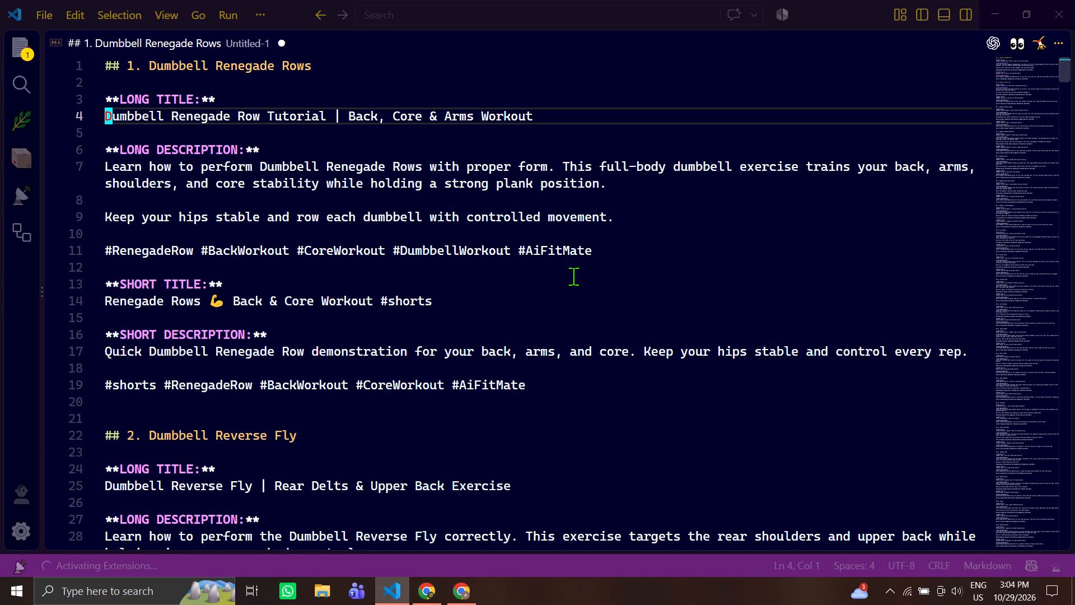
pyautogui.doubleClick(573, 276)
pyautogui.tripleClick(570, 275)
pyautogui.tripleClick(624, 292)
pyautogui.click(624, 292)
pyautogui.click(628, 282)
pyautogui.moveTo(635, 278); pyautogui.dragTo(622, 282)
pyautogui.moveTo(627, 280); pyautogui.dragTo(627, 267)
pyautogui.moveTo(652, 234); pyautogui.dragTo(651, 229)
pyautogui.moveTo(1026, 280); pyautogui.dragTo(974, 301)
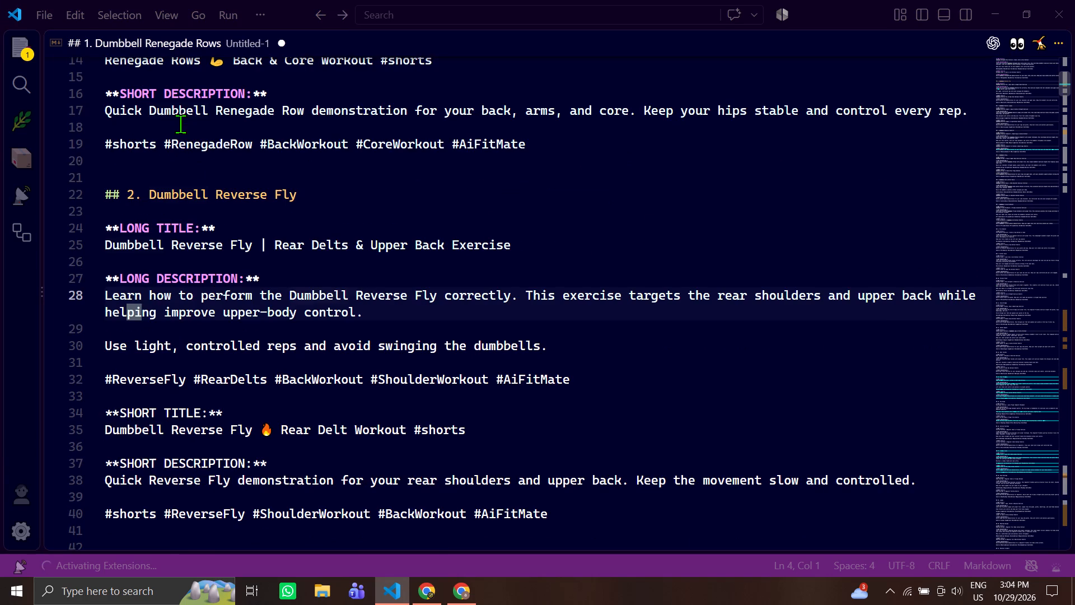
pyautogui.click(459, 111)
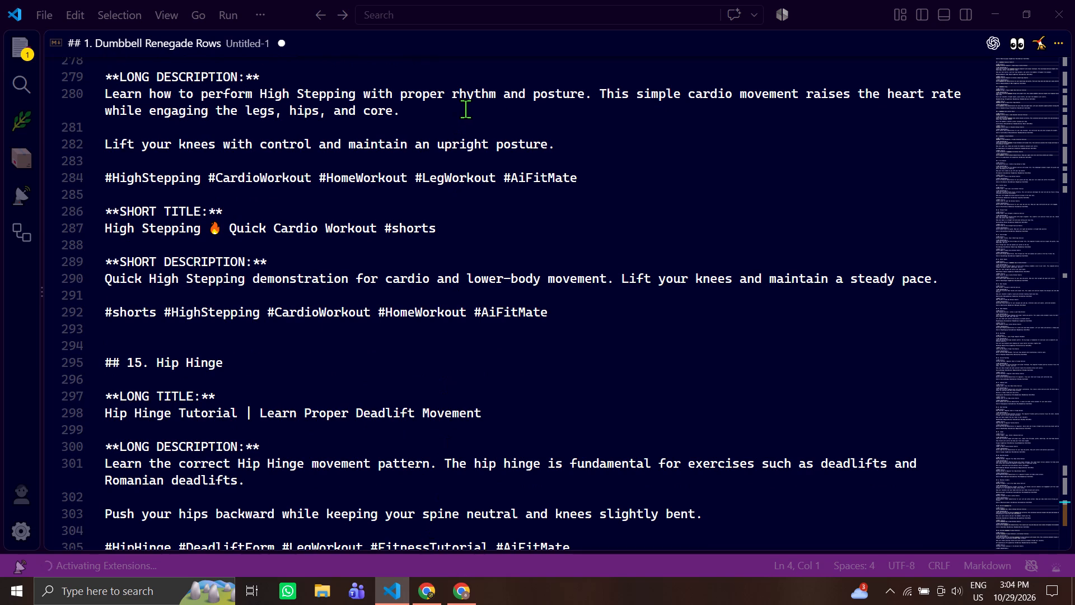
# Search the file for "pike push" and copy the long title line "Pike Push-Ups | Bodyweight Shoulder Strength Exercise".
pyautogui.hotkey('ctrl', 'f')
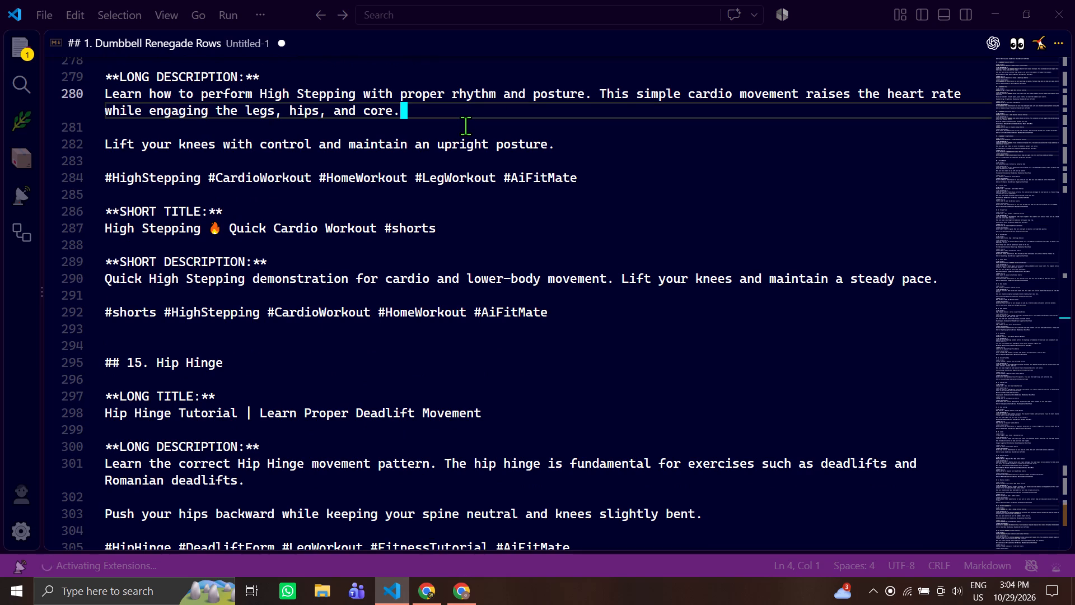
pyautogui.write('pike')
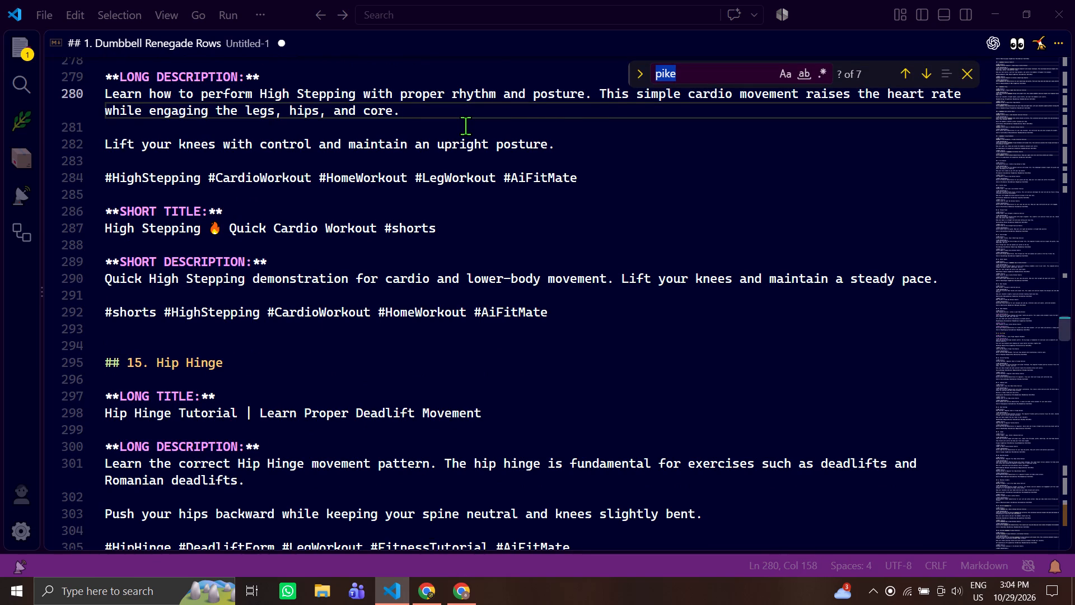
pyautogui.press('space')
pyautogui.write('push u')
pyautogui.press('BackSpace')
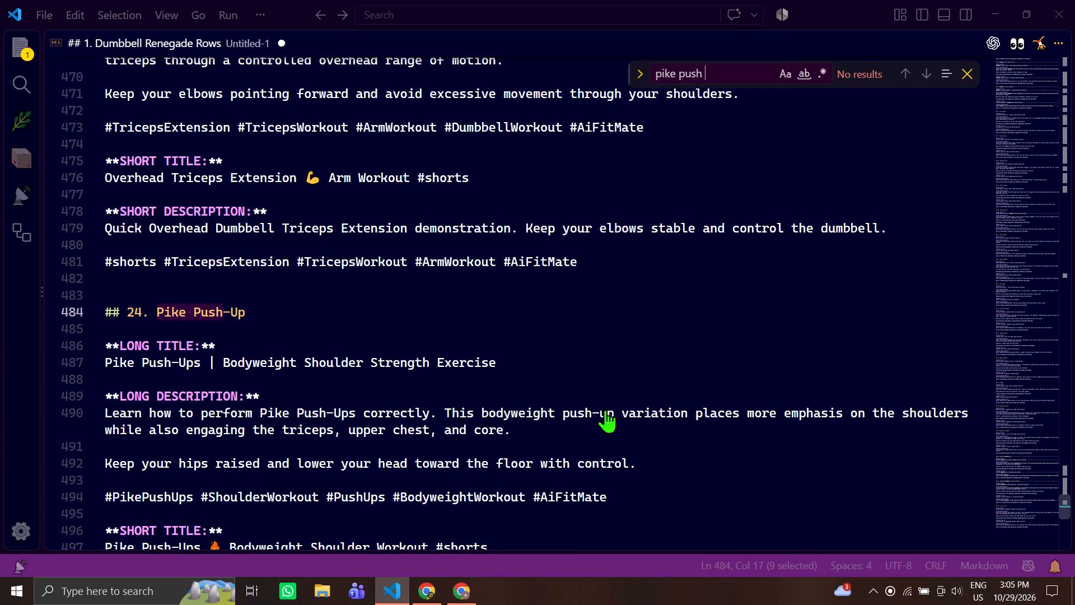
pyautogui.click(385, 366)
pyautogui.hotkey('ctrl', 'c')
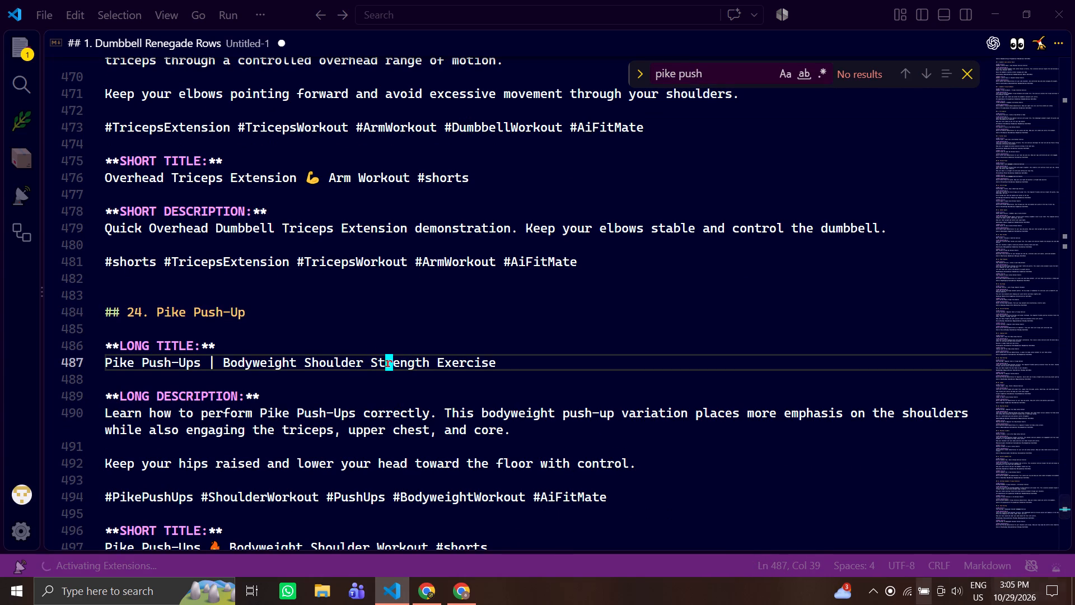
# Switch to YouTube Studio and open the details of the Pike Push Up draft video for editing.
pyautogui.hotkey('alt', 'Tab')
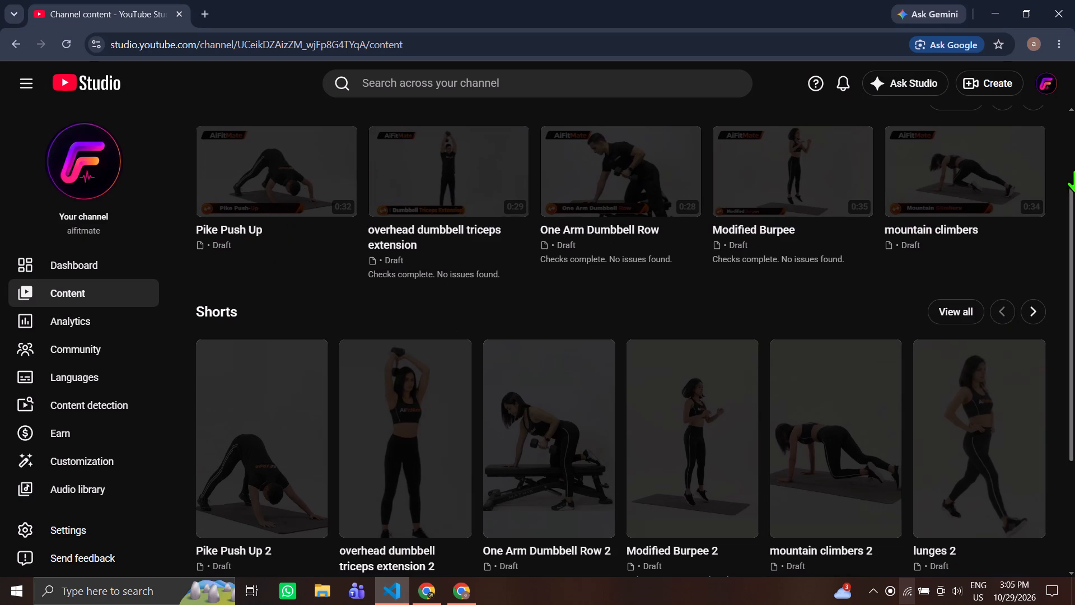
pyautogui.click(1074, 157)
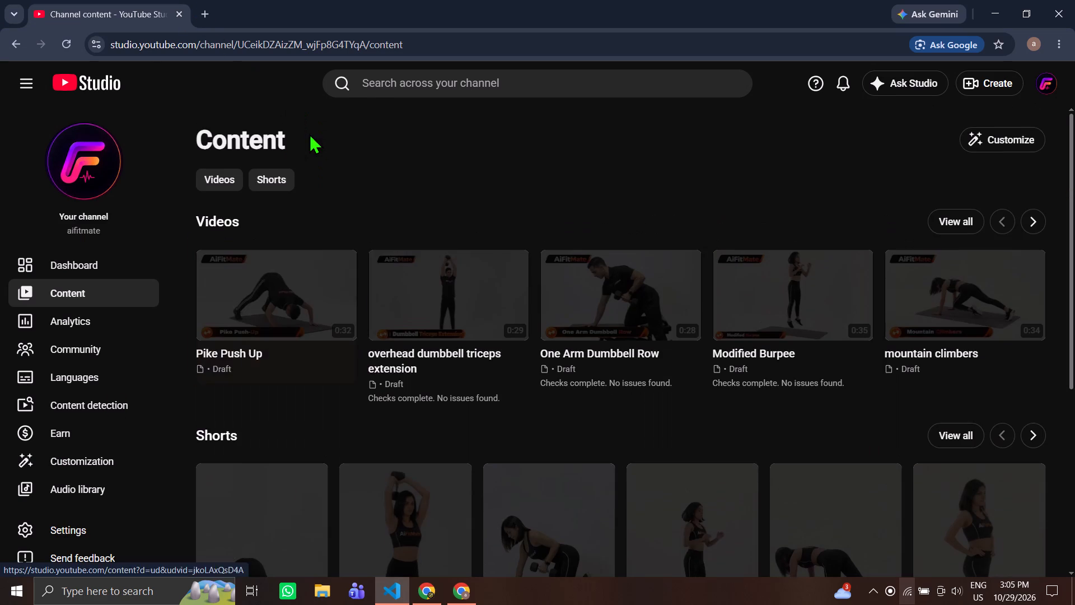
pyautogui.click(319, 264)
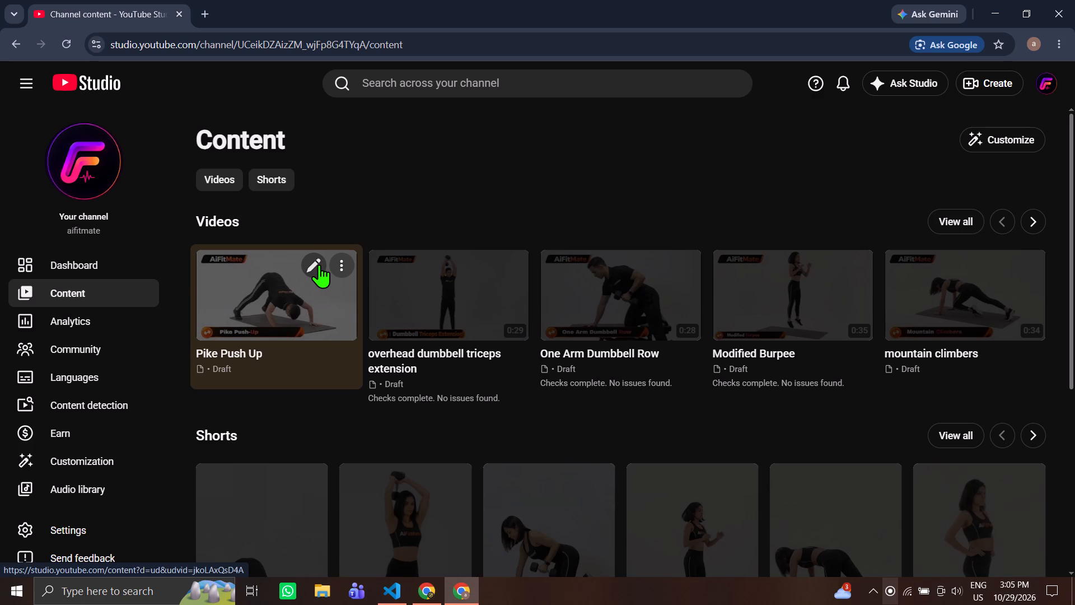
pyautogui.click(319, 264)
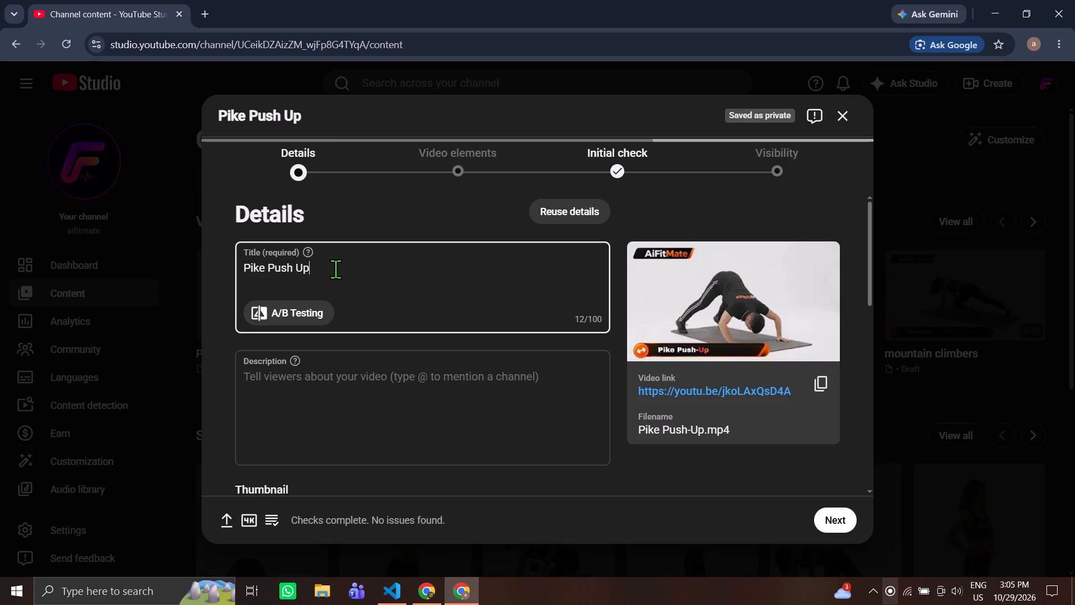
# Replace the video's title with "Pike Push-Ups | Bodyweight Shoulder Strength Exercise".
pyautogui.hotkey('ctrl', 'a')
pyautogui.hotkey('ctrl', 'v')
# Copy the Pike Push-Up text from the long title line through its hashtags in Visual Studio Code and paste it as the video's description.
pyautogui.hotkey('alt', 'Tab')
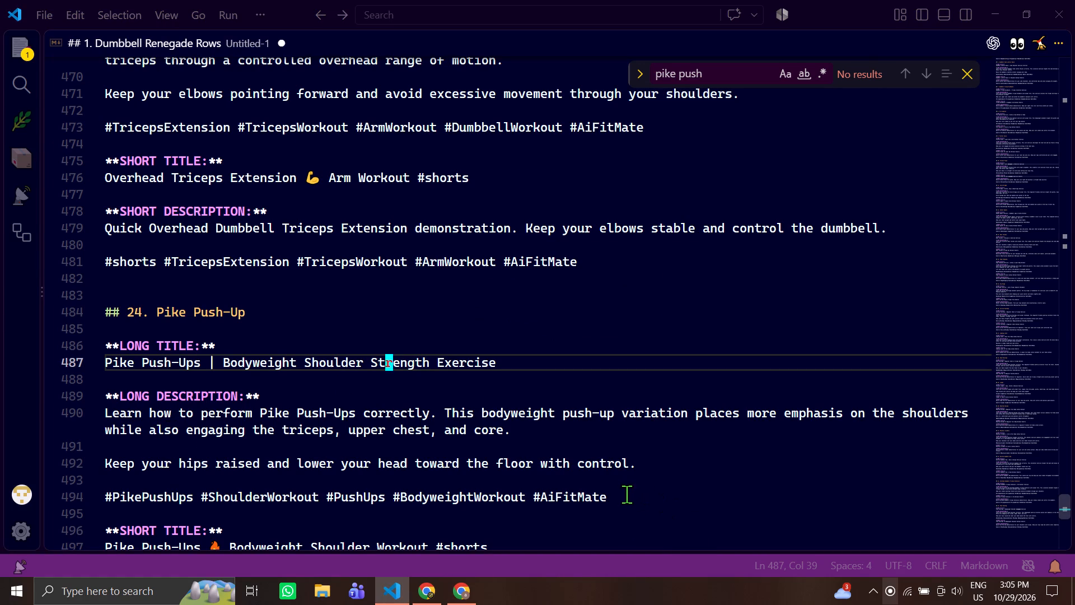
pyautogui.moveTo(626, 495); pyautogui.dragTo(4, 364)
pyautogui.hotkey('ctrl', 'c')
pyautogui.hotkey('alt', 'Tab')
pyautogui.click(328, 403)
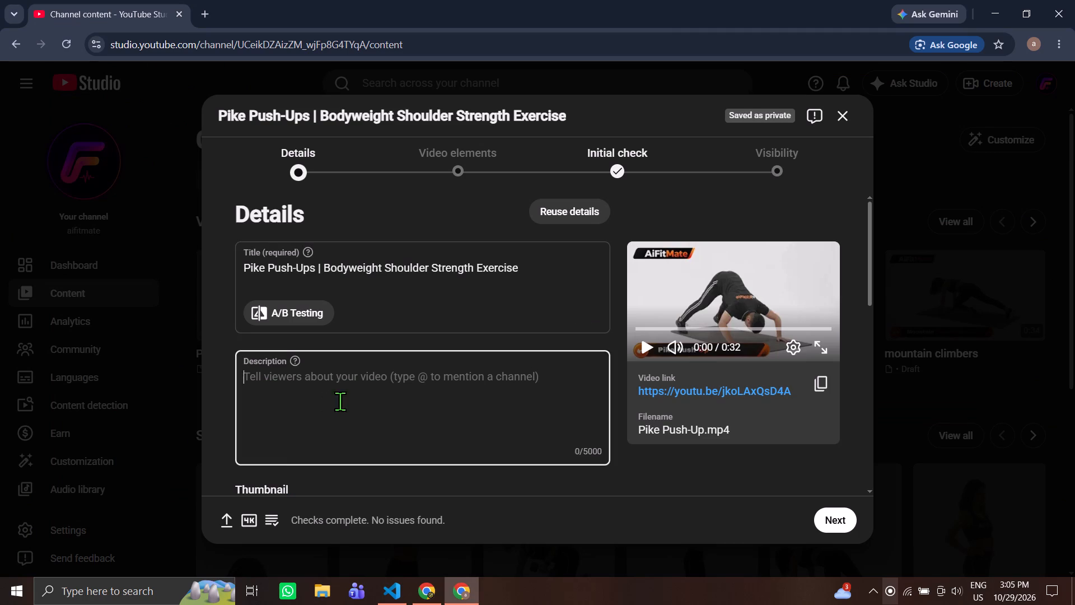
pyautogui.hotkey('ctrl', 'v')
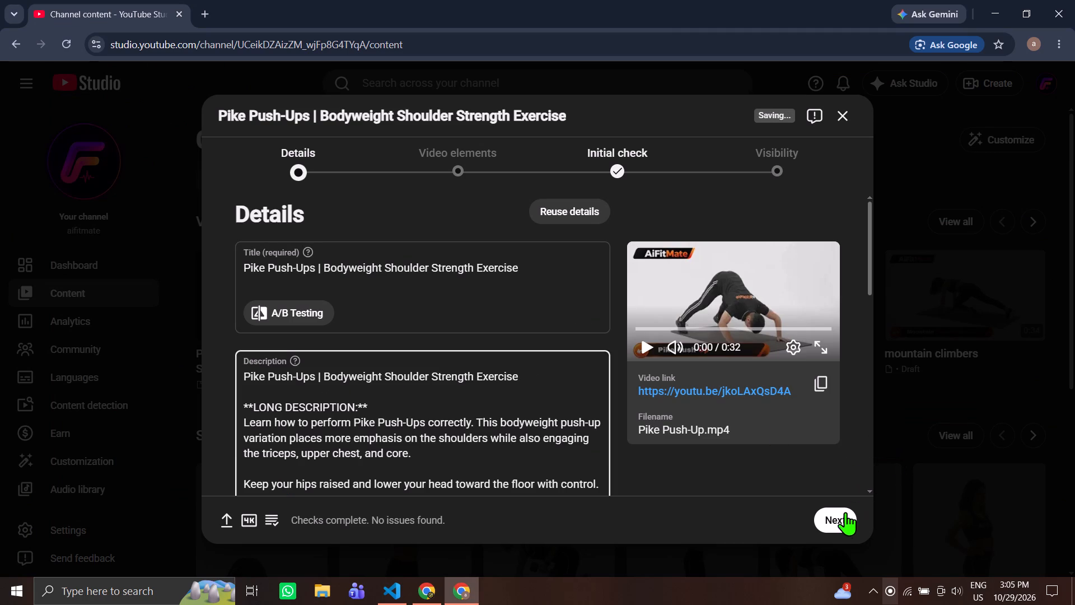
# Go back over the remaining details of the Pike Push-Ups video, including the audience setting, and publish it as Public.
pyautogui.click(845, 517)
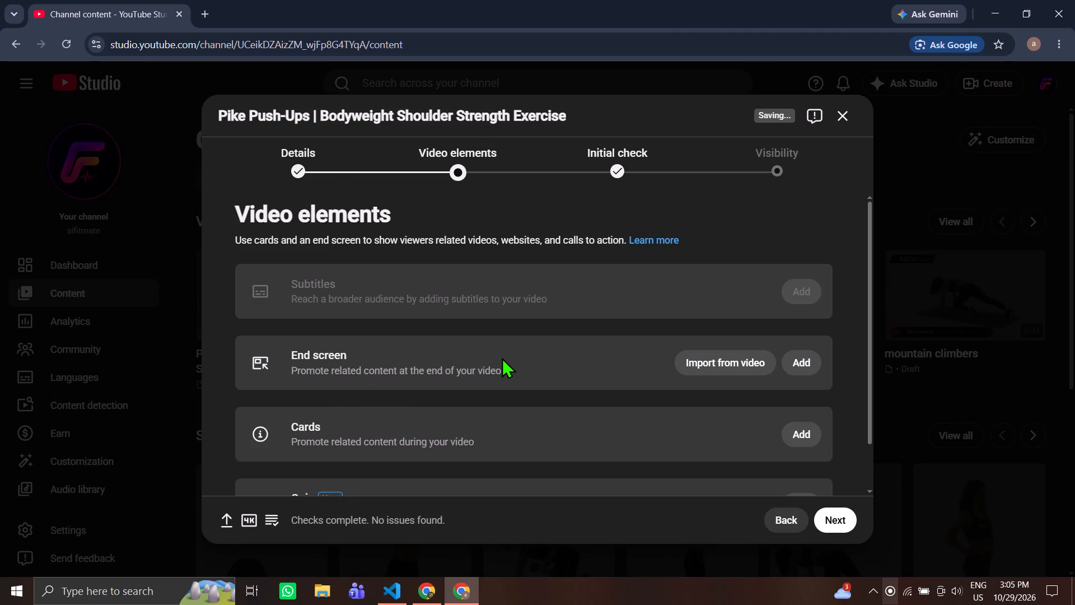
pyautogui.moveTo(315, 153); pyautogui.dragTo(281, 160)
pyautogui.click(292, 163)
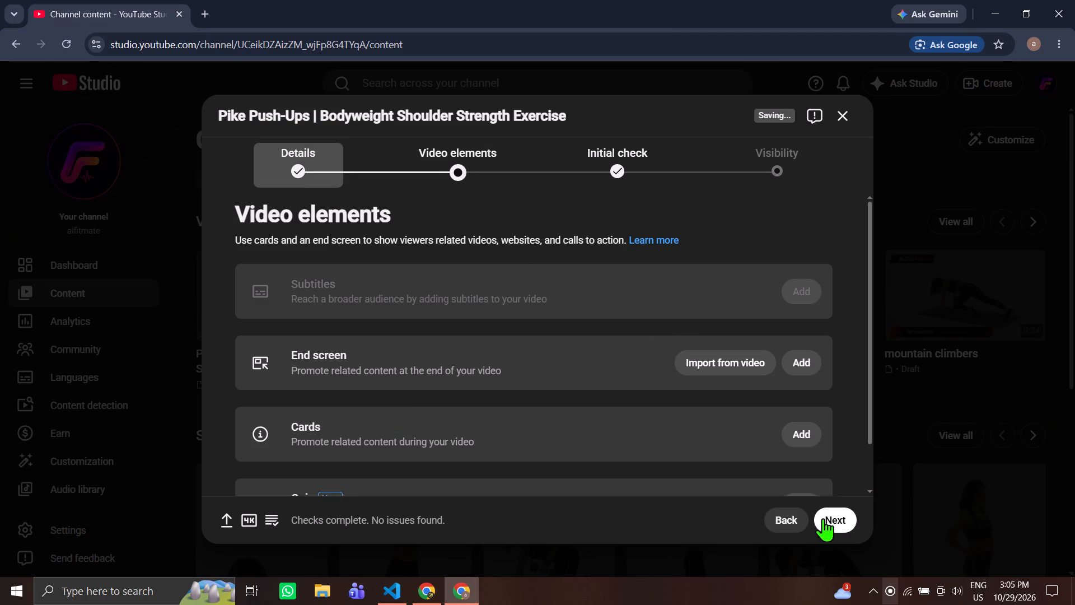
pyautogui.click(872, 474)
pyautogui.click(872, 474)
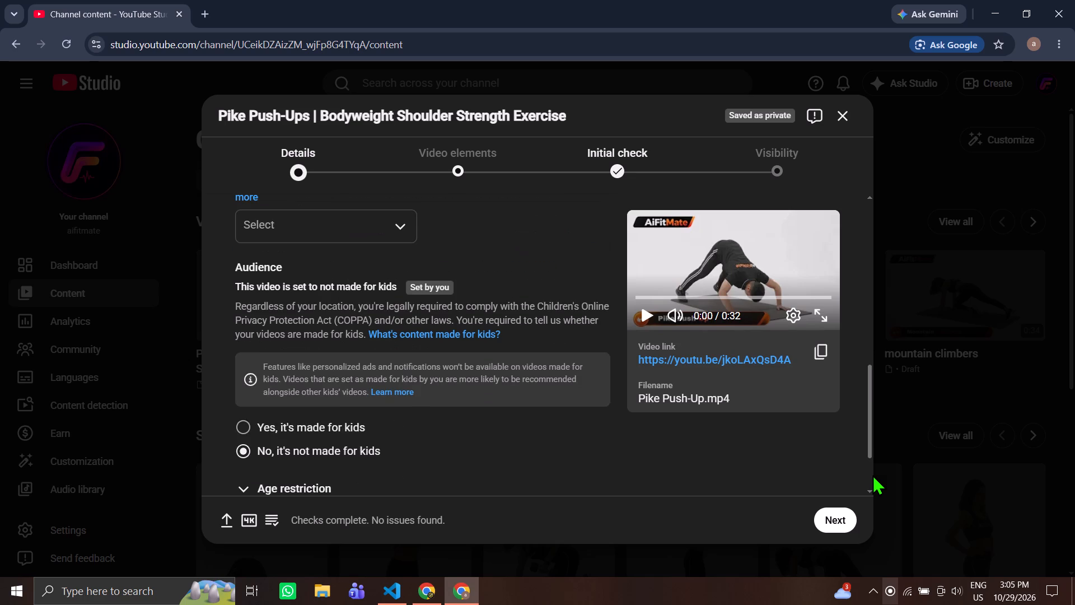
pyautogui.click(872, 474)
pyautogui.doubleClick(828, 518)
pyautogui.click(828, 518)
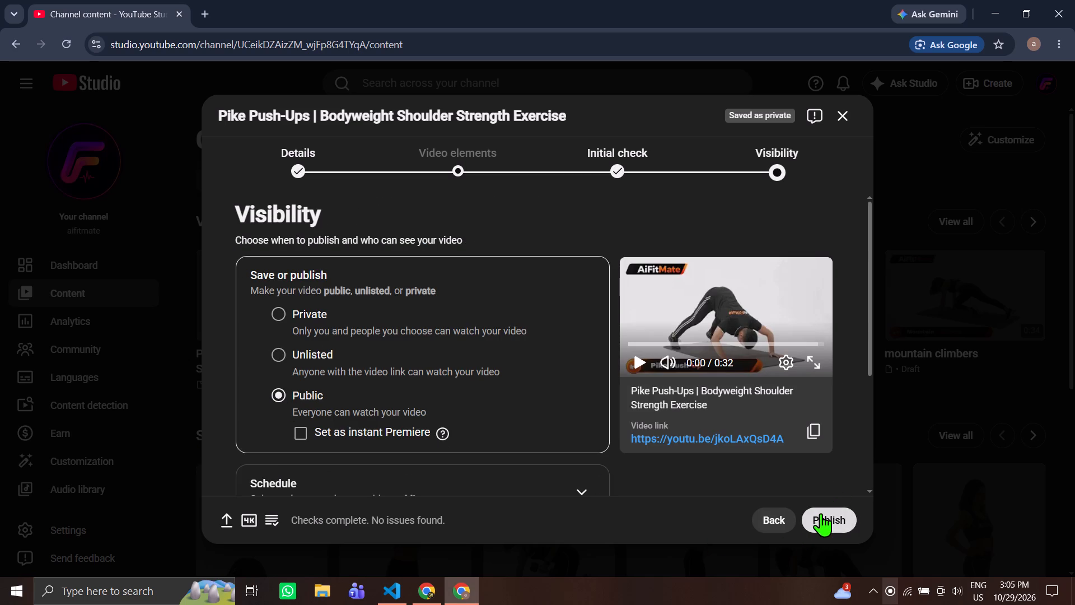
pyautogui.click(821, 513)
# Switch to Visual Studio Code and delete the used long title and long description from the Pike Push-Up section.
pyautogui.hotkey('alt', 'Tab')
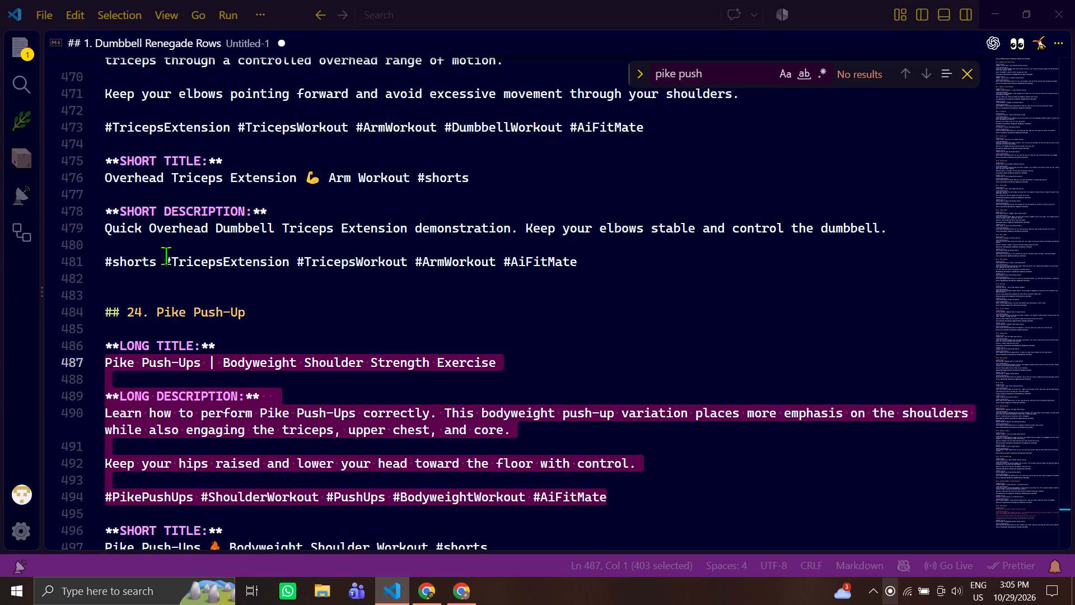
pyautogui.keyDown('shift'); pyautogui.click(182, 322); pyautogui.keyUp('shift')
pyautogui.press('BackSpace')
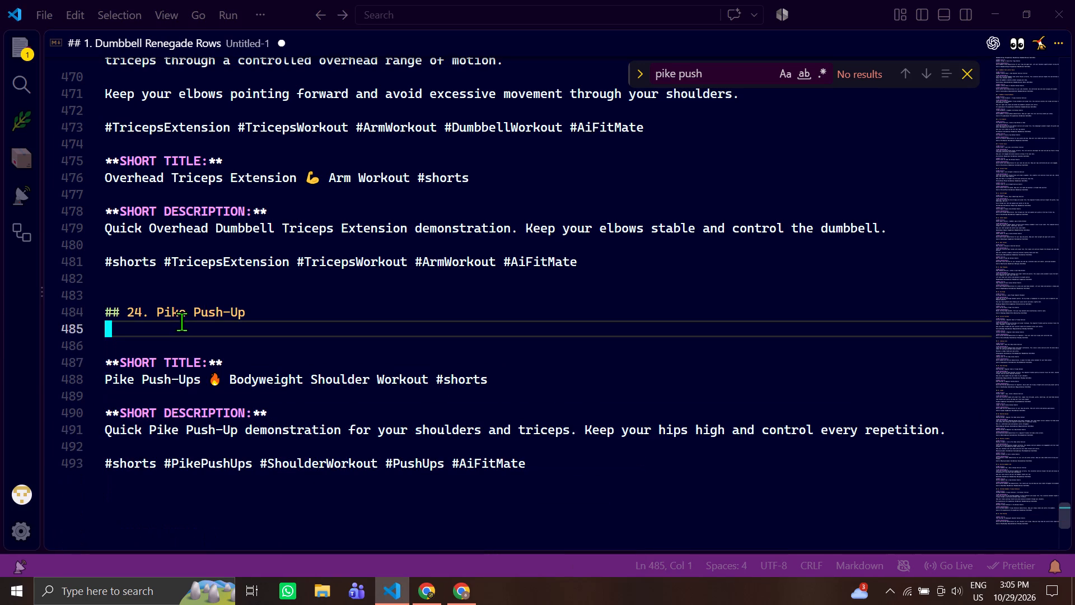
# Copy the short title "Pike Push-Ups 🔥 Bodyweight Shoulder Workout #shorts" and set it as the title of the Pike Push Up 2 Short draft in YouTube Studio.
pyautogui.click(248, 377)
pyautogui.hotkey('ctrl', 'c')
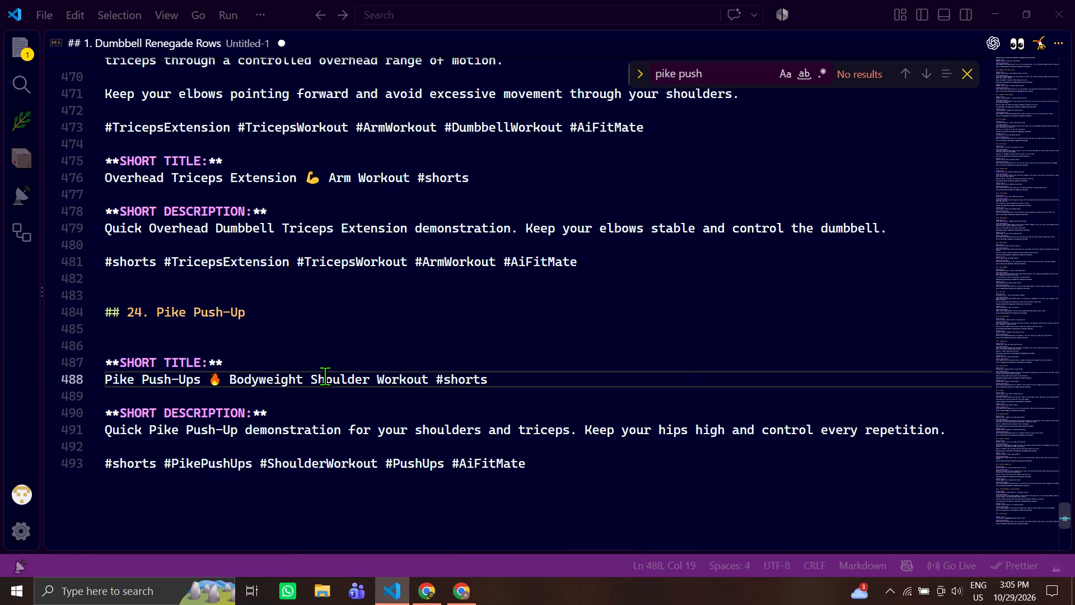
pyautogui.hotkey('alt', 'Tab')
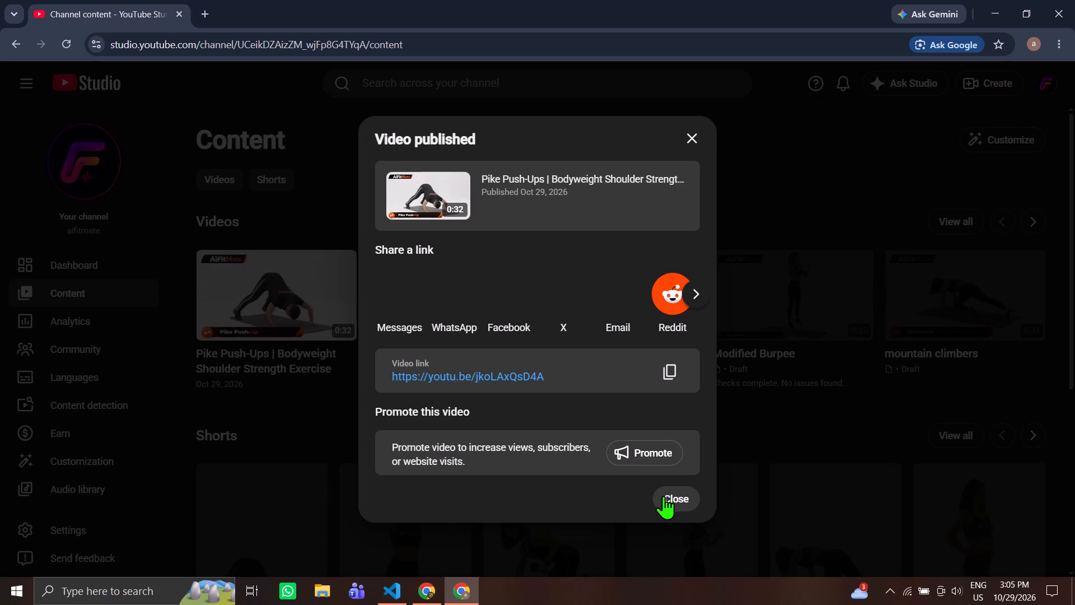
pyautogui.click(663, 496)
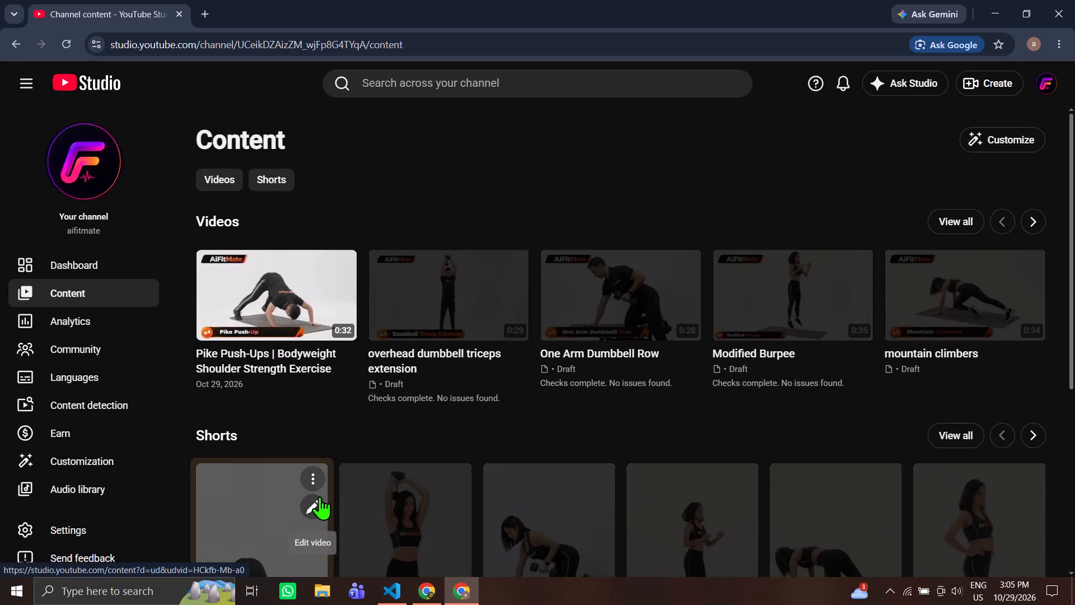
pyautogui.click(319, 496)
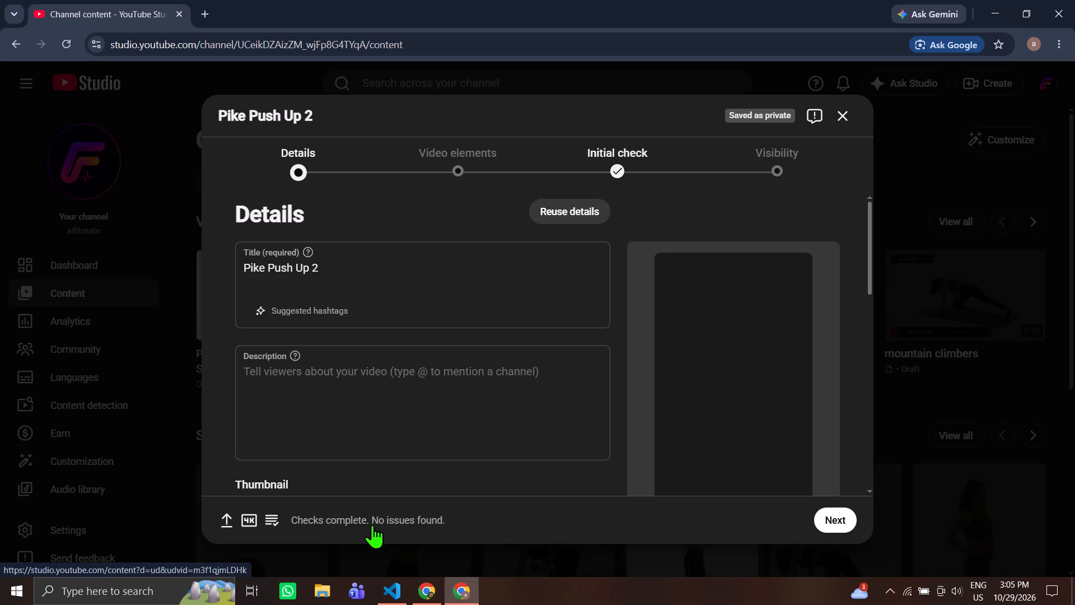
pyautogui.click(363, 268)
pyautogui.hotkey('ctrl', 'a')
pyautogui.hotkey('ctrl', 'v')
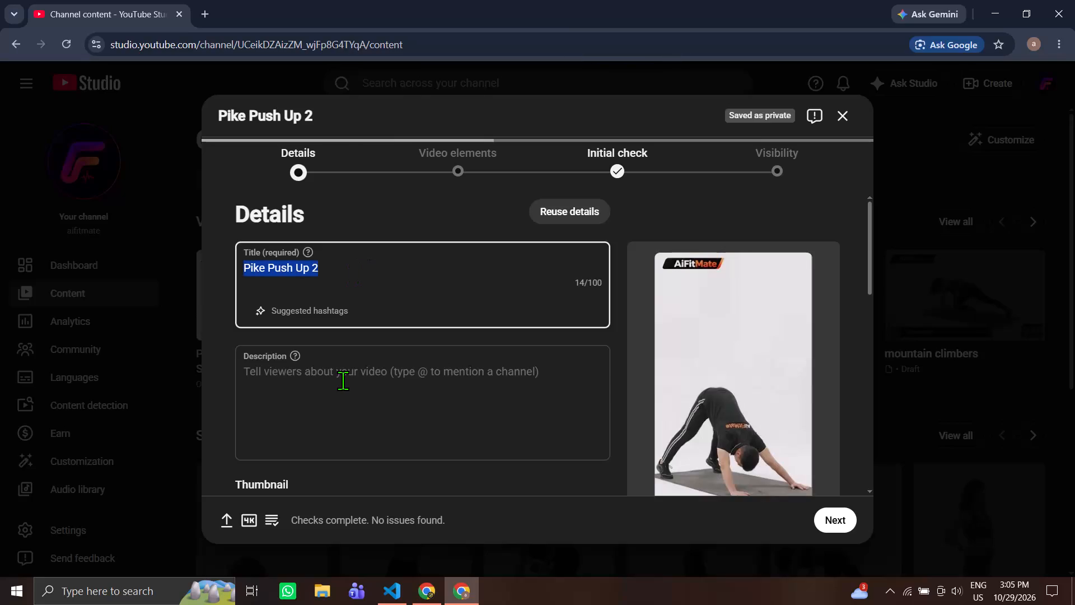
# Copy the Pike Push-Up short description with its hashtags from Visual Studio Code and paste it as the Short's description.
pyautogui.hotkey('alt', 'Tab')
pyautogui.hotkey('alt', 'Tab')
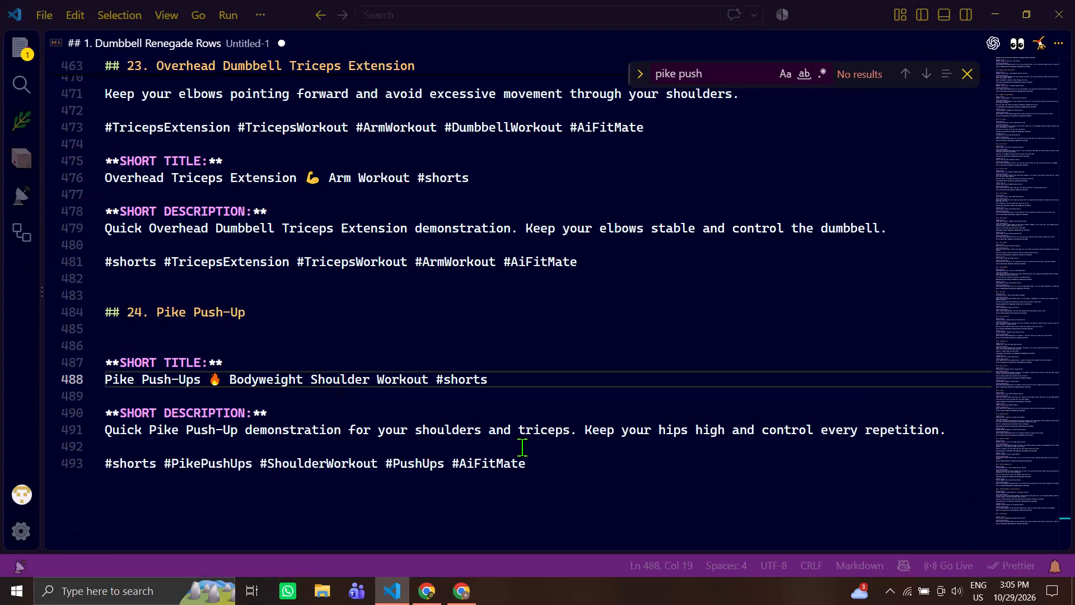
pyautogui.hotkey('alt', 'Tab')
pyautogui.moveTo(544, 465); pyautogui.dragTo(90, 431)
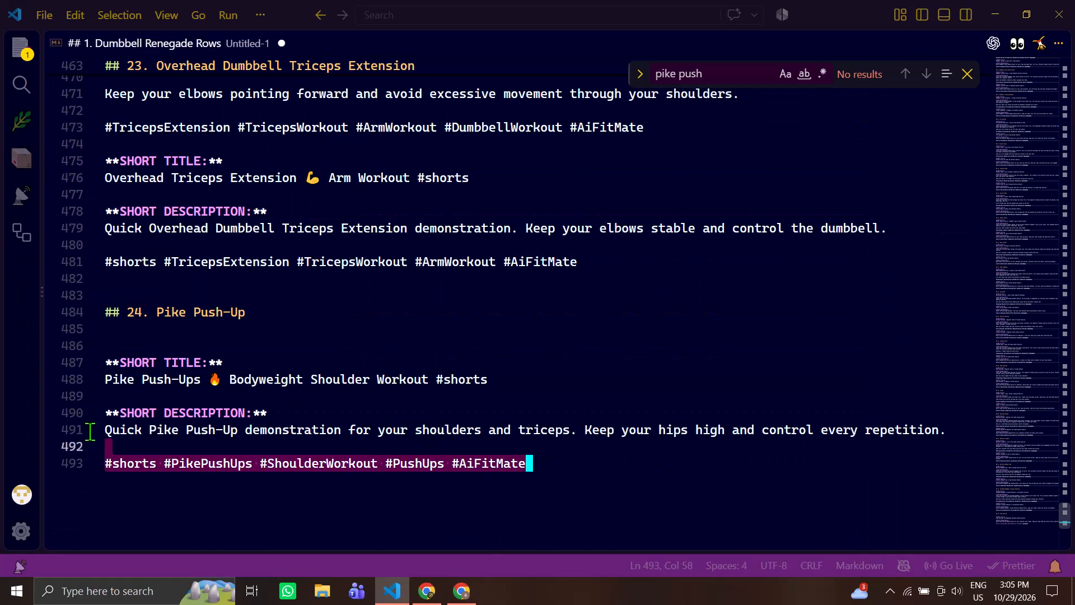
pyautogui.moveTo(90, 431); pyautogui.dragTo(46, 417)
pyautogui.hotkey('ctrl', 'c')
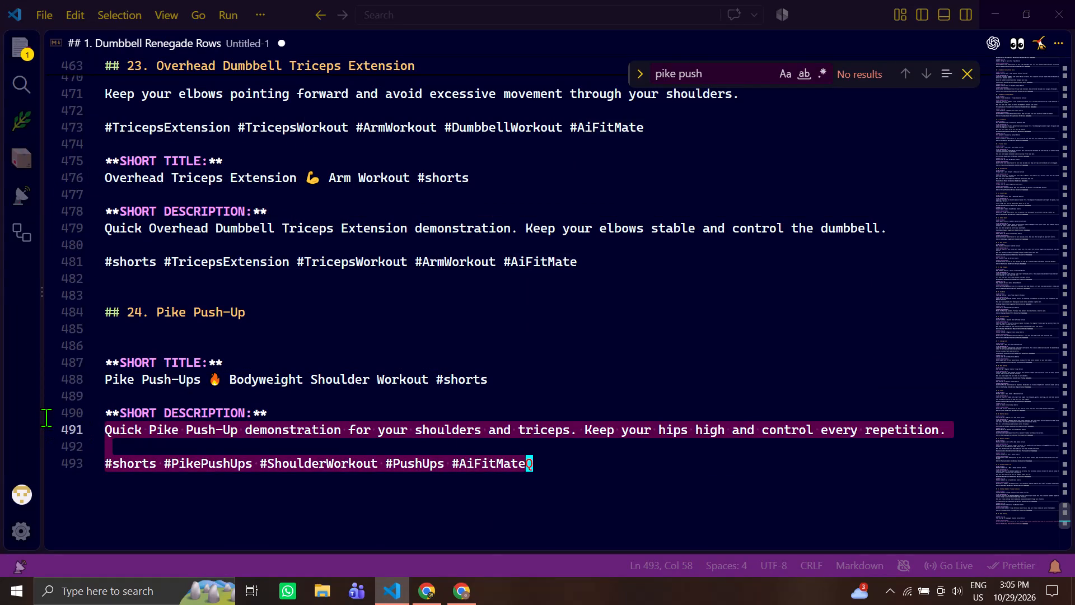
pyautogui.hotkey('alt', 'Tab')
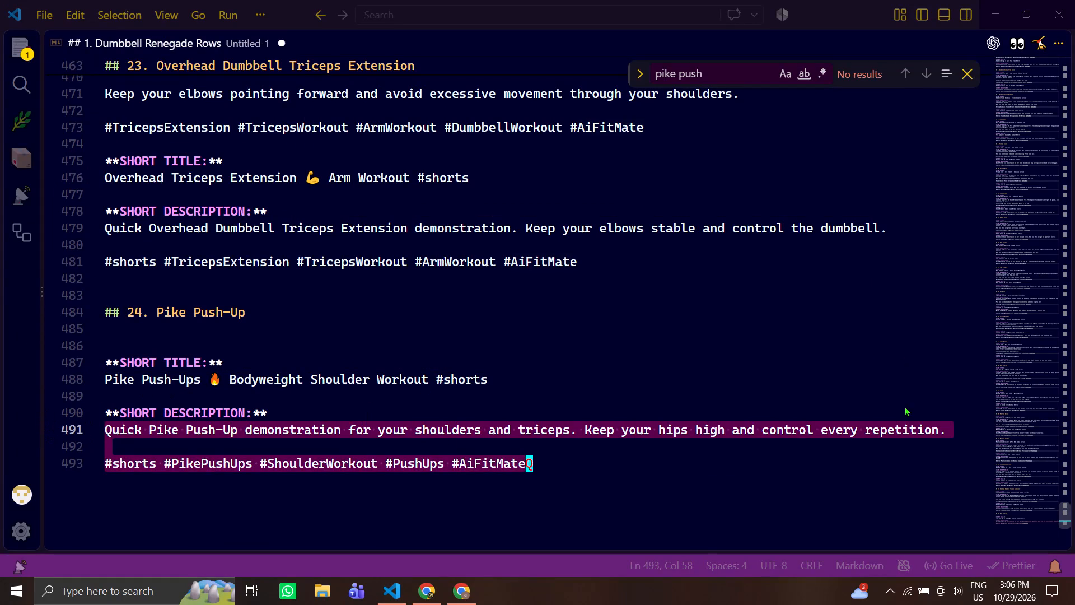
pyautogui.click(340, 438)
pyautogui.hotkey('ctrl', 'v')
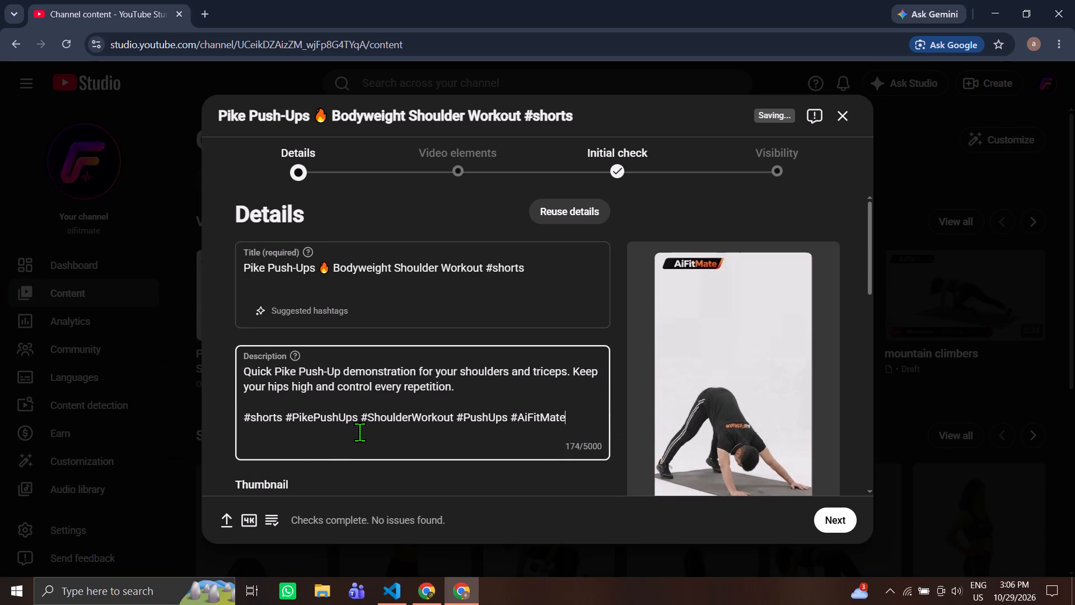
# Return to the Short's details and set its thumbnail to the first suggested video frame.
pyautogui.click(819, 524)
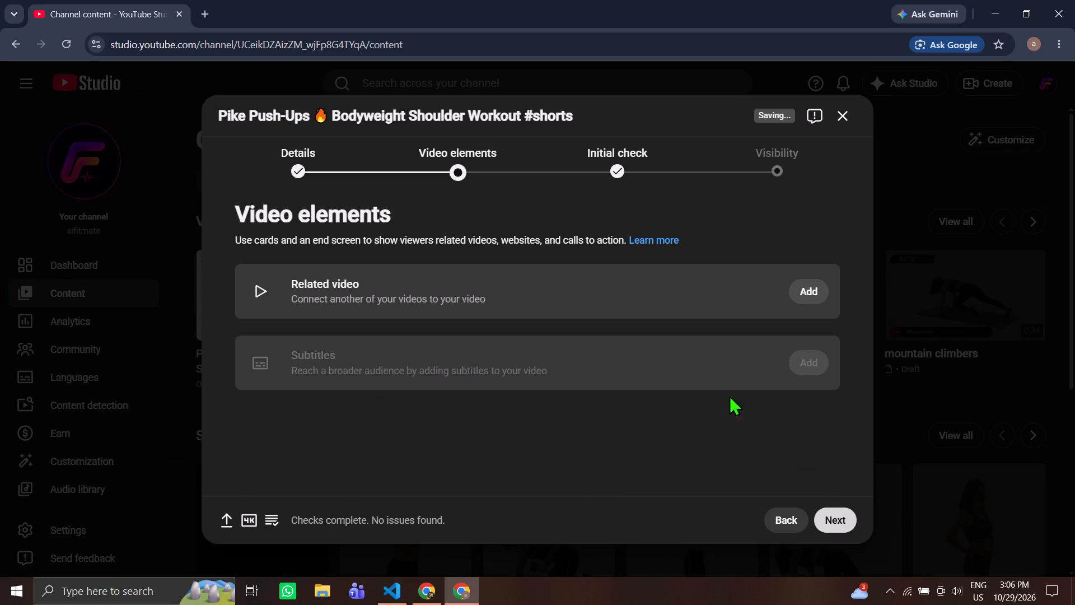
pyautogui.click(314, 176)
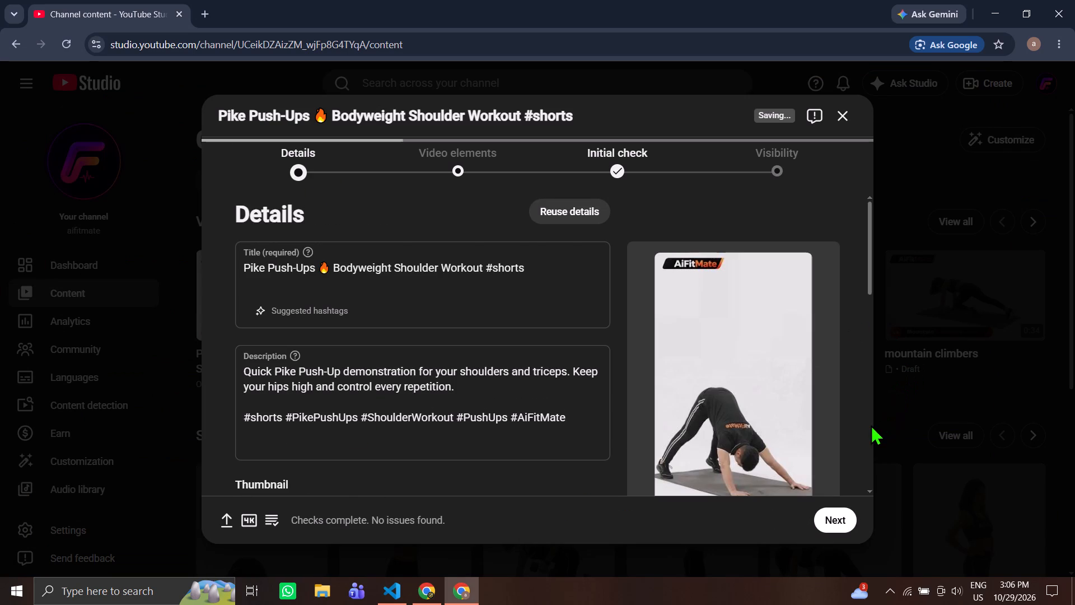
pyautogui.click(871, 425)
pyautogui.click(400, 415)
pyautogui.click(391, 350)
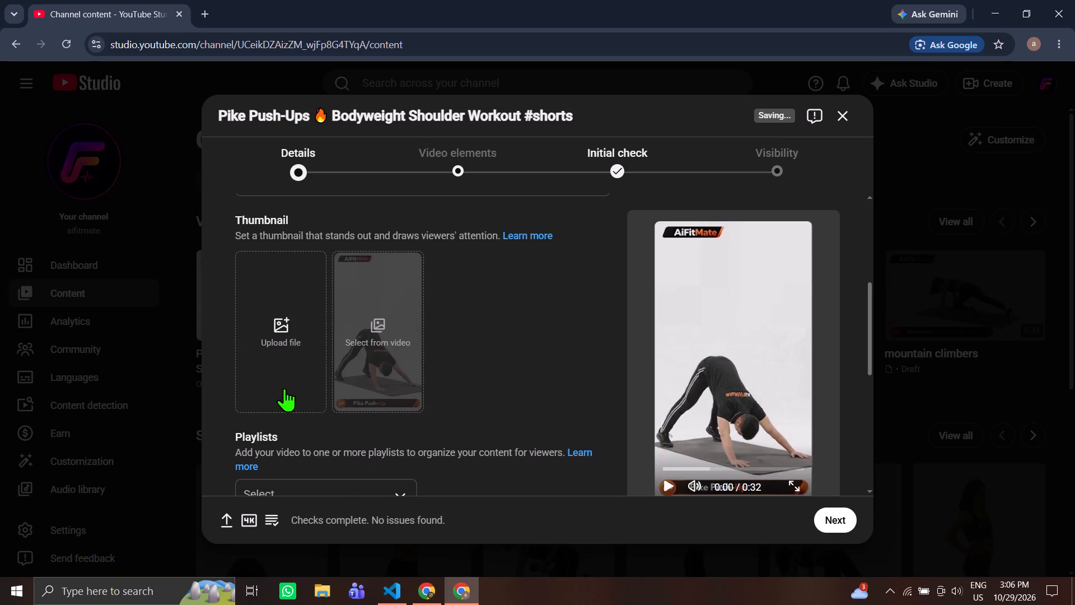
pyautogui.click(359, 321)
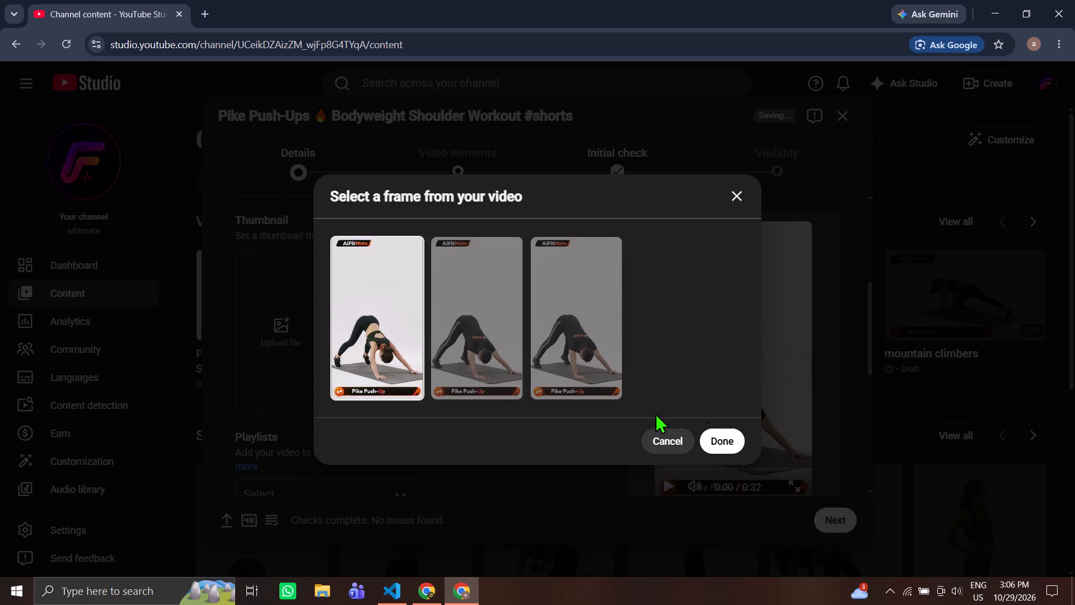
pyautogui.click(343, 328)
pyautogui.click(712, 445)
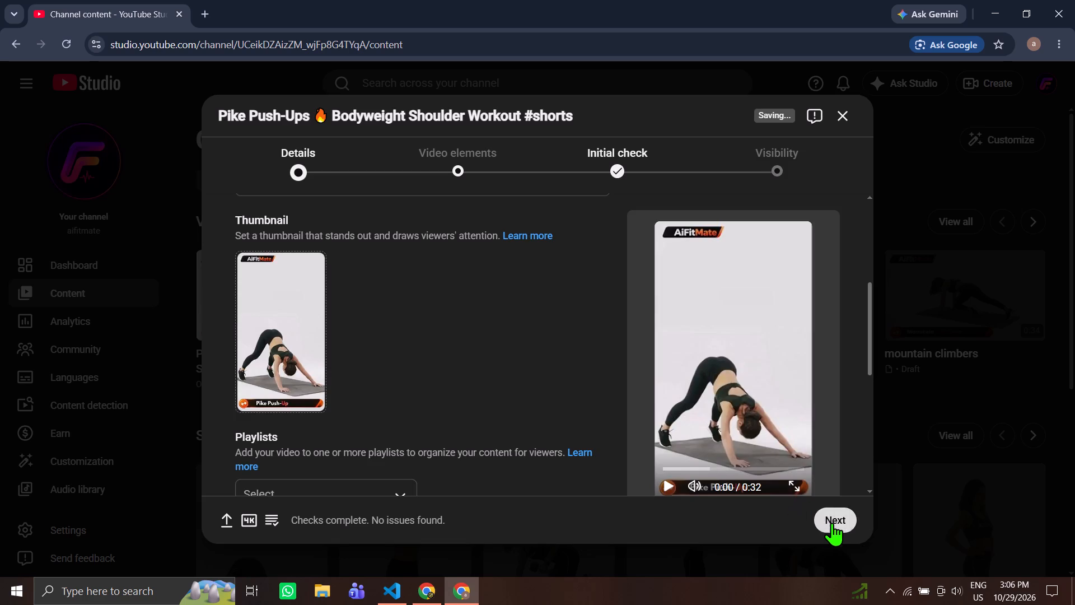
# Publish the Pike Push-Ups Short with Public visibility.
pyautogui.tripleClick(832, 523)
pyautogui.click(833, 523)
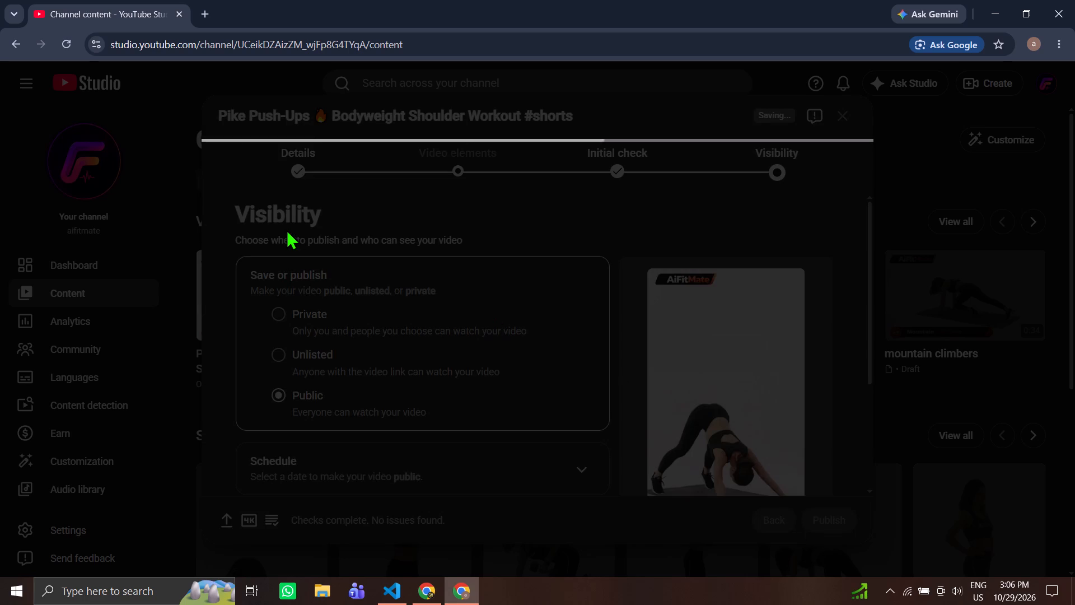
# Switch to Visual Studio Code and cut the remaining "24. Pike Push-Up" section from the end of the file.
pyautogui.hotkey('alt', 'Tab')
pyautogui.keyDown('shift'); pyautogui.click(237, 301); pyautogui.keyUp('shift')
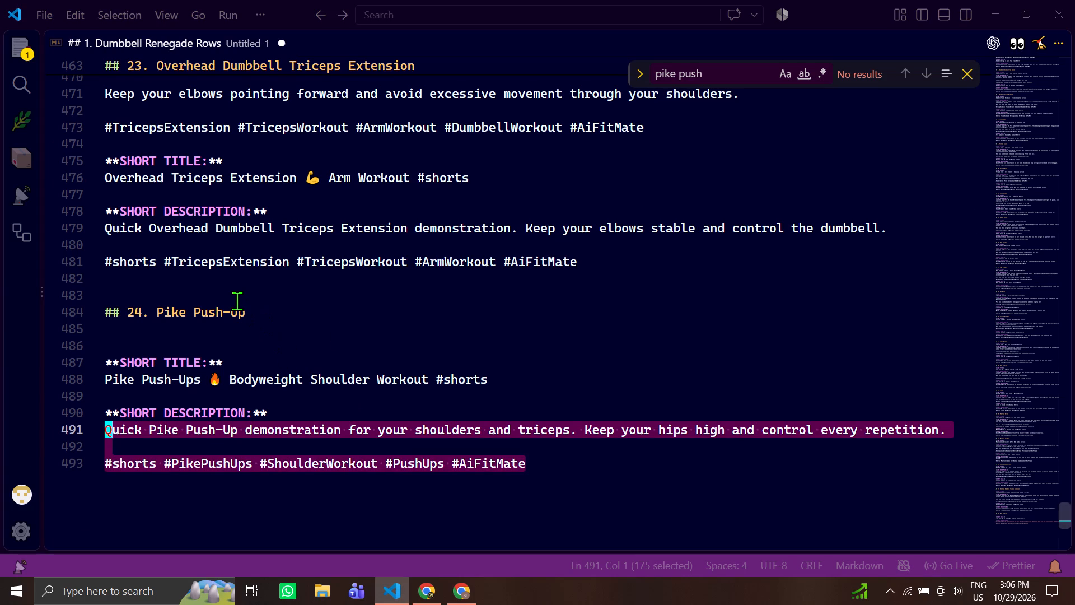
pyautogui.hotkey('ctrl', 'x')
pyautogui.hotkey('ctrl', 'x')
pyautogui.hotkey('ctrl', 'x')
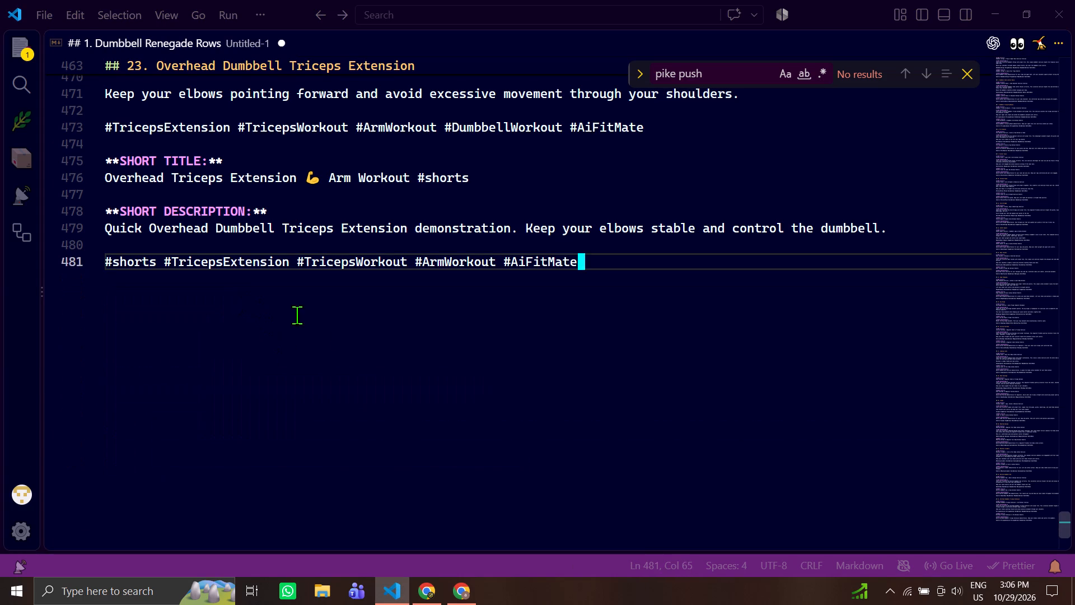
# Go up to the long title of section 23, Overhead Dumbbell Triceps Extension, in the file.
pyautogui.press('Up')
pyautogui.press('Up')
pyautogui.press('Up')
pyautogui.press('Up')
pyautogui.press('Up')
pyautogui.press('Up')
pyautogui.press('Up')
pyautogui.press('Up')
pyautogui.press('Up')
pyautogui.press('Up')
pyautogui.press('Up')
pyautogui.press('Up')
pyautogui.press('Up')
pyautogui.press('Up')
pyautogui.press('Up')
pyautogui.press('Up')
pyautogui.press('Up')
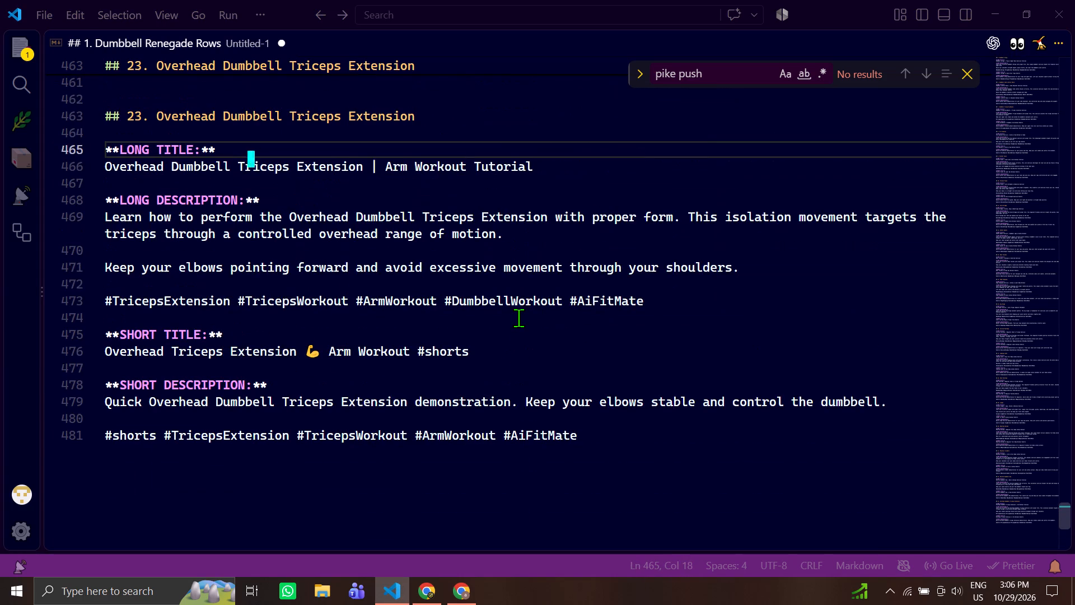
# Switch to YouTube Studio, dismiss the publishing confirmation and open the overhead dumbbell triceps extension draft video for editing.
pyautogui.hotkey('alt', 'Tab')
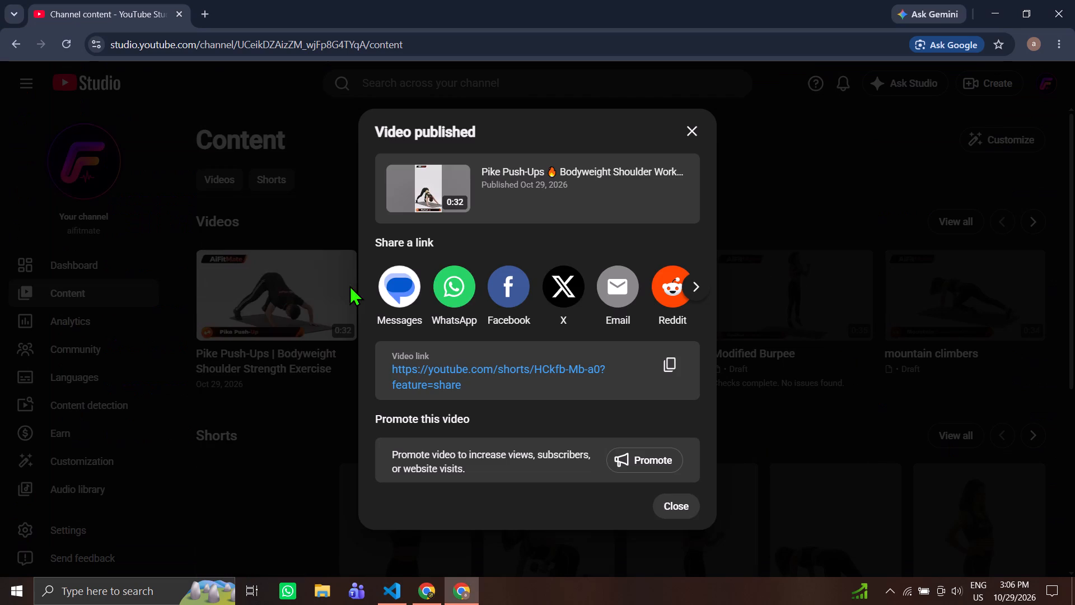
pyautogui.click(685, 510)
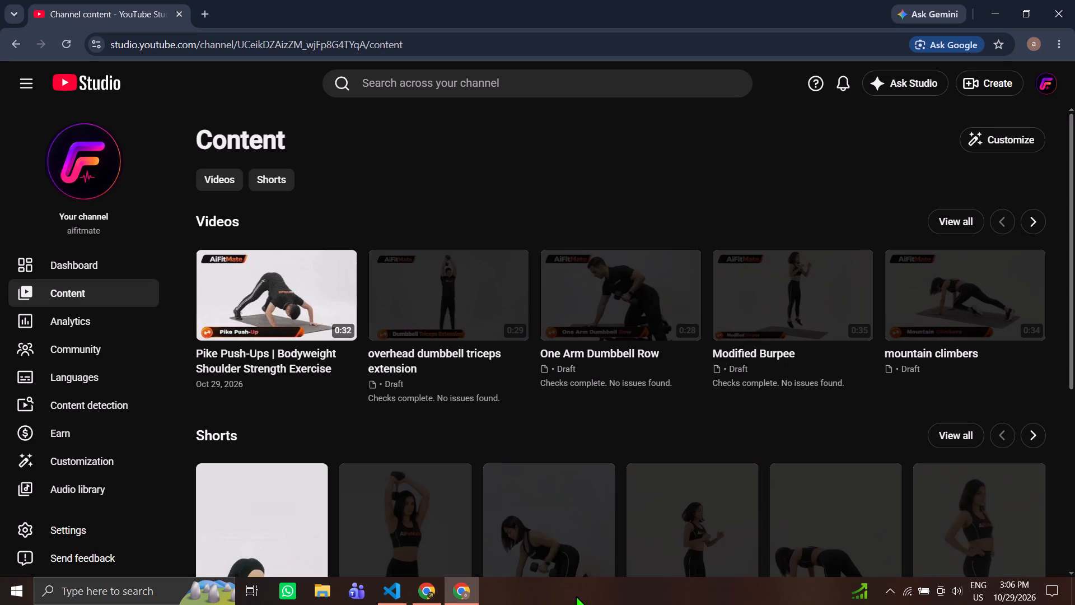
pyautogui.click(484, 259)
# Copy the long title "Overhead Dumbbell Triceps Extension | Arm Workout Tutorial" from Visual Studio Code and set it as the draft video's title.
pyautogui.hotkey('alt', 'Tab')
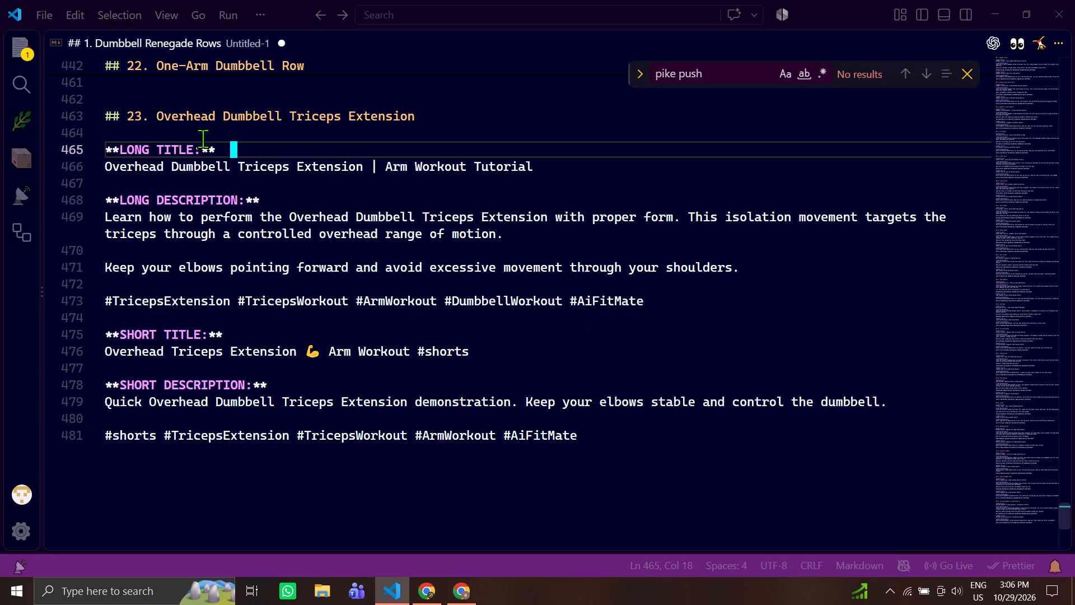
pyautogui.click(236, 160)
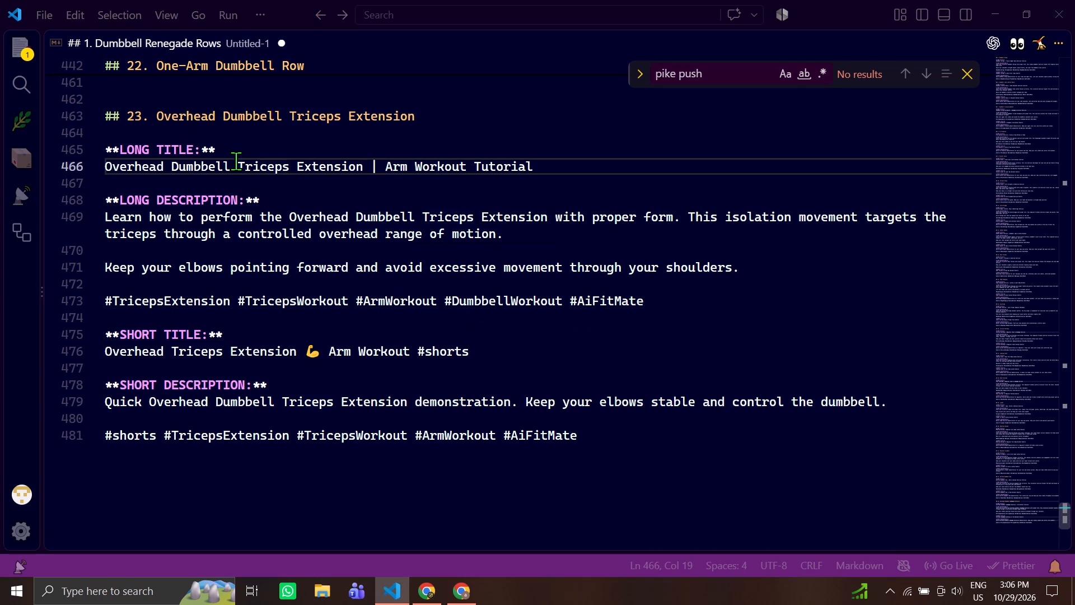
pyautogui.hotkey('ctrl', 'c')
pyautogui.hotkey('alt', 'Tab')
pyautogui.click(454, 266)
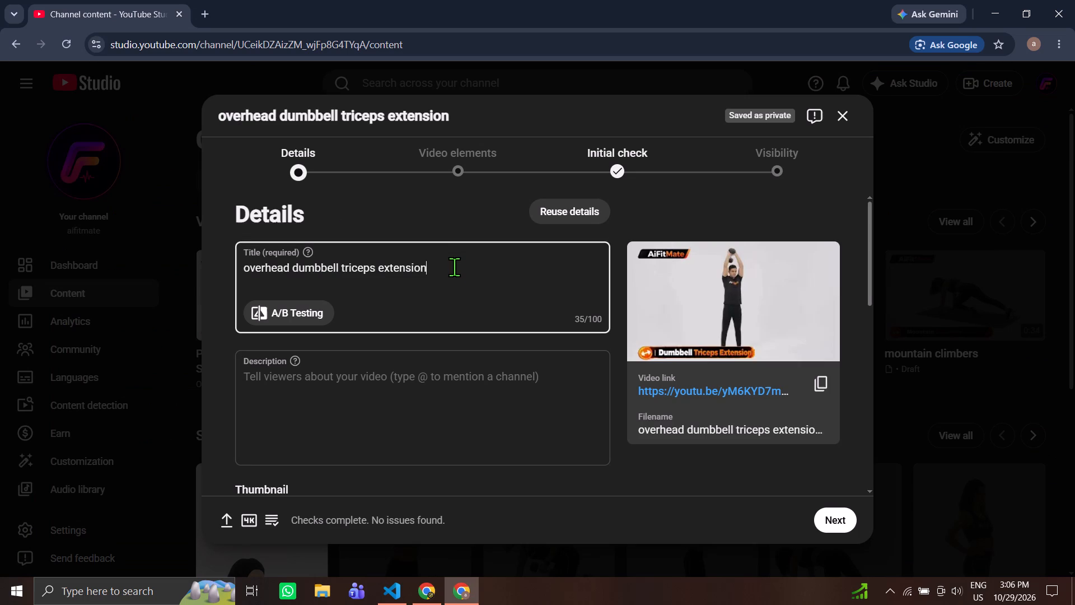
pyautogui.hotkey('ctrl', 'a')
pyautogui.hotkey('ctrl', 'v')
# Copy the Overhead Dumbbell Triceps Extension long description with its hashtags from Visual Studio Code and paste it as the video's description.
pyautogui.hotkey('alt', 'Tab')
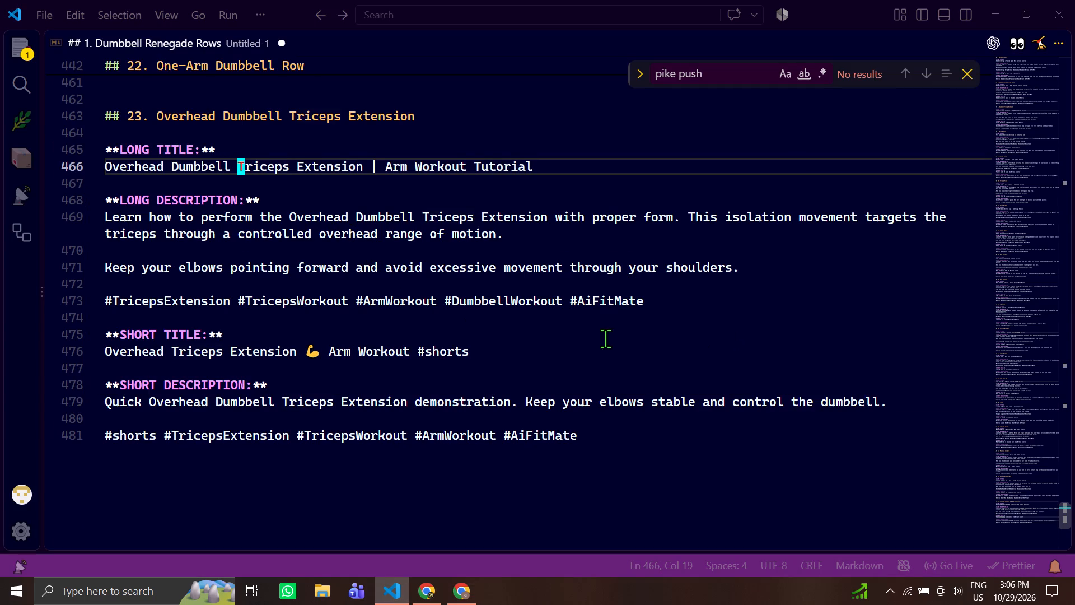
pyautogui.moveTo(677, 302); pyautogui.dragTo(54, 215)
pyautogui.hotkey('ctrl', 'c')
pyautogui.hotkey('alt', 'Tab')
pyautogui.click(491, 390)
pyautogui.hotkey('ctrl', 'v')
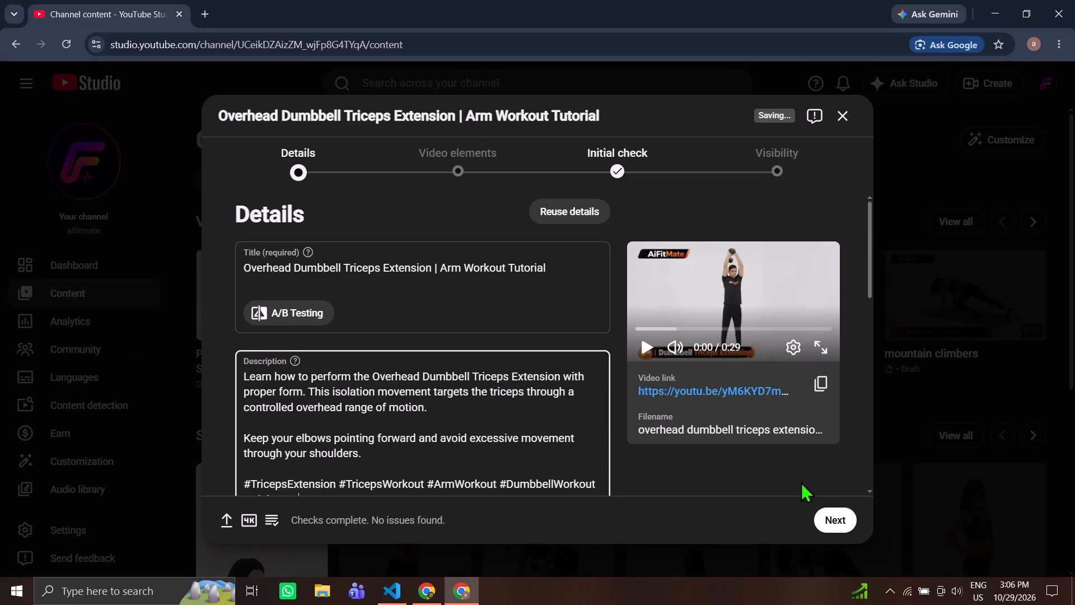
# Advance the overhead dumbbell triceps extension video to its visibility settings and publish it as public.
pyautogui.click(830, 520)
pyautogui.click(288, 145)
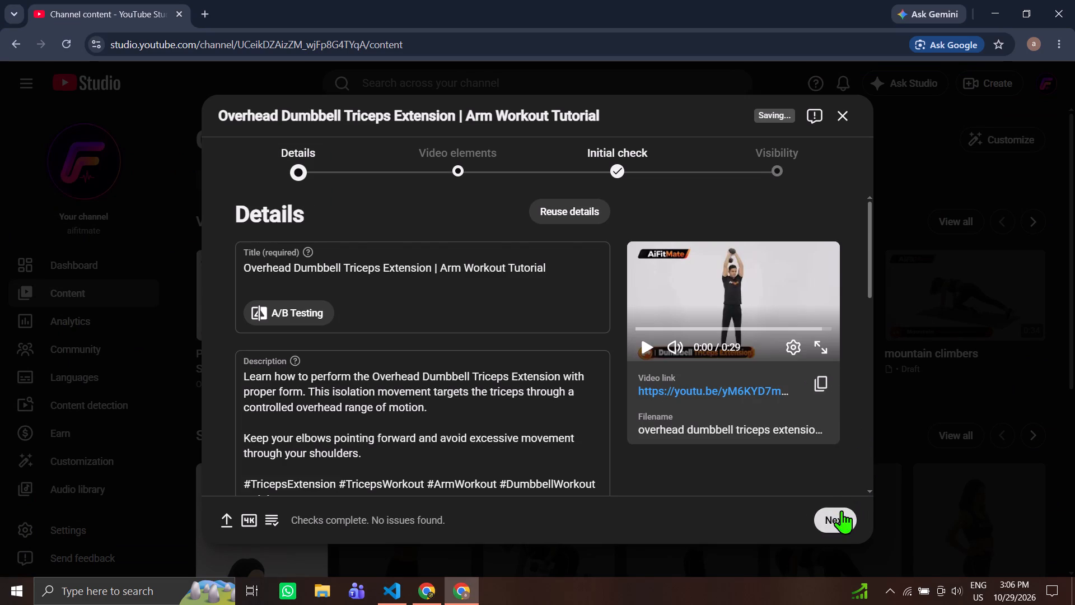
pyautogui.doubleClick(840, 514)
pyautogui.click(838, 514)
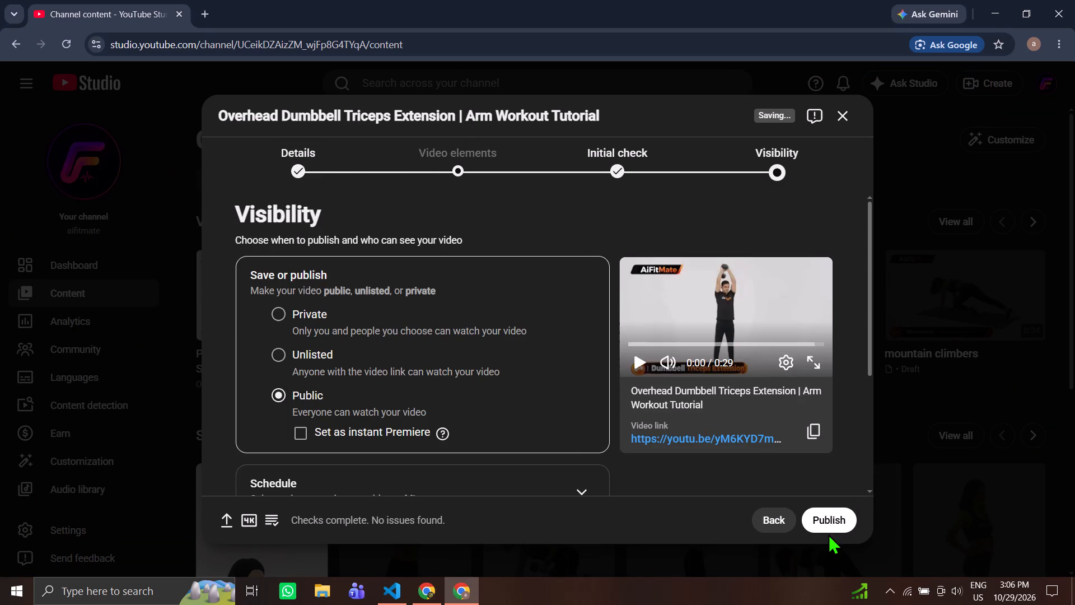
pyautogui.click(828, 524)
# In Visual Studio Code, copy section 23's short title, followed by its short description with hashtags.
pyautogui.hotkey('alt', 'Tab')
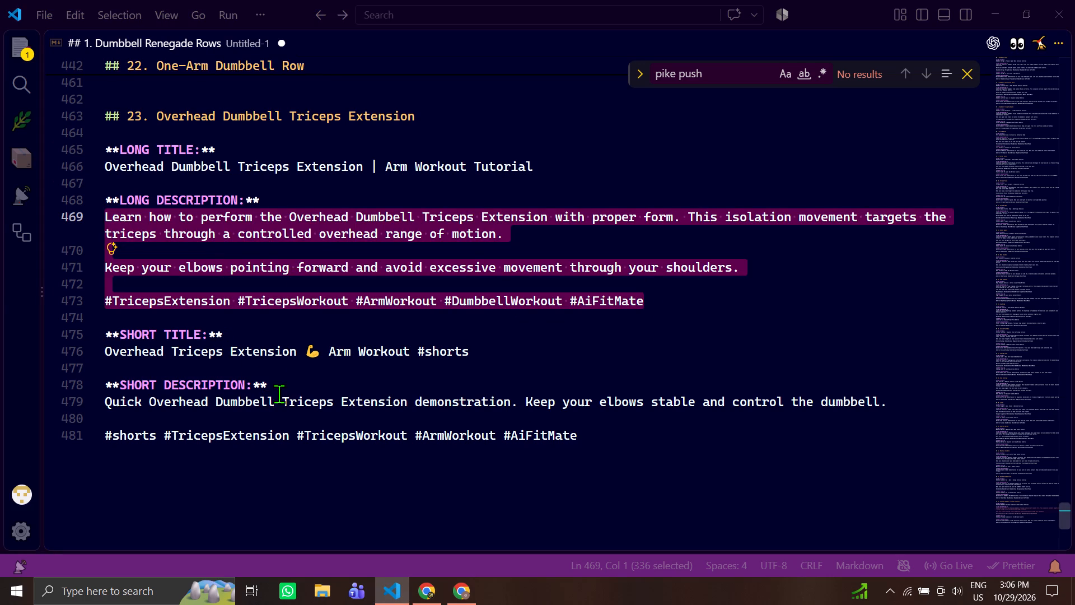
pyautogui.click(337, 355)
pyautogui.hotkey('ctrl', 'c')
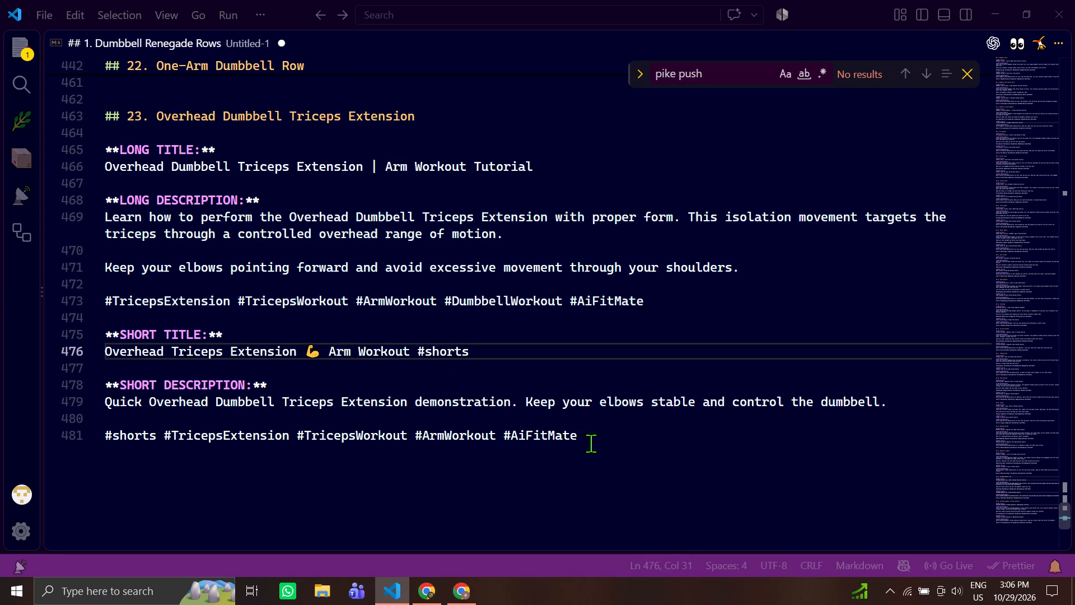
pyautogui.moveTo(591, 443); pyautogui.dragTo(32, 397)
pyautogui.hotkey('ctrl', 'c')
# Back in YouTube Studio, dismiss the publishing confirmation, open the overhead dumbbell triceps extension Short draft and paste the short description.
pyautogui.hotkey('alt', 'Tab')
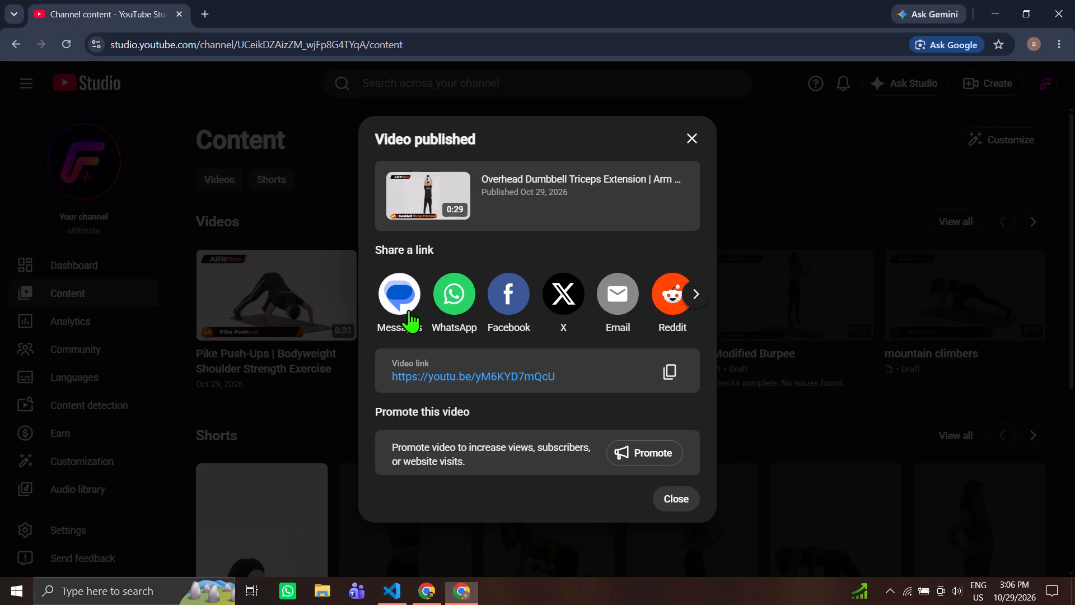
pyautogui.click(681, 500)
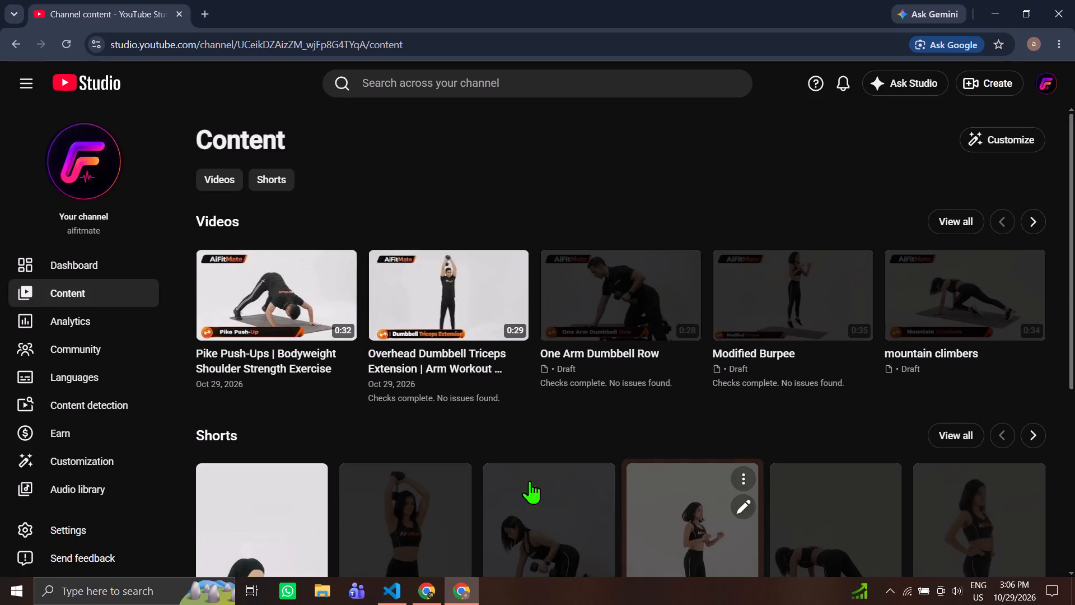
pyautogui.click(445, 502)
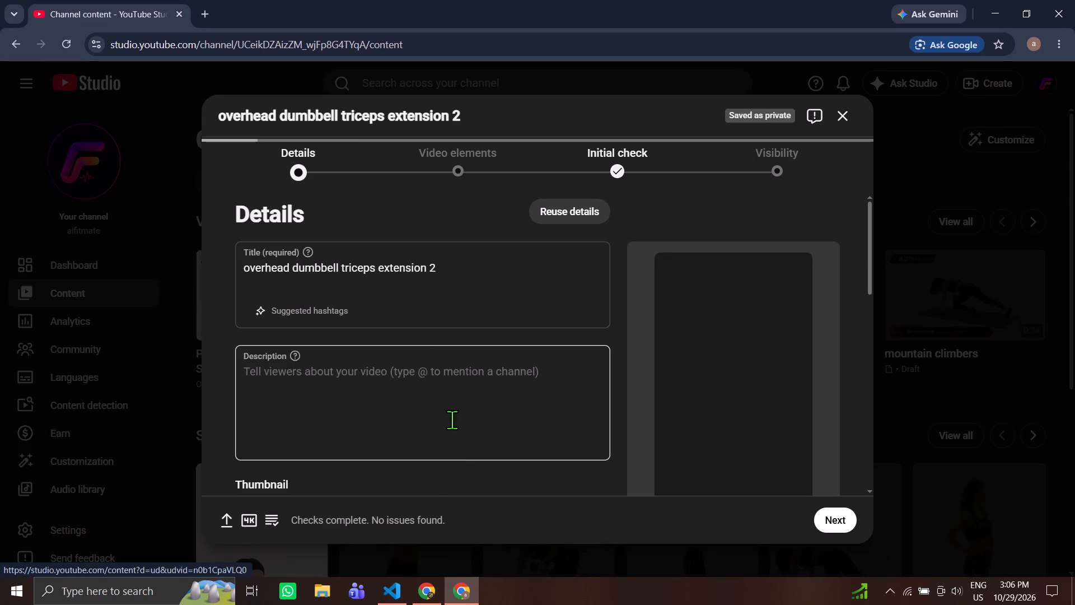
pyautogui.click(452, 425)
pyautogui.hotkey('ctrl', 'v')
# Replace the Short's title with "Overhead Triceps Extension 💪 Arm Workout #shorts" from the clipboard history.
pyautogui.click(469, 253)
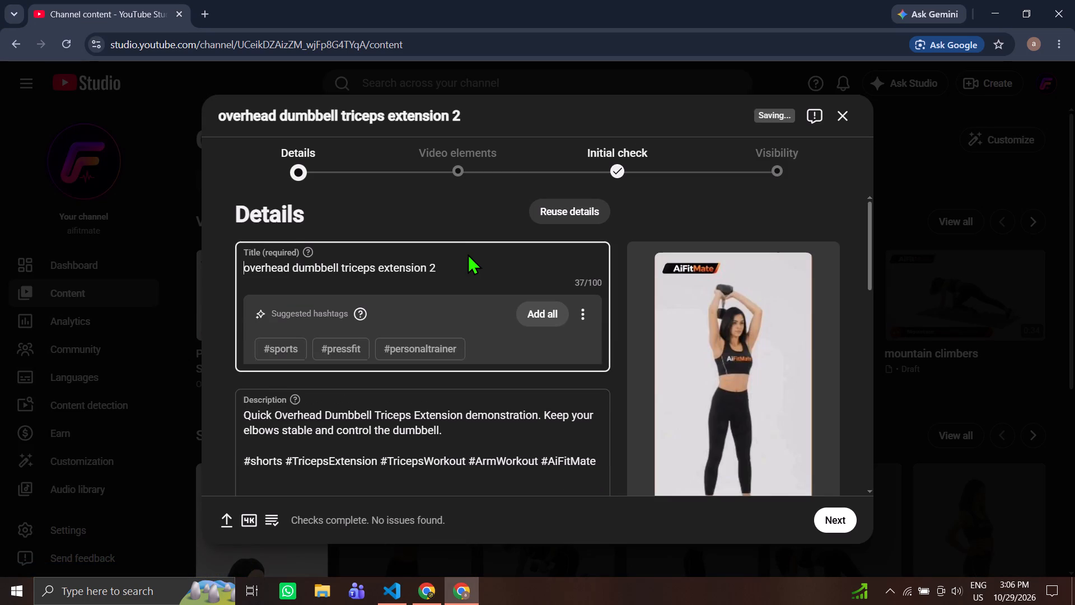
pyautogui.click(468, 254)
pyautogui.click(474, 262)
pyautogui.hotkey('ctrl', 'a')
pyautogui.press('super+v')
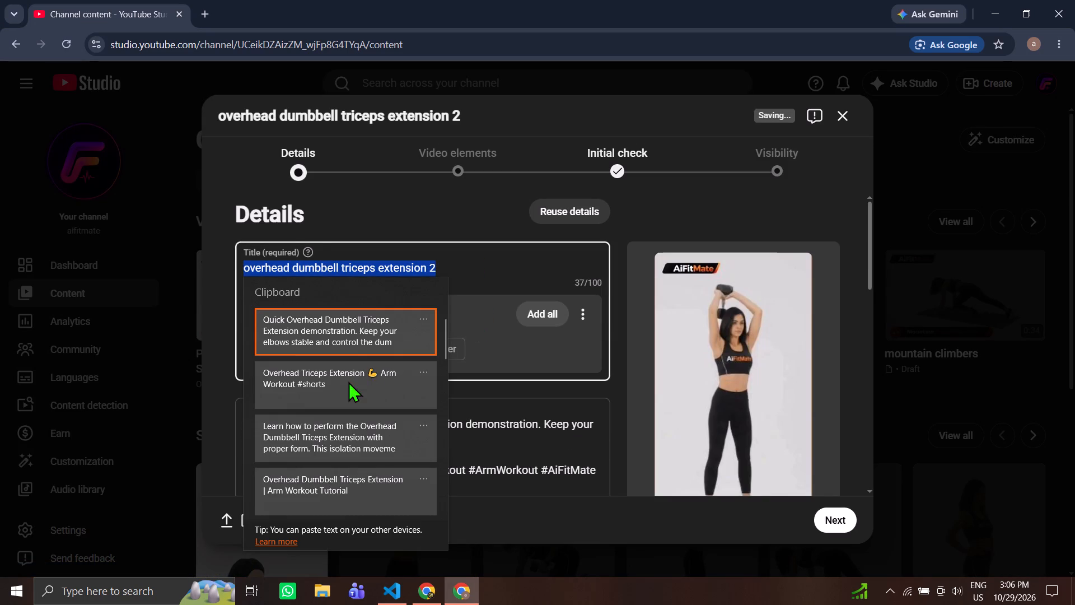
pyautogui.click(348, 381)
pyautogui.hotkey('ctrl', 'v')
# Advance the overhead triceps extension Short to its visibility settings and publish it as public.
pyautogui.click(842, 522)
pyautogui.doubleClick(842, 522)
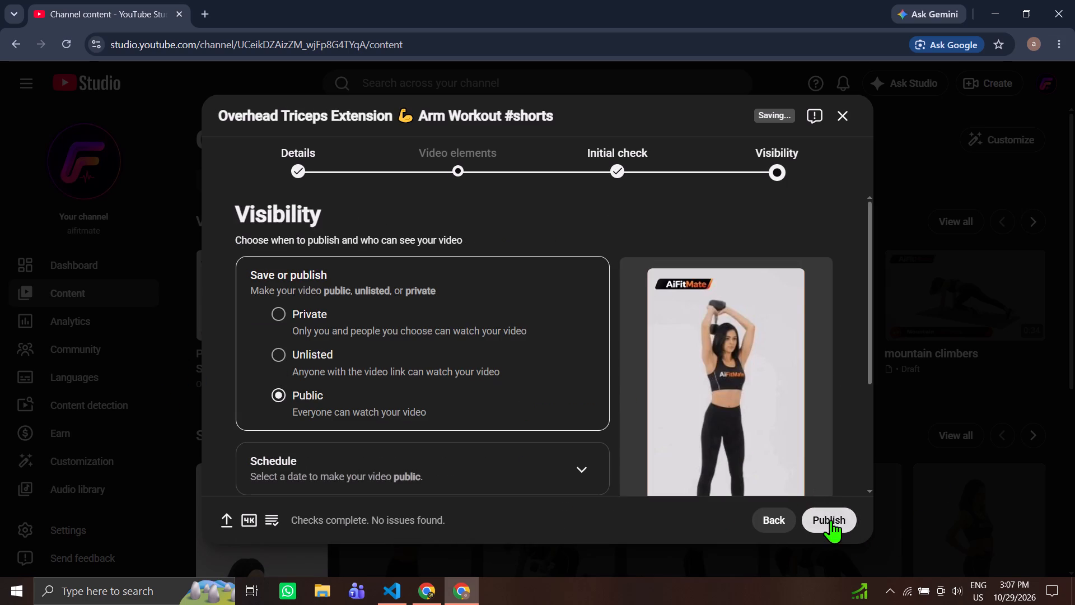
pyautogui.click(831, 520)
# In Visual Studio Code, remove the whole section 23, Overhead Dumbbell Triceps Extension, and the blank lines left at the end.
pyautogui.hotkey('alt', 'Tab')
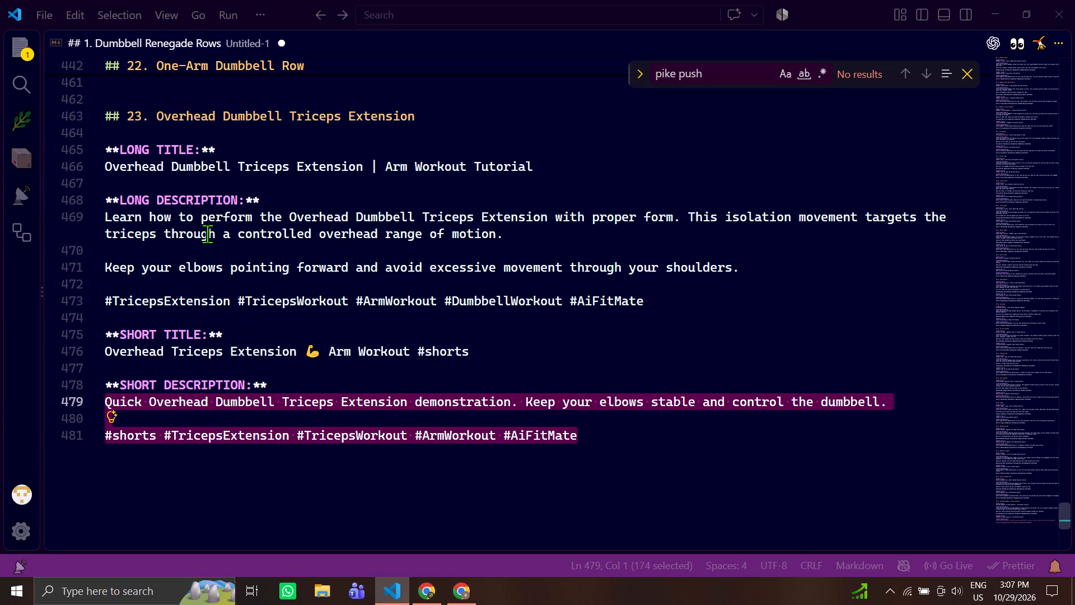
pyautogui.keyDown('shift'); pyautogui.click(222, 94); pyautogui.keyUp('shift')
pyautogui.hotkey('ctrl', 'x')
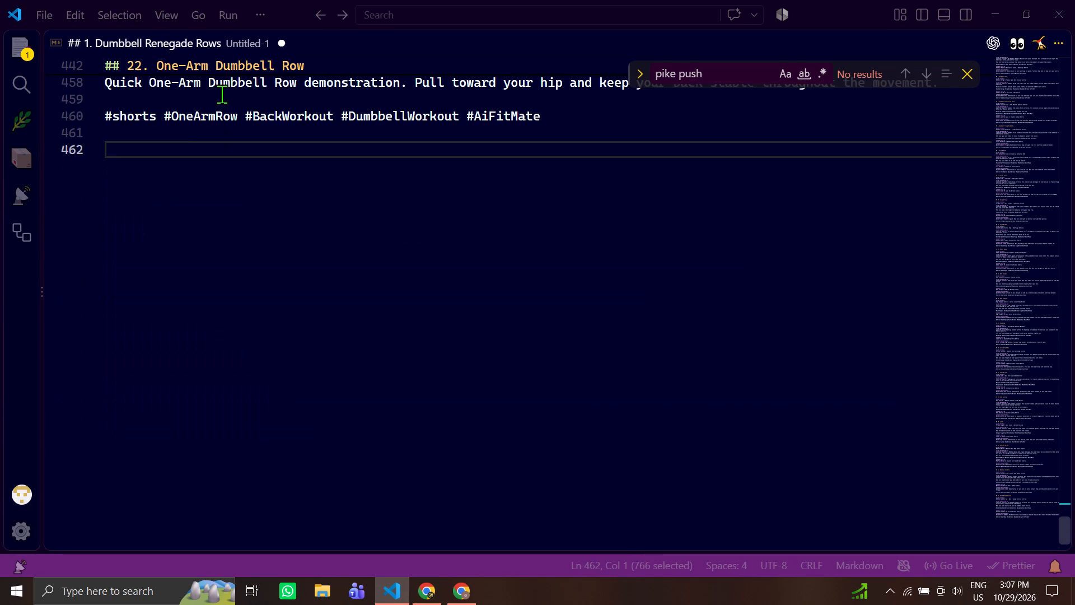
pyautogui.hotkey('ctrl', 'x')
pyautogui.hotkey('ctrl', 'x')
# Go up to section 22 and cut its long title "One-Arm Dumbbell Row | Back & Biceps Exercise Tutorial".
pyautogui.press('Up')
pyautogui.press('Up')
pyautogui.press('Up')
pyautogui.press('Up')
pyautogui.press('Up')
pyautogui.press('Up')
pyautogui.press('Up')
pyautogui.press('Up')
pyautogui.press('Up')
pyautogui.press('Up')
pyautogui.press('Up')
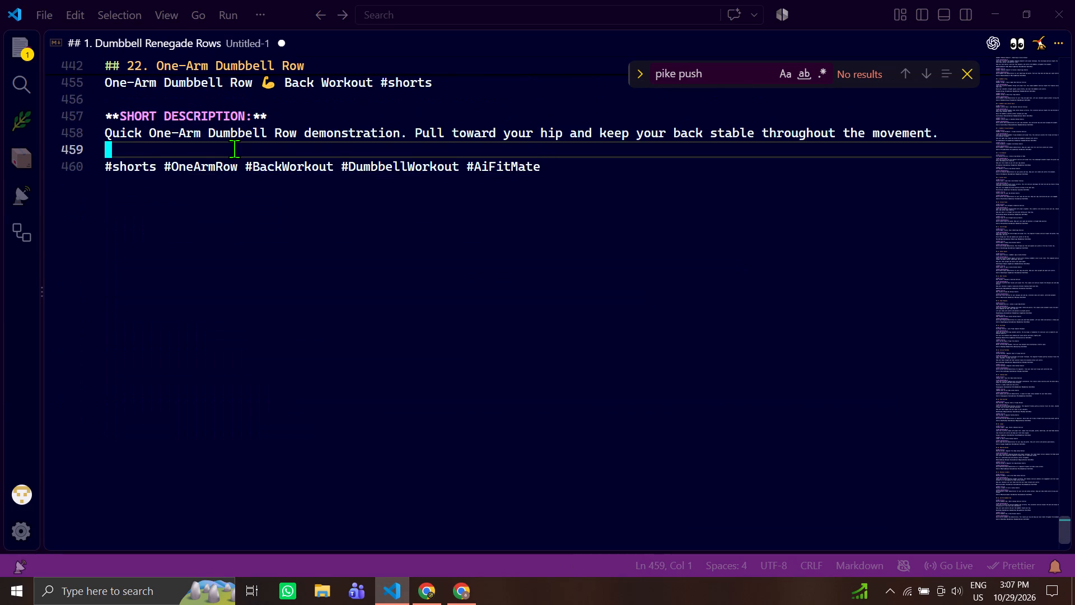
pyautogui.press('Up')
pyautogui.press('Up')
pyautogui.press('Up')
pyautogui.press('Up')
pyautogui.press('Up')
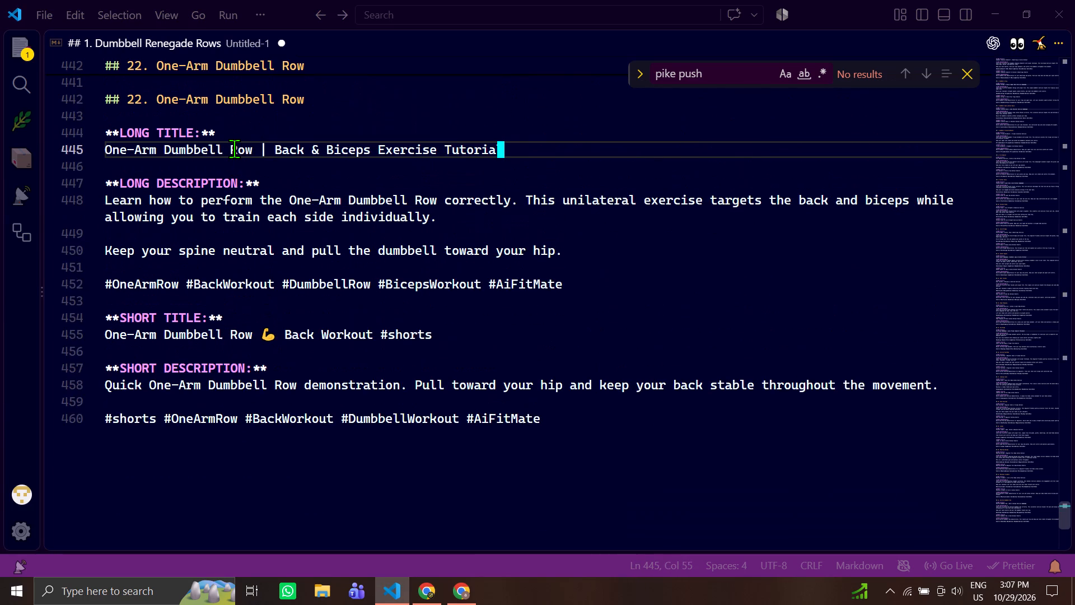
pyautogui.click(234, 148)
pyautogui.hotkey('ctrl', 'x')
# In YouTube Studio, dismiss the confirmation, open the One Arm Dumbbell Row draft video and replace its title with the cut long title.
pyautogui.hotkey('alt', 'Tab')
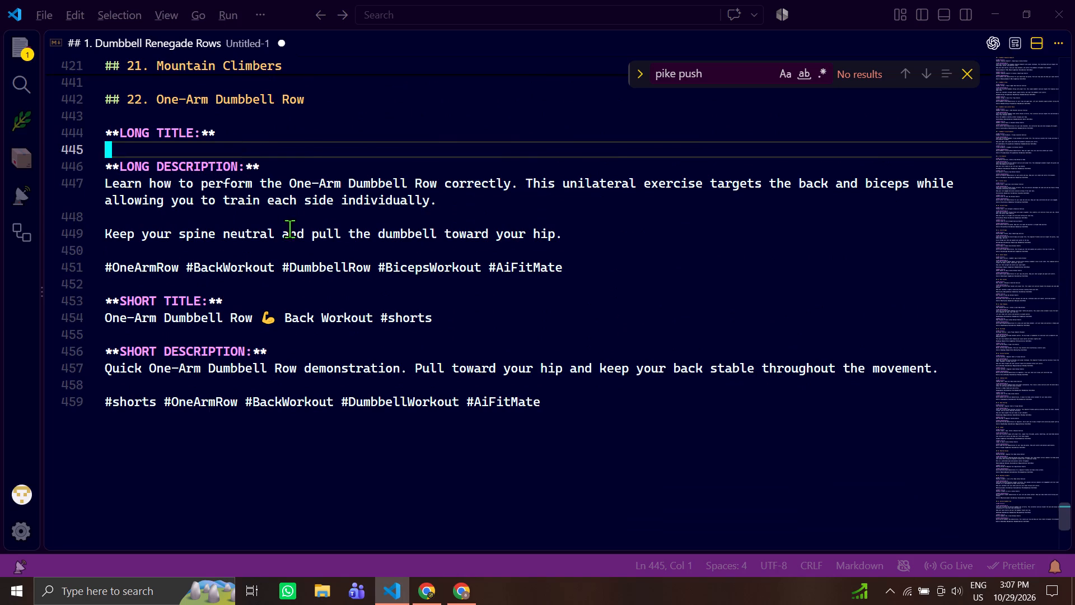
pyautogui.click(688, 120)
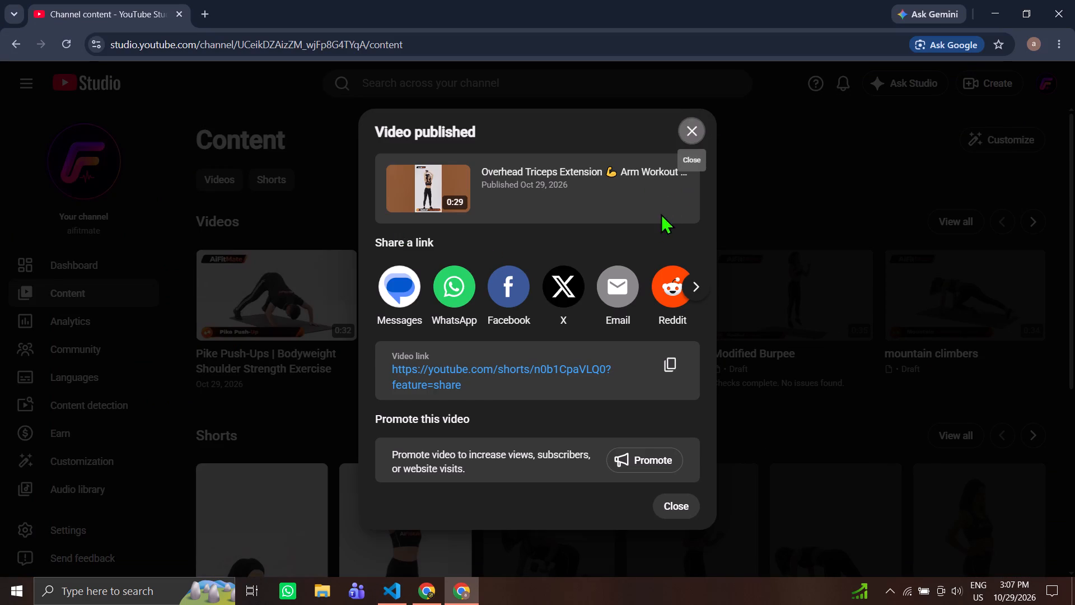
pyautogui.click(657, 273)
pyautogui.hotkey('alt', 'Tab')
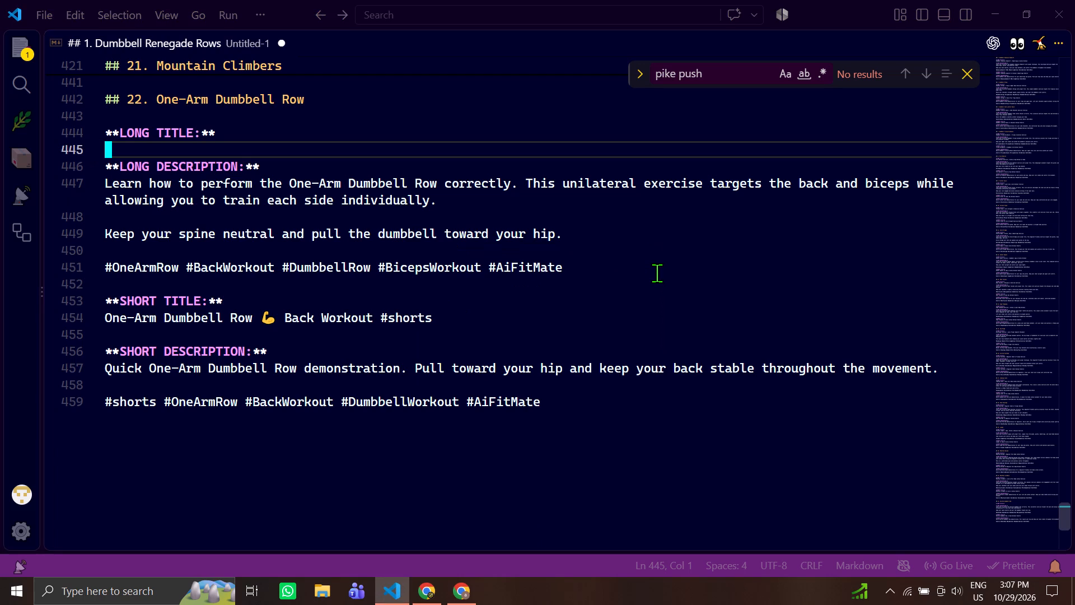
pyautogui.hotkey('alt', 'Tab')
pyautogui.click(474, 277)
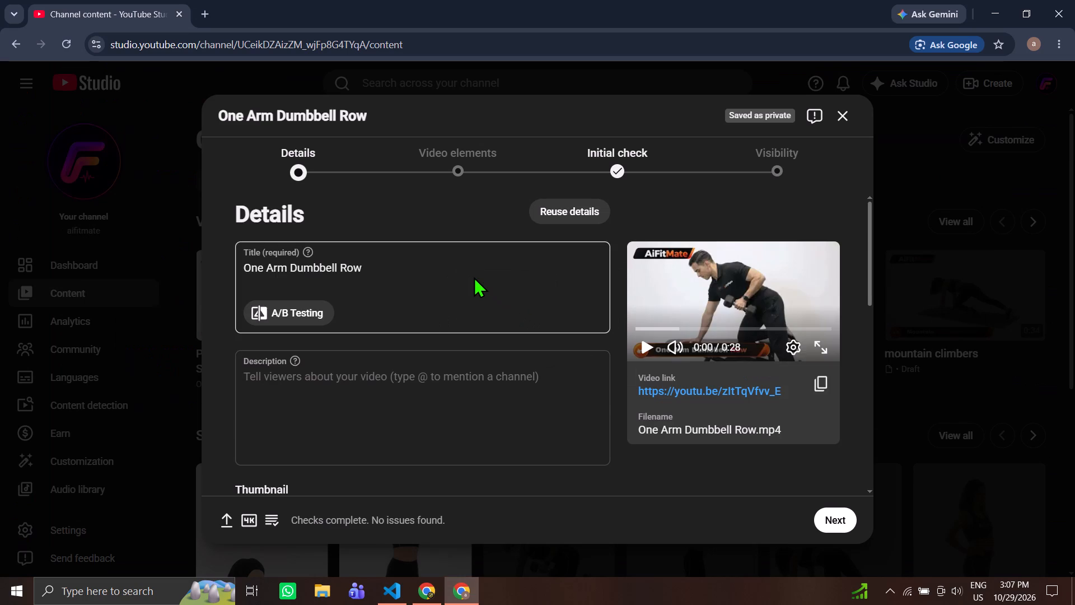
pyautogui.hotkey('ctrl', 'a')
pyautogui.hotkey('ctrl', 'v')
# Cut the One-Arm Dumbbell Row long description with its hashtags from Visual Studio Code and paste it as the draft video's description.
pyautogui.click(350, 391)
pyautogui.hotkey('alt', 'Tab')
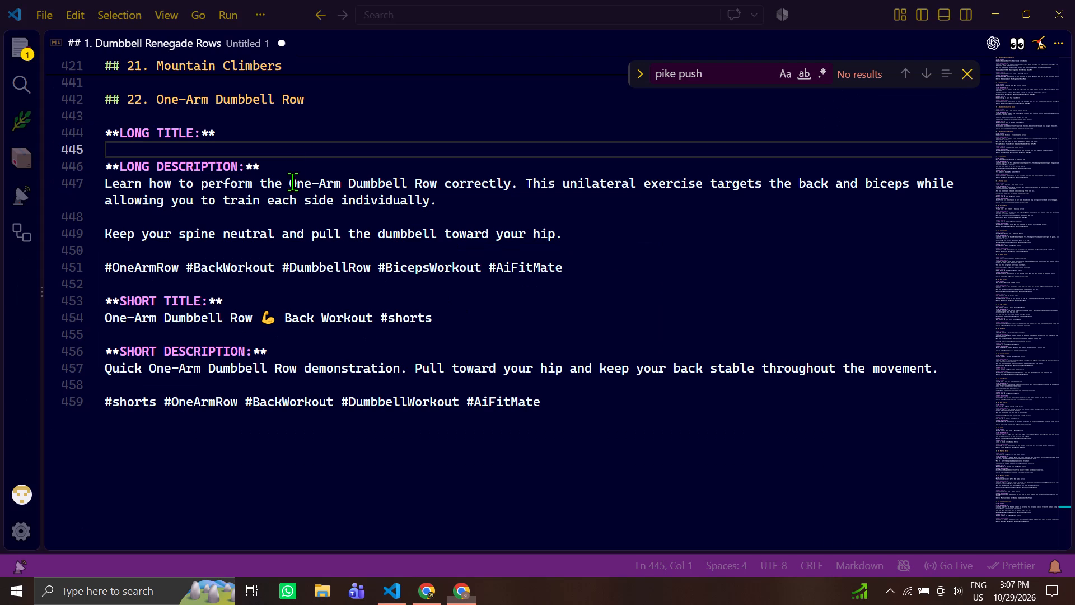
pyautogui.moveTo(609, 269); pyautogui.dragTo(58, 177)
pyautogui.hotkey('ctrl', 'x')
pyautogui.hotkey('alt', 'Tab')
pyautogui.click(474, 400)
pyautogui.hotkey('ctrl', 'v')
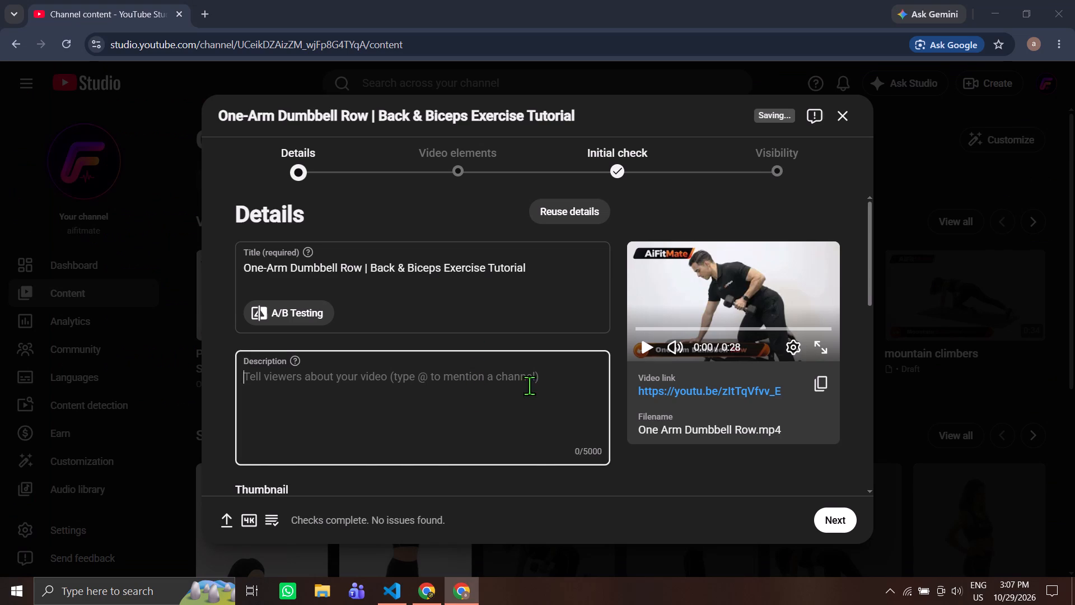
# In the One-Arm Dumbbell Row video's details, set the thumbnail to the first suggested video frame, showing the woman rowing on the bench.
pyautogui.doubleClick(840, 530)
pyautogui.click(840, 530)
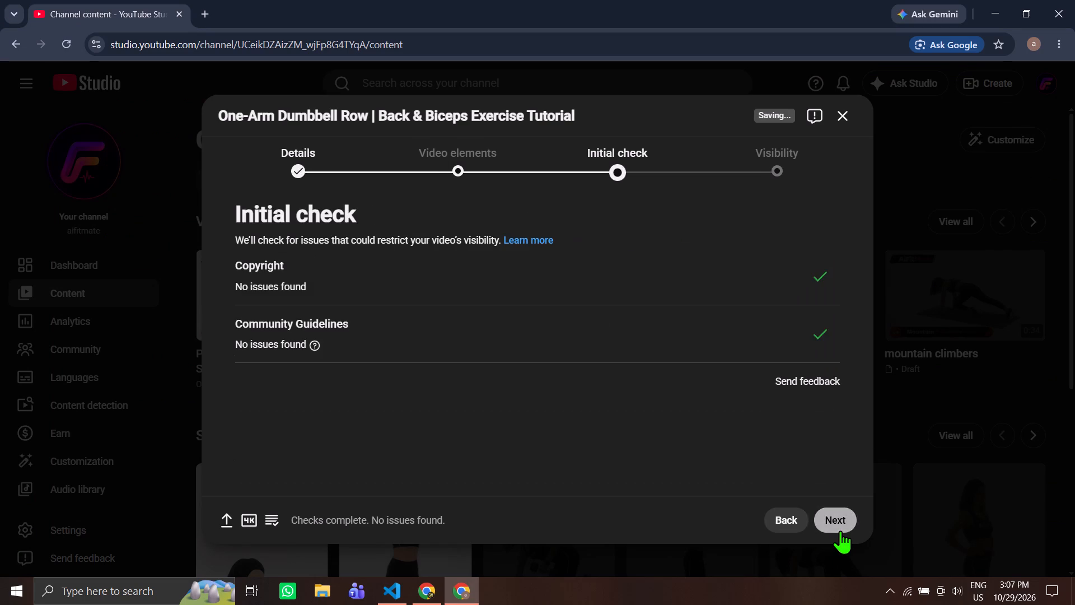
pyautogui.click(284, 159)
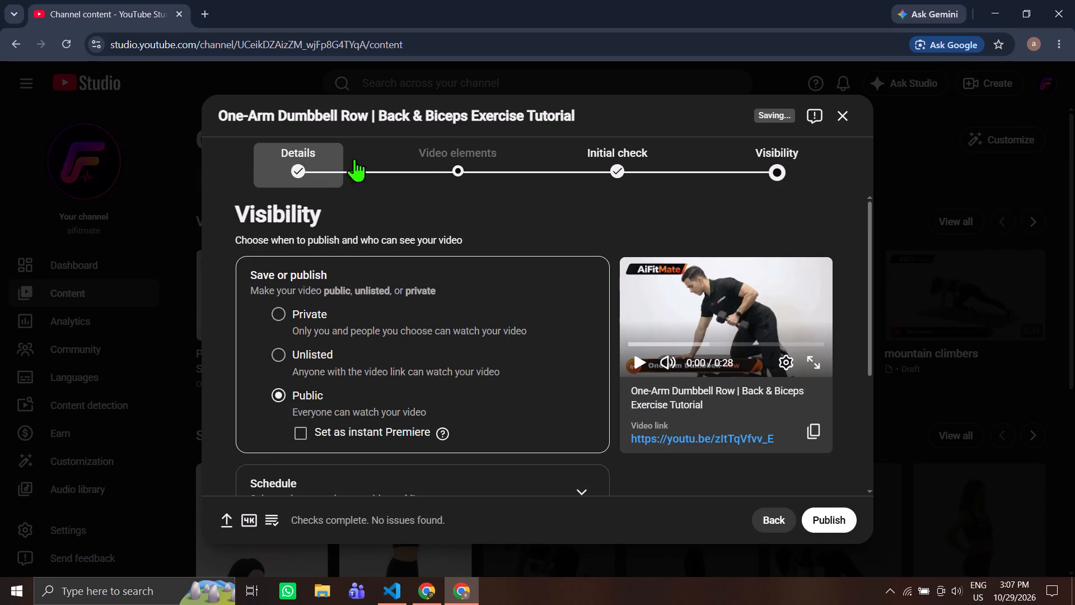
pyautogui.click(869, 405)
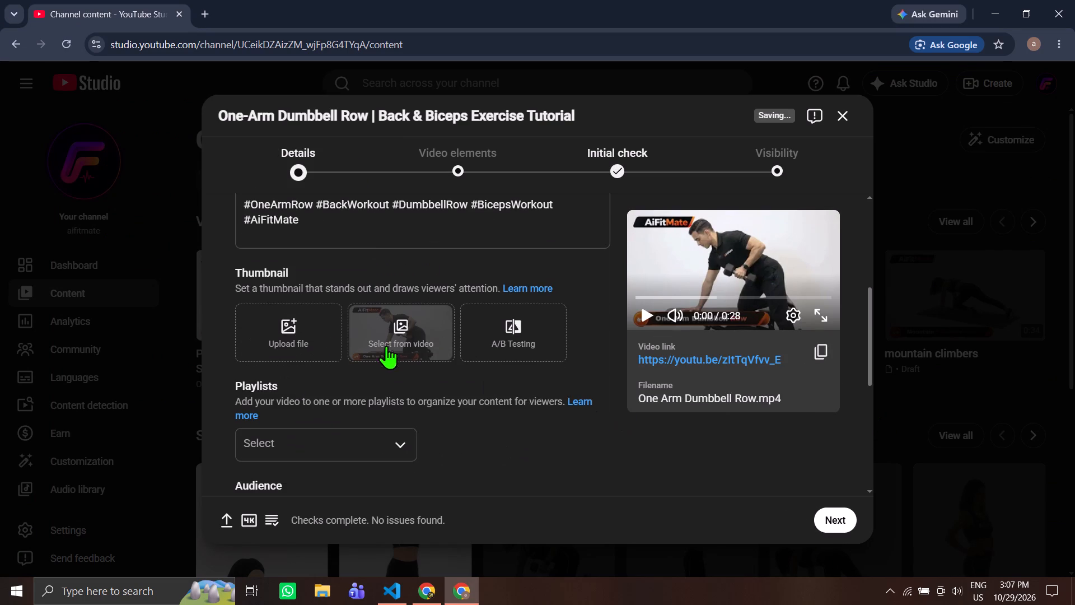
pyautogui.click(368, 334)
pyautogui.click(374, 298)
pyautogui.click(716, 392)
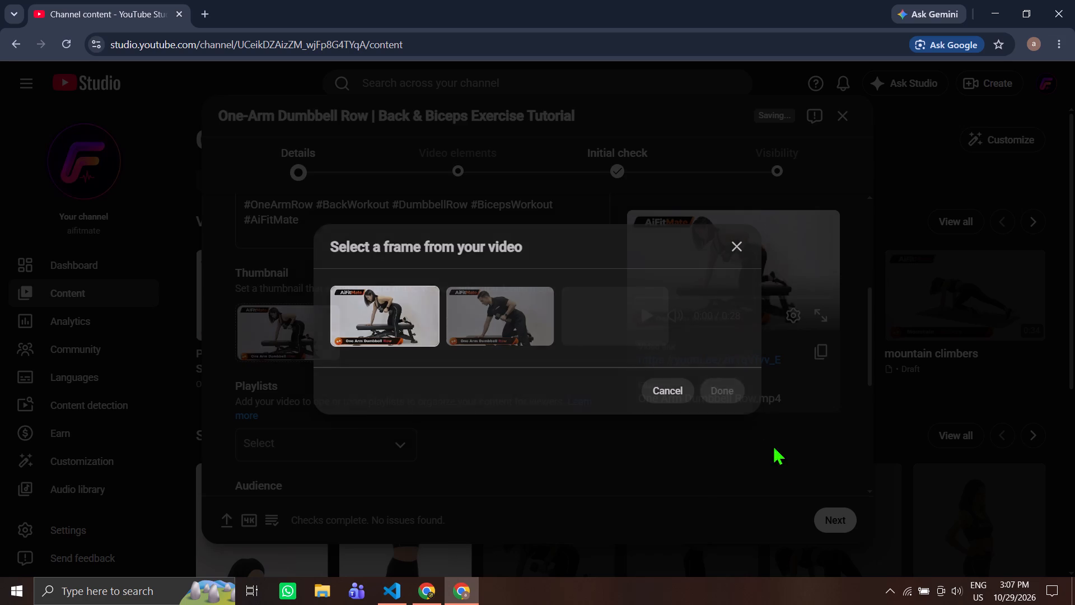
# Advance the One-Arm Dumbbell Row video to its visibility settings and publish it as public.
pyautogui.click(830, 510)
pyautogui.click(830, 546)
pyautogui.click(830, 539)
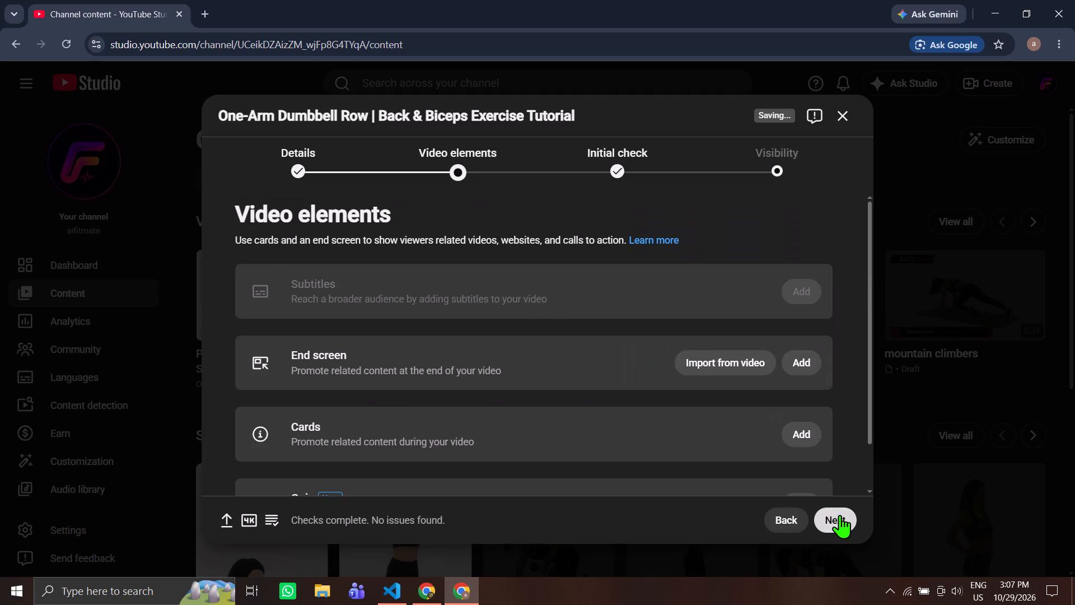
pyautogui.click(840, 515)
pyautogui.click(840, 515)
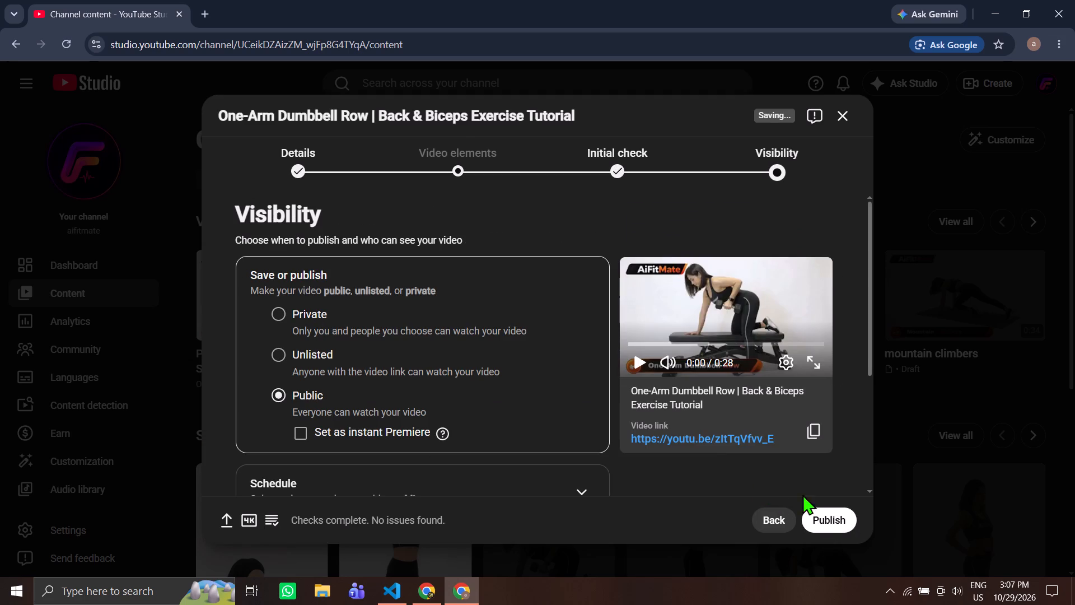
pyautogui.click(827, 523)
# In Visual Studio Code, cut section 22's short title, followed by its short description with hashtags.
pyautogui.hotkey('alt', 'Tab')
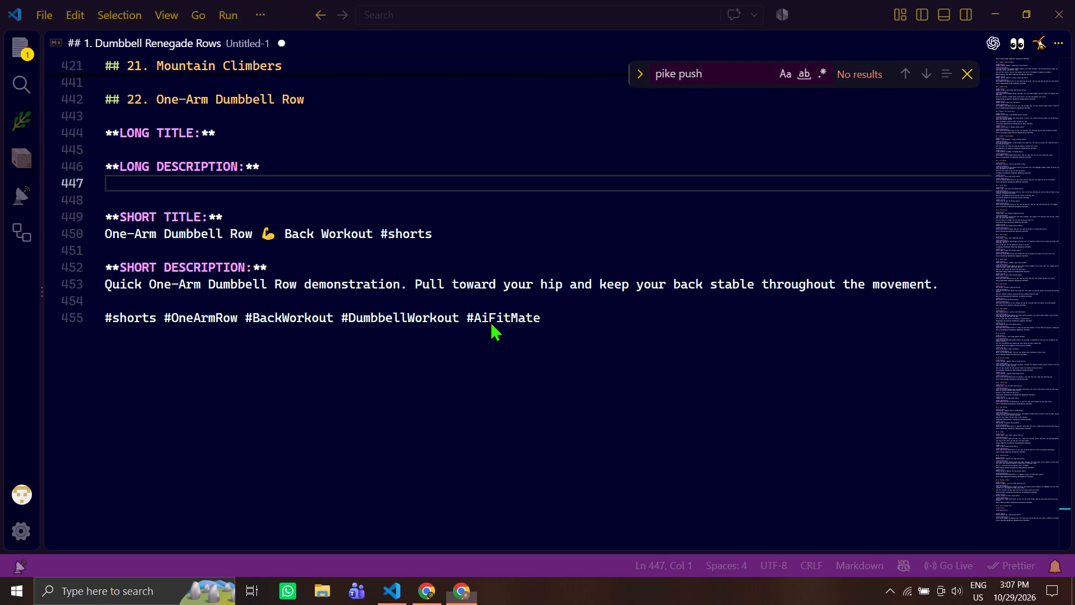
pyautogui.click(214, 224)
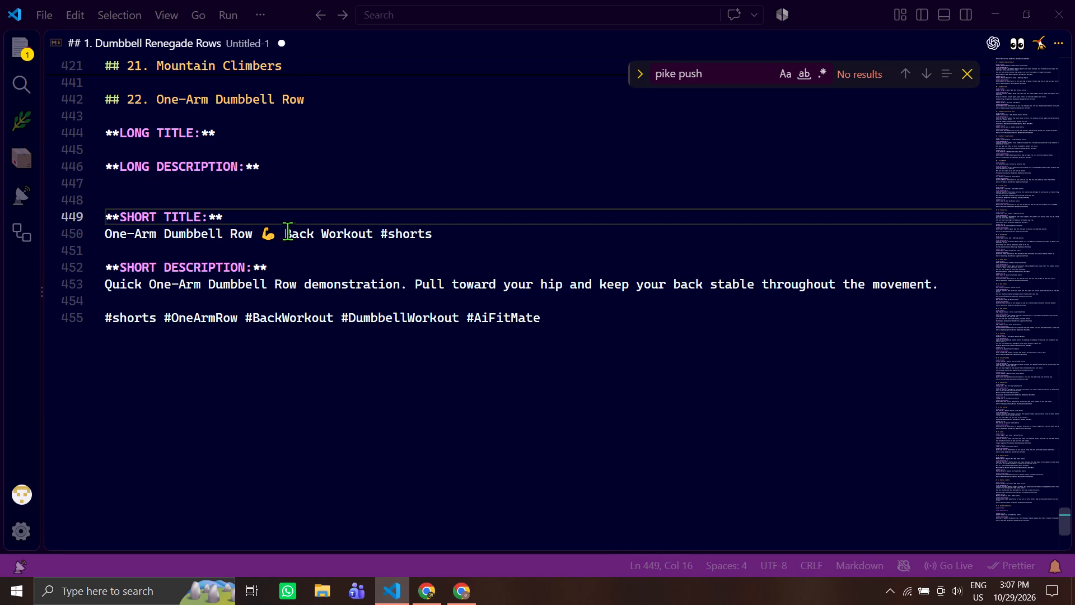
pyautogui.click(296, 232)
pyautogui.hotkey('ctrl', 'x')
pyautogui.moveTo(544, 302); pyautogui.dragTo(54, 255)
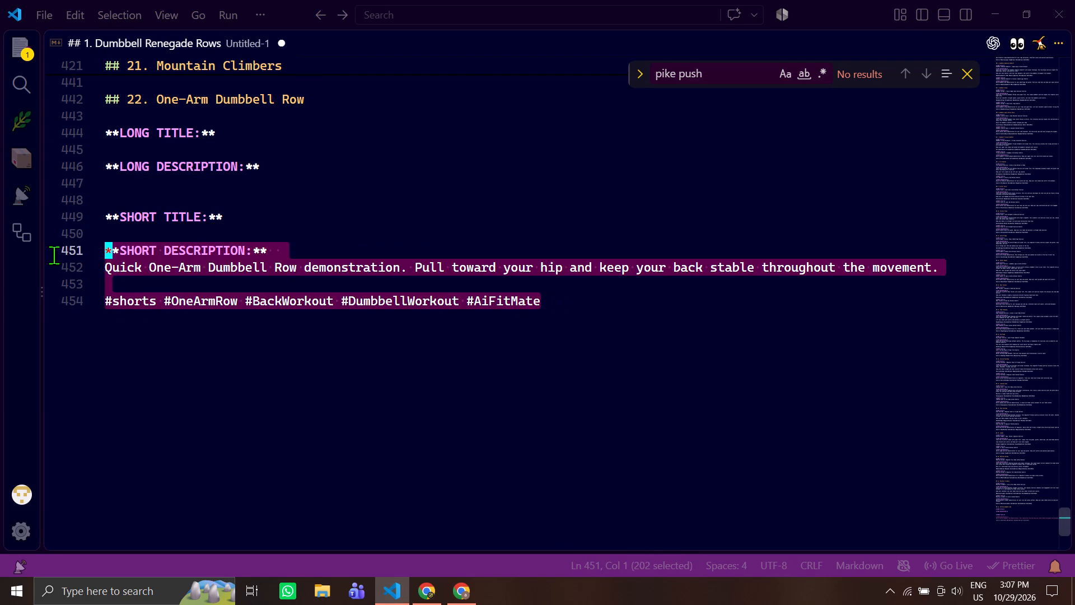
pyautogui.moveTo(54, 255); pyautogui.dragTo(40, 267)
pyautogui.hotkey('ctrl', 'x')
# In YouTube Studio, dismiss the publishing confirmation, open the One Arm Dumbbell Row 2 Short draft and paste the short description.
pyautogui.hotkey('alt', 'Tab')
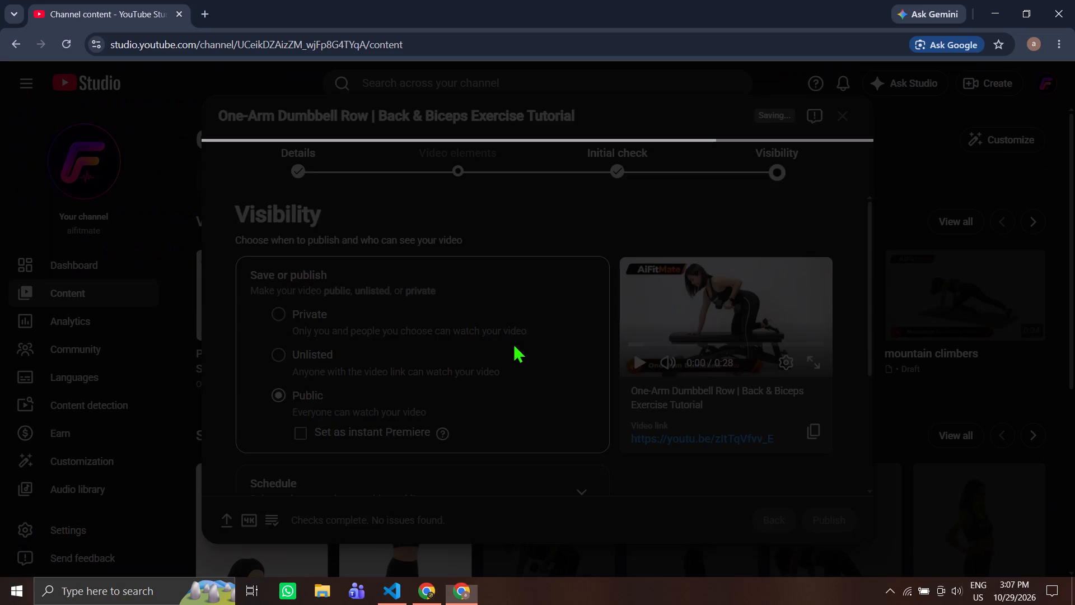
pyautogui.click(694, 135)
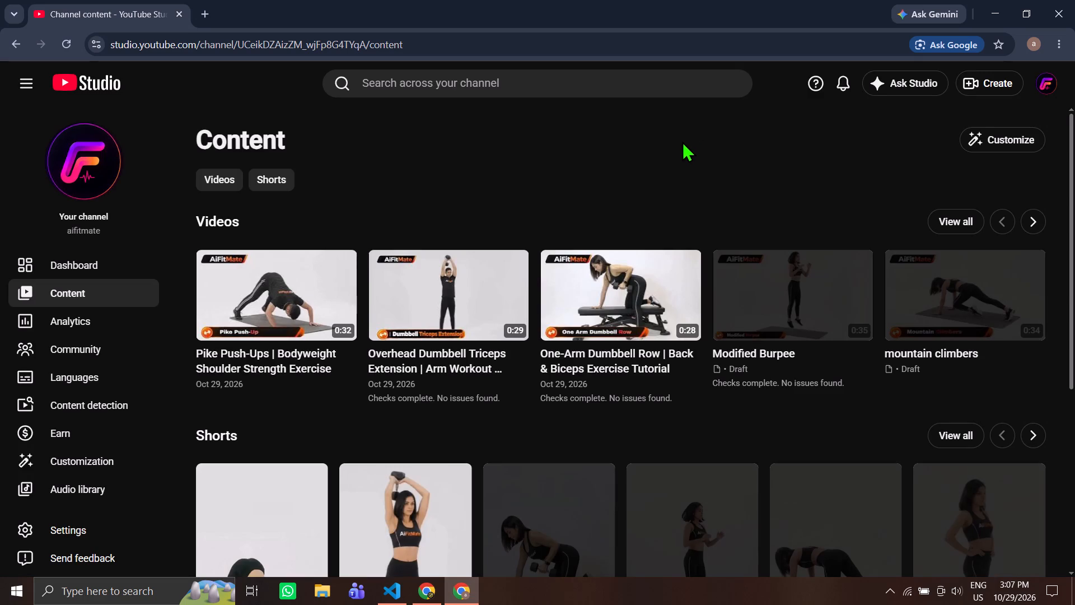
pyautogui.press('Down')
pyautogui.press('Down')
pyautogui.press('Down')
pyautogui.click(613, 436)
pyautogui.press('Down')
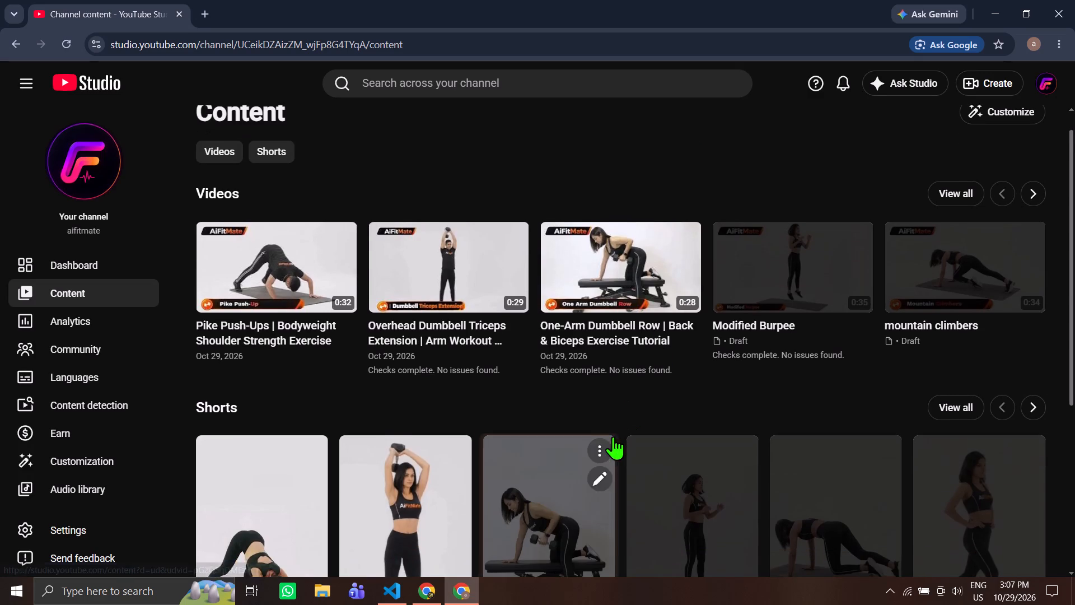
pyautogui.press('Down')
pyautogui.click(598, 457)
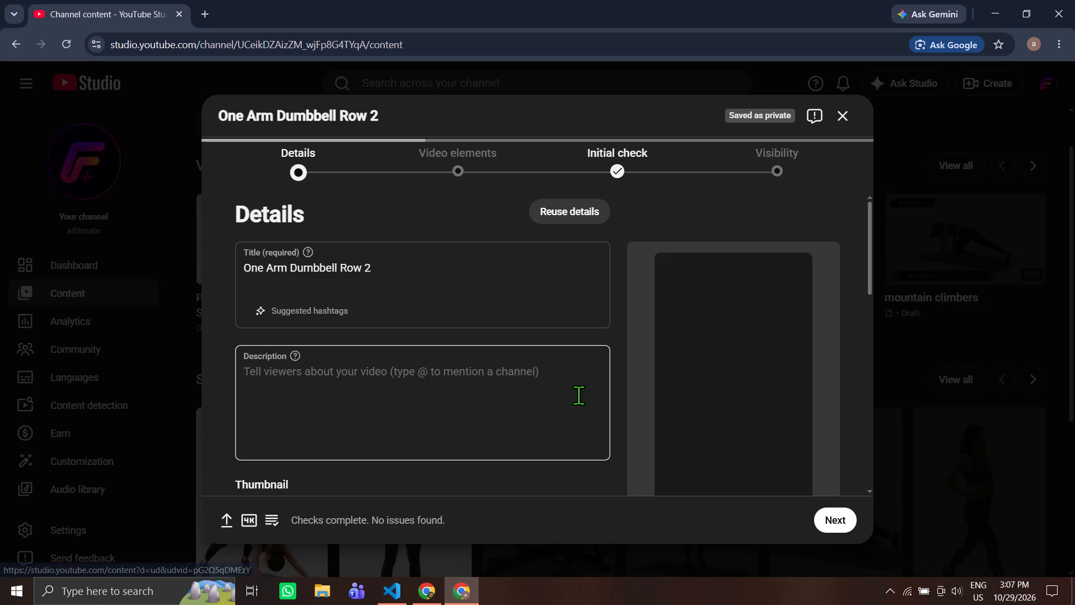
pyautogui.click(389, 400)
pyautogui.hotkey('ctrl', 'v')
# Replace the Short's title with "One-Arm Dumbbell Row 💪 Back Workout #shorts" from the clipboard history.
pyautogui.click(431, 280)
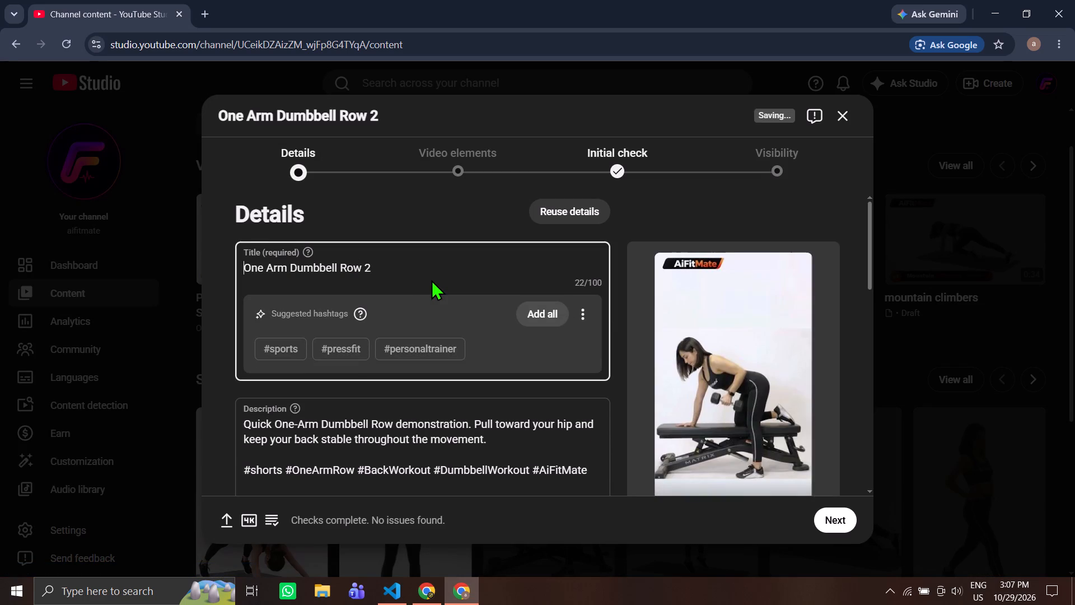
pyautogui.click(420, 268)
pyautogui.hotkey('ctrl', 'a')
pyautogui.press('super+v')
pyautogui.click(352, 373)
pyautogui.hotkey('ctrl', 'v')
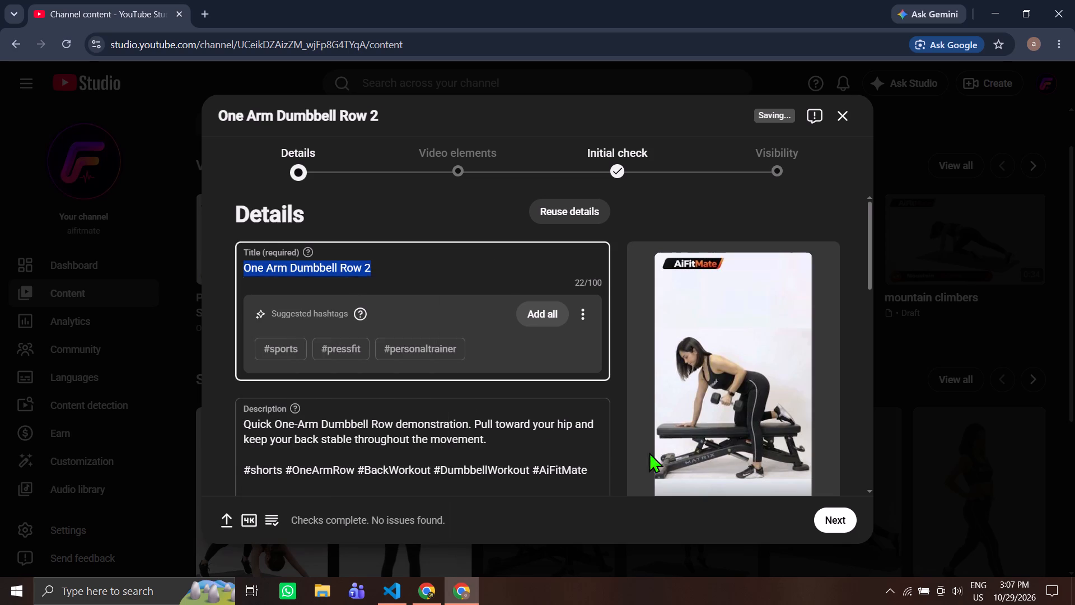
# Advance the One-Arm Dumbbell Row Short to its visibility settings and publish it as public.
pyautogui.click(839, 527)
pyautogui.doubleClick(839, 527)
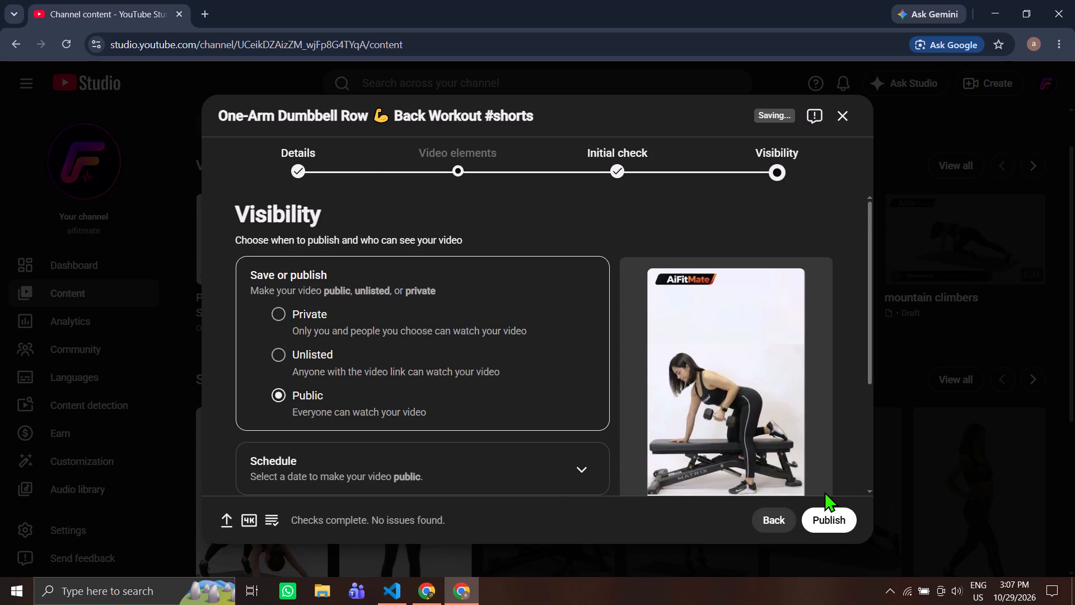
pyautogui.click(836, 533)
pyautogui.click(830, 520)
# In Visual Studio Code, delete the emptied section "22. One-Arm Dumbbell Row", dismissing the publishing confirmation in YouTube Studio along the way.
pyautogui.hotkey('alt', 'Tab')
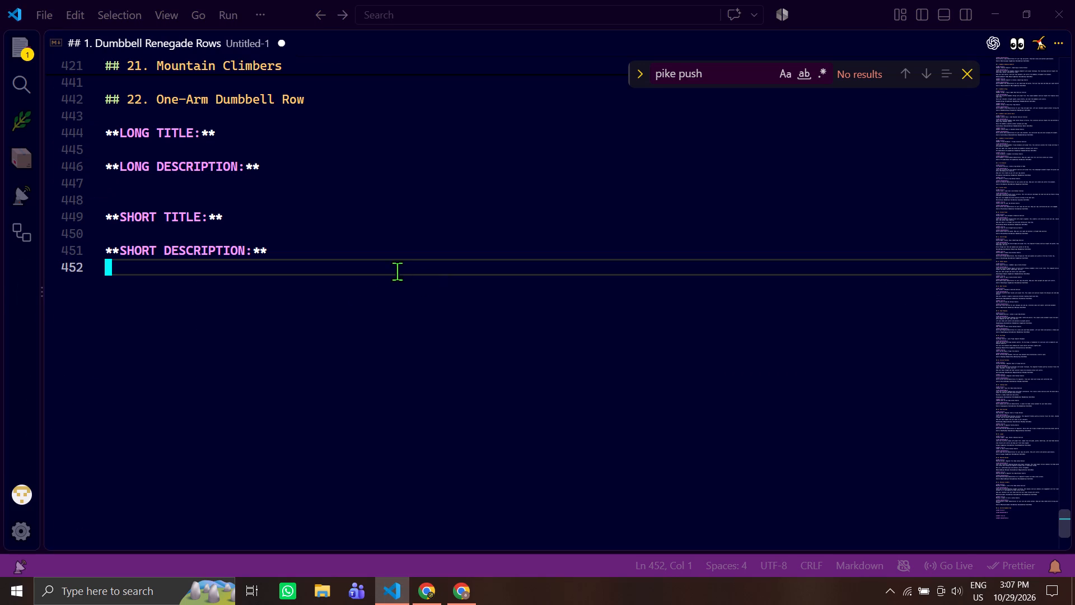
pyautogui.keyDown('shift'); pyautogui.click(278, 113); pyautogui.keyUp('shift')
pyautogui.hotkey('alt', 'Tab')
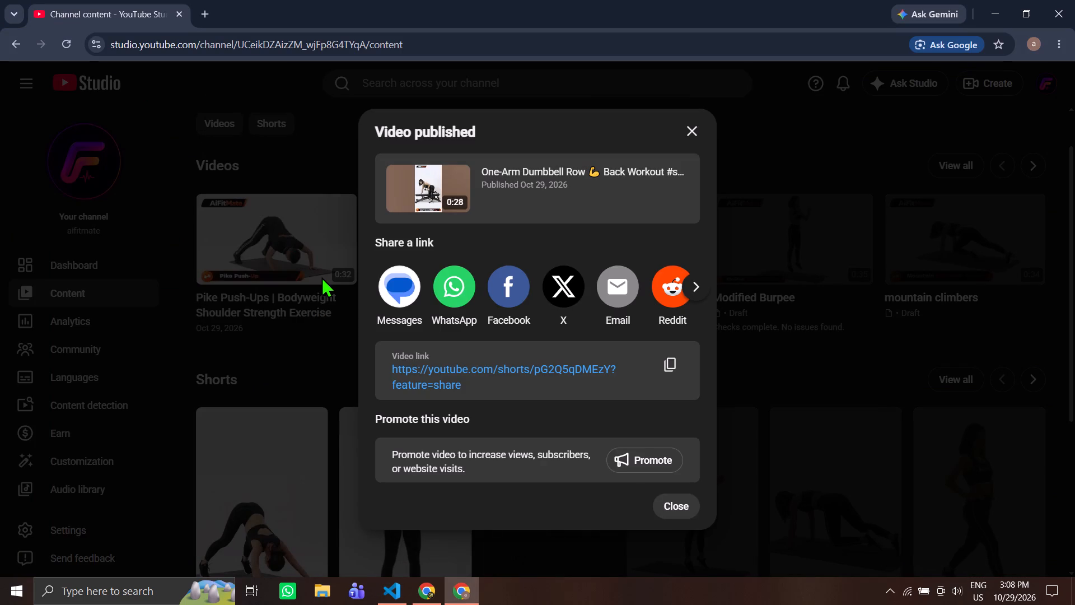
pyautogui.click(675, 514)
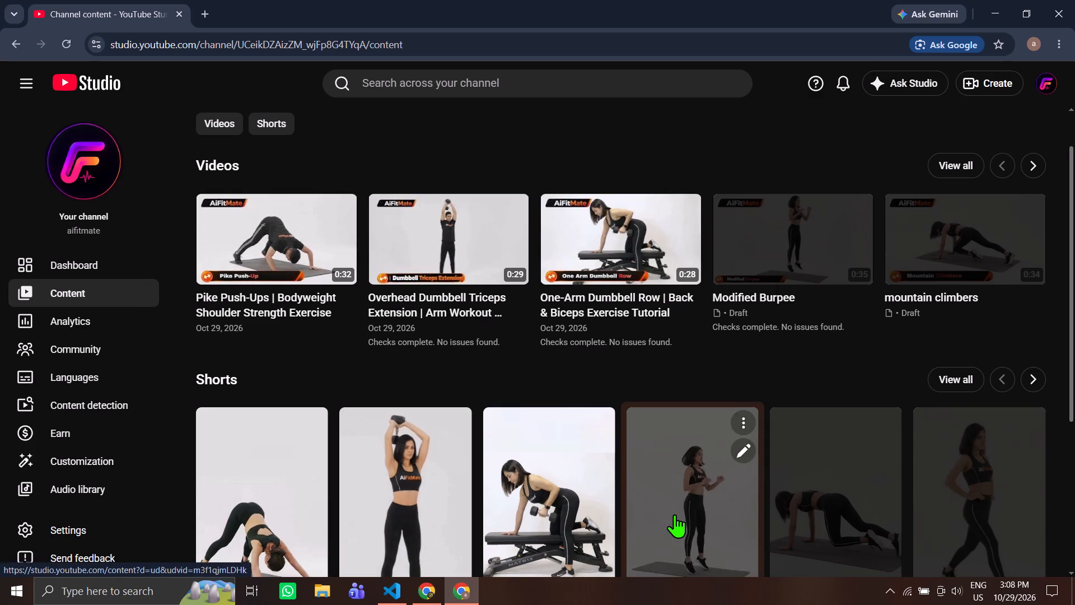
pyautogui.hotkey('alt', 'Tab')
pyautogui.press('BackSpace')
pyautogui.hotkey('shift', 'Up')
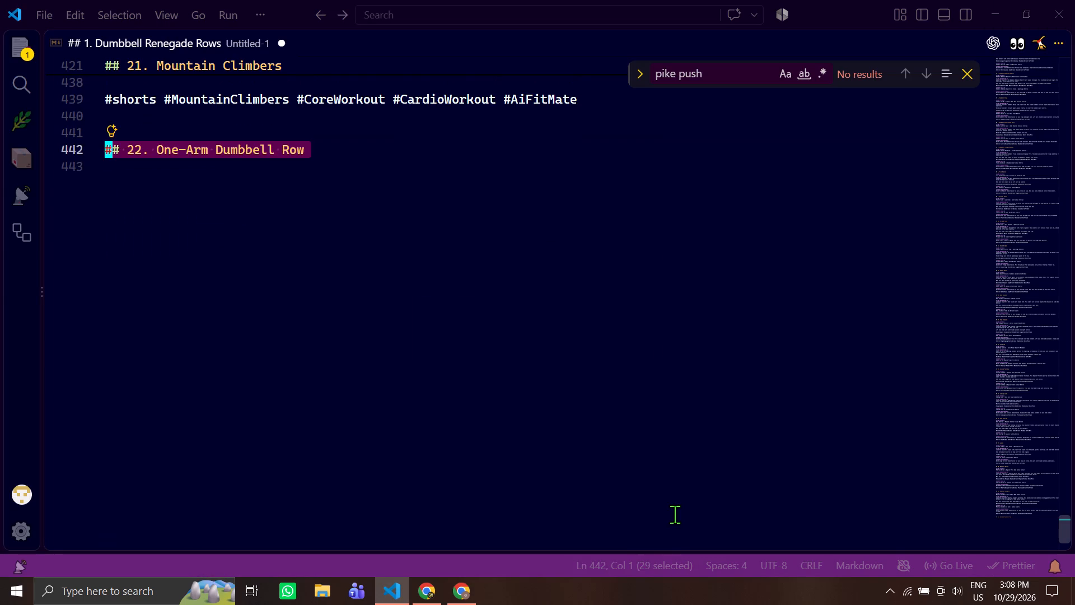
pyautogui.press('BackSpace')
pyautogui.press('BackSpace')
pyautogui.press('BackSpace')
pyautogui.press('BackSpace')
# Cut the blank line beneath the "21. Mountain Climbers" heading.
pyautogui.press('Up')
pyautogui.press('Up')
pyautogui.press('Up')
pyautogui.press('Up')
pyautogui.press('Up')
pyautogui.press('Up')
pyautogui.press('Up')
pyautogui.press('Up')
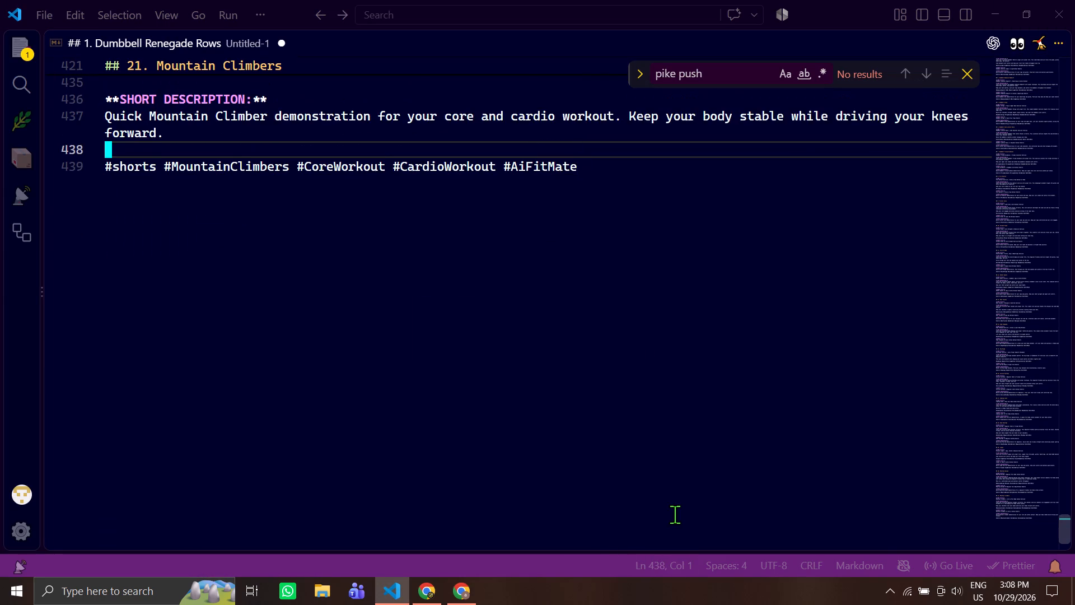
pyautogui.press('Up')
pyautogui.press('Up')
pyautogui.press('Up')
pyautogui.press('Up')
pyautogui.press('Up')
pyautogui.press('Up')
pyautogui.press('Up')
pyautogui.press('Up')
pyautogui.press('Up')
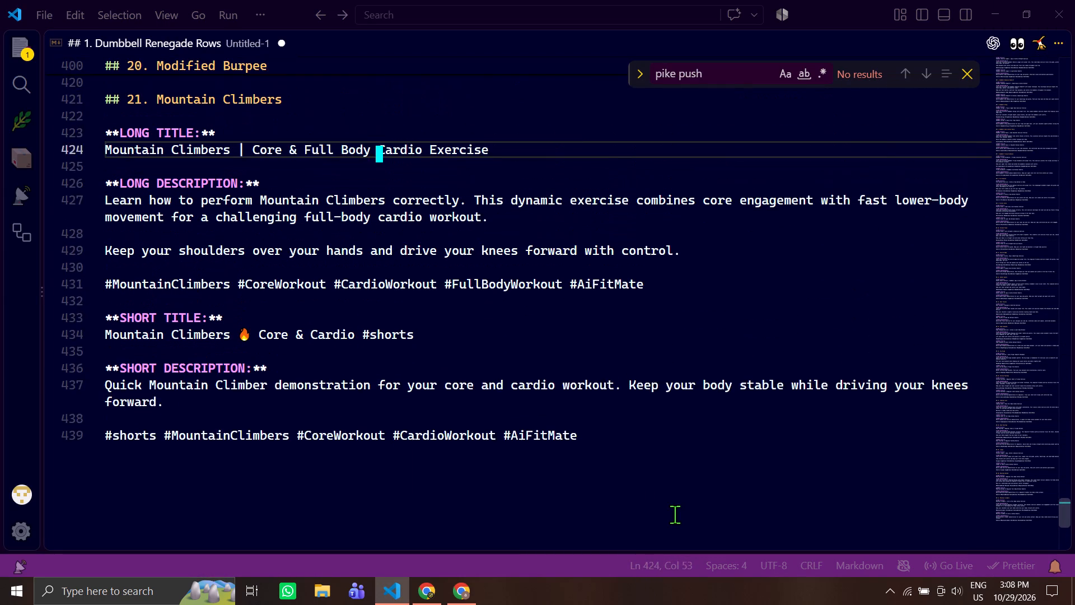
pyautogui.press('Up')
pyautogui.press('Up')
pyautogui.press('Down')
pyautogui.press('Down')
pyautogui.press('Up')
pyautogui.press('Up')
pyautogui.hotkey('ctrl', 'x')
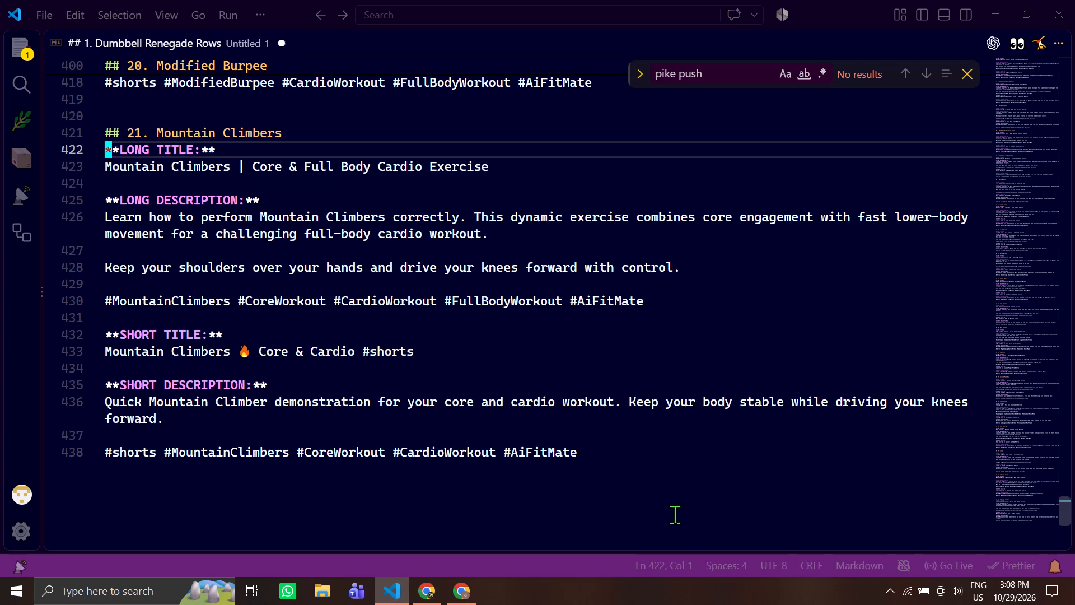
# Open the Modified Burpee draft video in YouTube Studio, and cut section 21's long title in Visual Studio Code.
pyautogui.press('Down')
pyautogui.press('Down')
pyautogui.press('Up')
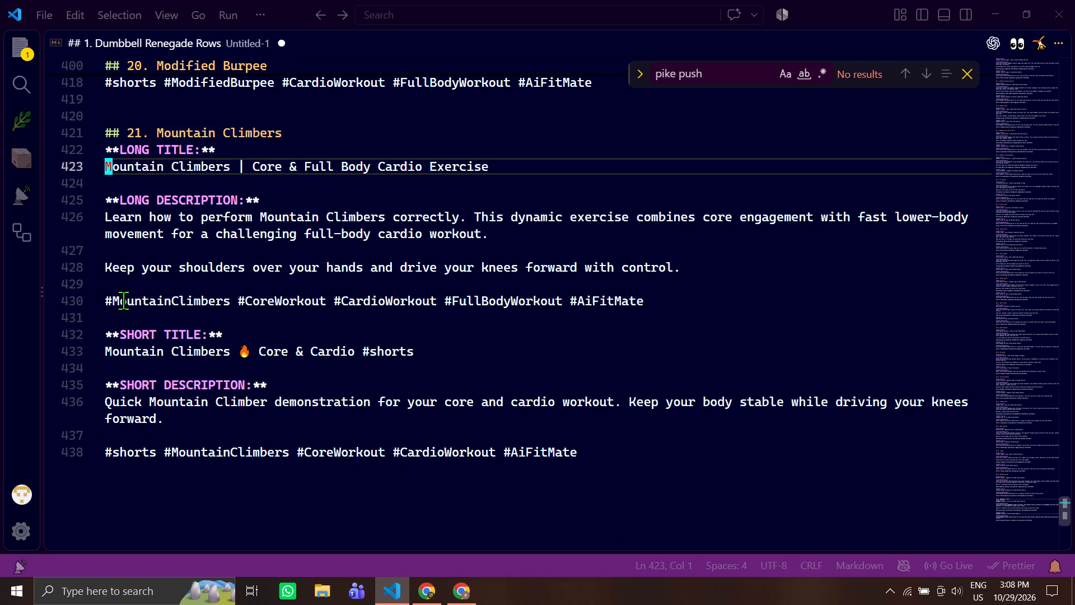
pyautogui.hotkey('alt', 'Tab')
pyautogui.click(834, 213)
pyautogui.hotkey('alt', 'Tab')
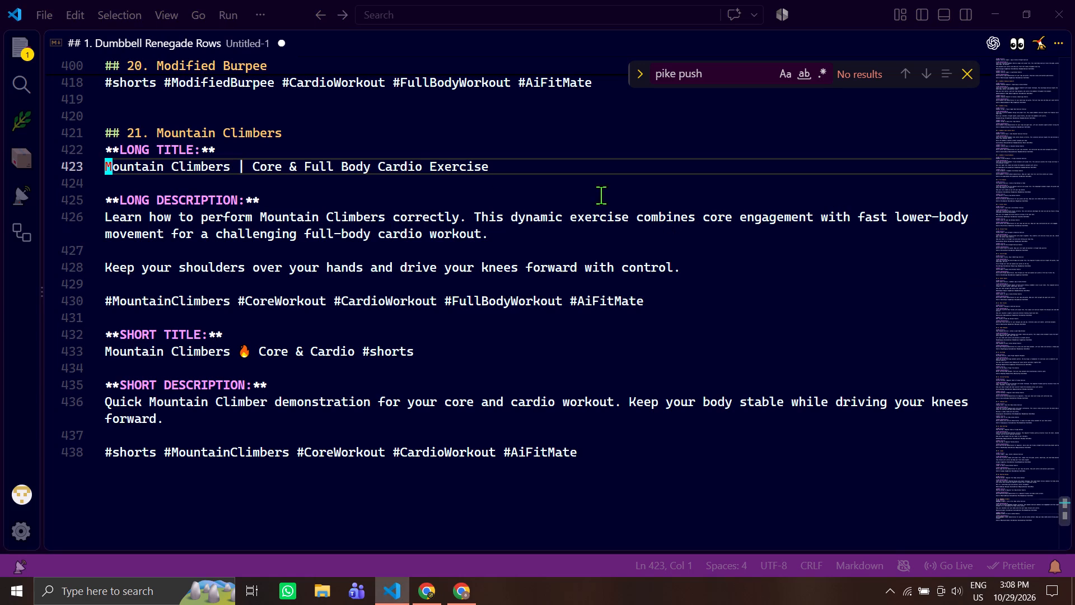
pyautogui.hotkey('ctrl', 'x')
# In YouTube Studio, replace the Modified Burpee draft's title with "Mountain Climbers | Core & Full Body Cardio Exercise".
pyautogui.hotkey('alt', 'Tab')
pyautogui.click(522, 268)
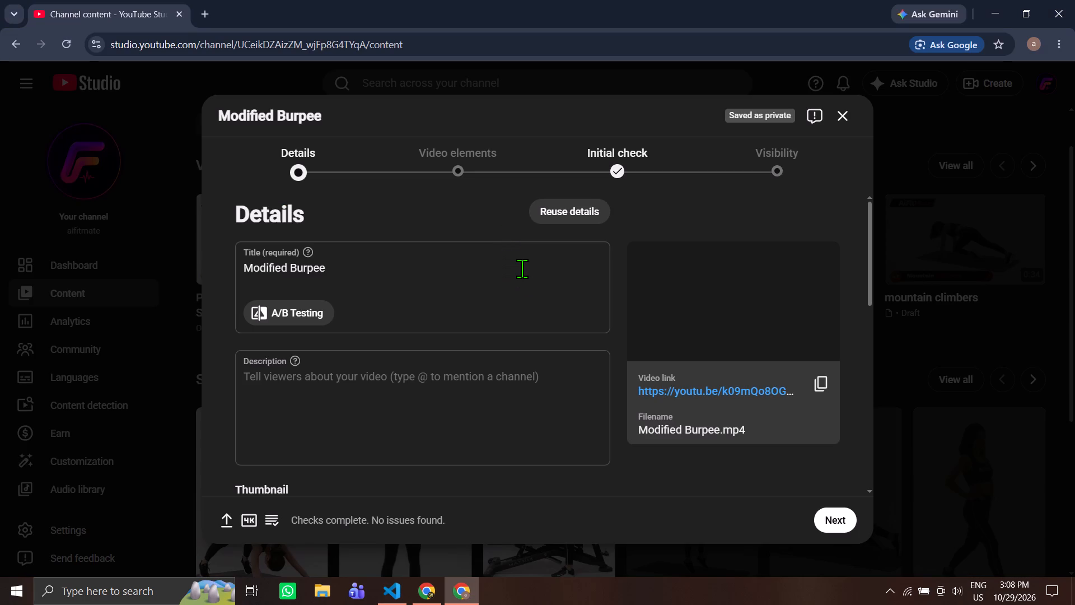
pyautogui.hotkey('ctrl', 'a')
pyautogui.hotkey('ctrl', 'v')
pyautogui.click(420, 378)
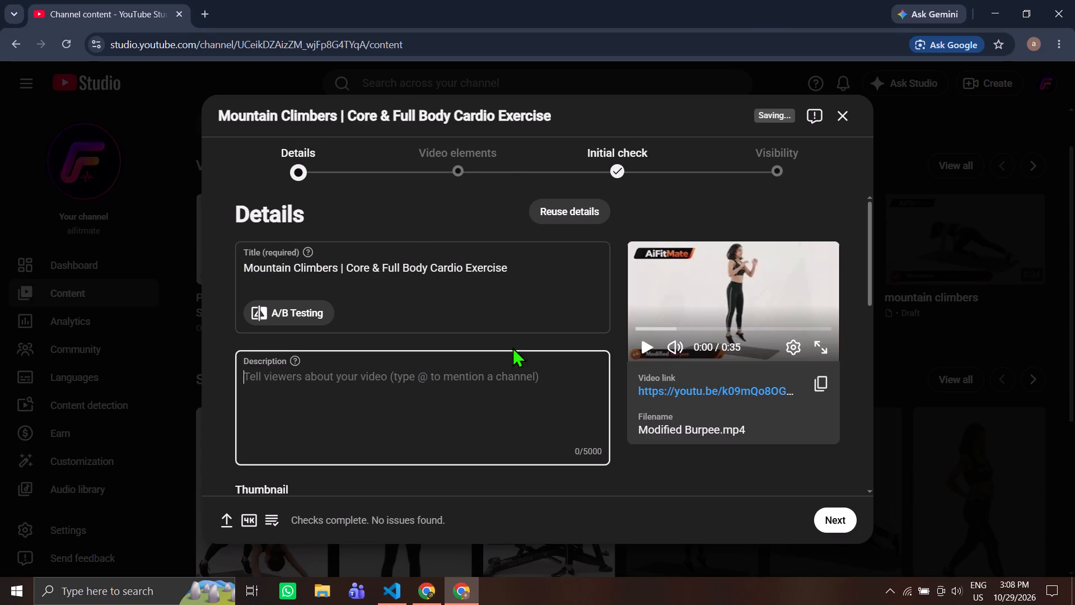
# In Visual Studio Code, cut section 21's long description with its hashtags.
pyautogui.hotkey('alt', 'Tab')
pyautogui.moveTo(675, 283); pyautogui.dragTo(75, 204)
pyautogui.hotkey('ctrl', 'x')
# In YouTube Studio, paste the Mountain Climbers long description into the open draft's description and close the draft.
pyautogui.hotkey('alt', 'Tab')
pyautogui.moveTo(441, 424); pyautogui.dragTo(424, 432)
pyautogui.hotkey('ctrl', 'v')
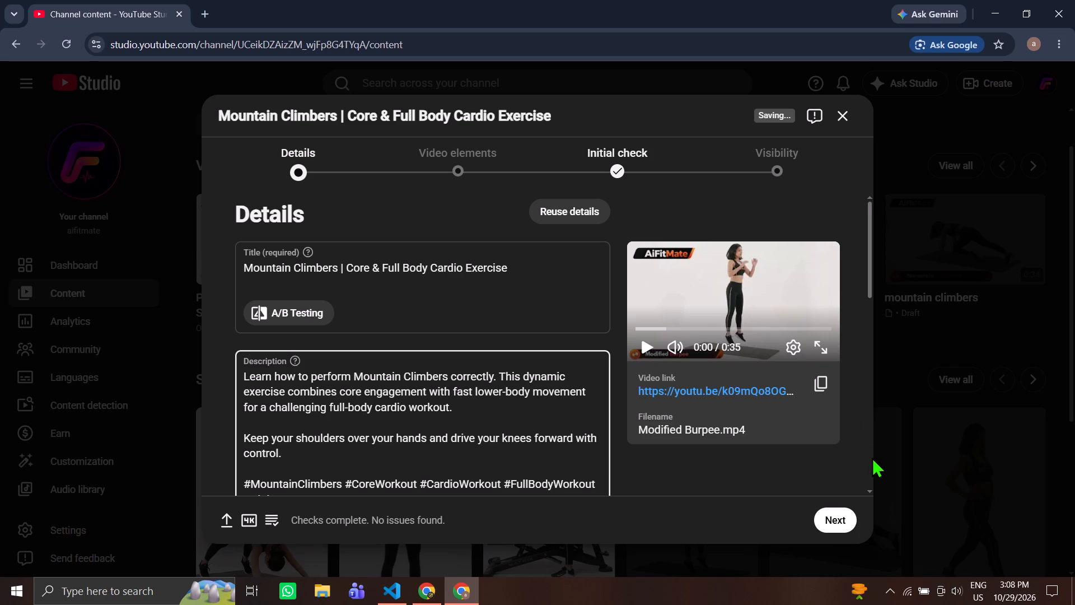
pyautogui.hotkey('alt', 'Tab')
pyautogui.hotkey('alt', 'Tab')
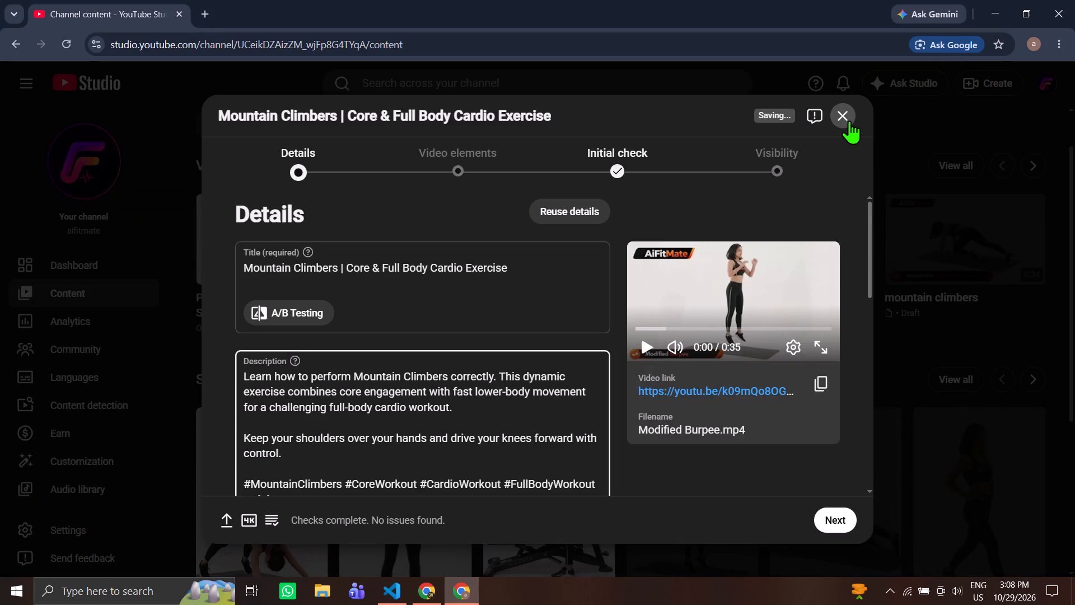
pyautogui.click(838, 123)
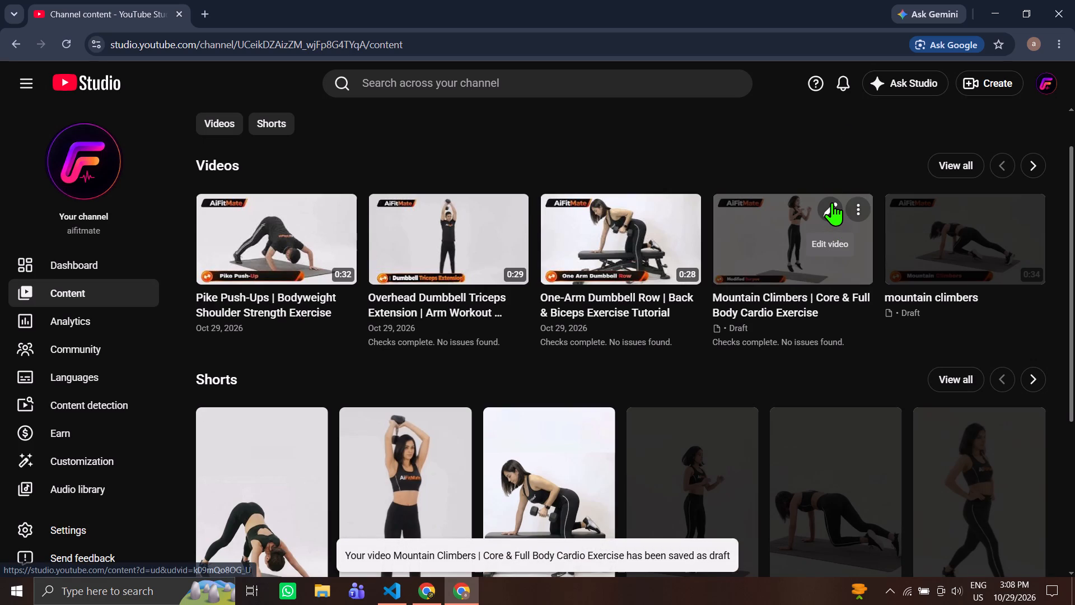
# In Visual Studio Code, copy section 20's Modified Burpee long title, followed by its long description with hashtags.
pyautogui.hotkey('alt', 'Tab')
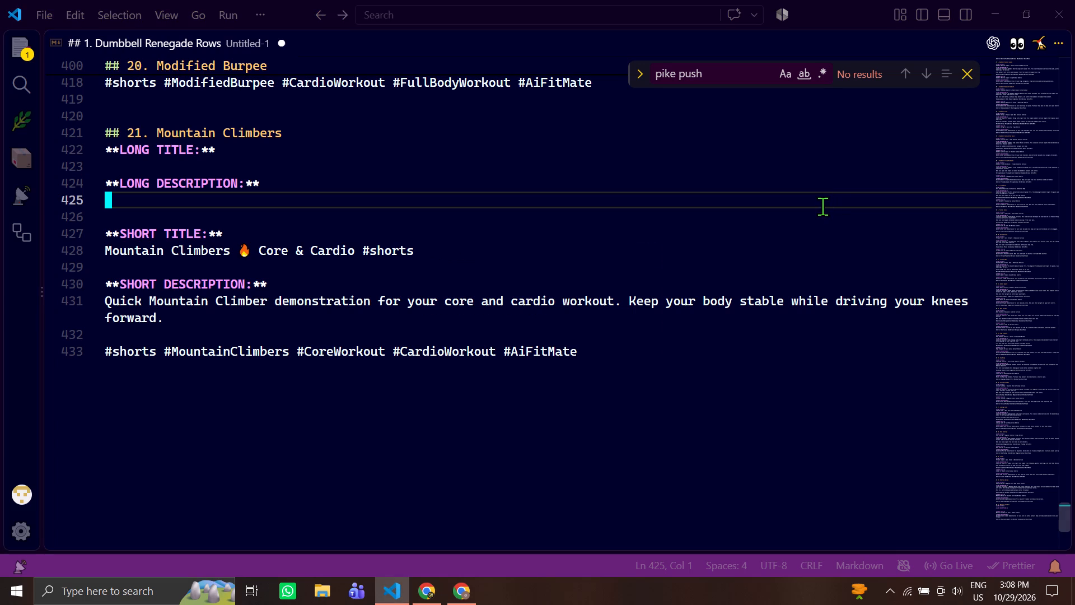
pyautogui.hotkey('alt', 'Tab')
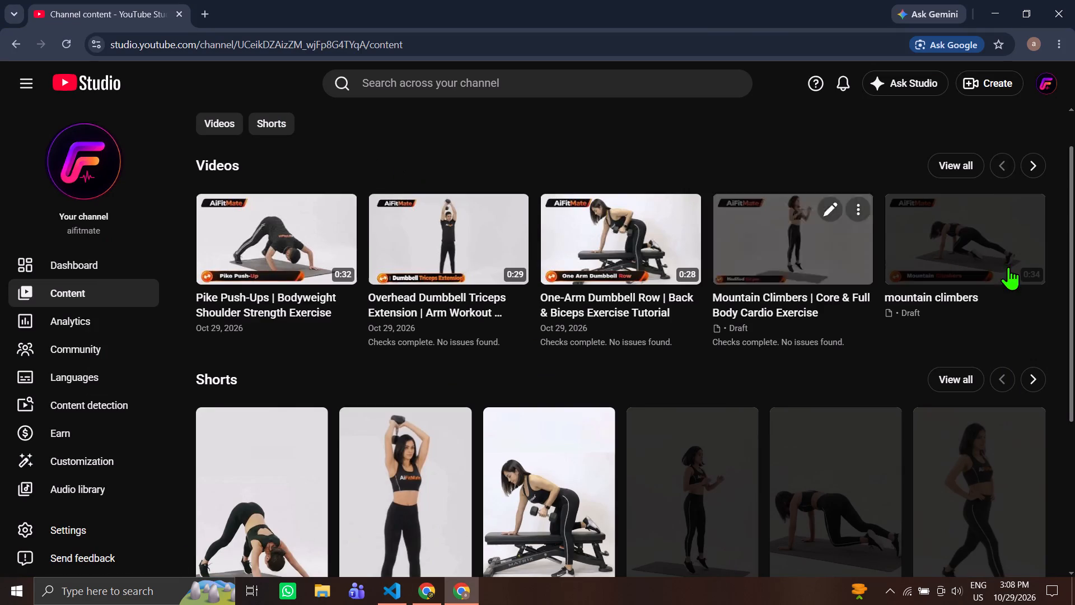
pyautogui.moveTo(1071, 260); pyautogui.dragTo(1074, 299)
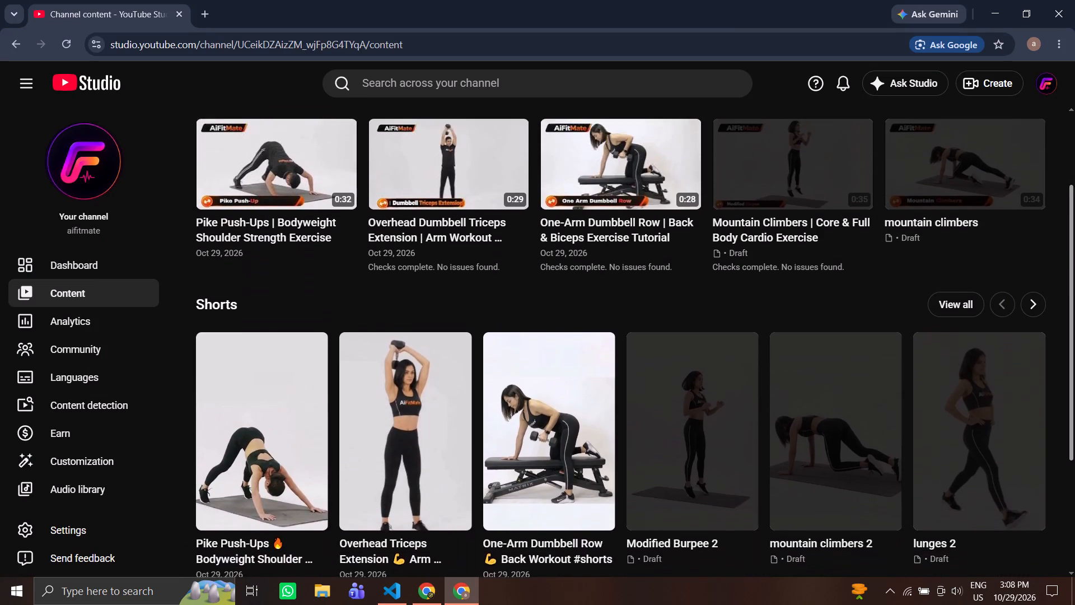
pyautogui.hotkey('alt', 'Tab')
pyautogui.click(257, 69)
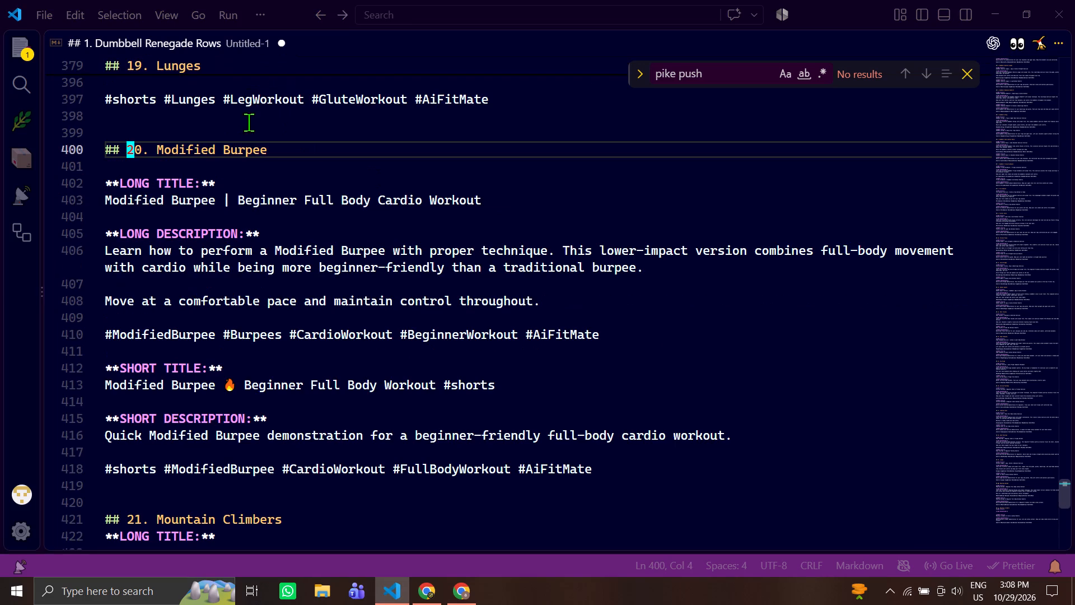
pyautogui.click(255, 197)
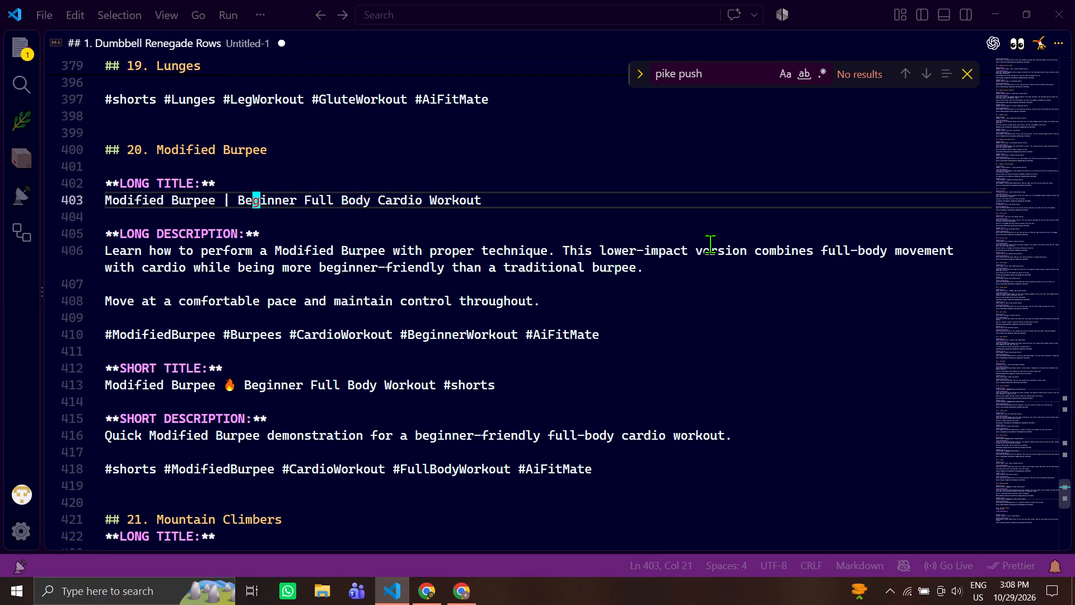
pyautogui.hotkey('ctrl', 'c')
pyautogui.moveTo(613, 335); pyautogui.dragTo(65, 249)
pyautogui.hotkey('ctrl', 'c')
# In YouTube Studio, reopen the mislabelled burpee draft and replace its description and title with the Modified Burpee text, titled "Modified Burpee | Beginner Full Body Cardio Workout".
pyautogui.hotkey('alt', 'Tab')
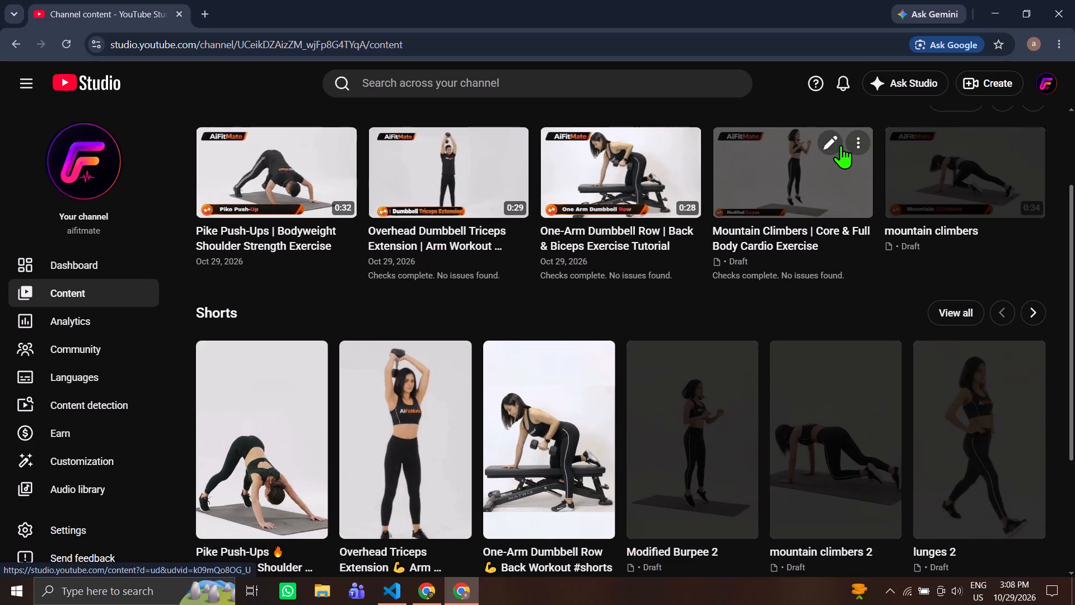
pyautogui.click(836, 139)
pyautogui.click(414, 399)
pyautogui.hotkey('ctrl', 'a')
pyautogui.hotkey('ctrl', 'v')
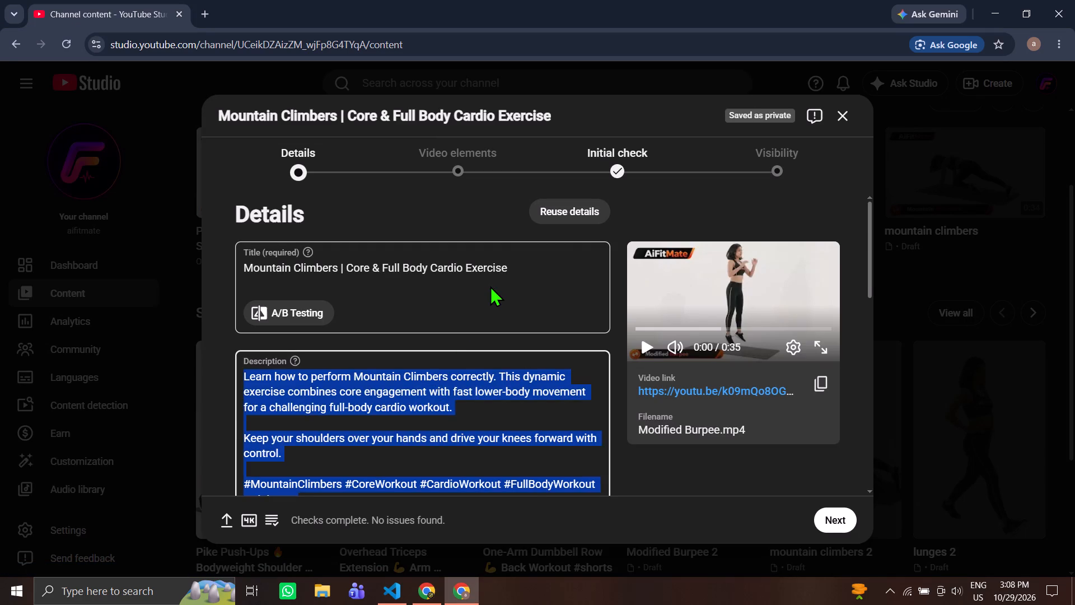
pyautogui.click(510, 270)
pyautogui.hotkey('ctrl', 'a')
pyautogui.press('super+v')
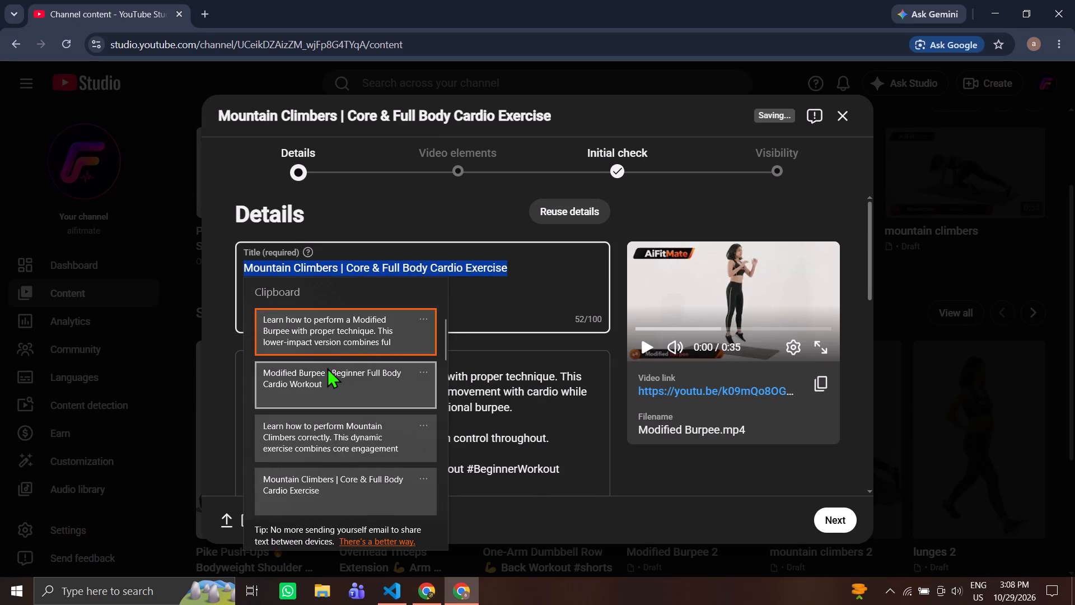
pyautogui.click(327, 367)
pyautogui.hotkey('ctrl', 'v')
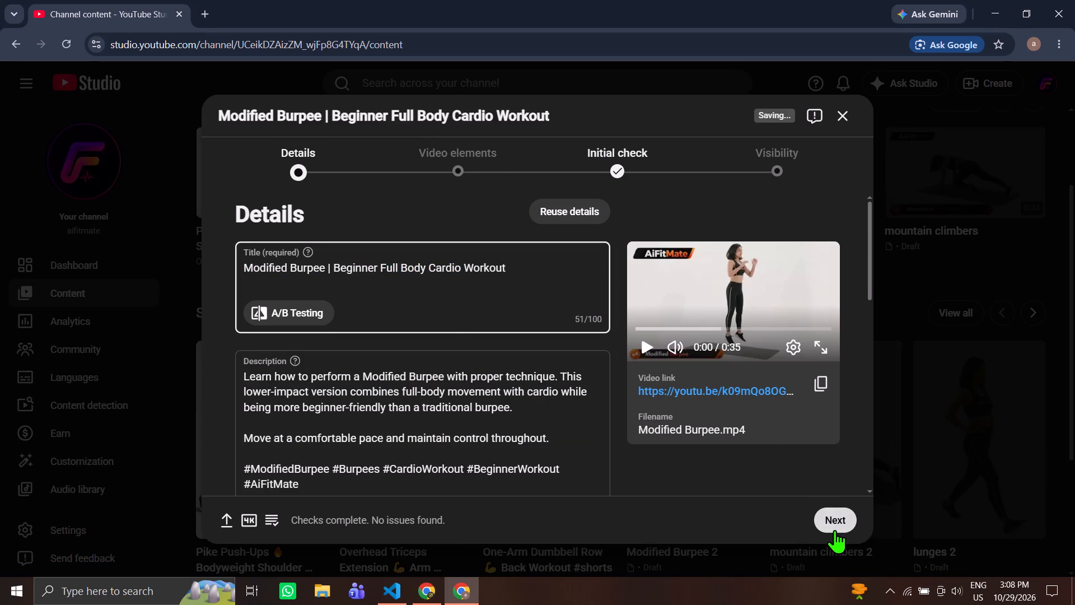
# Advance the Modified Burpee video to its visibility settings and publish it as public.
pyautogui.tripleClick(835, 530)
pyautogui.click(835, 530)
# In Visual Studio Code, cut the used long title and long description block from section 20.
pyautogui.hotkey('alt', 'Tab')
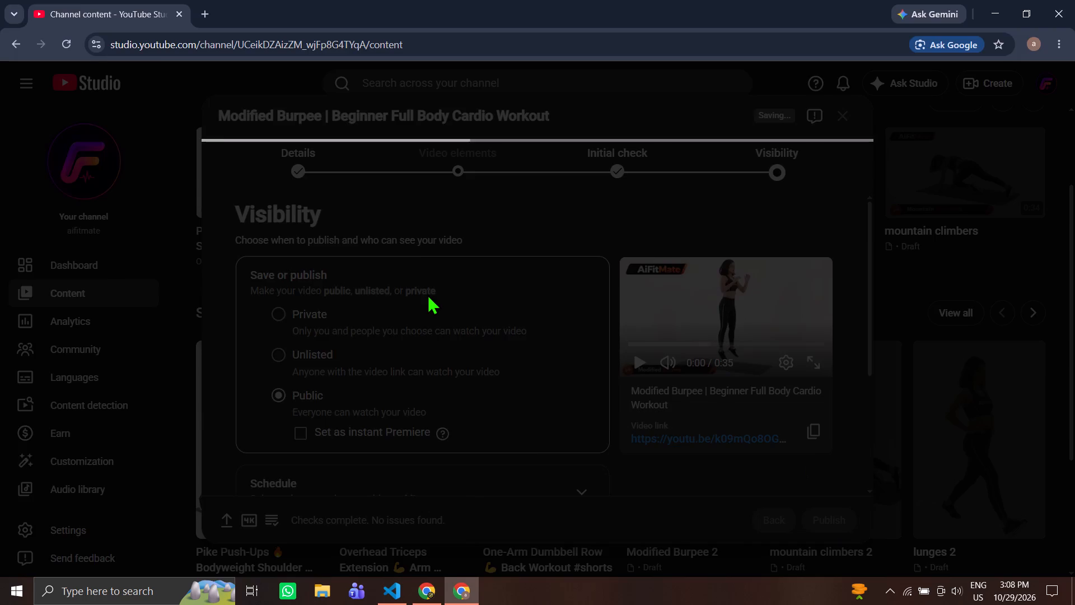
pyautogui.keyDown('shift'); pyautogui.click(188, 167); pyautogui.keyUp('shift')
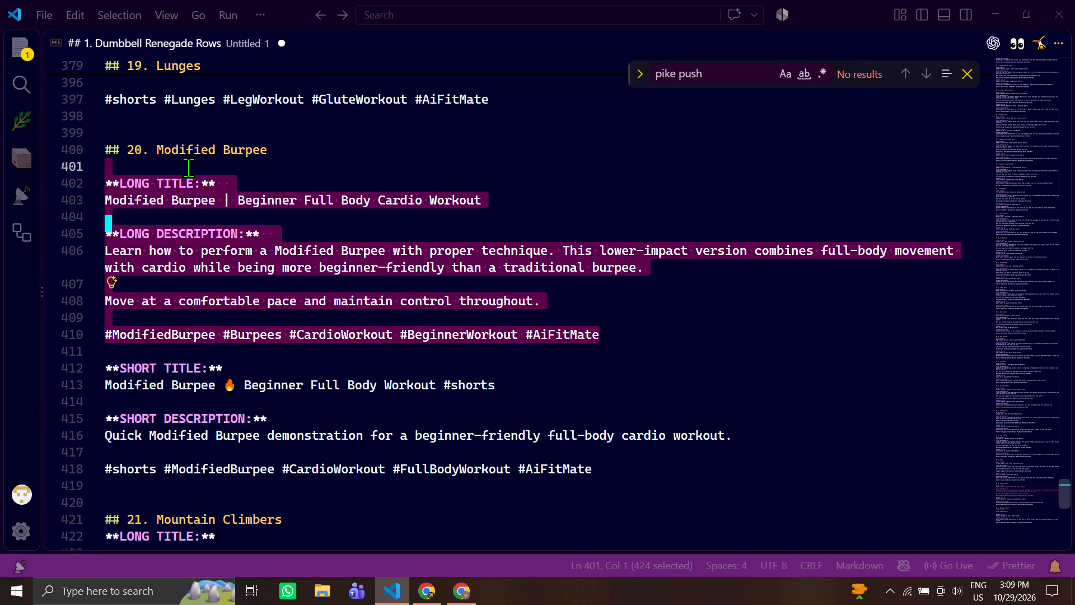
pyautogui.hotkey('ctrl', 'x')
# Copy section 20's short title, followed by its short description with hashtags.
pyautogui.click(250, 220)
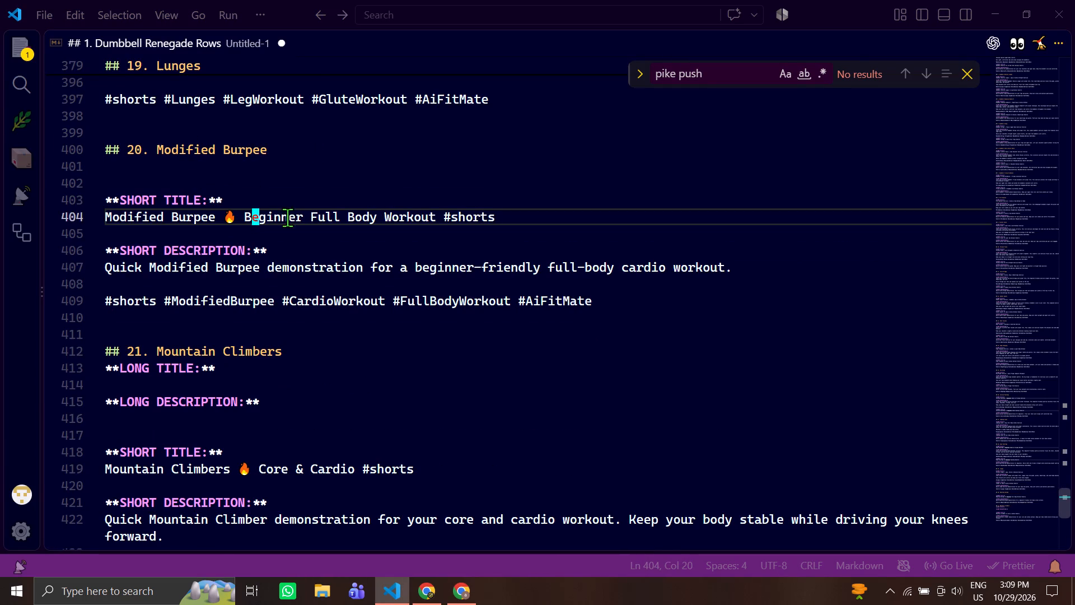
pyautogui.hotkey('ctrl', 'c')
pyautogui.moveTo(609, 307); pyautogui.dragTo(105, 266)
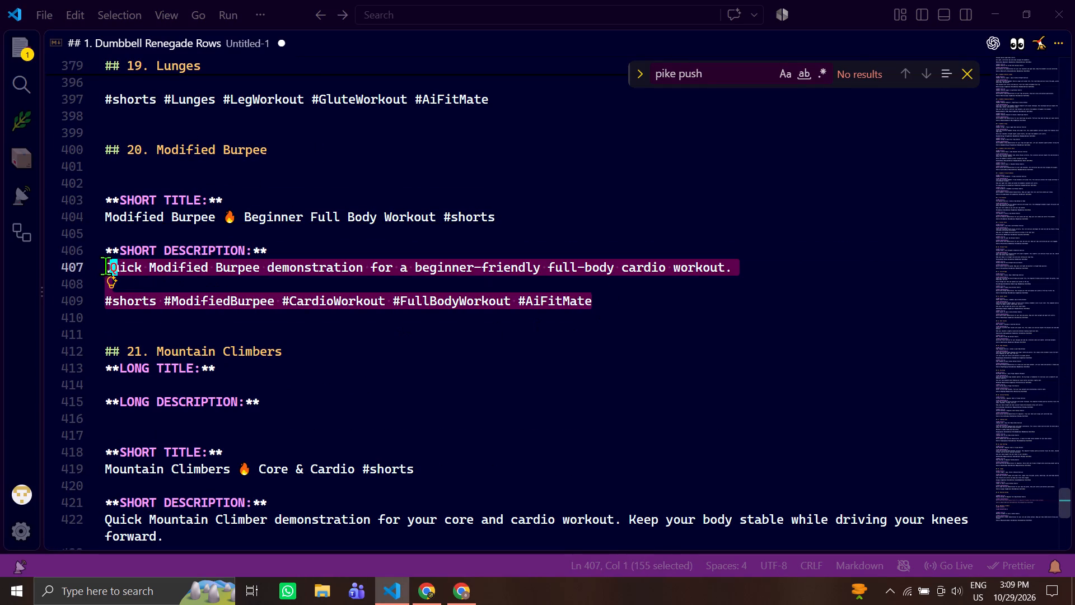
pyautogui.moveTo(105, 266); pyautogui.dragTo(104, 266)
pyautogui.hotkey('ctrl', 'c')
# In YouTube Studio, dismiss the publishing confirmation, open the Modified Burpee 2 Short draft and paste the short description.
pyautogui.hotkey('alt', 'Tab')
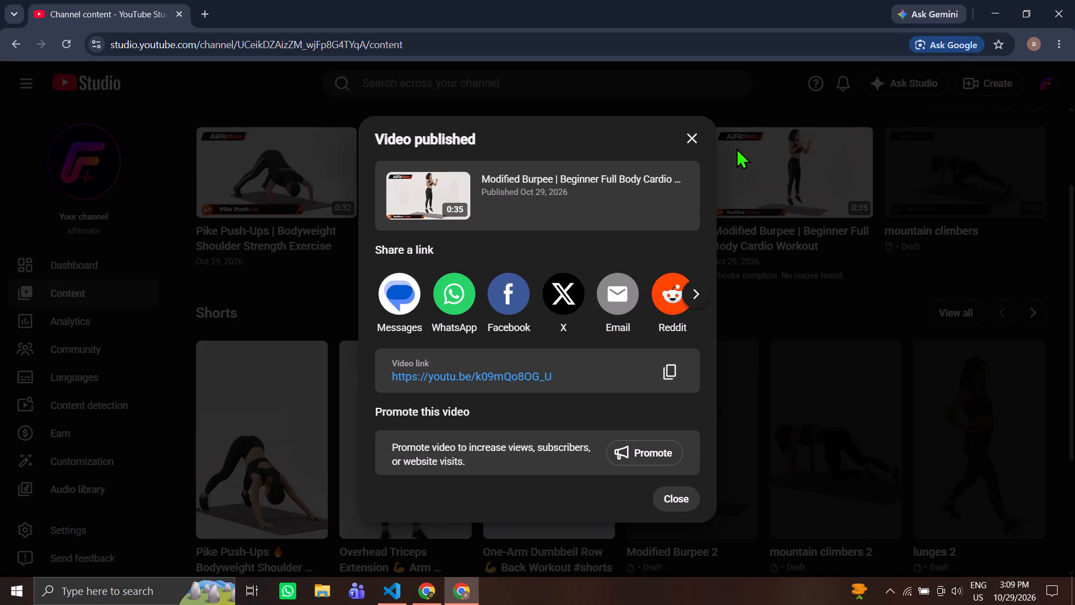
pyautogui.click(686, 136)
pyautogui.click(747, 385)
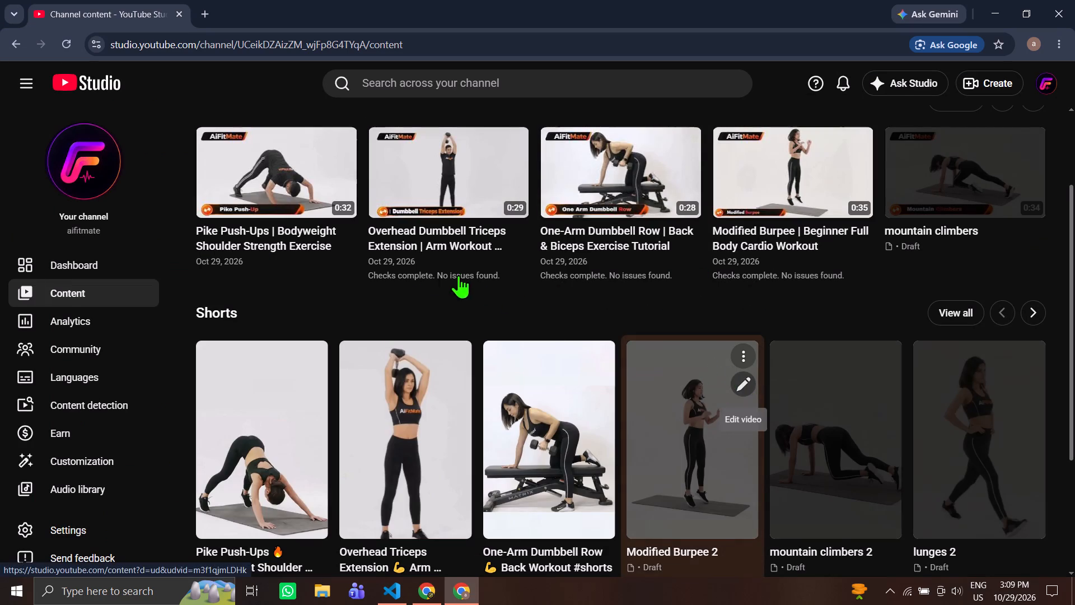
pyautogui.click(461, 272)
pyautogui.hotkey('ctrl', 'a')
pyautogui.hotkey('ctrl', 'v')
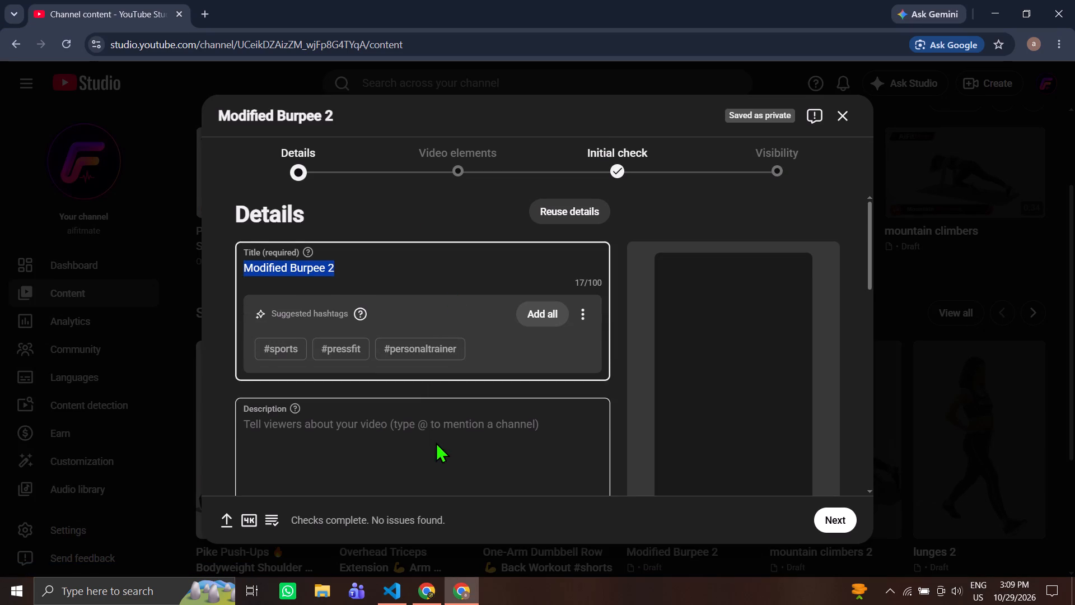
pyautogui.click(436, 442)
pyautogui.click(471, 431)
pyautogui.hotkey('ctrl', 'v')
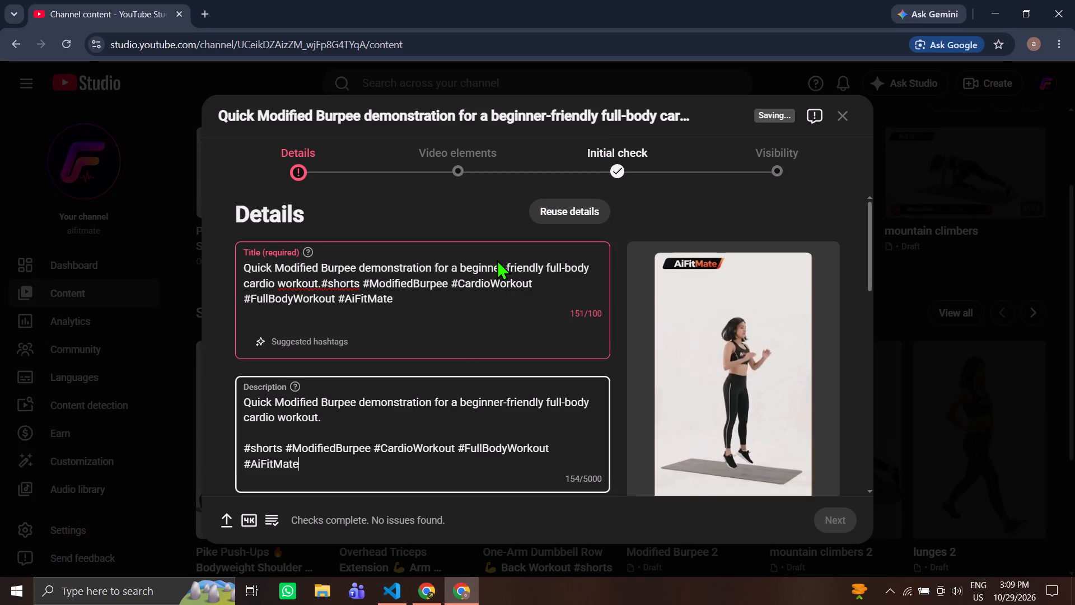
# Replace the Short's title with "Modified Burpee 🔥 Beginner Full Body Workout #shorts" from the clipboard history.
pyautogui.click(497, 259)
pyautogui.hotkey('ctrl', 'a')
pyautogui.click(501, 260)
pyautogui.hotkey('ctrl', 'a')
pyautogui.press('super+v')
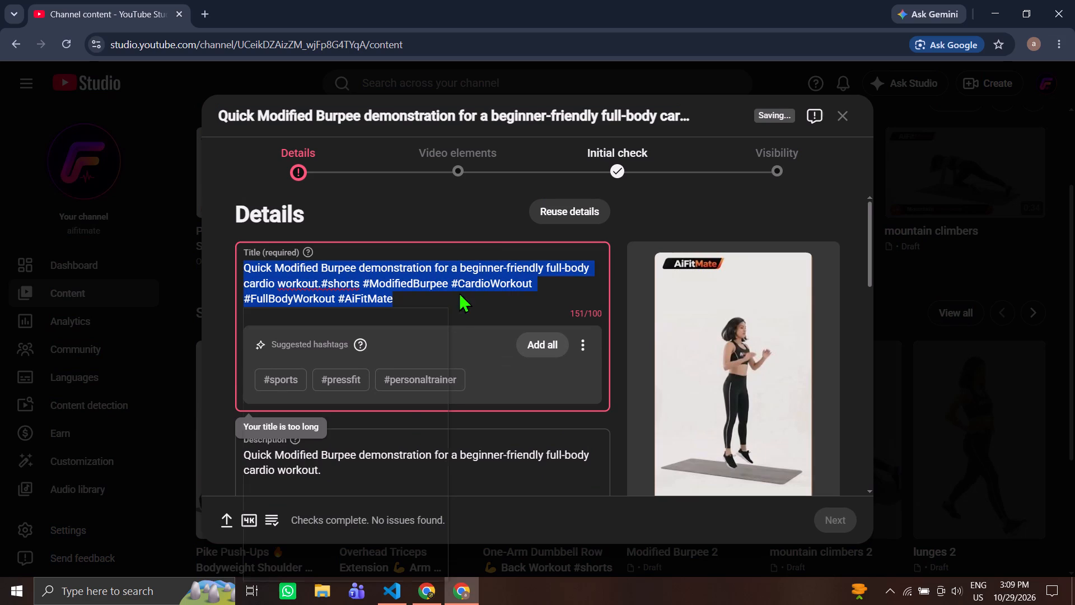
pyautogui.click(343, 401)
pyautogui.hotkey('ctrl', 'v')
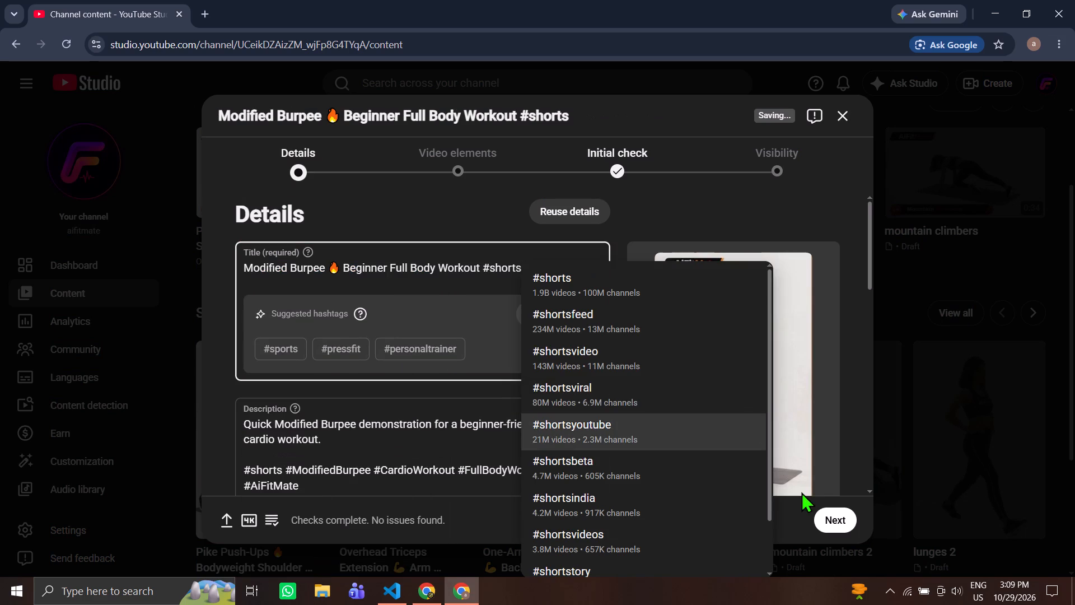
# Advance the Modified Burpee Short to its visibility settings and publish it as public.
pyautogui.click(841, 513)
pyautogui.doubleClick(841, 513)
pyautogui.click(841, 513)
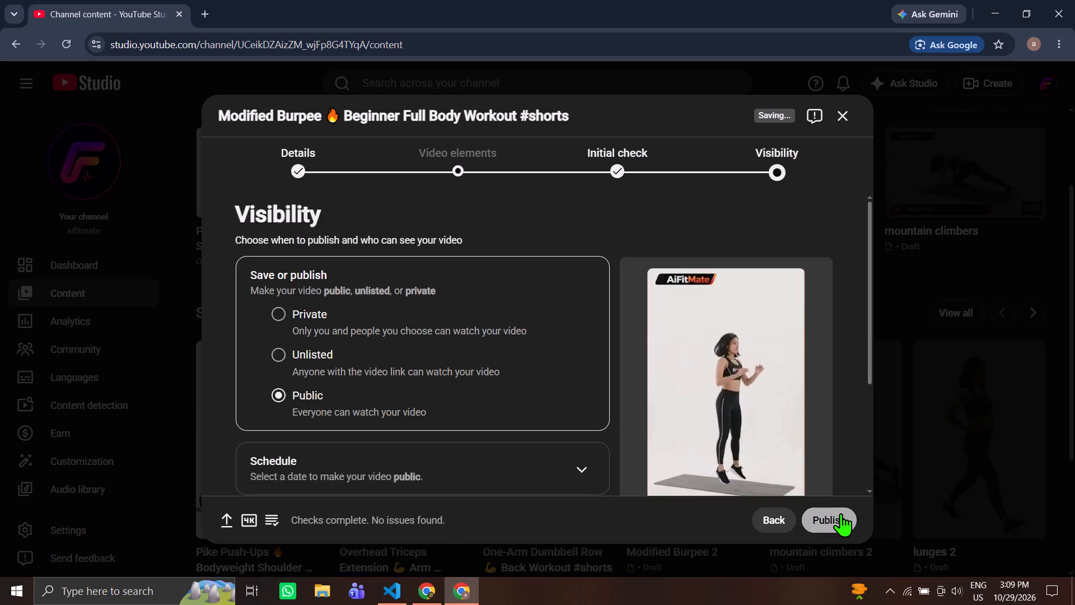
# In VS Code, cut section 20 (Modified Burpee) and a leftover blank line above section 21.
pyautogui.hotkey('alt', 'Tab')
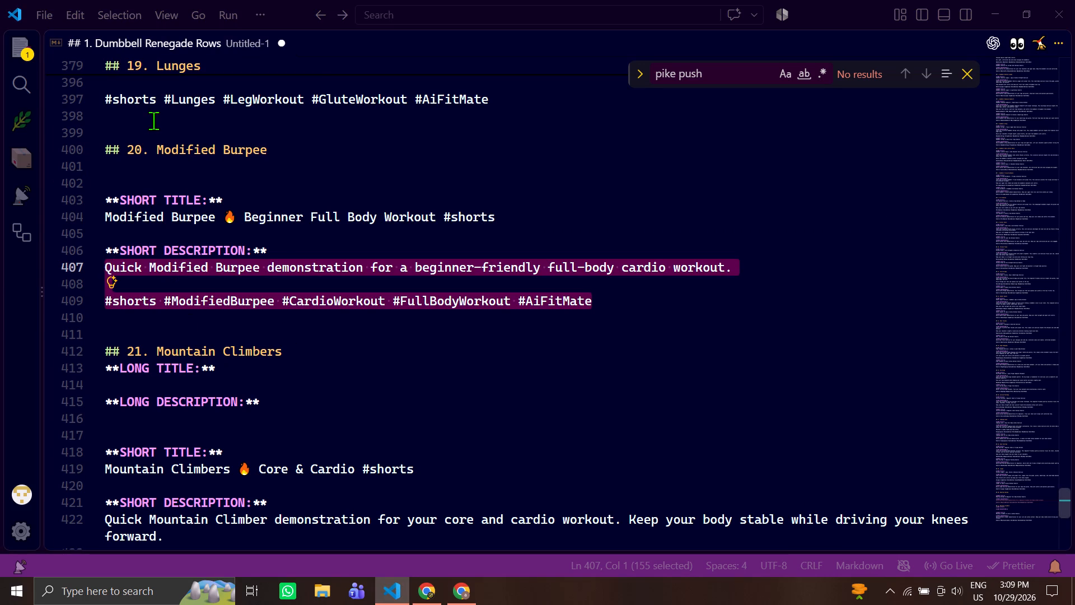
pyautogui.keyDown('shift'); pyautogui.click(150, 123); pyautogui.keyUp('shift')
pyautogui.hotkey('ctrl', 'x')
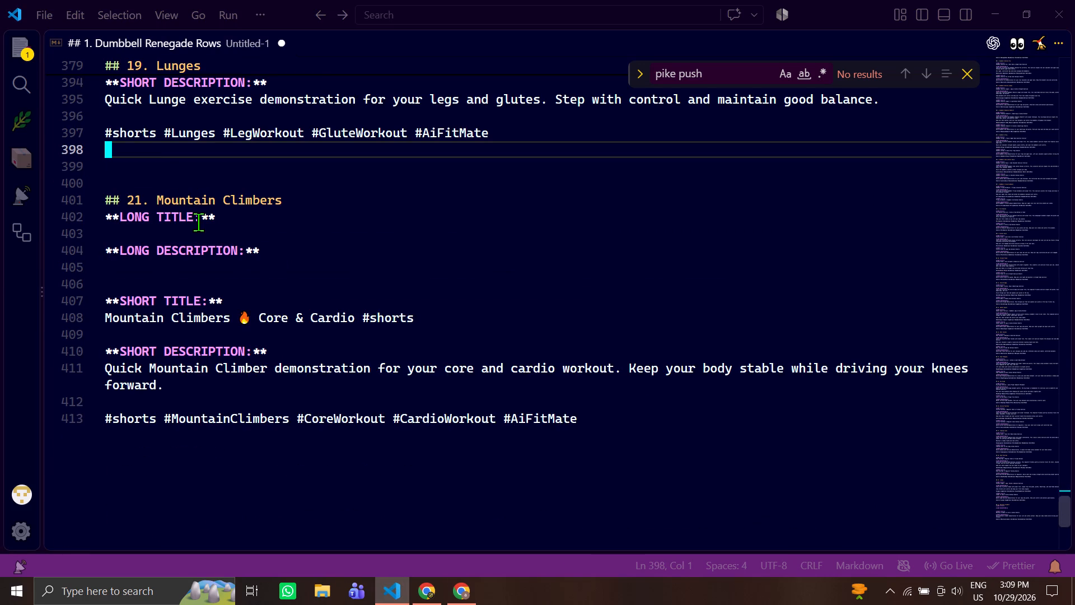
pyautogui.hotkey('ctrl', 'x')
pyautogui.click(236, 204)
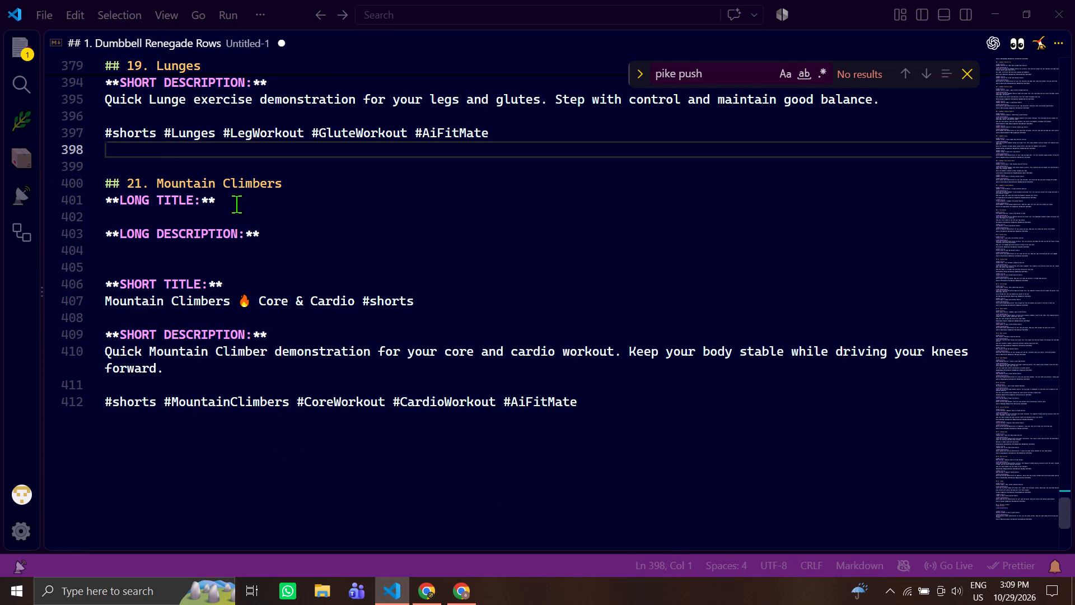
# Undo the recent cuts far enough to restore section 21's long title and long description.
pyautogui.hotkey('ctrl', 'z')
pyautogui.hotkey('ctrl', 'z')
pyautogui.hotkey('ctrl', 'z')
pyautogui.hotkey('ctrl', 'z')
pyautogui.hotkey('ctrl', 'z')
pyautogui.hotkey('ctrl', 'z')
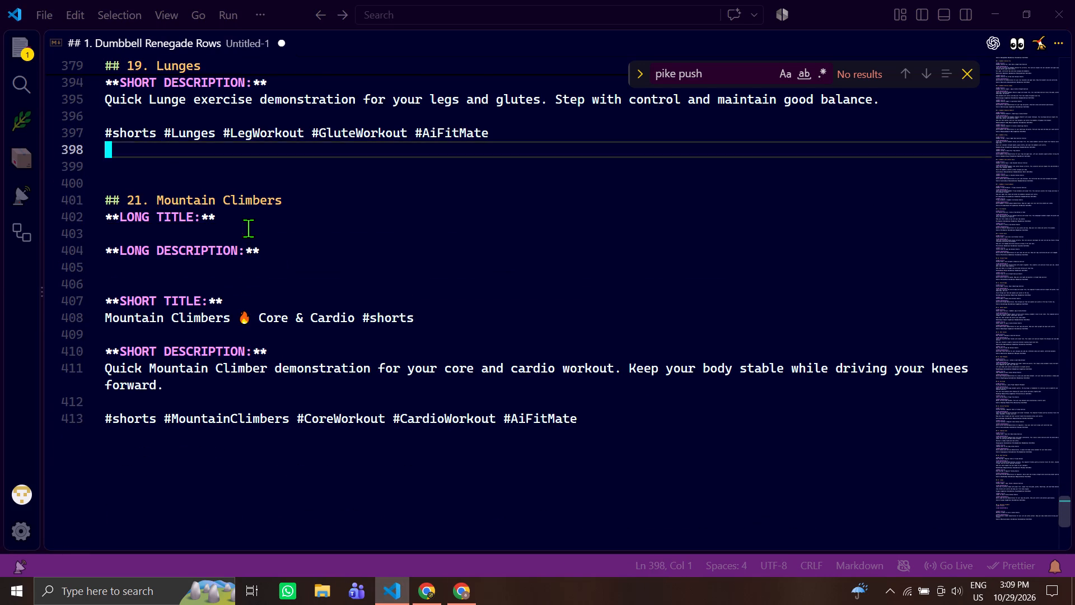
pyautogui.hotkey('ctrl', 'z')
pyautogui.hotkey('ctrl', 'z')
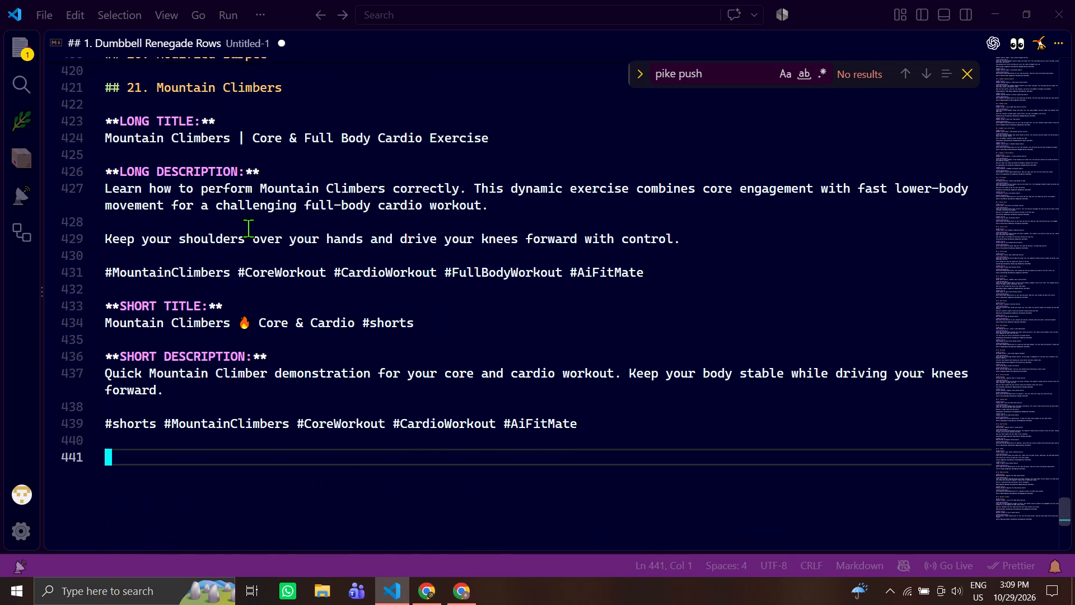
pyautogui.hotkey('ctrl', 'shift', 'z')
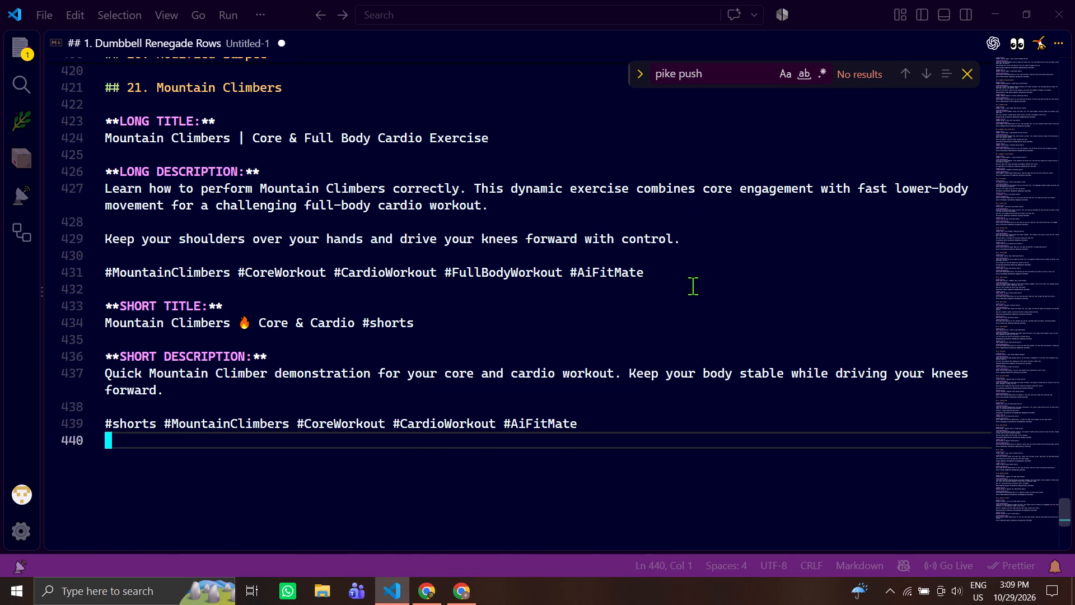
# Copy section 21's long description with hashtags, followed by its long title.
pyautogui.moveTo(668, 270); pyautogui.dragTo(106, 186)
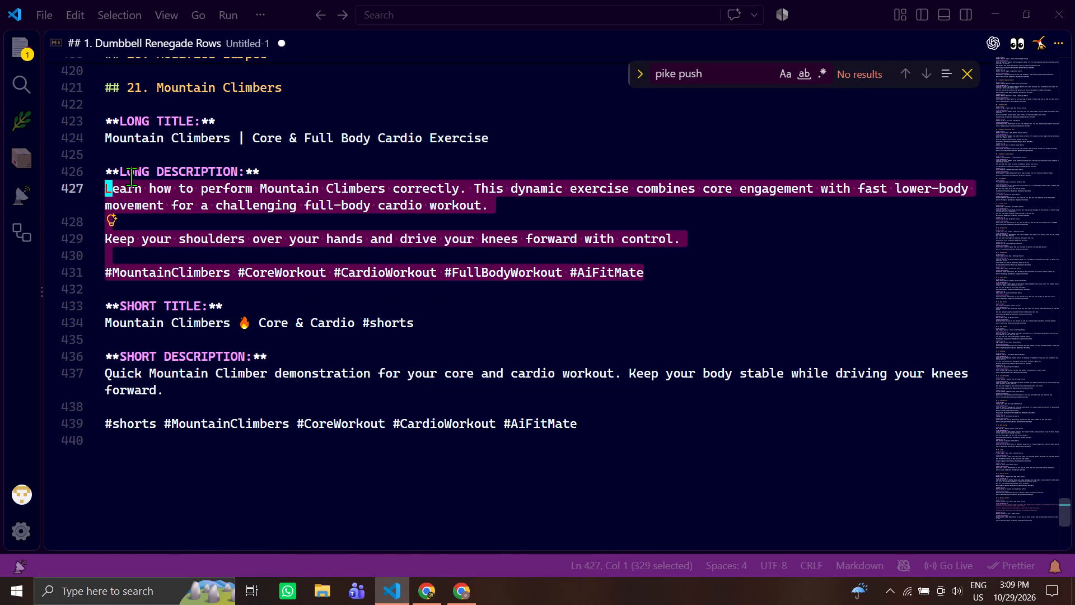
pyautogui.hotkey('ctrl', 'c')
pyautogui.click(404, 137)
pyautogui.hotkey('ctrl', 'c')
# In YouTube Studio, open the mountain climbers video draft, title it "Mountain Climbers | Core & Full Body Cardio Exercise" and paste the long description.
pyautogui.hotkey('alt', 'Tab')
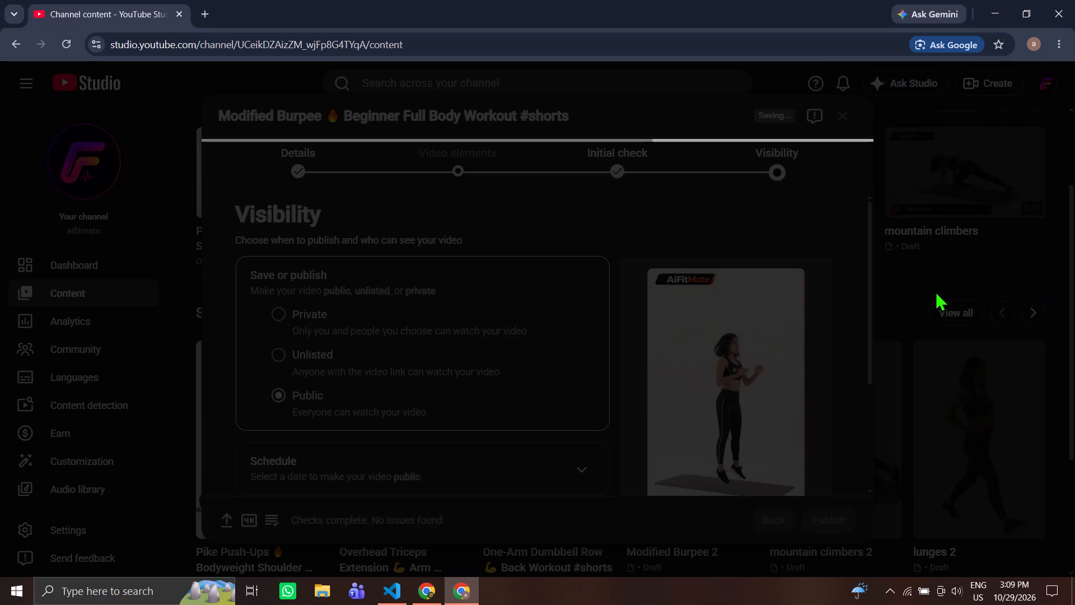
pyautogui.click(690, 132)
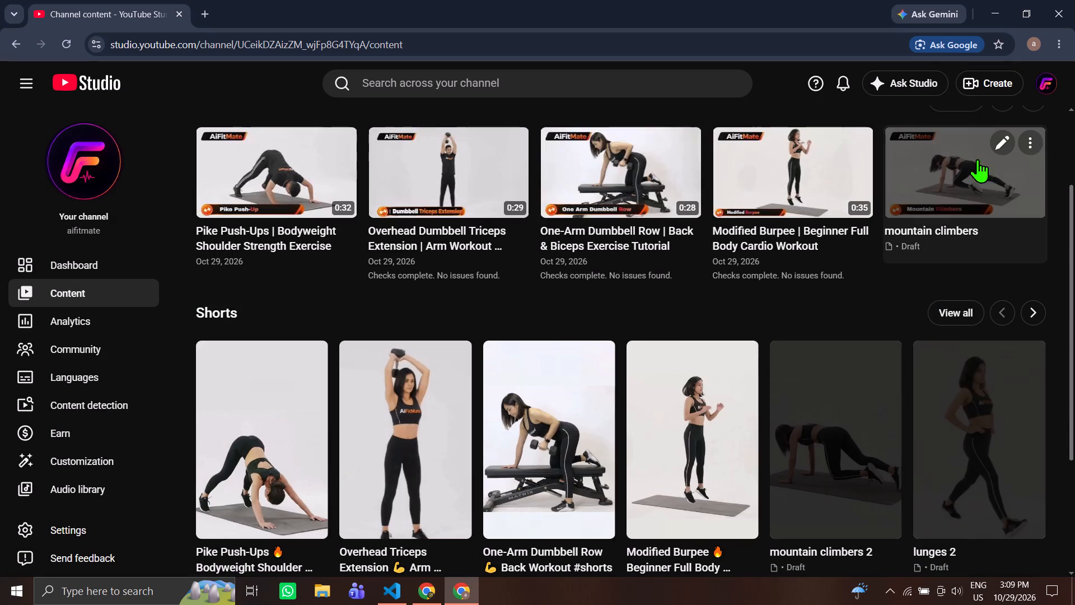
pyautogui.click(998, 143)
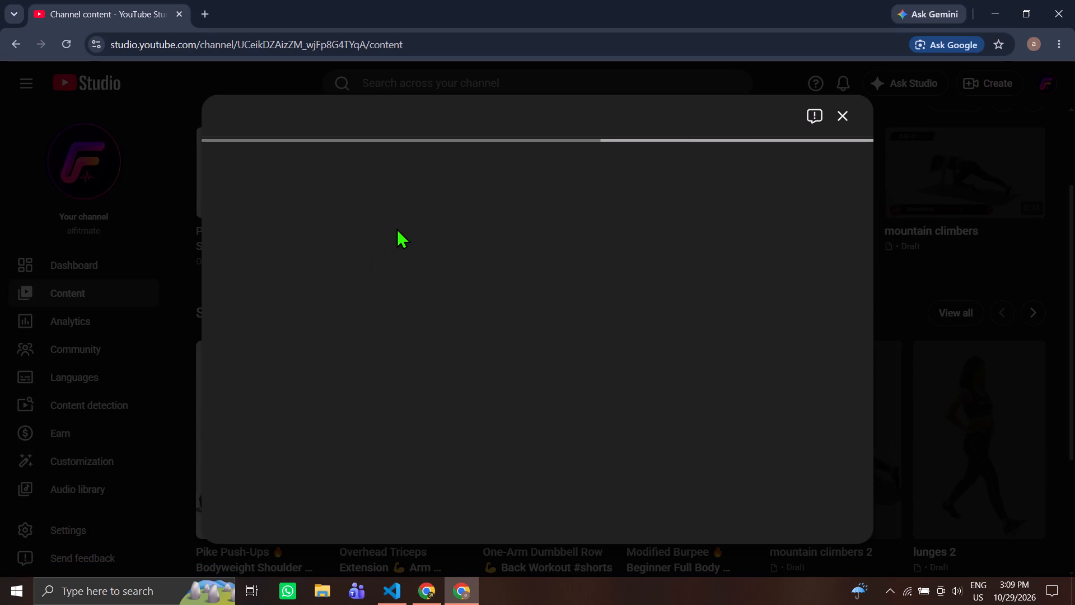
pyautogui.click(423, 267)
pyautogui.hotkey('ctrl', 'a')
pyautogui.hotkey('ctrl', 'v')
pyautogui.click(413, 424)
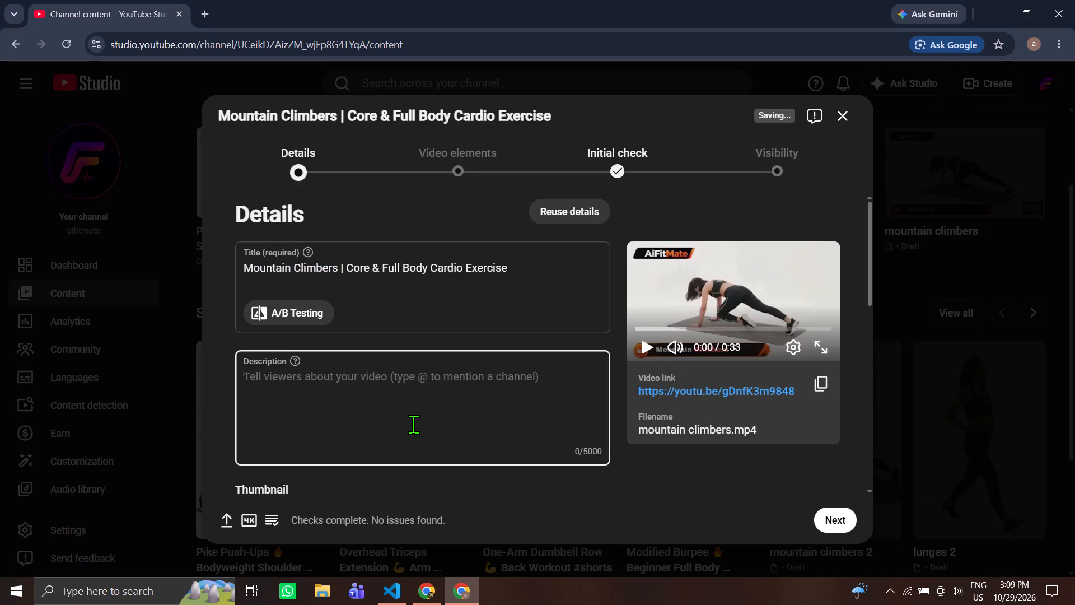
pyautogui.press('super+v')
pyautogui.moveTo(370, 197); pyautogui.dragTo(364, 198)
pyautogui.hotkey('ctrl', 'v')
# Advance the Mountain Climbers video through its remaining stages and publish it.
pyautogui.click(830, 529)
pyautogui.doubleClick(830, 529)
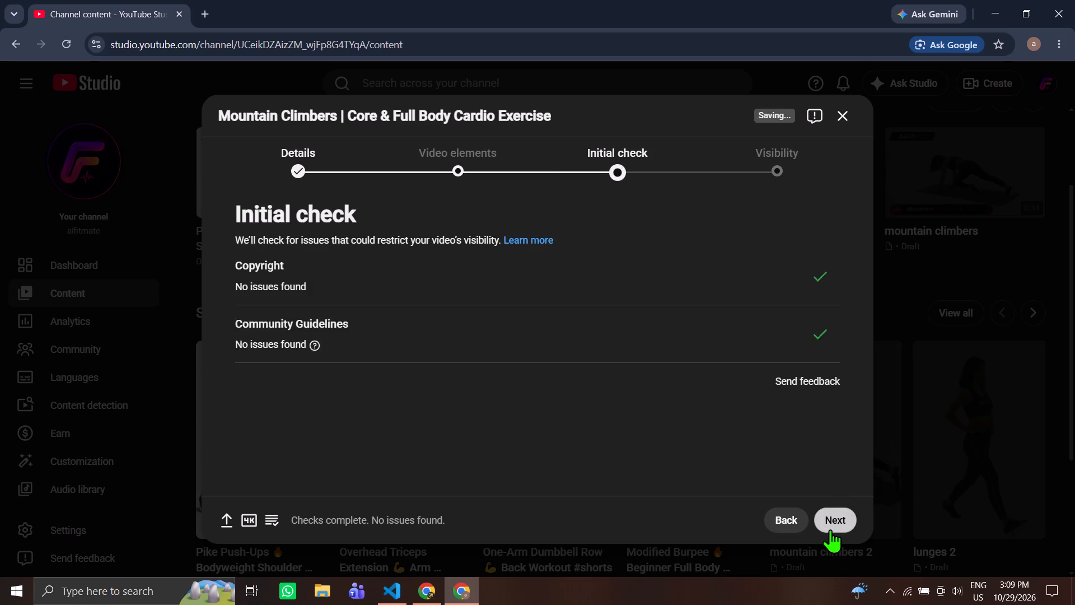
pyautogui.click(830, 529)
# In VS Code, copy section 21's short title, followed by its short description with hashtags.
pyautogui.hotkey('alt', 'Tab')
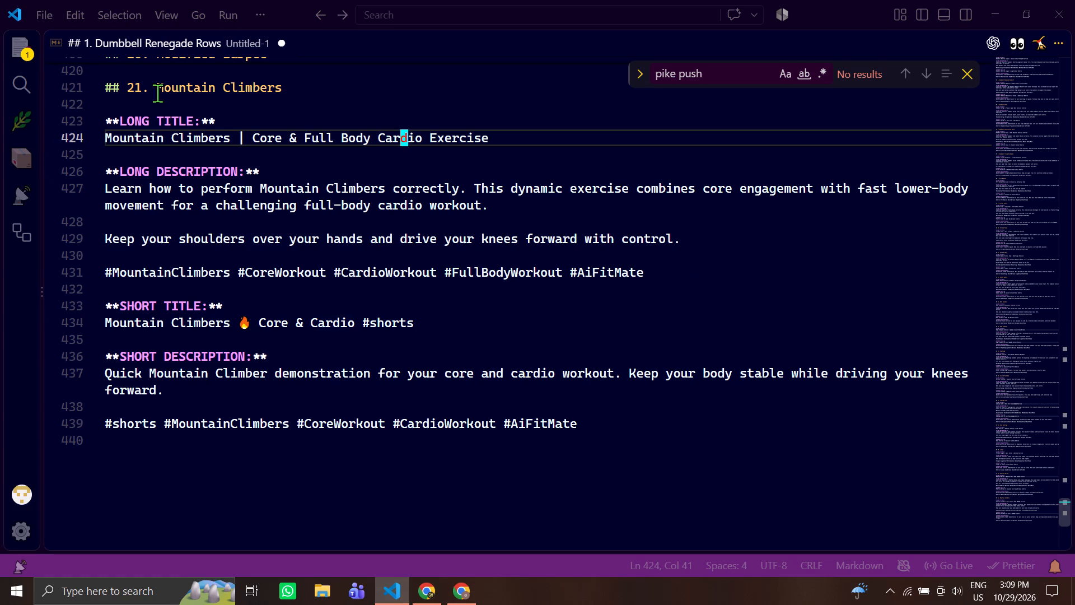
pyautogui.click(222, 315)
pyautogui.hotkey('ctrl', 'c')
pyautogui.moveTo(598, 429); pyautogui.dragTo(268, 381)
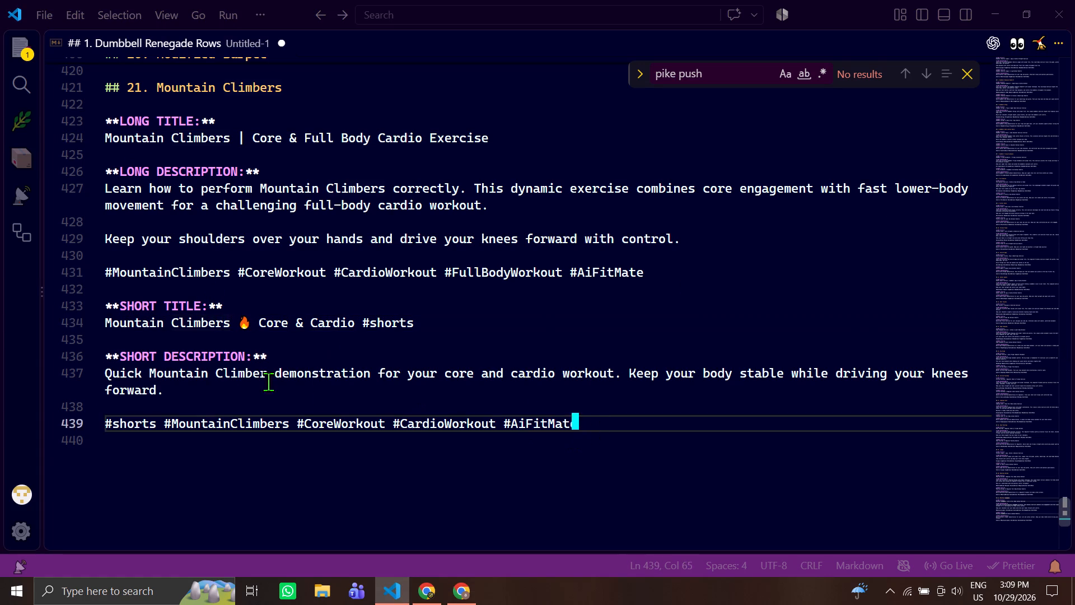
pyautogui.moveTo(268, 381); pyautogui.dragTo(96, 369)
pyautogui.hotkey('ctrl', 'c')
# In YouTube Studio, open the mountain climbers 2 Short draft, paste the short description and title it "Mountain Climbers 🔥 Core & Cardio #shorts".
pyautogui.hotkey('alt', 'Tab')
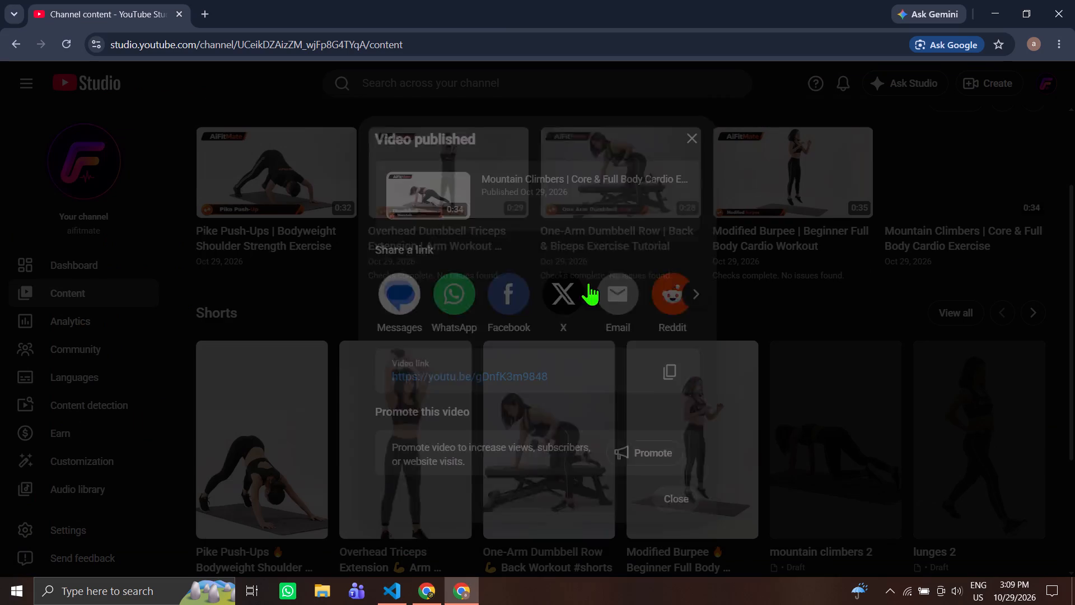
pyautogui.click(683, 506)
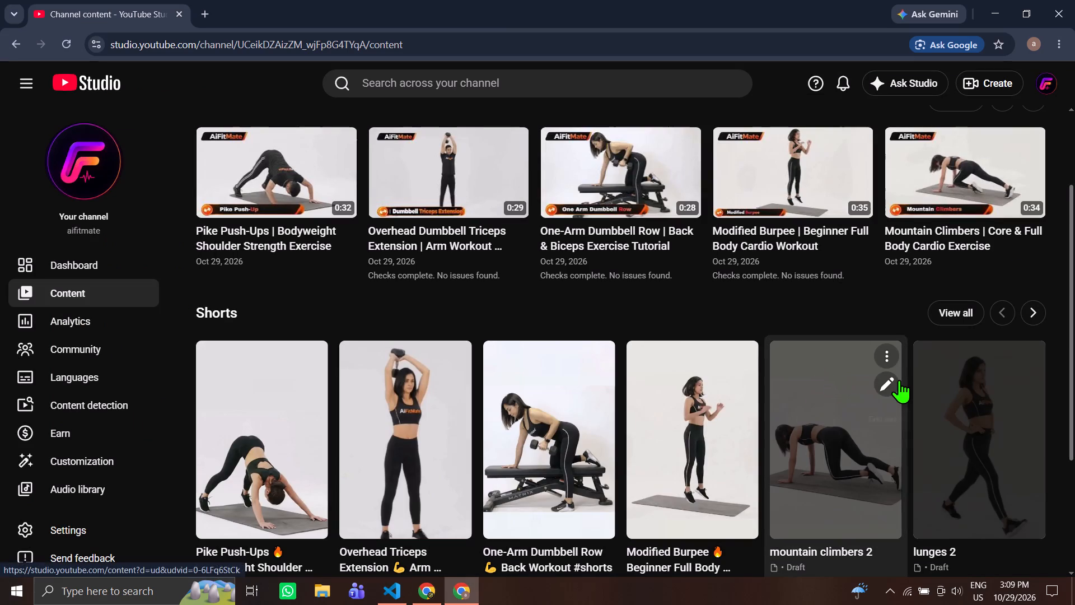
pyautogui.click(896, 384)
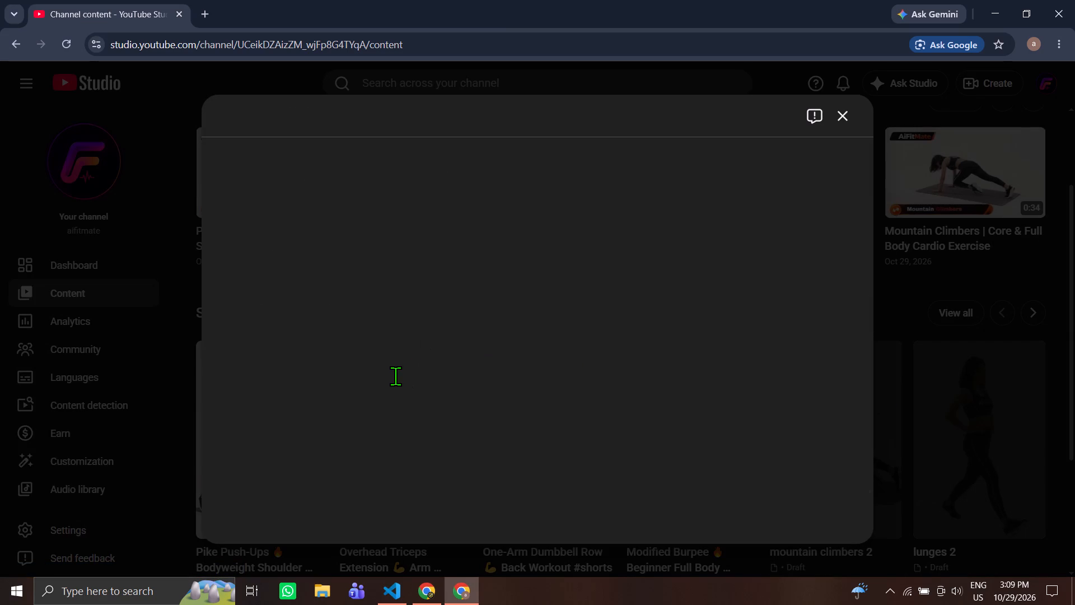
pyautogui.click(398, 376)
pyautogui.hotkey('ctrl', 'v')
pyautogui.click(434, 277)
pyautogui.hotkey('ctrl', 'a')
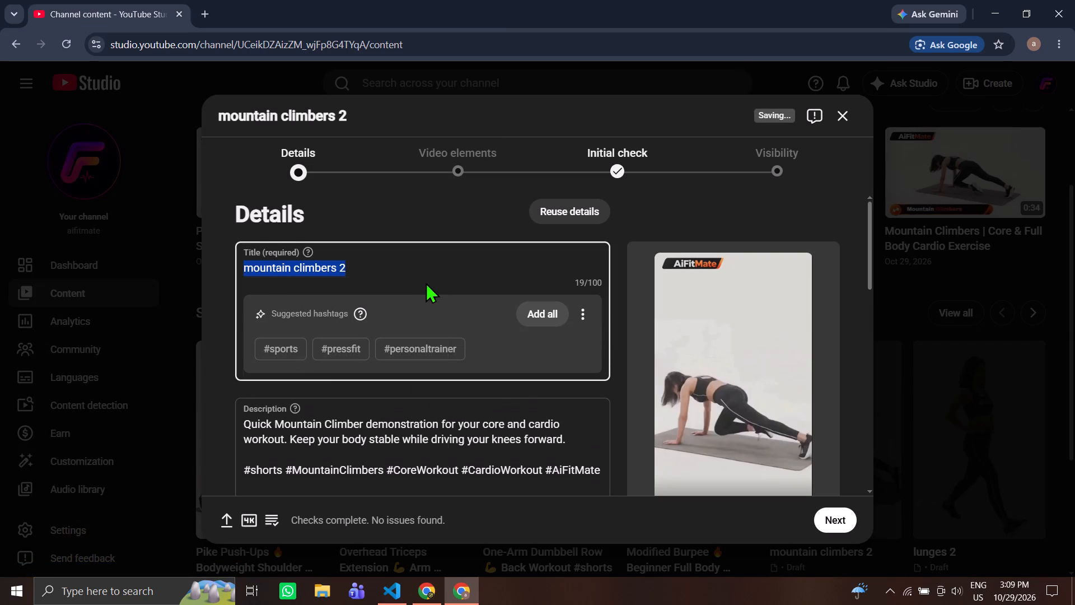
pyautogui.press('super+v')
pyautogui.click(310, 379)
pyautogui.hotkey('ctrl', 'v')
# Advance the Mountain Climbers Short to its visibility settings and publish it as public.
pyautogui.click(854, 528)
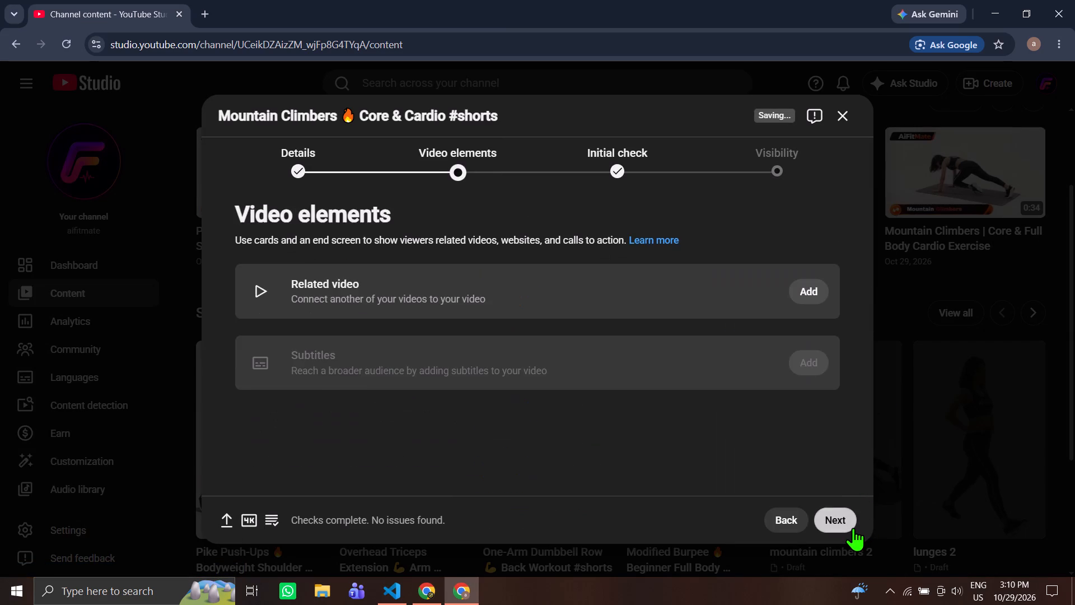
pyautogui.doubleClick(853, 528)
pyautogui.click(848, 513)
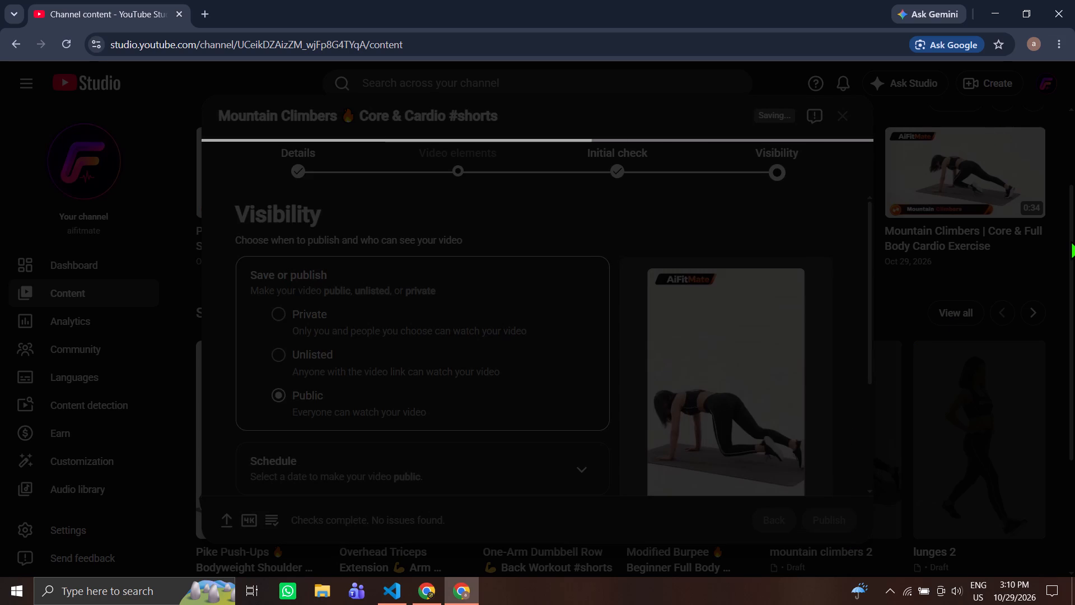
# Dismiss the publishing confirmation and bring up the next set of videos in the Videos row.
pyautogui.click(1058, 206)
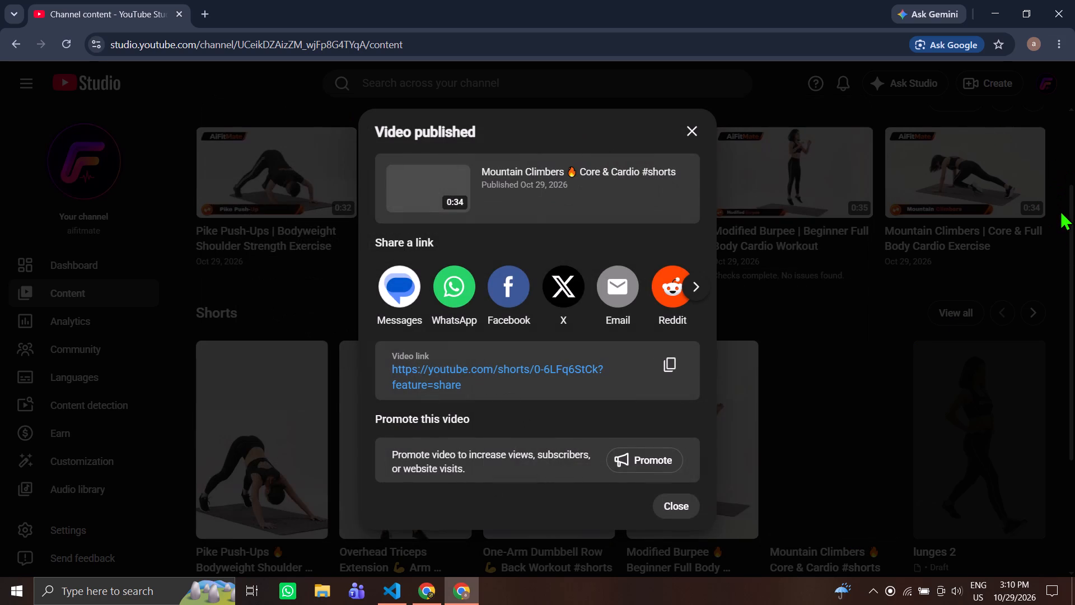
pyautogui.click(680, 134)
pyautogui.moveTo(1074, 261); pyautogui.dragTo(1074, 243)
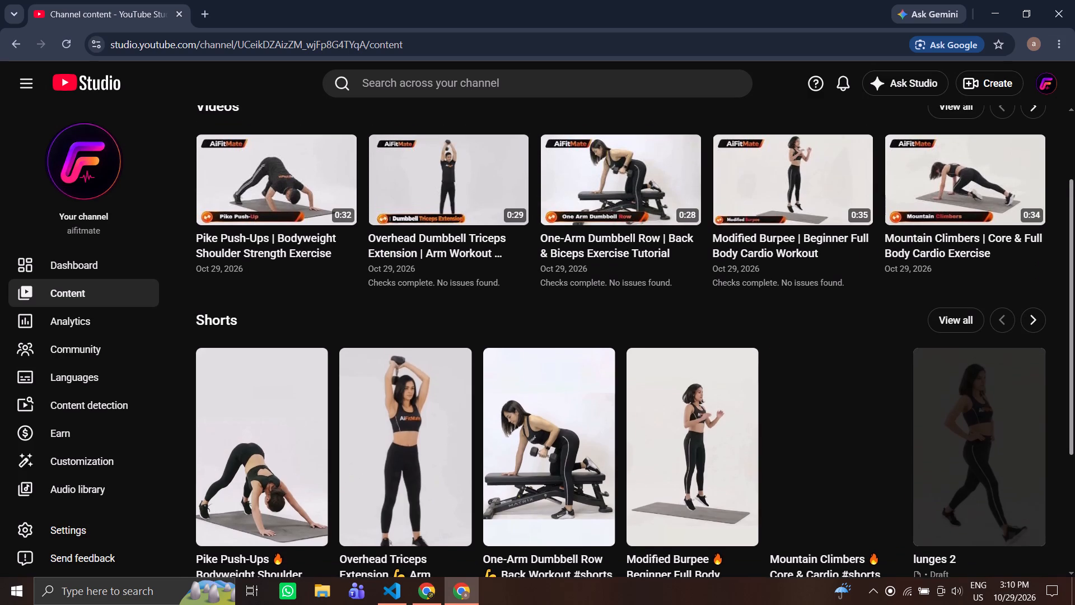
pyautogui.moveTo(1074, 243); pyautogui.dragTo(1074, 241)
pyautogui.moveTo(1035, 142); pyautogui.dragTo(1021, 147)
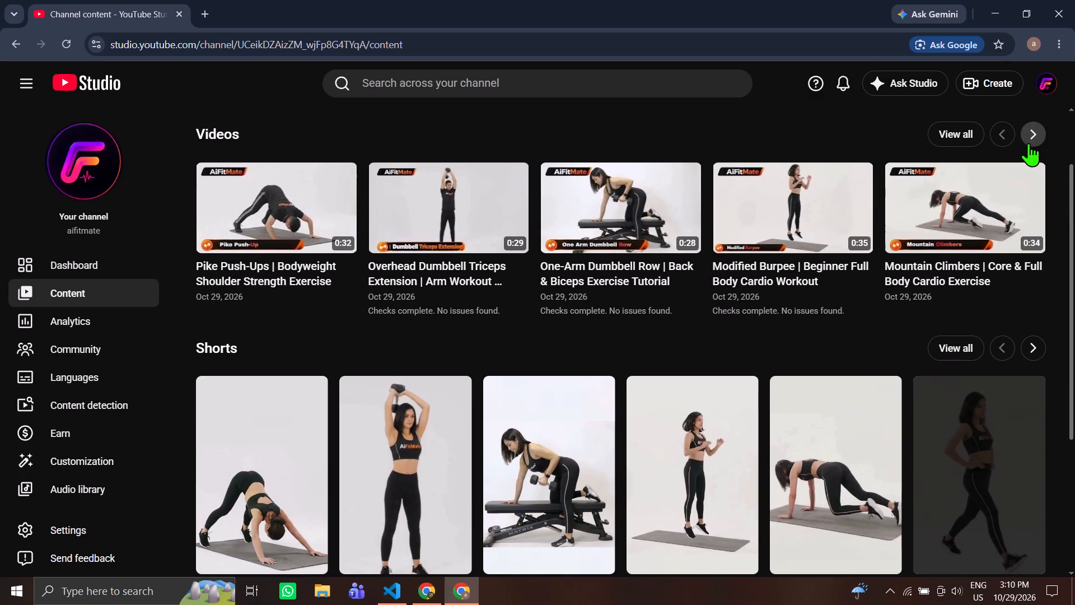
pyautogui.click(1034, 142)
# In VS Code, cut the whole of section 21 (Mountain Climbers) from the text file.
pyautogui.hotkey('alt', 'Tab')
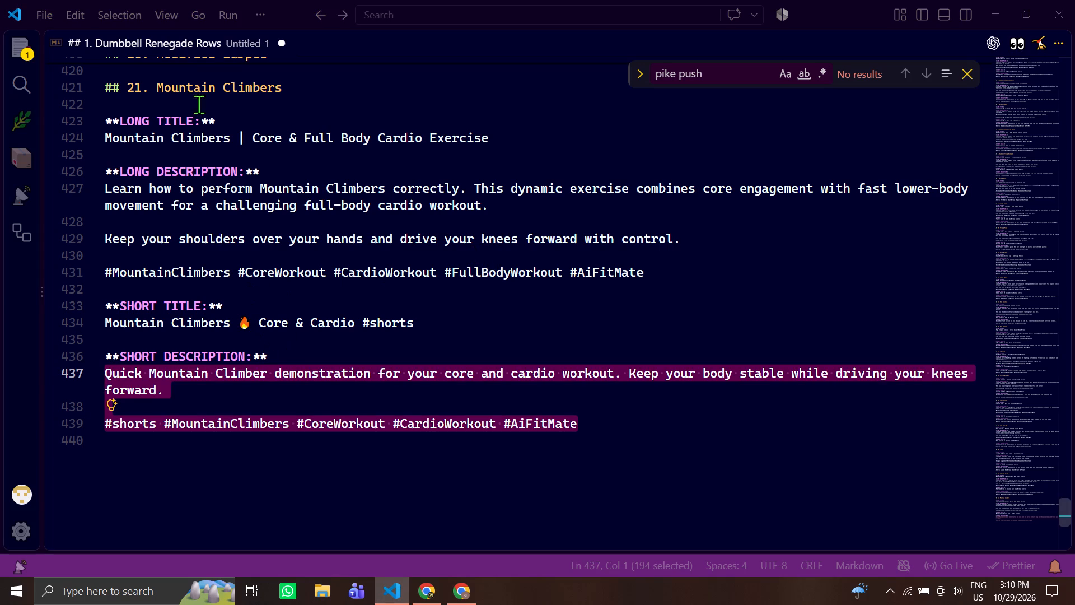
pyautogui.keyDown('shift'); pyautogui.click(191, 75); pyautogui.keyUp('shift')
pyautogui.hotkey('ctrl', 'x')
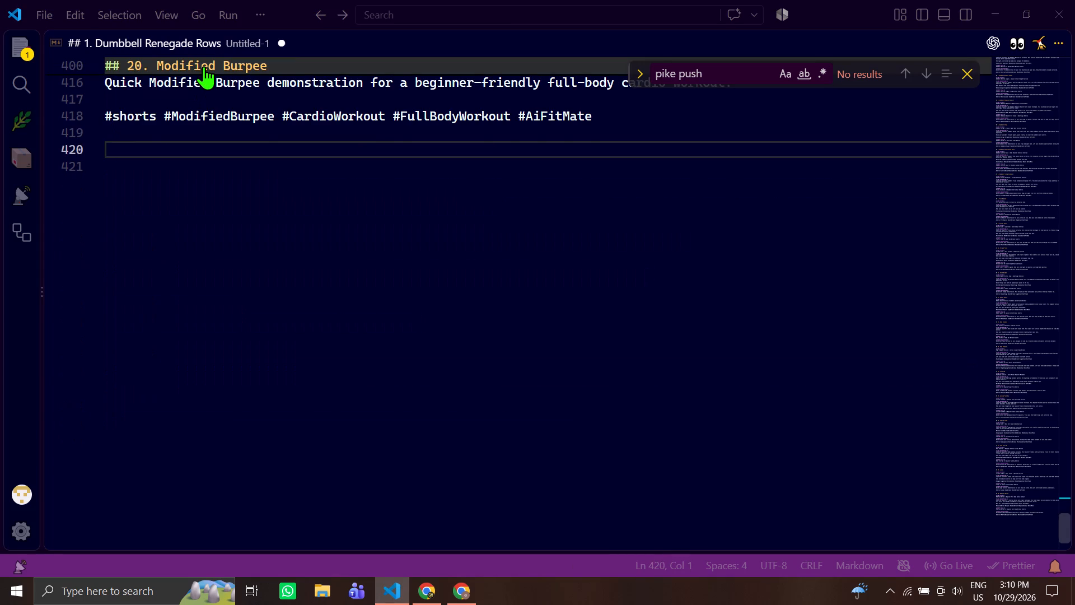
# Cut the whole of section 20 (Modified Burpee) and the blank lines left after section 19.
pyautogui.press('Up')
pyautogui.press('Up')
pyautogui.press('Up')
pyautogui.press('Up')
pyautogui.press('Up')
pyautogui.press('Up')
pyautogui.press('Up')
pyautogui.press('Up')
pyautogui.press('Up')
pyautogui.press('Up')
pyautogui.press('Up')
pyautogui.press('Up')
pyautogui.press('Up')
pyautogui.press('Up')
pyautogui.press('Up')
pyautogui.press('Up')
pyautogui.press('Up')
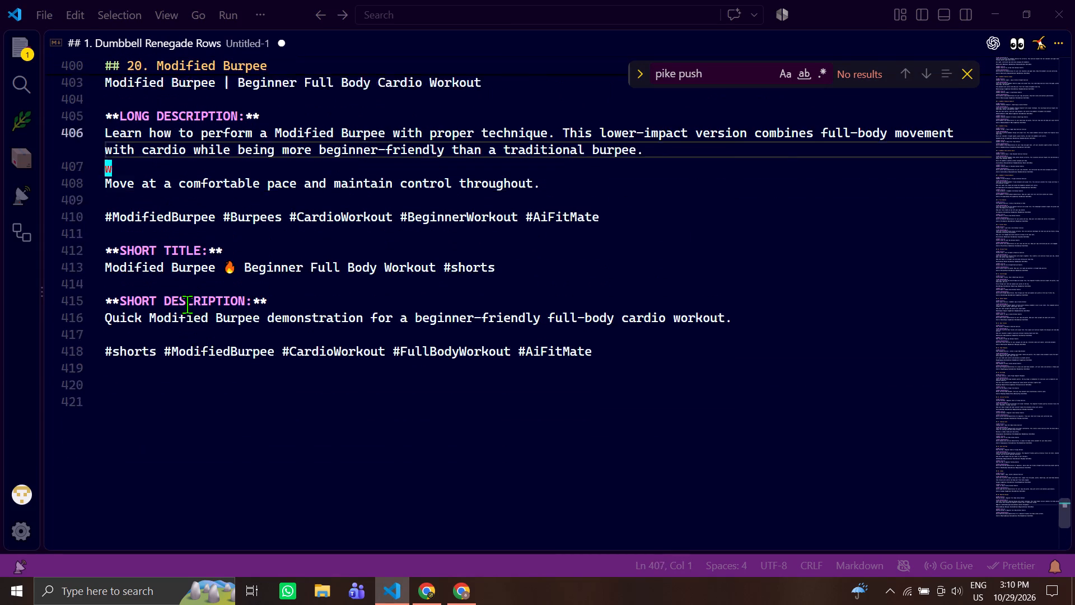
pyautogui.press('Up')
pyautogui.press('Up')
pyautogui.press('Up')
pyautogui.click(152, 108)
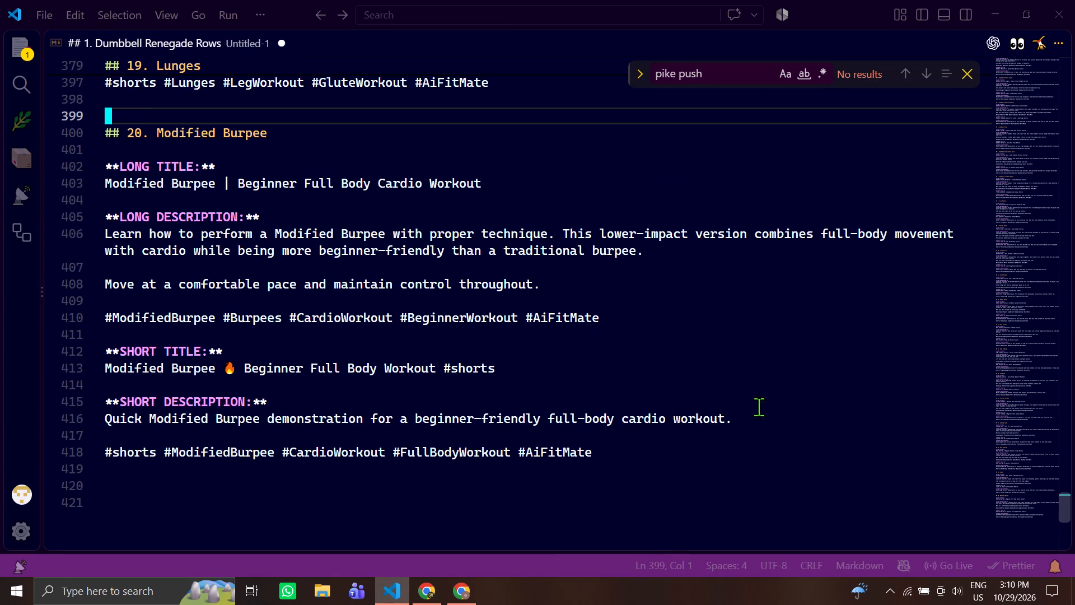
pyautogui.keyDown('shift'); pyautogui.click(733, 445); pyautogui.keyUp('shift')
pyautogui.hotkey('ctrl', 'x')
pyautogui.hotkey('ctrl', 'x')
pyautogui.hotkey('ctrl', 'x')
pyautogui.hotkey('ctrl', 'x')
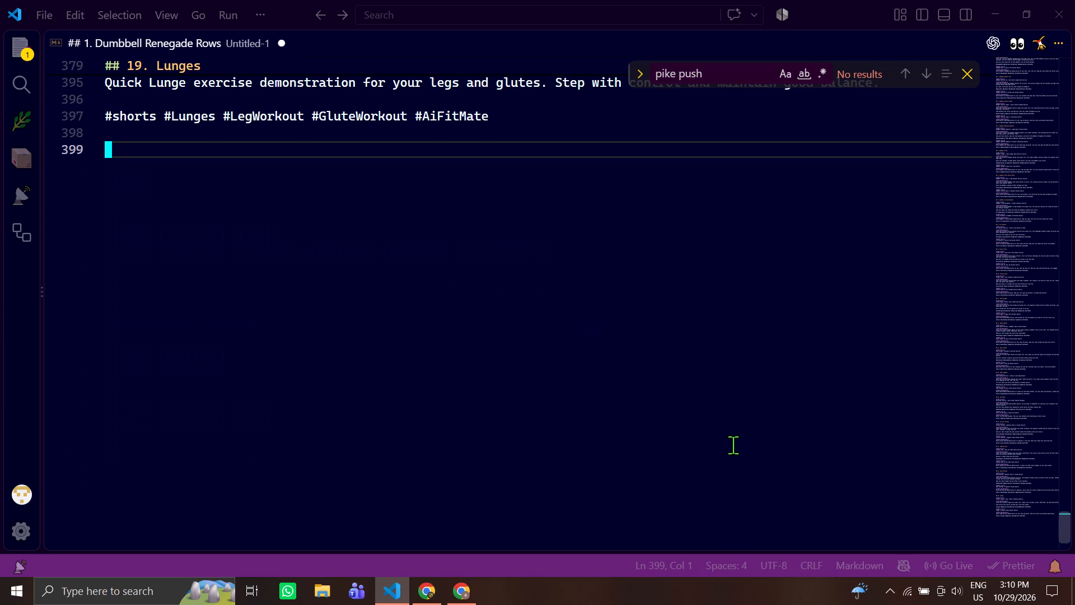
pyautogui.hotkey('ctrl', 'x')
pyautogui.hotkey('ctrl', 'x')
# Go back up through section 19 (Lunges) to examine its titles and descriptions.
pyautogui.press('Up')
pyautogui.press('Up')
pyautogui.press('Up')
pyautogui.press('Up')
pyautogui.press('Up')
pyautogui.press('Up')
pyautogui.press('Up')
pyautogui.press('Up')
pyautogui.press('Up')
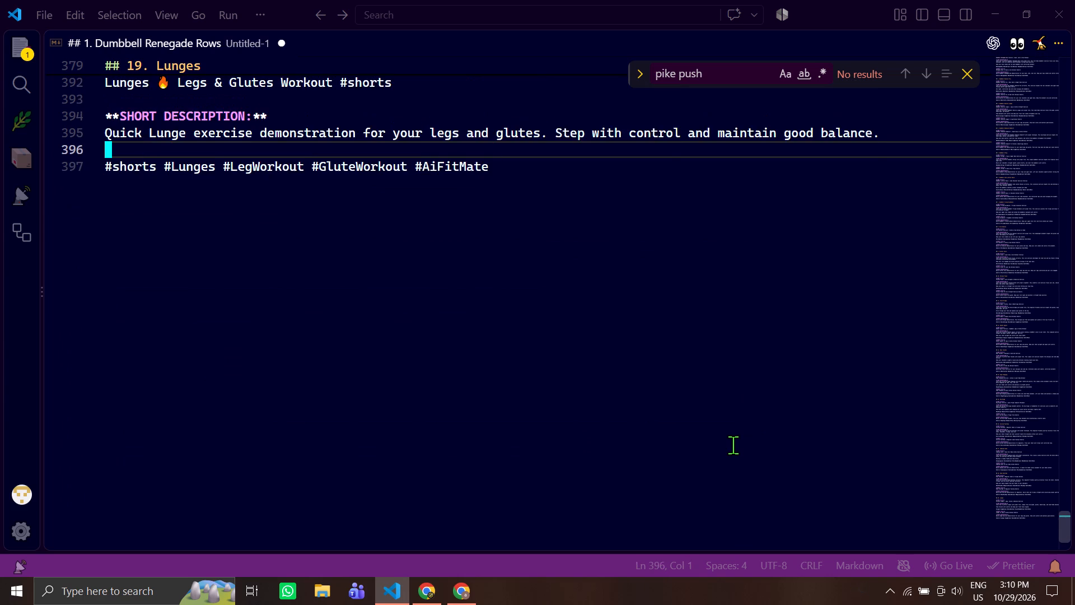
pyautogui.press('Up')
pyautogui.press('Up')
pyautogui.press('Up')
pyautogui.press('Up')
pyautogui.press('Up')
pyautogui.press('Up')
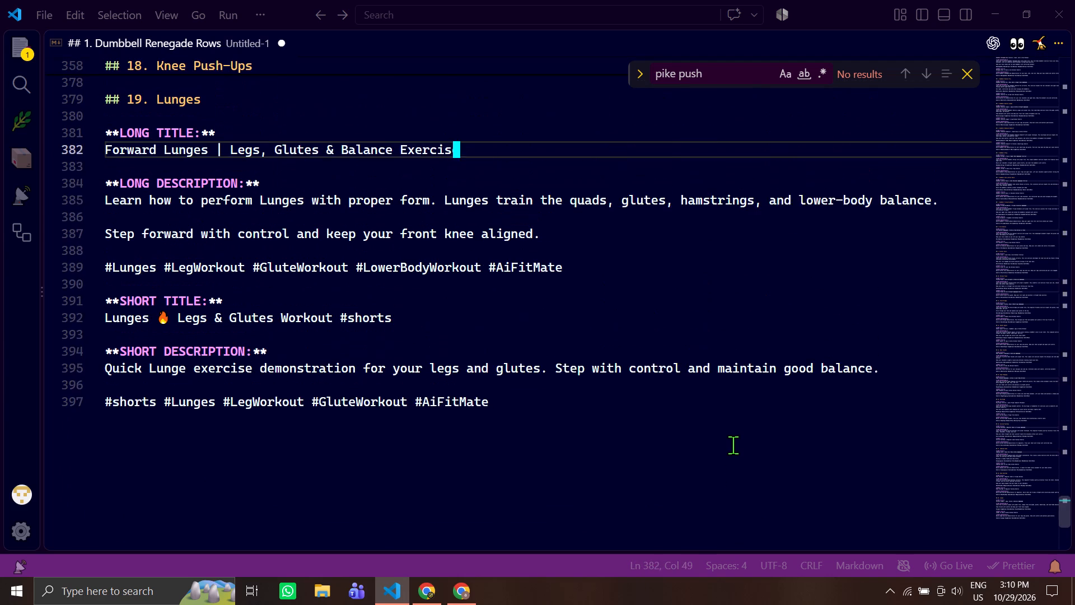
pyautogui.press('Up')
# In YouTube Studio, open the lunges video draft for editing.
pyautogui.hotkey('alt', 'Tab')
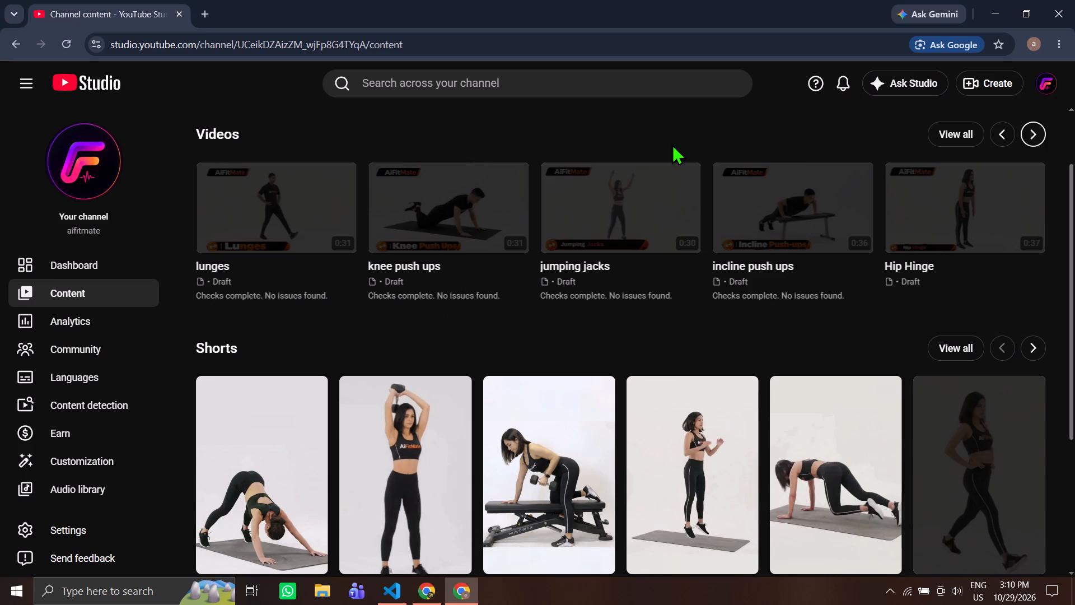
pyautogui.hotkey('alt', 'Tab')
pyautogui.hotkey('alt', 'Tab')
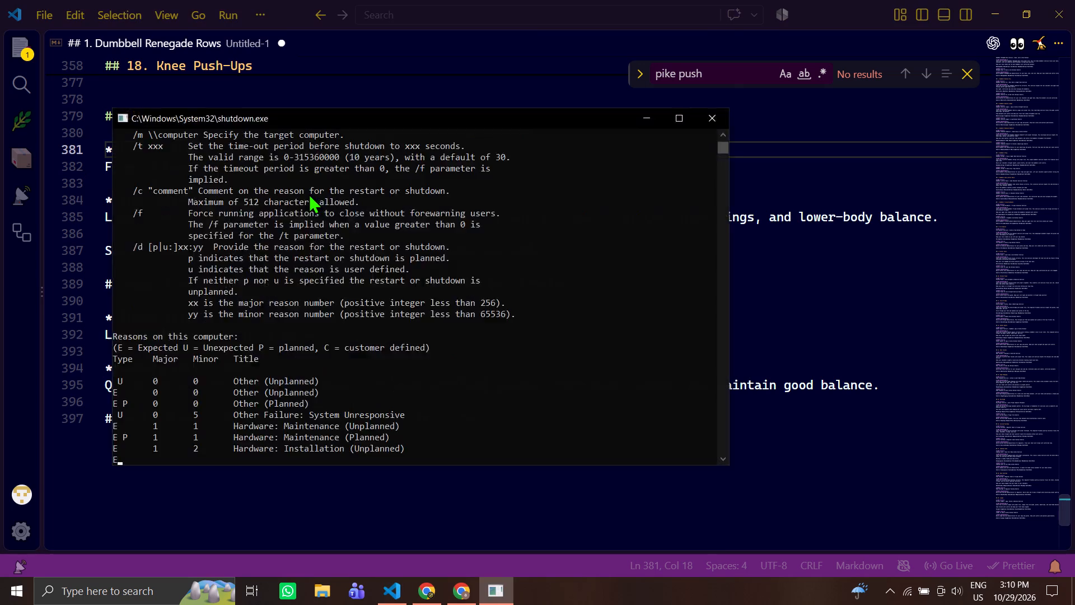
pyautogui.hotkey('alt', 'Tab')
pyautogui.click(314, 180)
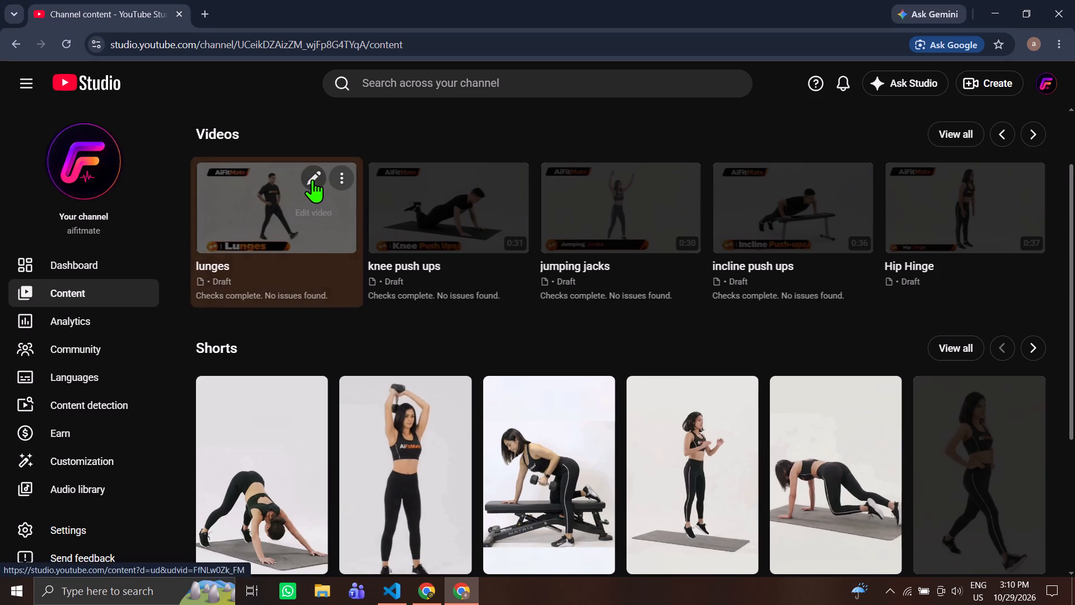
# In VS Code, copy section 19's long title, "Forward Lunges | Legs, Glutes & Balance Exercise".
pyautogui.hotkey('alt', 'Tab')
pyautogui.click(277, 166)
pyautogui.hotkey('ctrl', 'c')
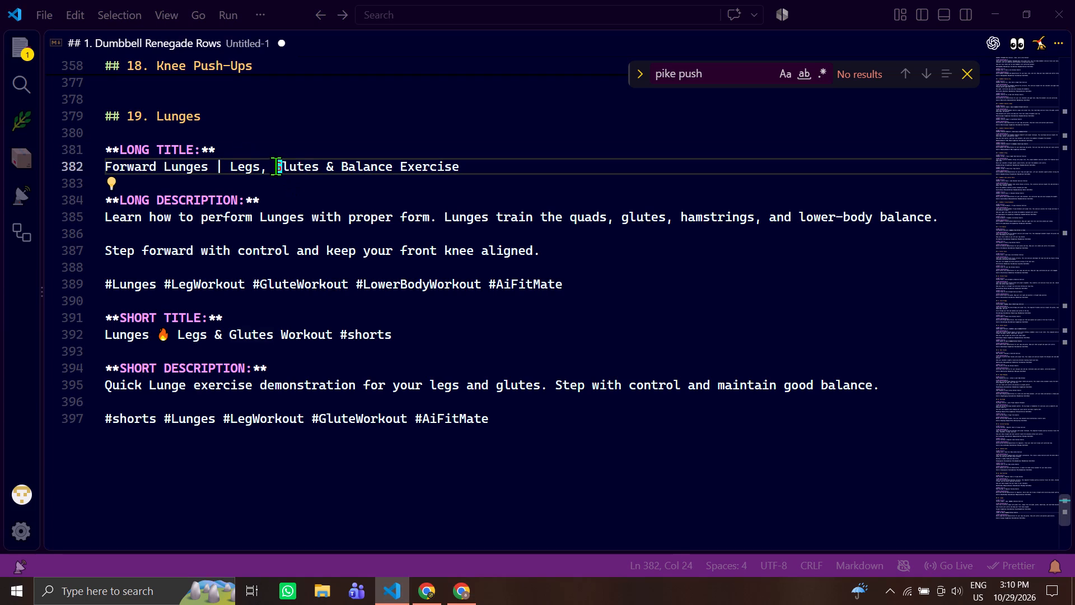
# Copy section 19's long title again, and separately its full long description with the hashtags.
pyautogui.hotkey('ctrl', 'c')
pyautogui.moveTo(581, 287); pyautogui.dragTo(69, 212)
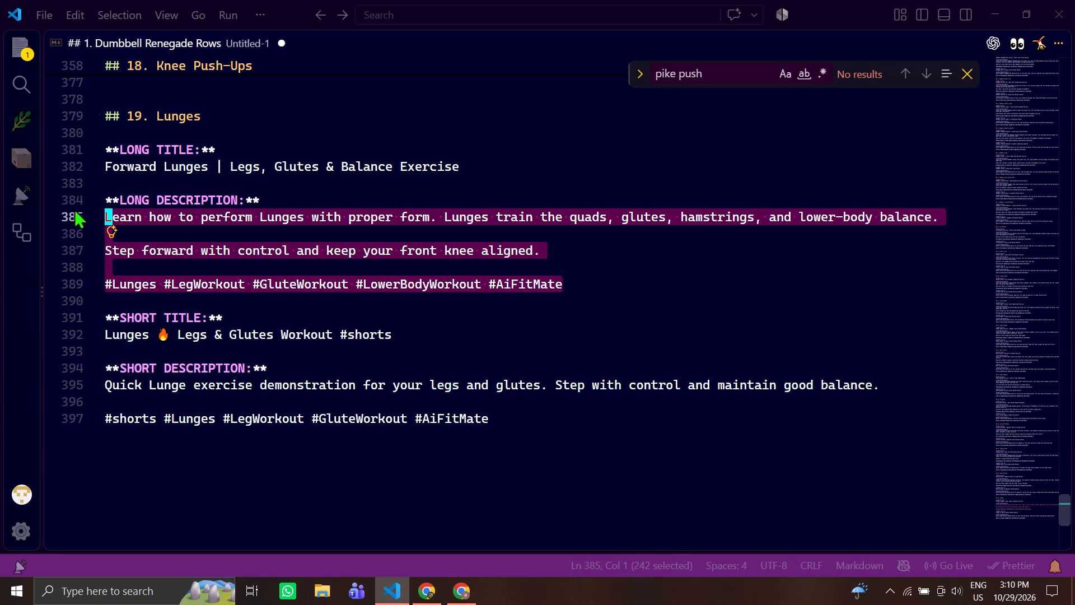
pyautogui.hotkey('ctrl', 'c')
# In YouTube Studio, fill the lunges draft with the copied long description and the title "Forward Lunges | Legs, Glutes & Balance Exercise".
pyautogui.hotkey('alt', 'Tab')
pyautogui.click(413, 429)
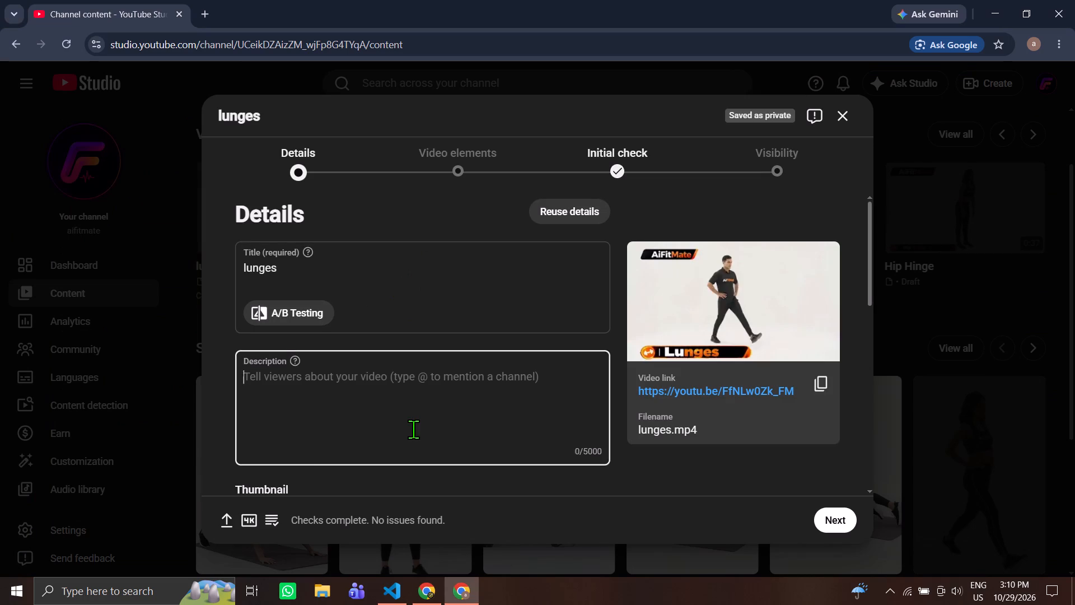
pyautogui.hotkey('ctrl', 'v')
pyautogui.click(383, 274)
pyautogui.hotkey('ctrl', 'a')
pyautogui.press('super+v')
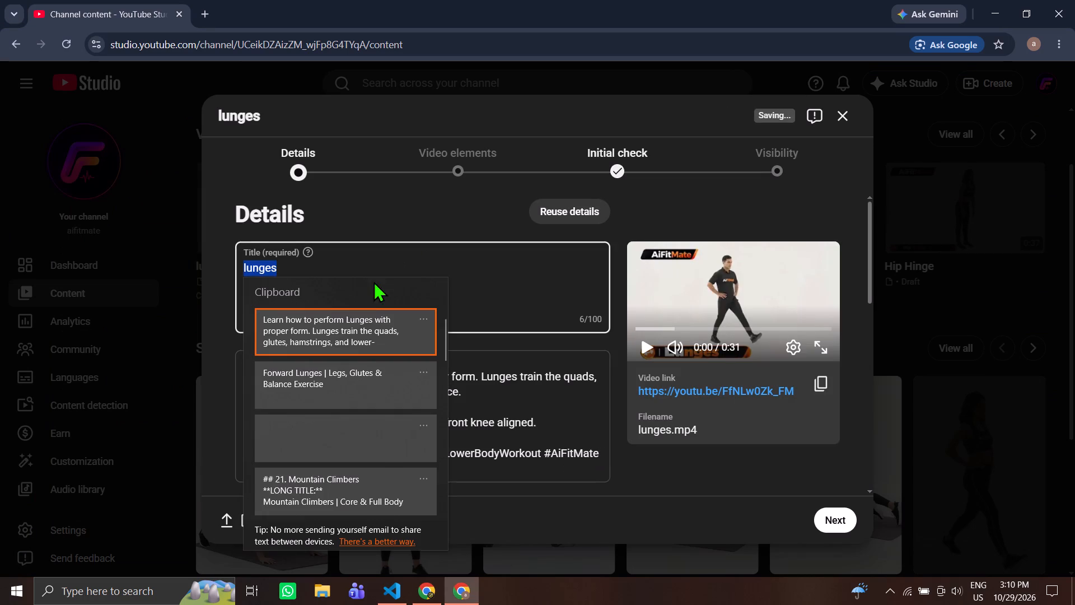
pyautogui.click(346, 379)
pyautogui.hotkey('ctrl', 'v')
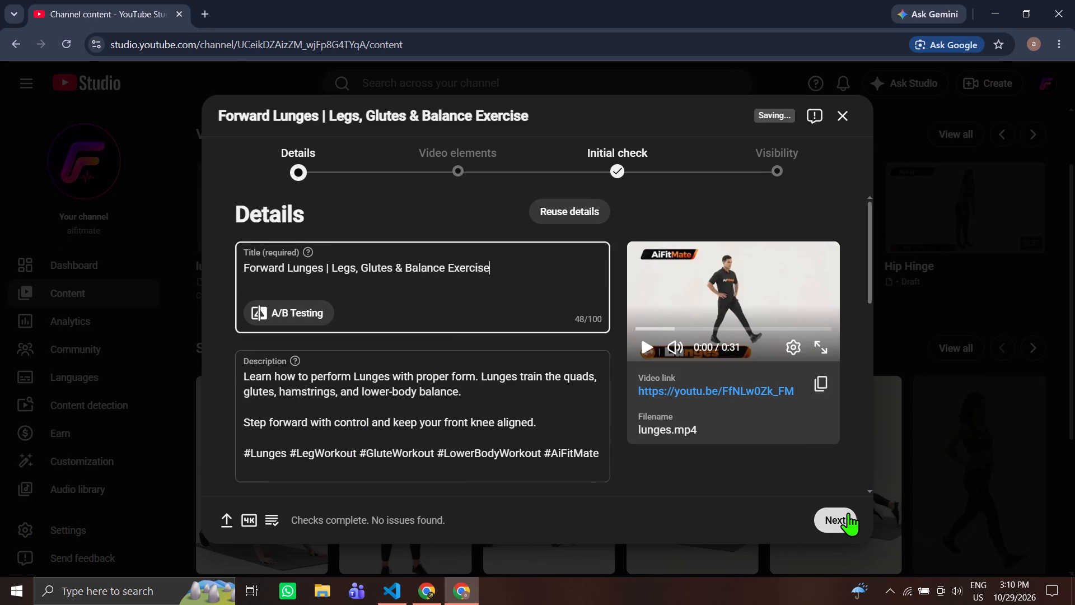
# Advance the Forward Lunges video through the remaining stages and publish it as Public.
pyautogui.click(848, 513)
pyautogui.doubleClick(848, 513)
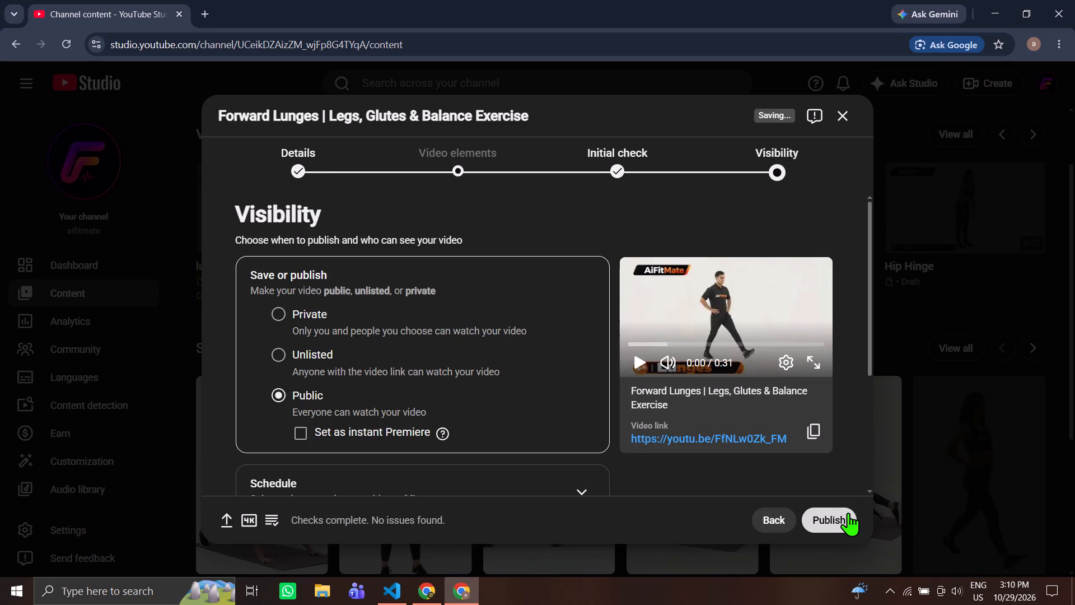
pyautogui.hotkey('alt', 'Tab')
pyautogui.hotkey('alt', 'Tab')
pyautogui.click(833, 520)
# In VS Code, copy section 19's short title and, separately, its short description with the hashtags.
pyautogui.hotkey('alt', 'Tab')
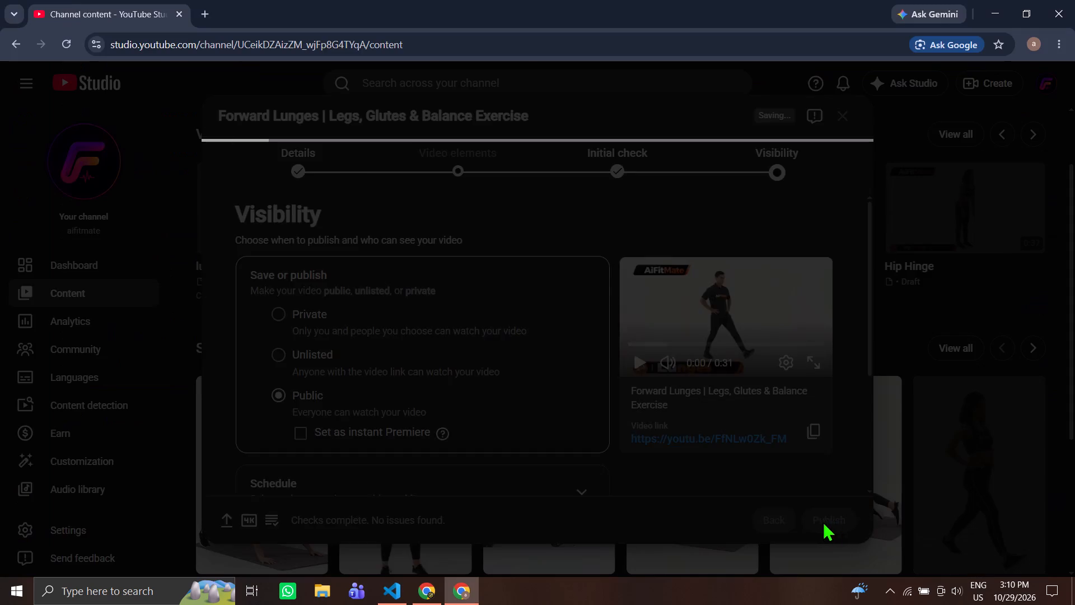
pyautogui.click(216, 339)
pyautogui.hotkey('ctrl', 'c')
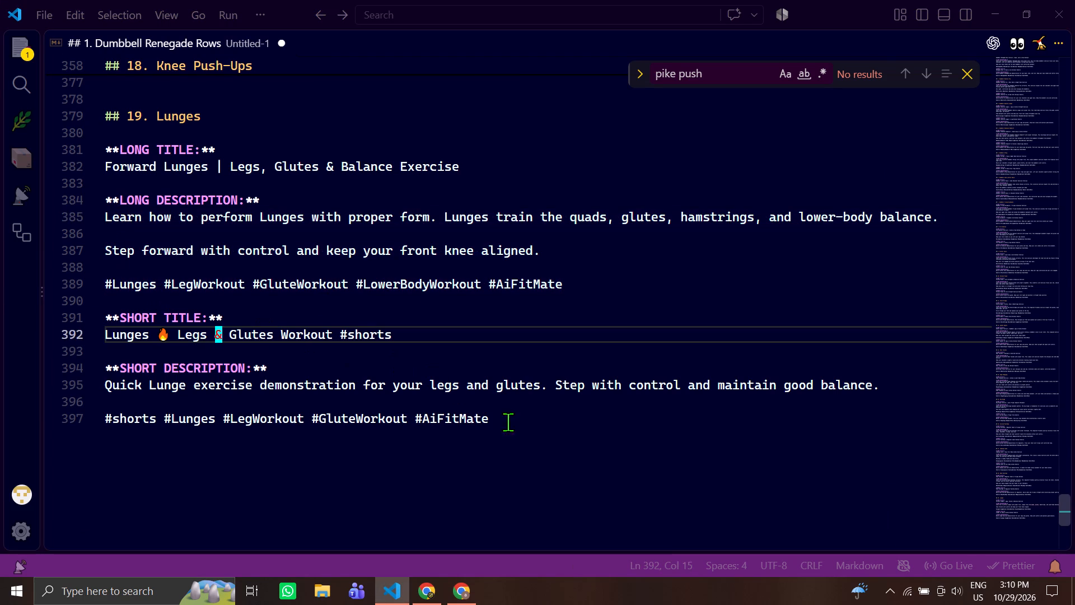
pyautogui.moveTo(516, 425); pyautogui.dragTo(88, 378)
pyautogui.hotkey('ctrl', 'c')
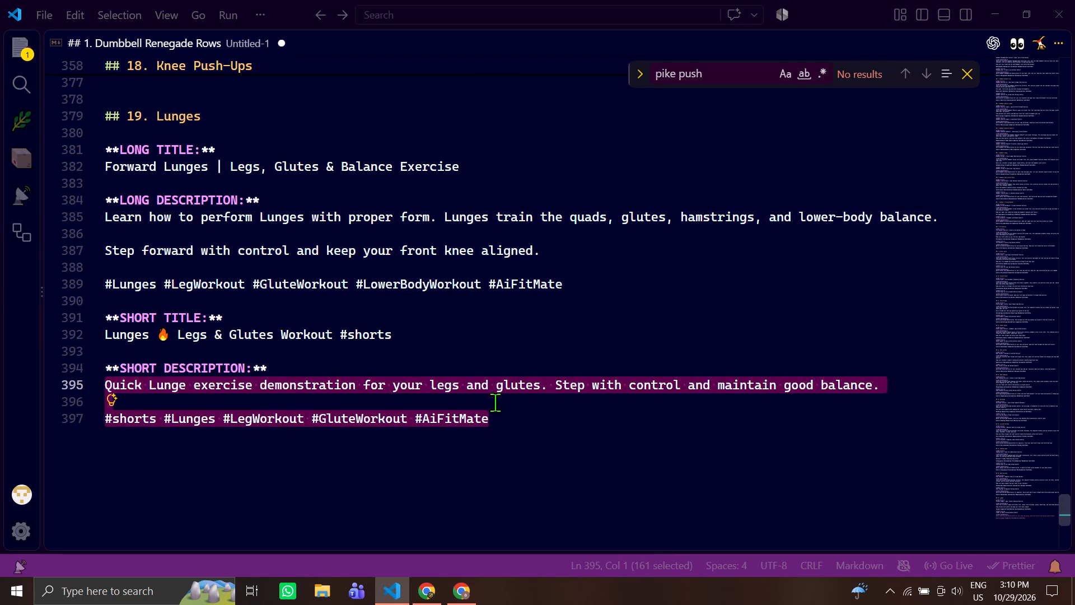
# In YouTube Studio, dismiss the published-video dialog and open the lunges Short draft for editing.
pyautogui.hotkey('alt', 'Tab')
pyautogui.click(1024, 415)
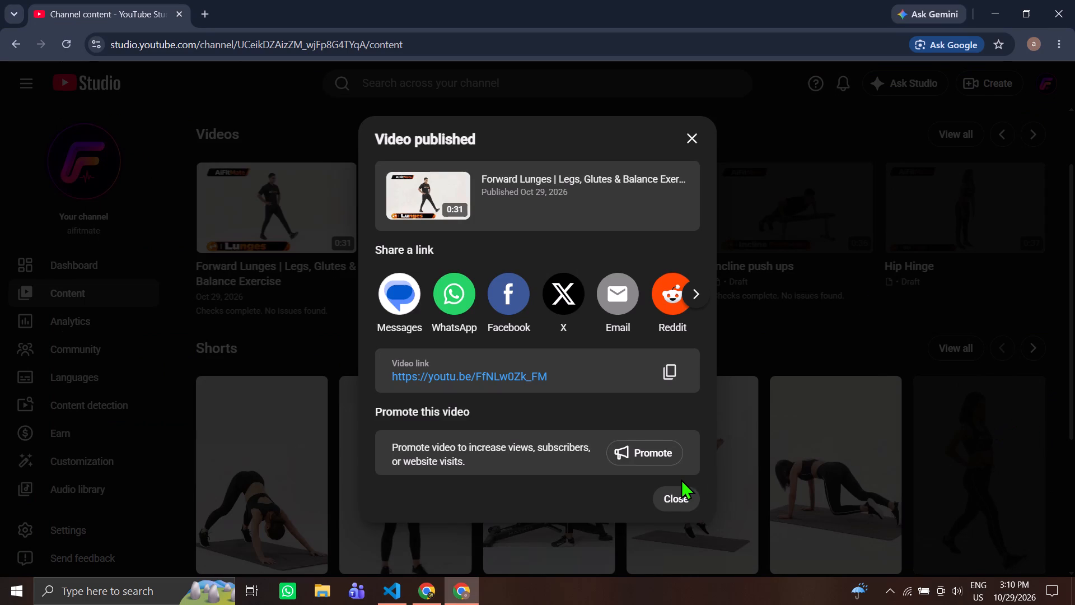
pyautogui.click(681, 498)
pyautogui.click(1024, 415)
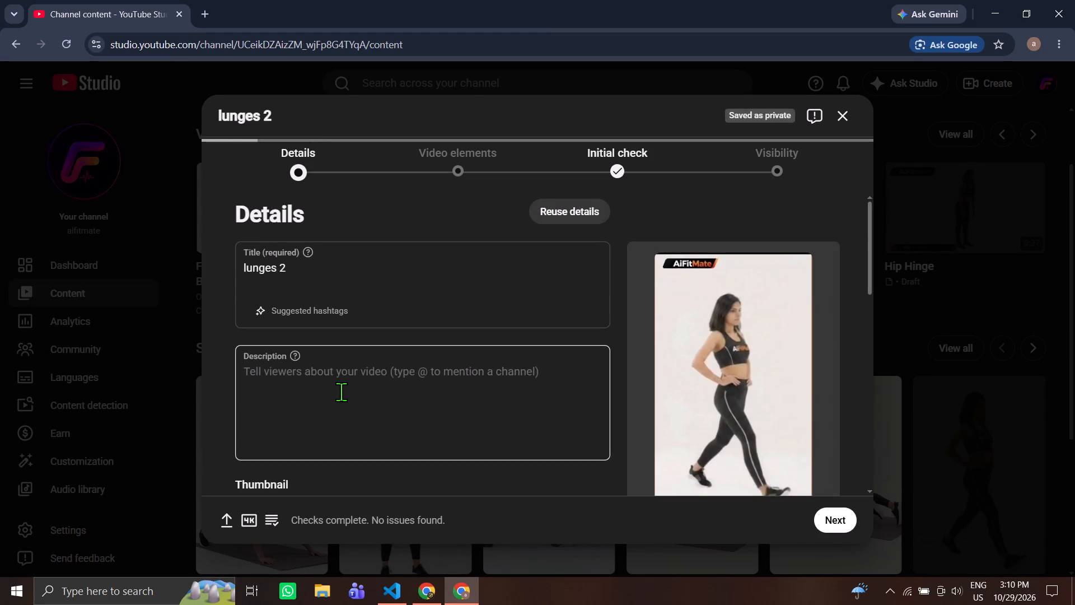
# Fill the "lunges 2" draft with the copied short description and the title "Lunges 🔥 Legs & Glutes Workout #shorts".
pyautogui.click(341, 392)
pyautogui.hotkey('ctrl', 'v')
pyautogui.click(359, 277)
pyautogui.hotkey('ctrl', 'a')
pyautogui.press('super+v')
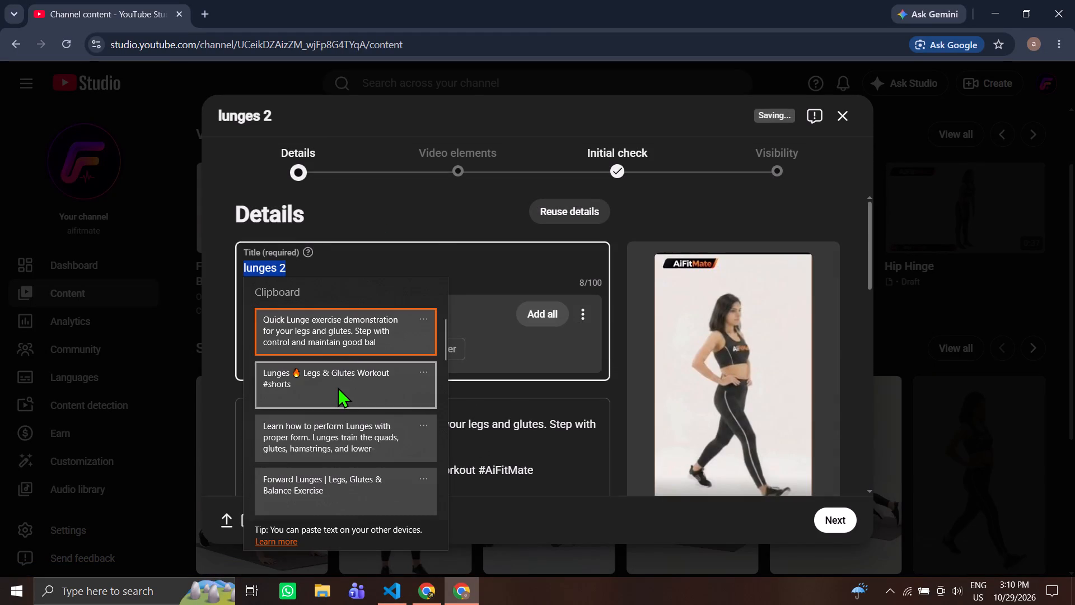
pyautogui.click(338, 387)
pyautogui.hotkey('ctrl', 'v')
# Advance the lunges Short through the remaining stages and publish it as Public.
pyautogui.click(845, 525)
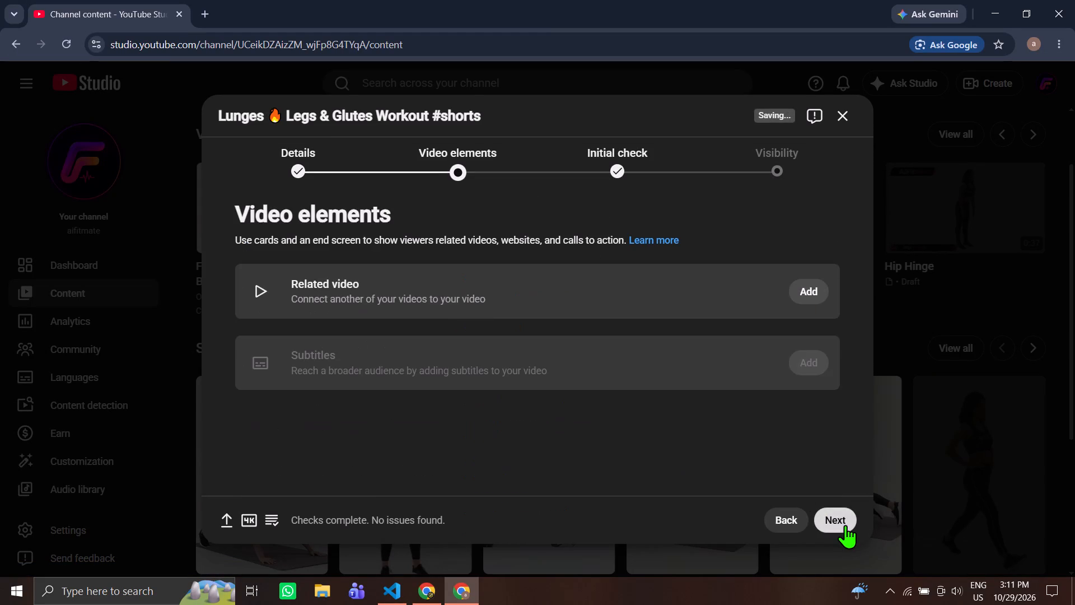
pyautogui.tripleClick(845, 525)
# In VS Code, cut the whole of section 19 (Lunges) and the blank lines left after section 18.
pyautogui.hotkey('alt', 'Tab')
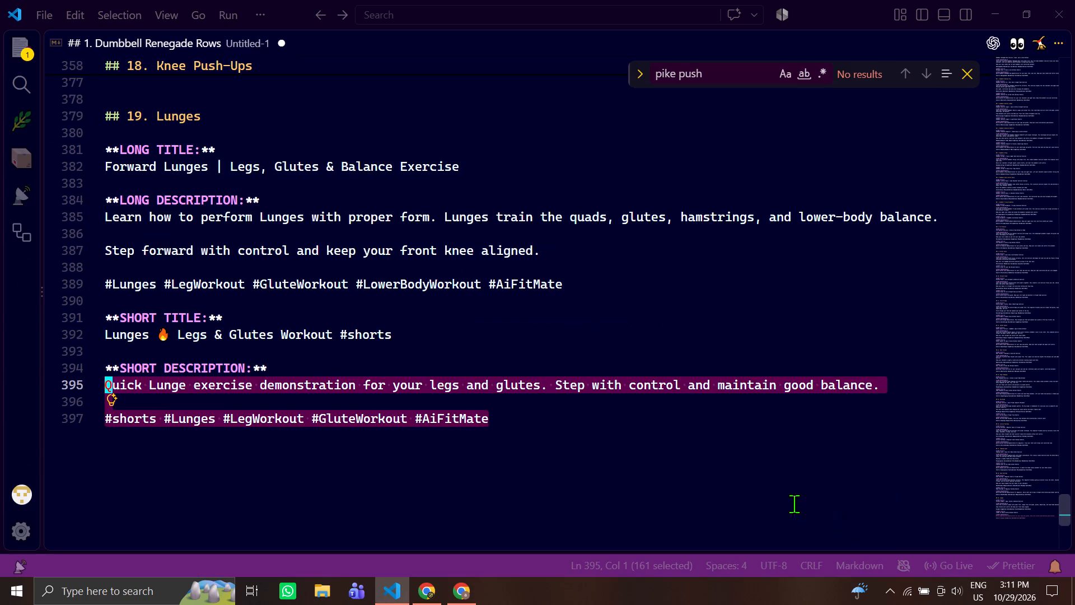
pyautogui.keyDown('shift'); pyautogui.click(212, 92); pyautogui.keyUp('shift')
pyautogui.hotkey('ctrl', 'x')
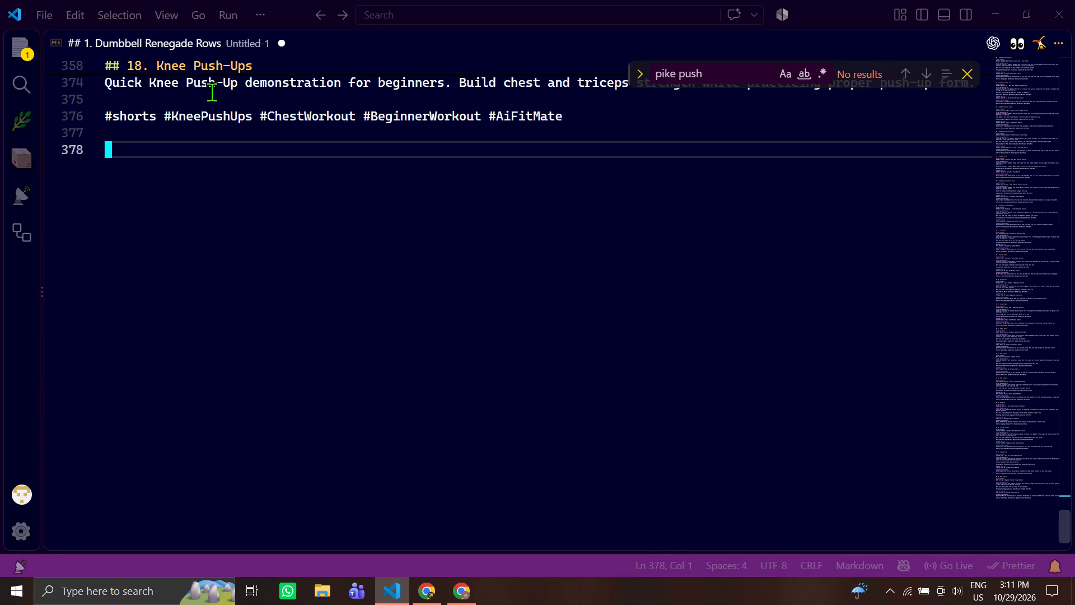
pyautogui.hotkey('ctrl', 'x')
pyautogui.hotkey('ctrl', 'x')
# Copy section 18's long title, "Knee Push-Ups | Beginner Chest & Triceps Workout", and separately its full long description with the hashtags.
pyautogui.press('Up')
pyautogui.press('Up')
pyautogui.press('Up')
pyautogui.press('Up')
pyautogui.press('Up')
pyautogui.press('Up')
pyautogui.press('Up')
pyautogui.press('Up')
pyautogui.press('Up')
pyautogui.press('Up')
pyautogui.press('Up')
pyautogui.press('Up')
pyautogui.press('Up')
pyautogui.press('Up')
pyautogui.press('Up')
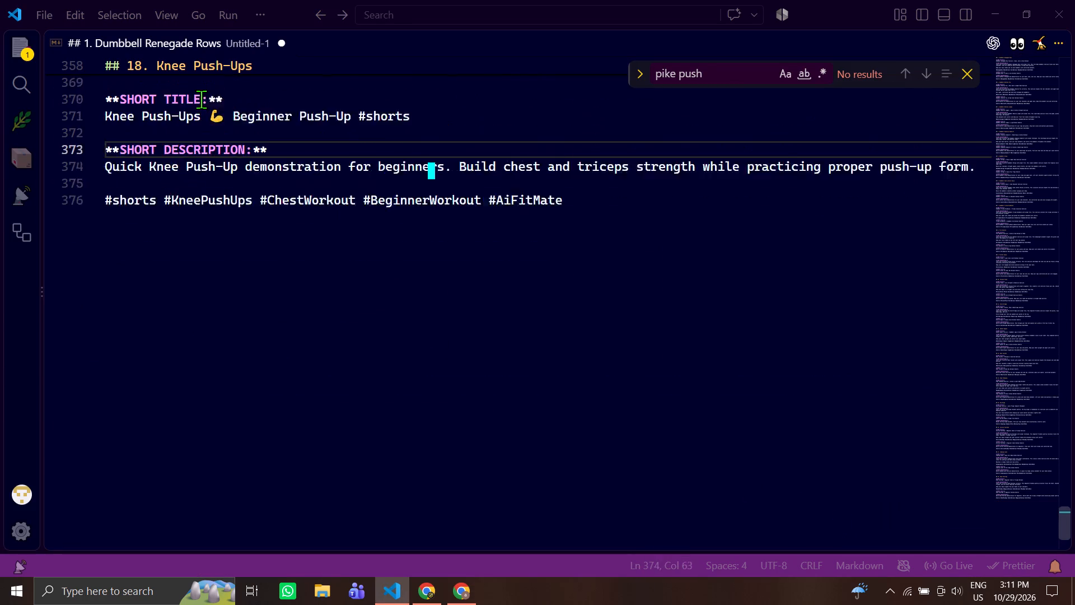
pyautogui.press('Up')
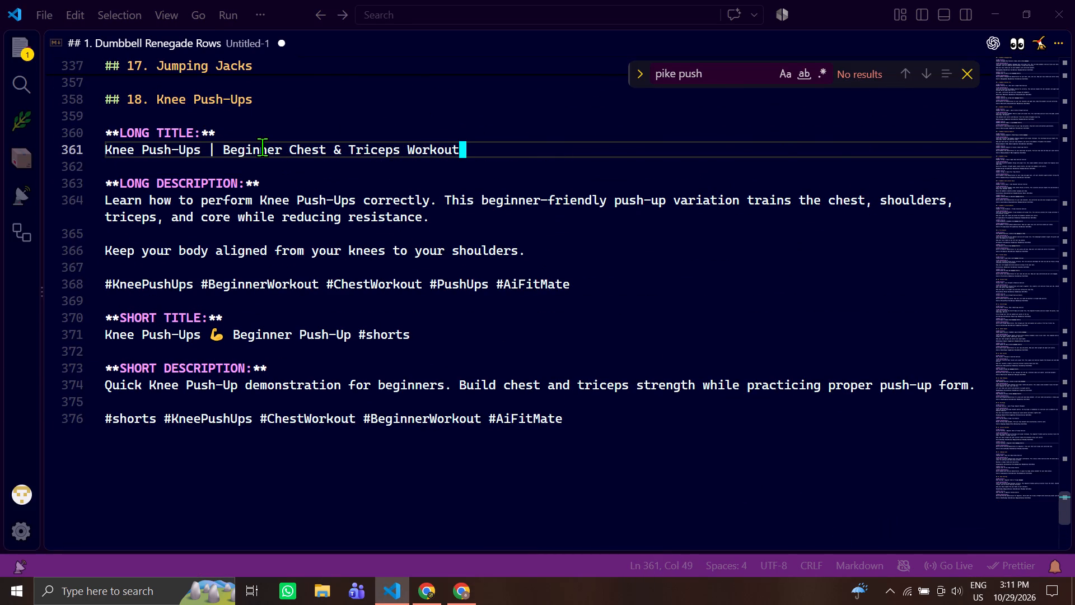
pyautogui.hotkey('ctrl', 'c')
pyautogui.moveTo(625, 291); pyautogui.dragTo(166, 235)
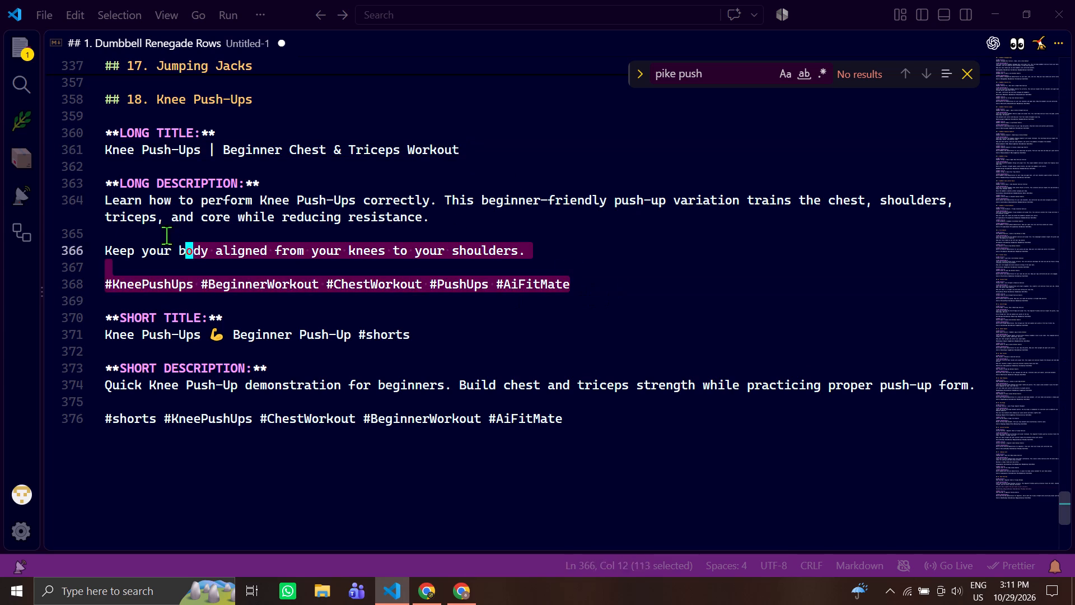
pyautogui.moveTo(166, 235); pyautogui.dragTo(93, 197)
pyautogui.hotkey('ctrl', 'c')
# In YouTube Studio, dismiss the dialog for the lunges Short and open the knee push ups video draft for editing.
pyautogui.hotkey('alt', 'Tab')
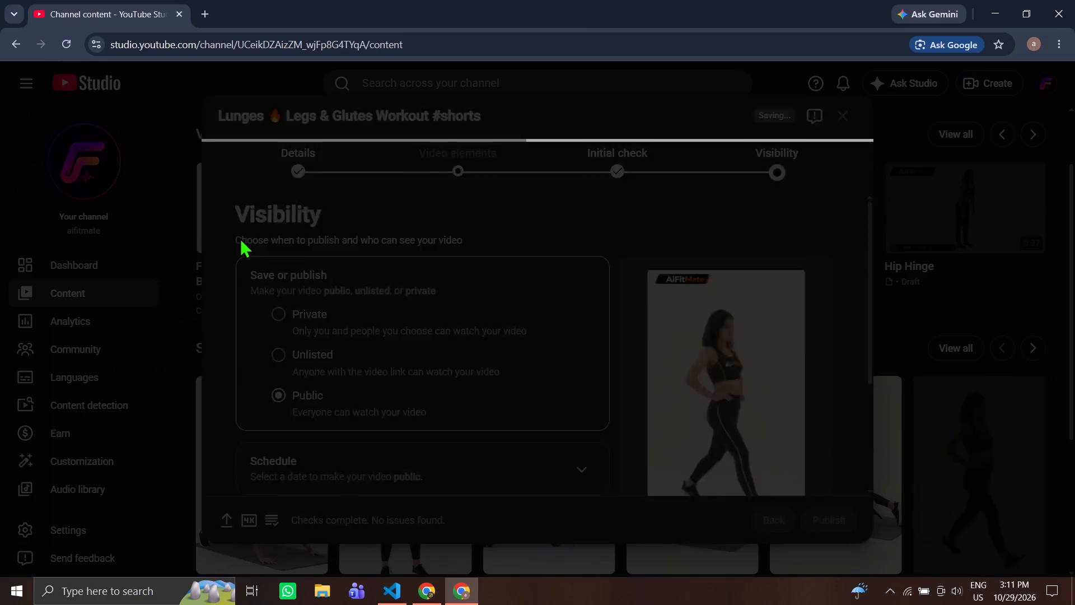
pyautogui.click(688, 133)
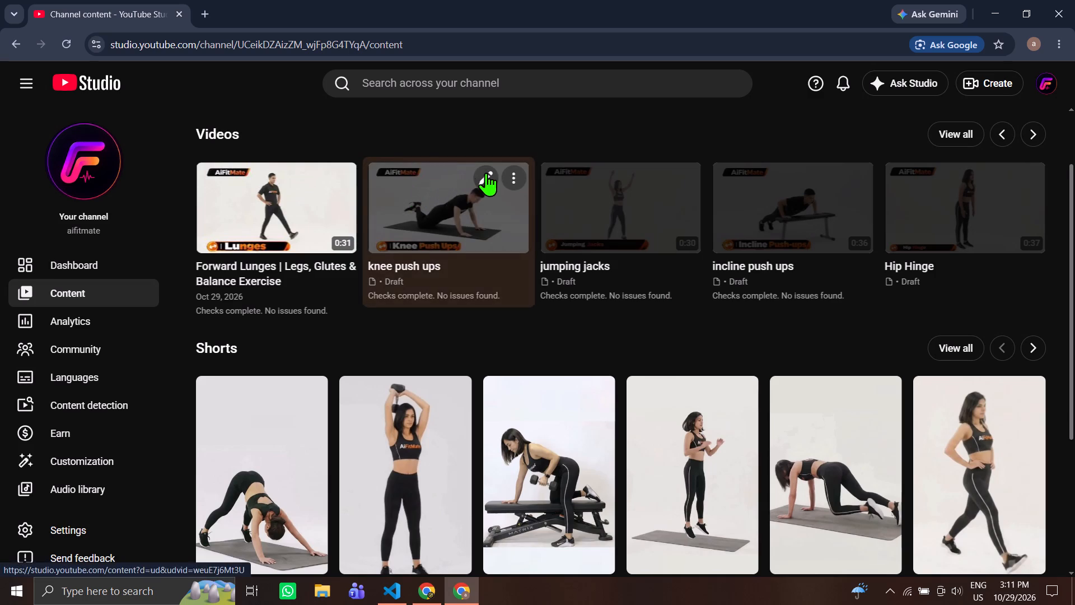
pyautogui.click(487, 173)
pyautogui.hotkey('alt', 'Tab')
pyautogui.hotkey('alt', 'Tab')
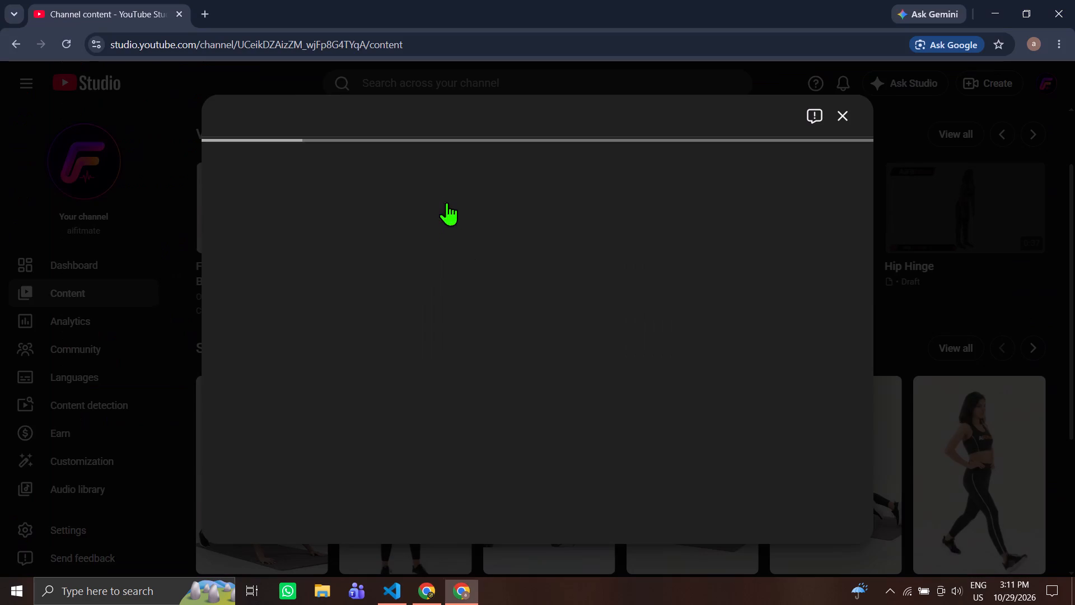
# Fill the knee push ups draft with the copied long description and the title "Knee Push-Ups | Beginner Chest & Triceps Workout".
pyautogui.click(438, 374)
pyautogui.hotkey('ctrl', 'v')
pyautogui.click(448, 278)
pyautogui.hotkey('ctrl', 'a')
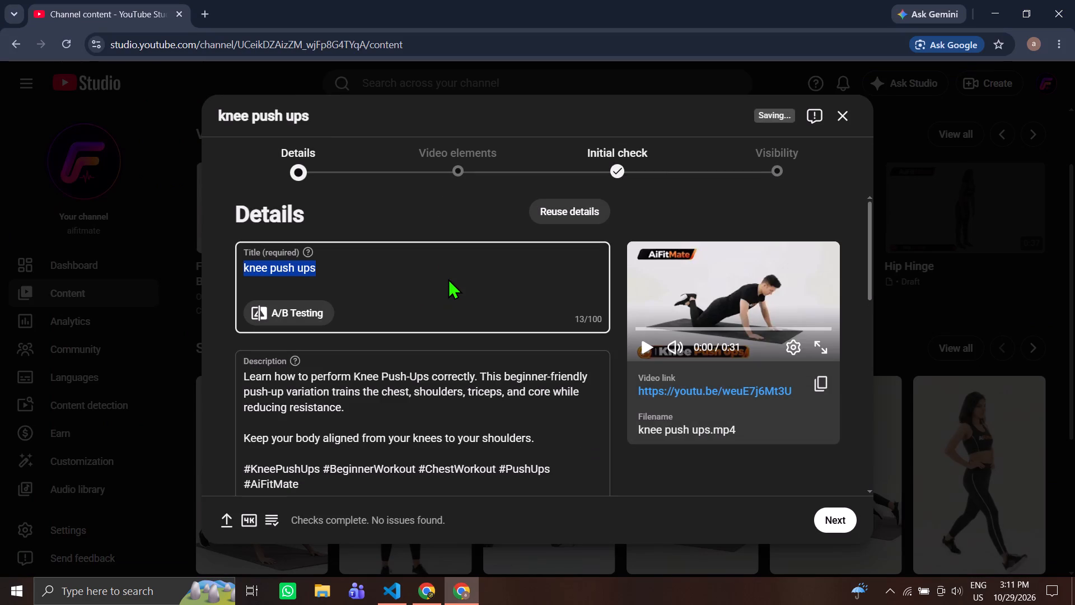
pyautogui.press('super+v')
pyautogui.click(344, 370)
pyautogui.hotkey('ctrl', 'v')
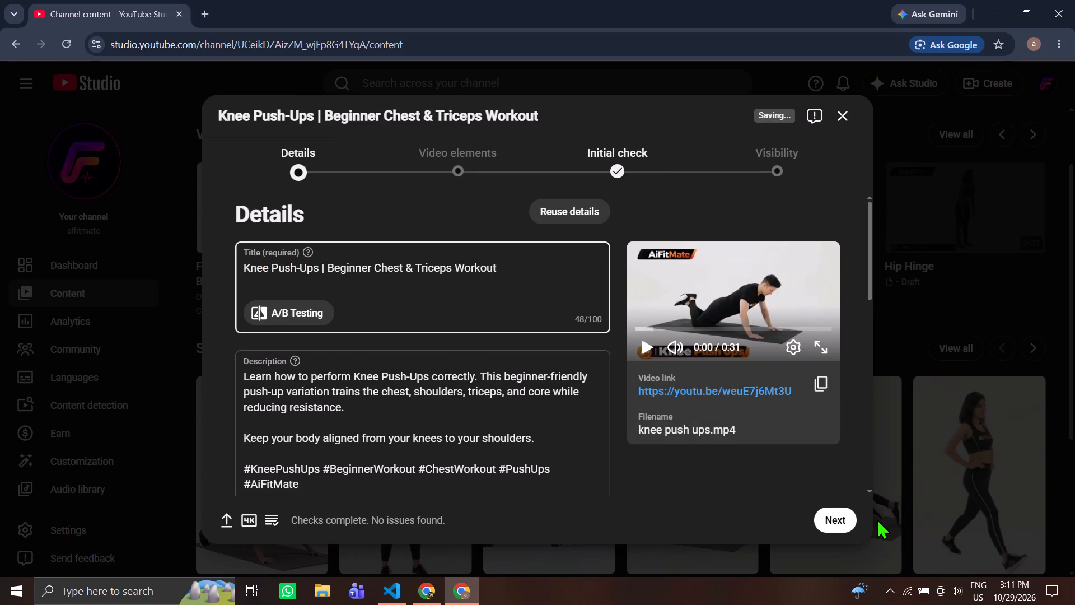
# Advance the Knee Push-Ups video through the remaining stages and publish it as Public.
pyautogui.doubleClick(846, 519)
pyautogui.click(846, 519)
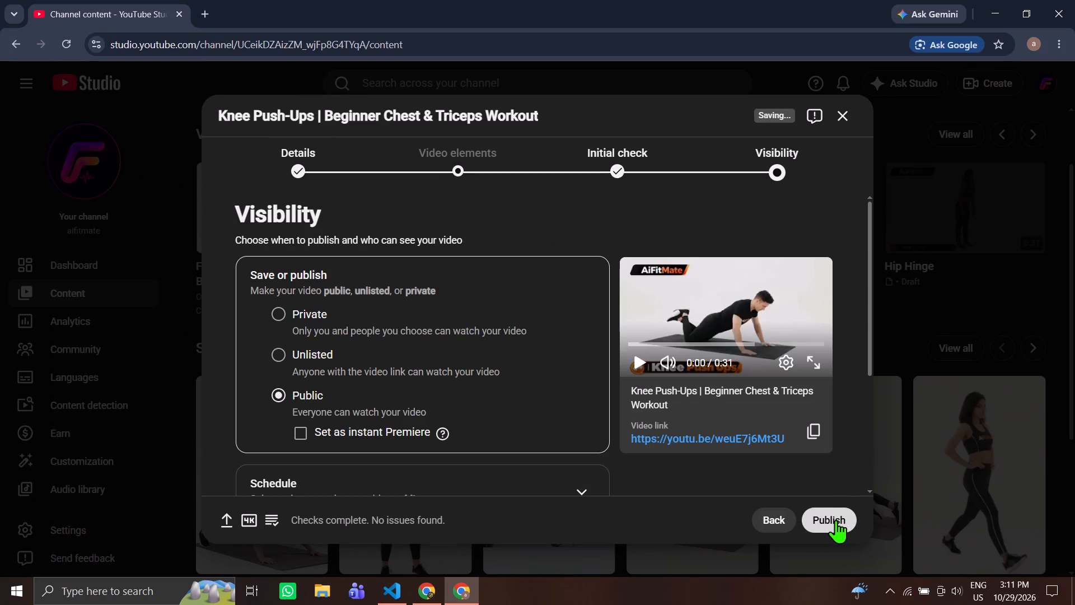
pyautogui.click(836, 520)
# In VS Code, copy section 18's short title and, separately, its short description with the hashtags.
pyautogui.hotkey('alt', 'Tab')
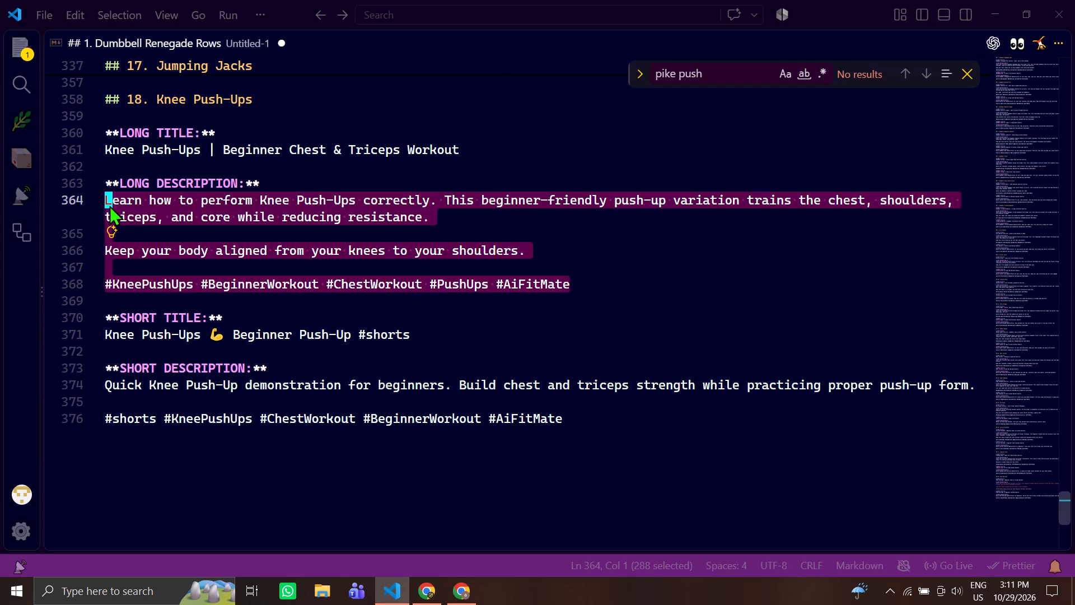
pyautogui.click(234, 332)
pyautogui.hotkey('ctrl', 'c')
pyautogui.moveTo(589, 428); pyautogui.dragTo(582, 427)
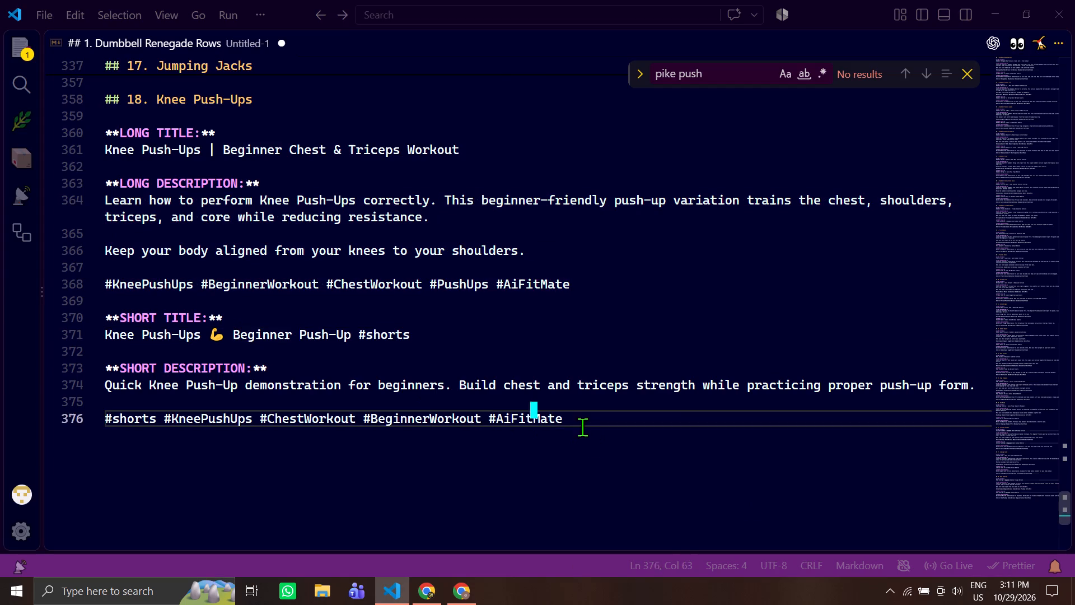
pyautogui.moveTo(582, 427); pyautogui.dragTo(43, 388)
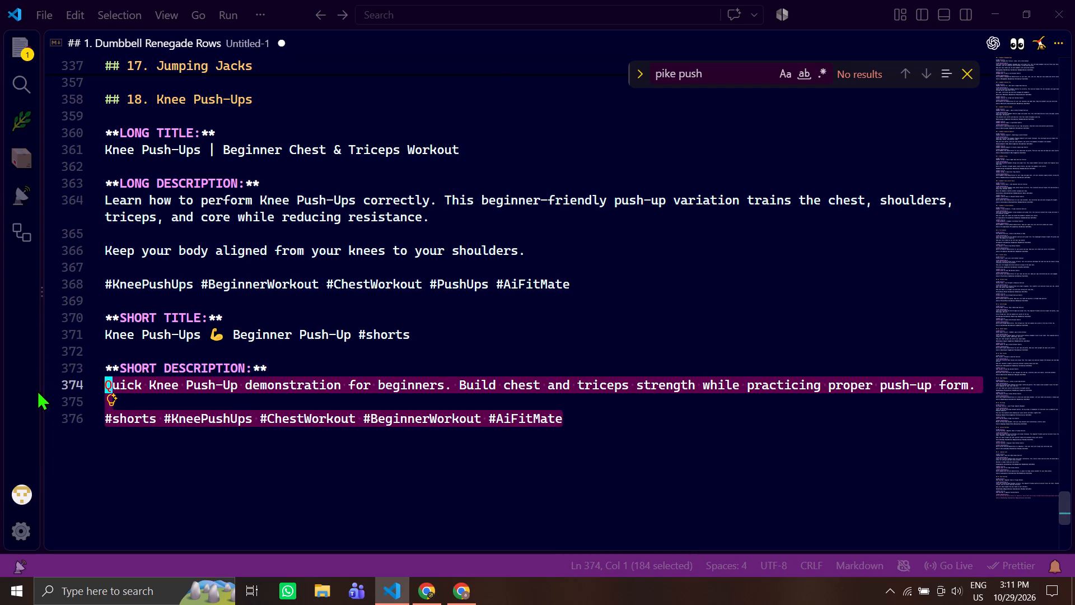
pyautogui.hotkey('ctrl', 'c')
# In YouTube Studio, dismiss the published-video dialog, advance to the next set of Shorts and open the knee push-ups Short draft.
pyautogui.hotkey('alt', 'Tab')
pyautogui.click(989, 412)
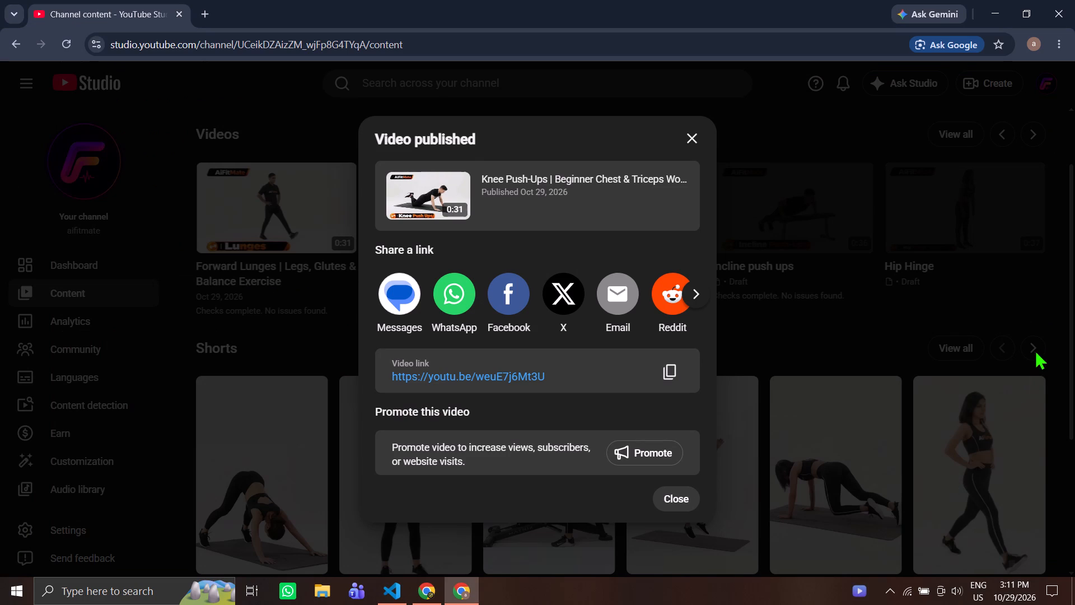
pyautogui.click(1035, 341)
pyautogui.click(692, 143)
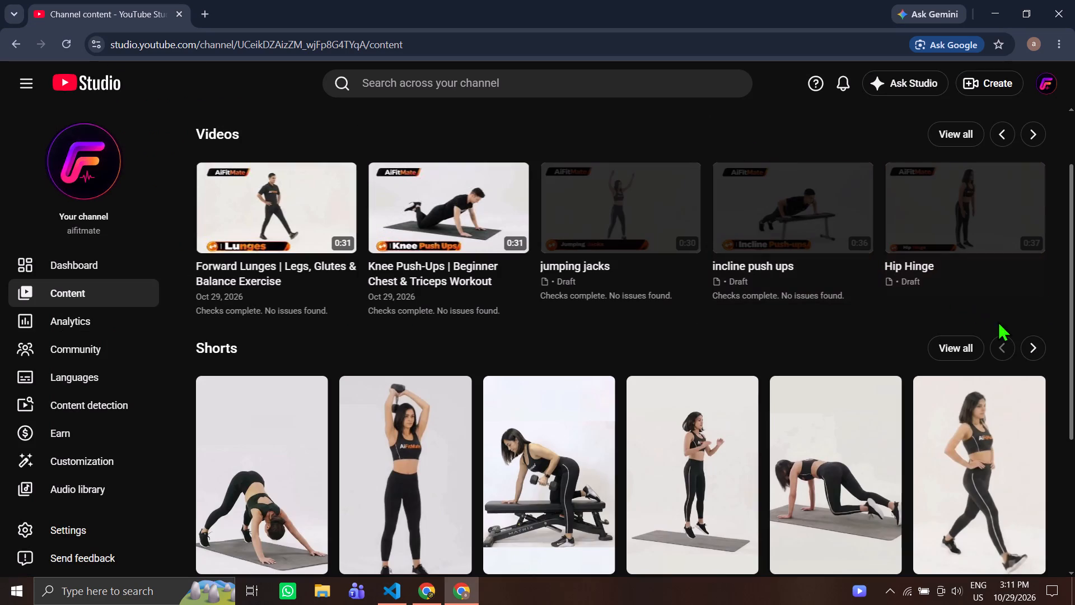
pyautogui.click(1027, 337)
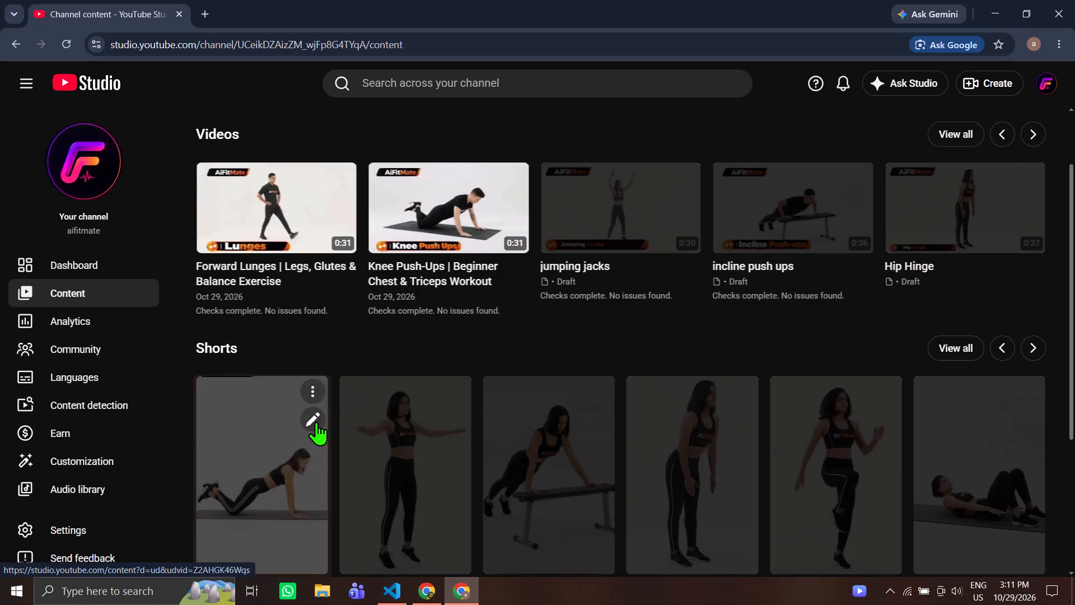
pyautogui.click(315, 422)
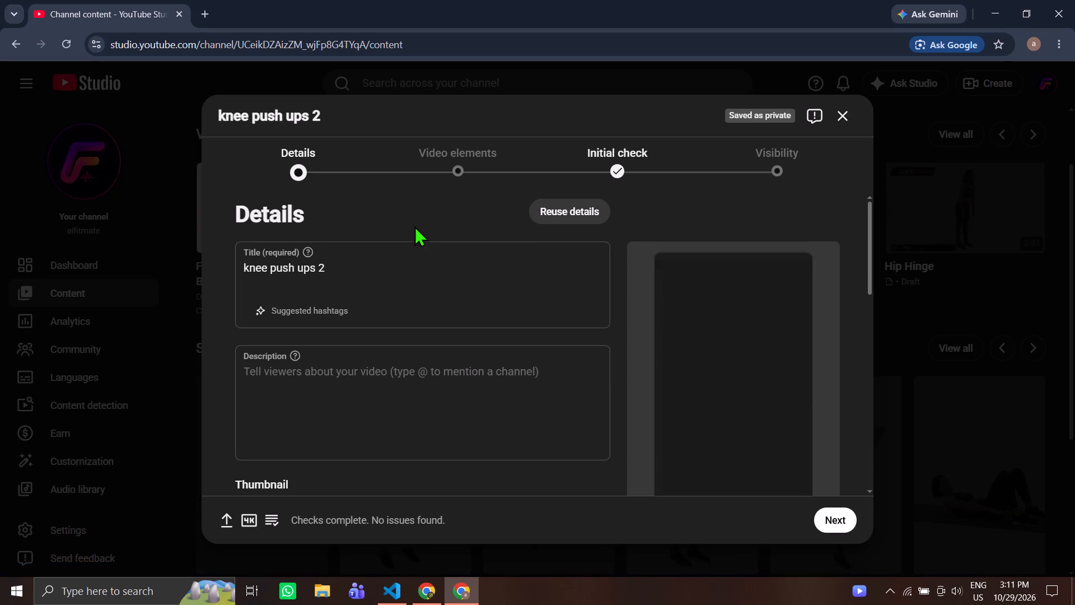
# Fill the "knee push ups 2" draft with the copied short description and the title "Knee Push-Ups 💪 Beginner Push-Up #shorts".
pyautogui.click(408, 275)
pyautogui.hotkey('ctrl', 'a')
pyautogui.click(399, 464)
pyautogui.hotkey('ctrl', 'v')
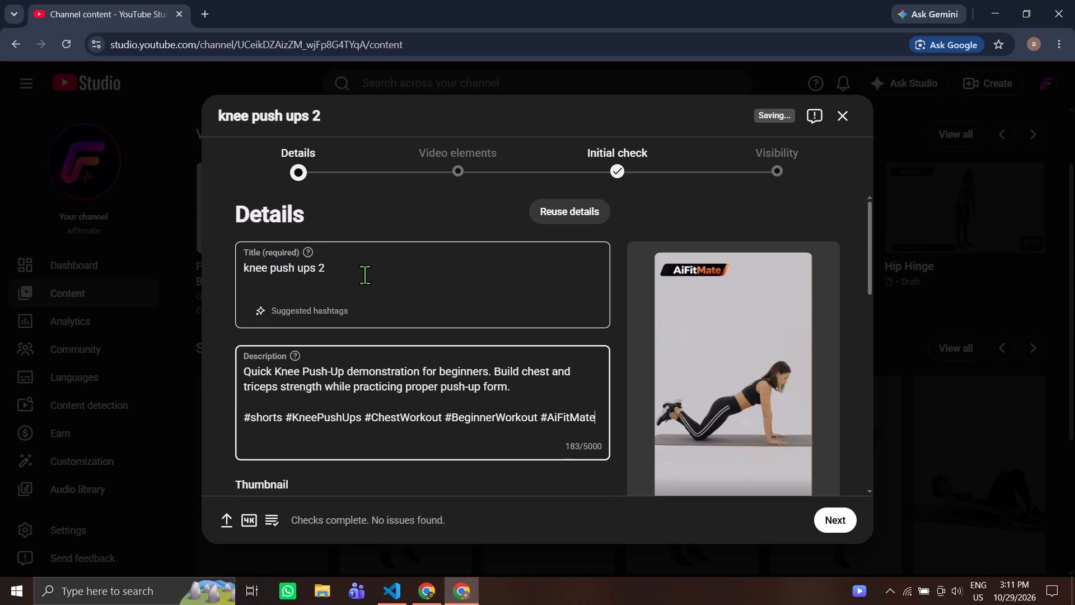
pyautogui.click(364, 274)
pyautogui.hotkey('ctrl', 'a')
pyautogui.press('super+v')
pyautogui.click(348, 359)
pyautogui.click(349, 379)
pyautogui.hotkey('ctrl', 'v')
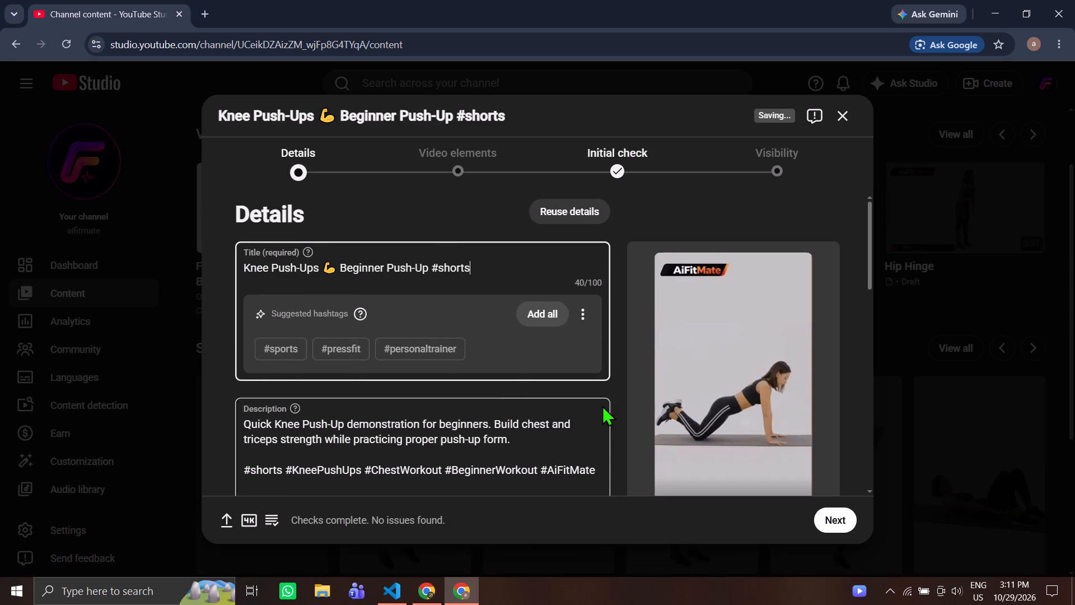
# Advance the knee push-ups Short through the remaining stages, publish it as Public, and return to VS Code.
pyautogui.click(838, 511)
pyautogui.doubleClick(838, 511)
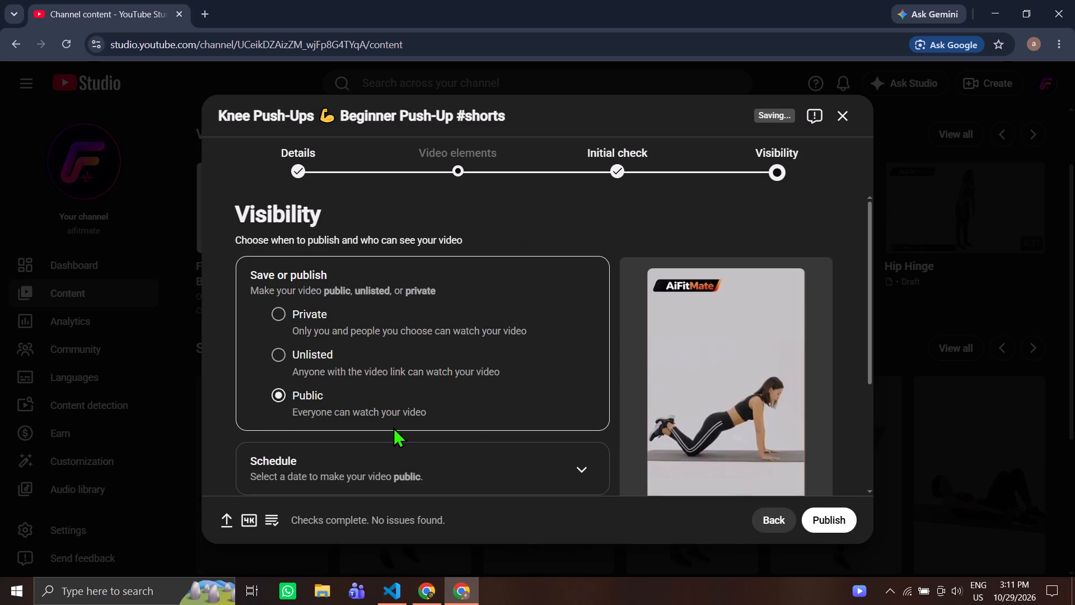
pyautogui.click(838, 523)
pyautogui.hotkey('alt', 'Tab')
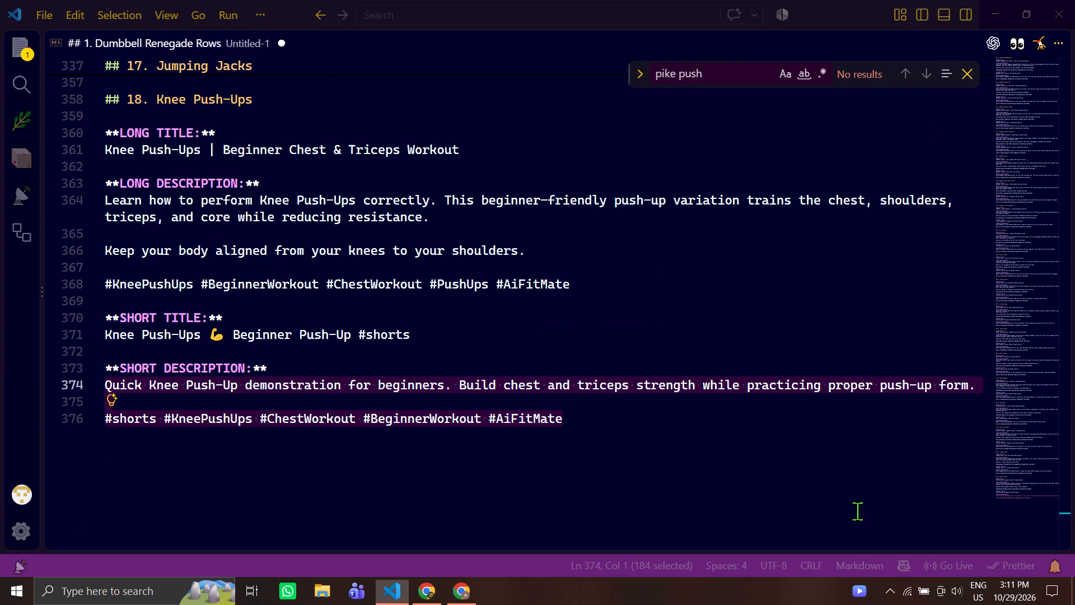
# Cut the finished section "18. Knee Push-Ups" and the blank lines above it from the end of the file.
pyautogui.keyDown('shift'); pyautogui.click(193, 87); pyautogui.keyUp('shift')
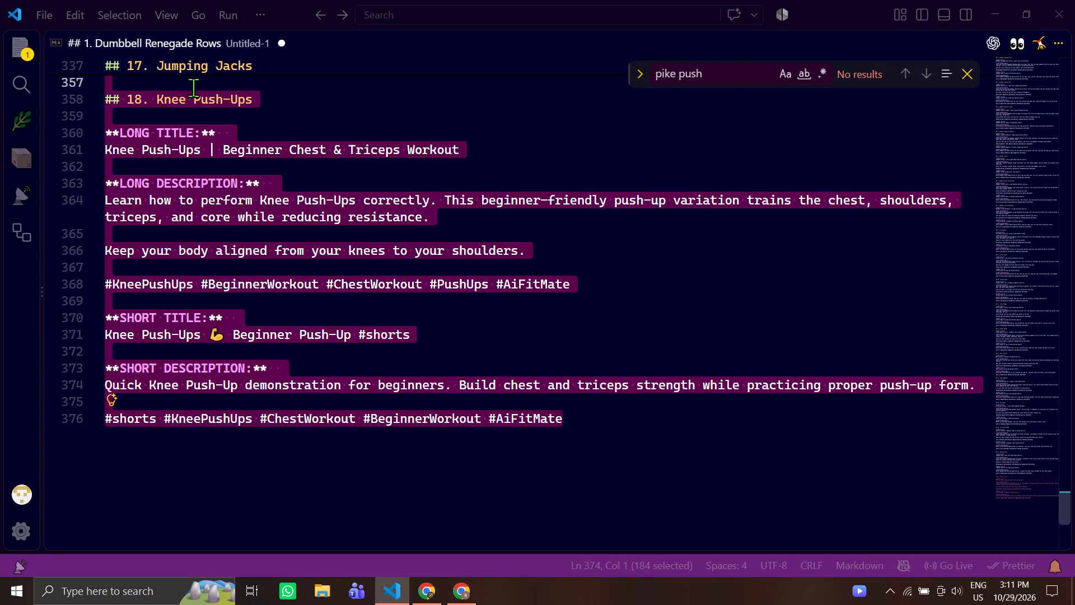
pyautogui.hotkey('ctrl', 'x')
pyautogui.hotkey('ctrl', 'x')
pyautogui.hotkey('ctrl', 'x')
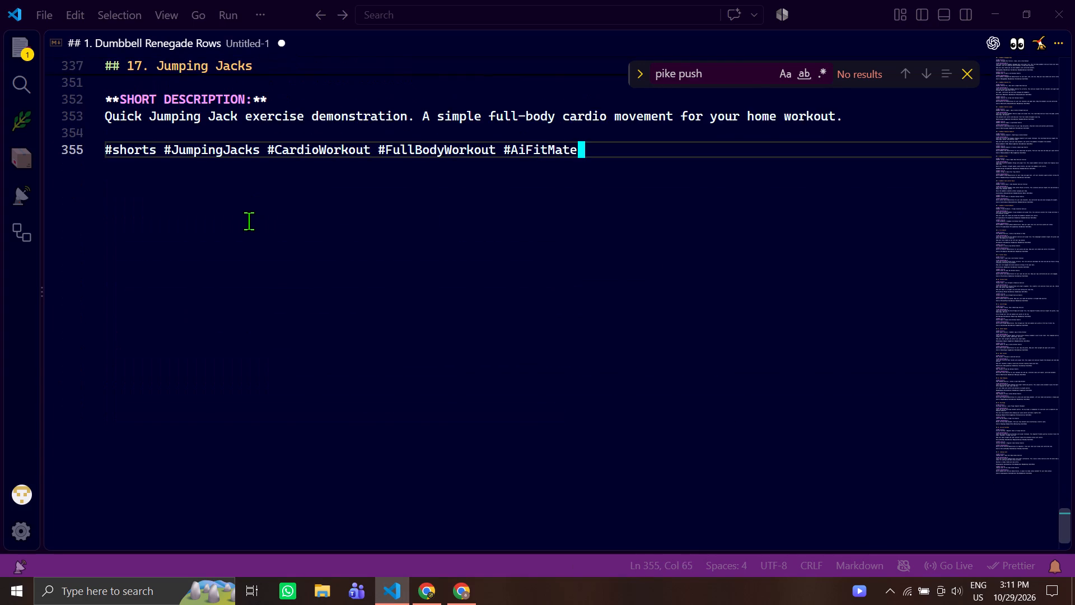
# Copy the long title line of section 17, Jumping Jacks.
pyautogui.press('Up')
pyautogui.press('Up')
pyautogui.press('Up')
pyautogui.press('Up')
pyautogui.press('Up')
pyautogui.press('Up')
pyautogui.press('Up')
pyautogui.press('Up')
pyautogui.press('Up')
pyautogui.press('Up')
pyautogui.press('Up')
pyautogui.press('Up')
pyautogui.press('Up')
pyautogui.press('Up')
pyautogui.press('Up')
pyautogui.press('Up')
pyautogui.press('Up')
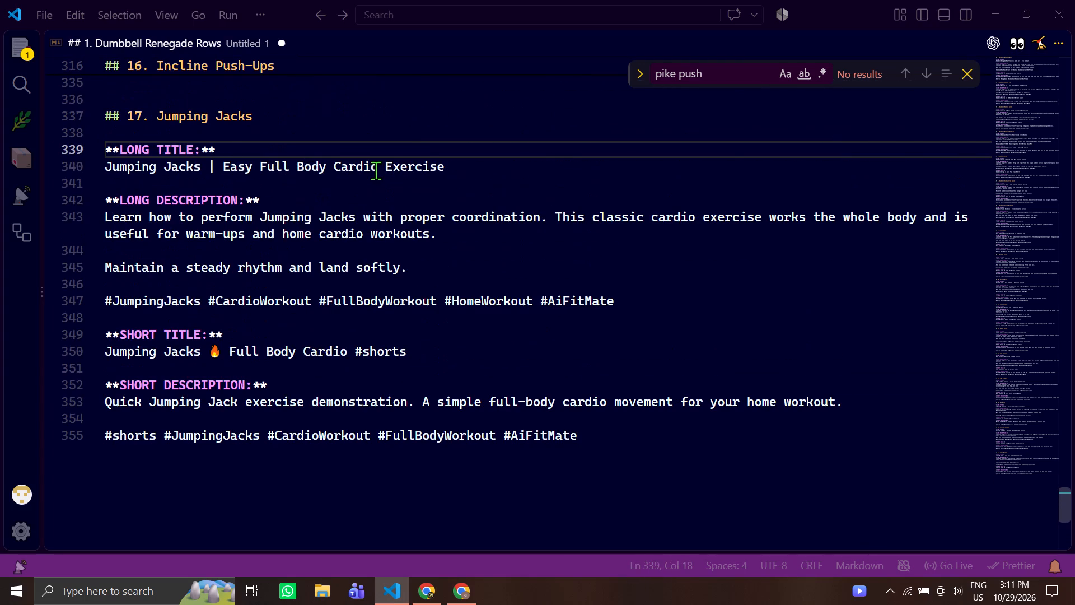
pyautogui.click(376, 170)
pyautogui.hotkey('ctrl', 'c')
# In YouTube Studio, dismiss the published-video dialog and open the jumping jacks video draft.
pyautogui.hotkey('alt', 'Tab')
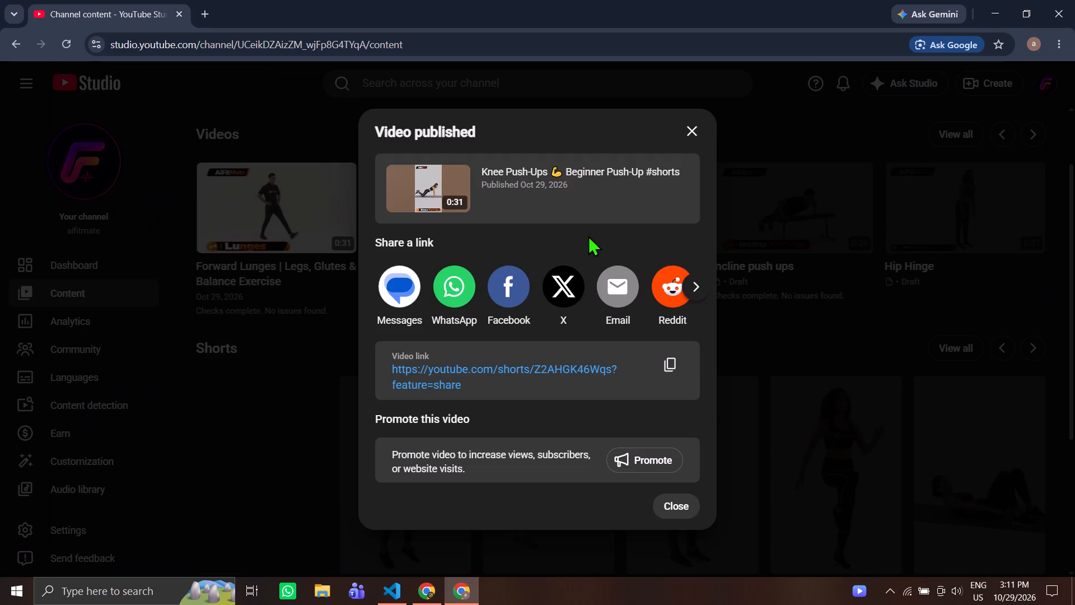
pyautogui.click(676, 509)
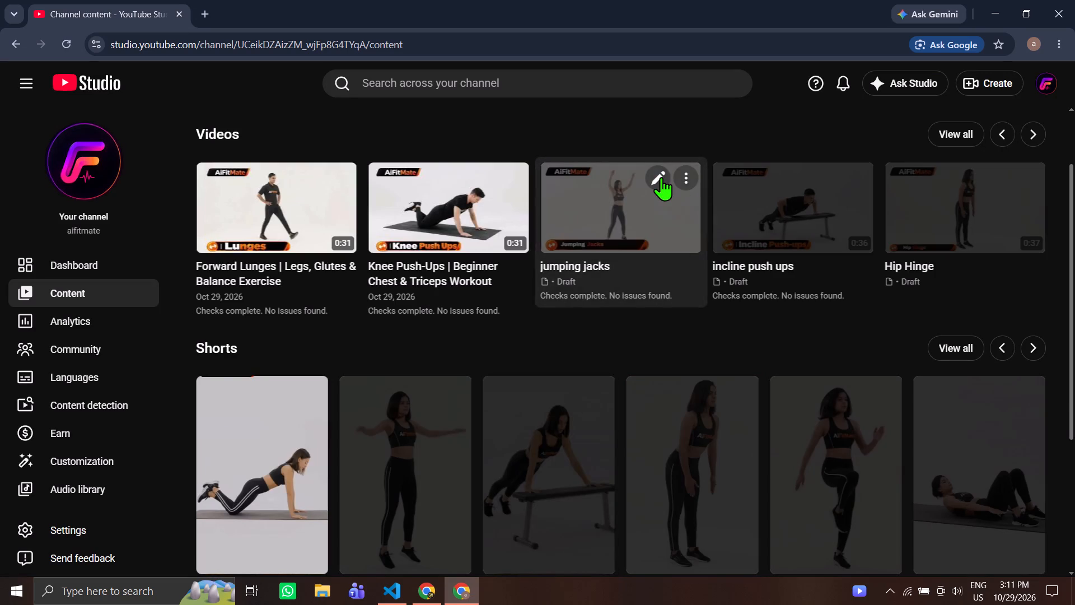
pyautogui.click(661, 177)
# In VS Code, copy section 17's long title again and, separately, its long description with the hashtags.
pyautogui.hotkey('alt', 'Tab')
pyautogui.click(471, 169)
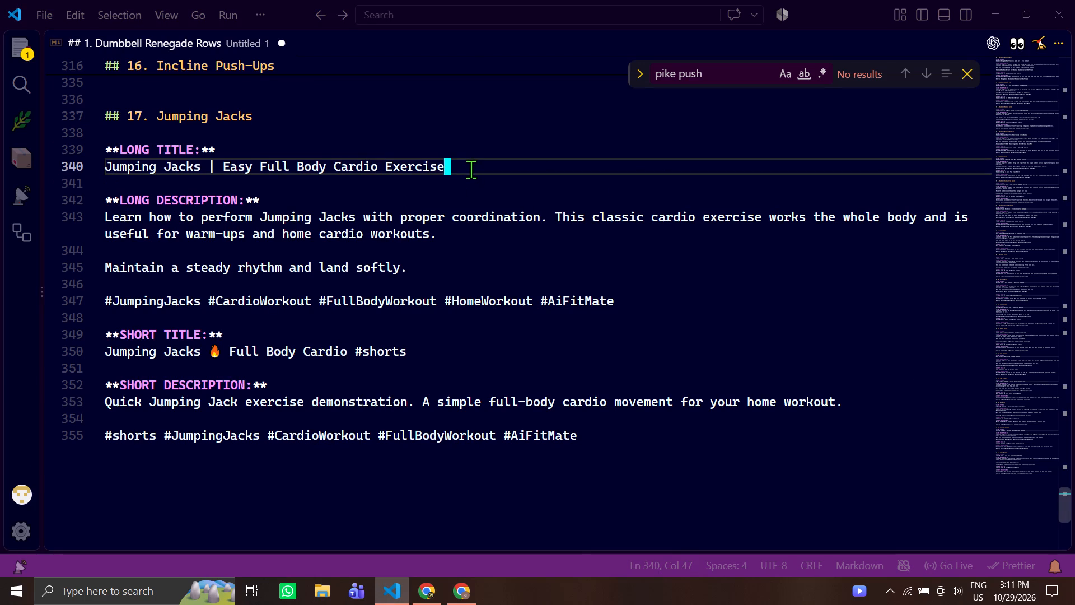
pyautogui.hotkey('ctrl', 'c')
pyautogui.moveTo(621, 306); pyautogui.dragTo(116, 252)
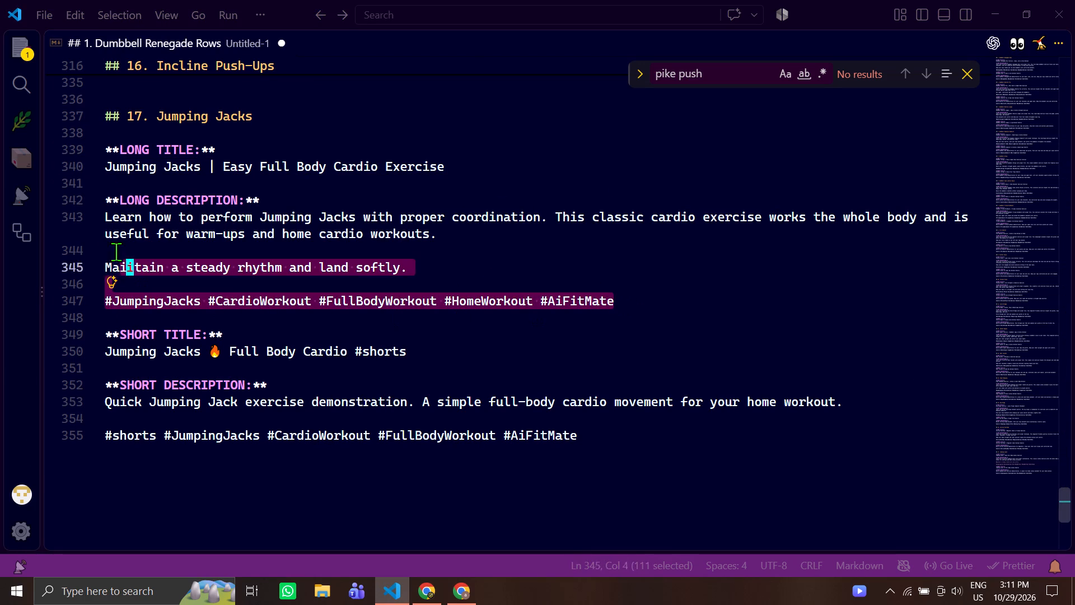
pyautogui.moveTo(116, 252); pyautogui.dragTo(101, 216)
pyautogui.hotkey('ctrl', 'c')
# In YouTube Studio, fill the jumping jacks draft with the copied long description and the title "Jumping Jacks | Easy Full Body Cardio Exercise".
pyautogui.hotkey('alt', 'Tab')
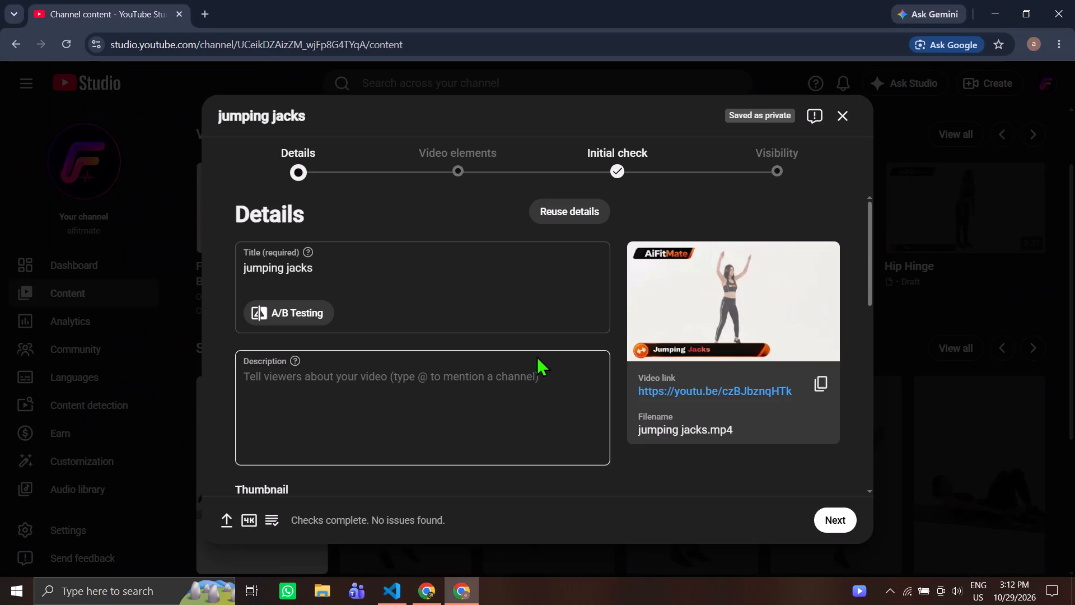
pyautogui.click(476, 387)
pyautogui.hotkey('ctrl', 'v')
pyautogui.click(446, 273)
pyautogui.hotkey('ctrl', 'a')
pyautogui.press('super+v')
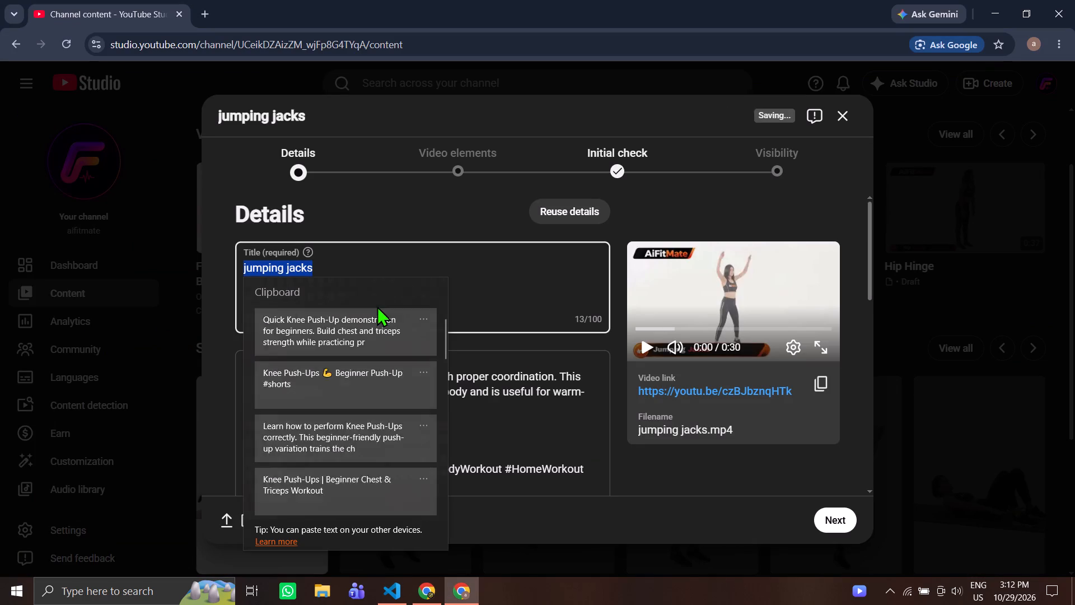
pyautogui.click(312, 370)
pyautogui.hotkey('ctrl', 'v')
# Advance the jumping jacks video through the remaining stages and publish it as Public.
pyautogui.tripleClick(841, 518)
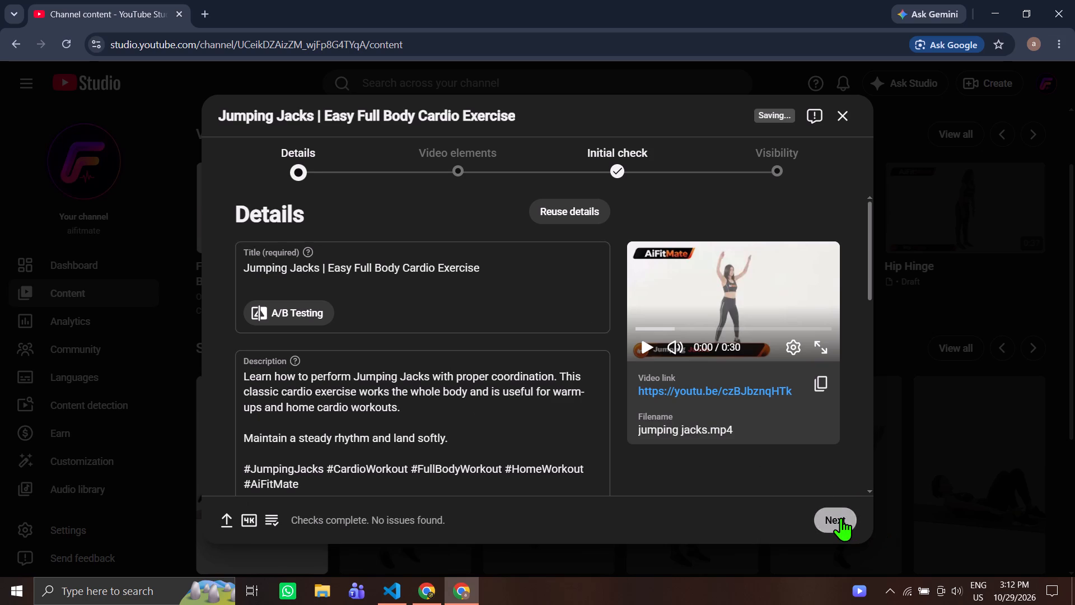
pyautogui.click(841, 518)
# In VS Code, copy section 17's short title and, separately, its short description with the hashtags.
pyautogui.hotkey('alt', 'Tab')
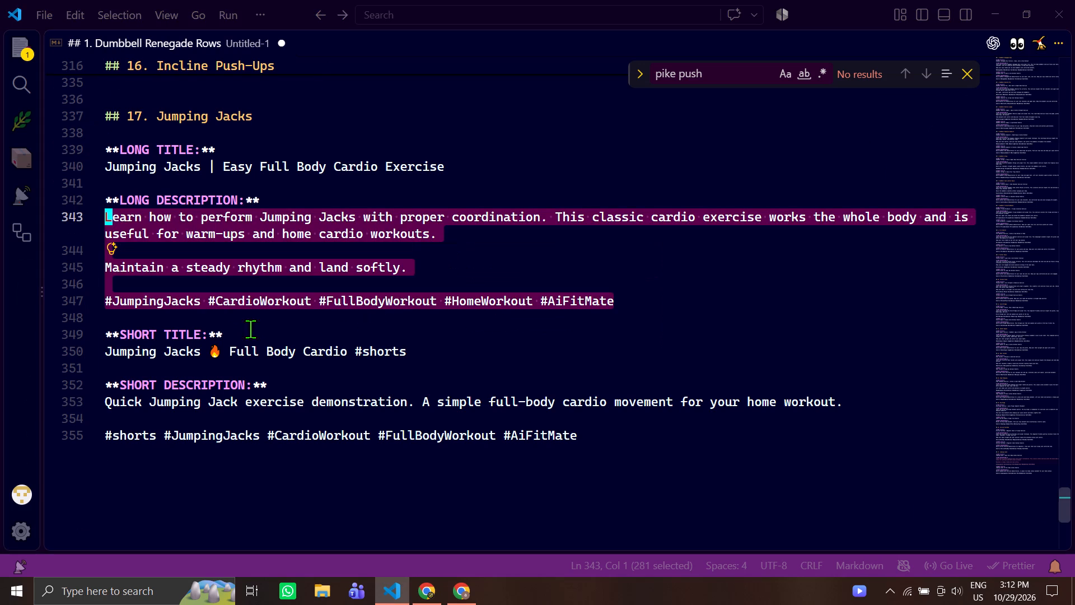
pyautogui.click(300, 351)
pyautogui.hotkey('ctrl', 'c')
pyautogui.moveTo(614, 439); pyautogui.dragTo(259, 415)
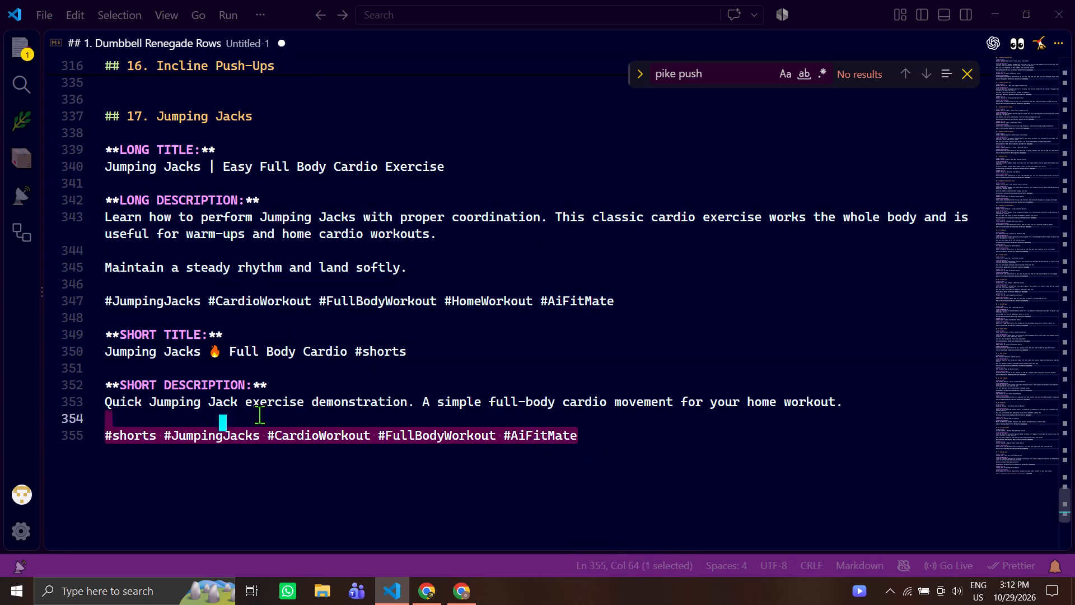
pyautogui.moveTo(259, 415); pyautogui.dragTo(21, 407)
pyautogui.hotkey('ctrl', 'c')
# In YouTube Studio, dismiss the published-video dialog and open the jumping jacks Short draft.
pyautogui.hotkey('alt', 'Tab')
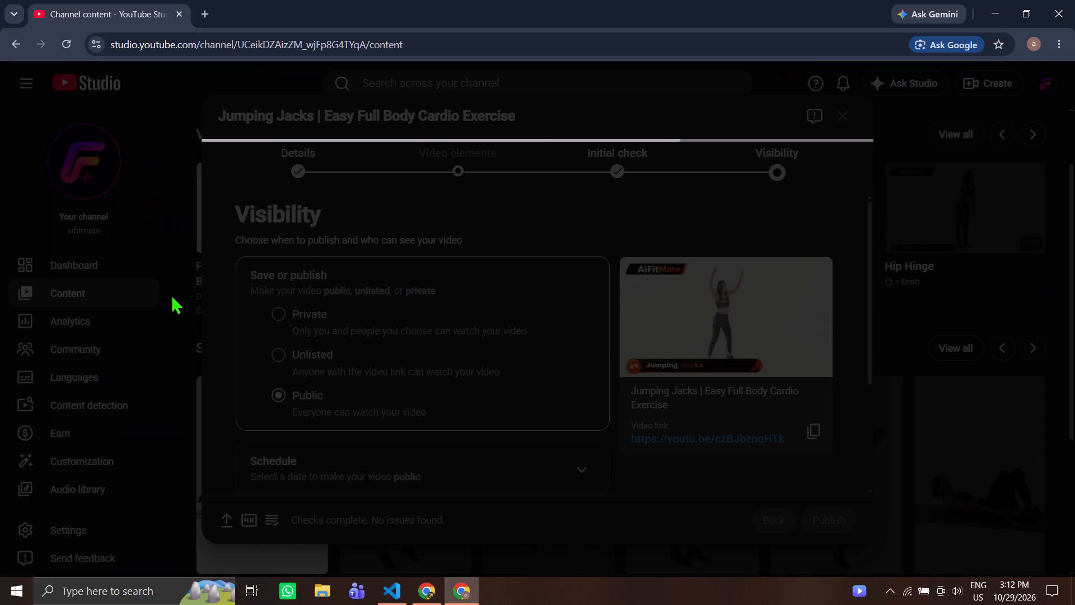
pyautogui.click(703, 141)
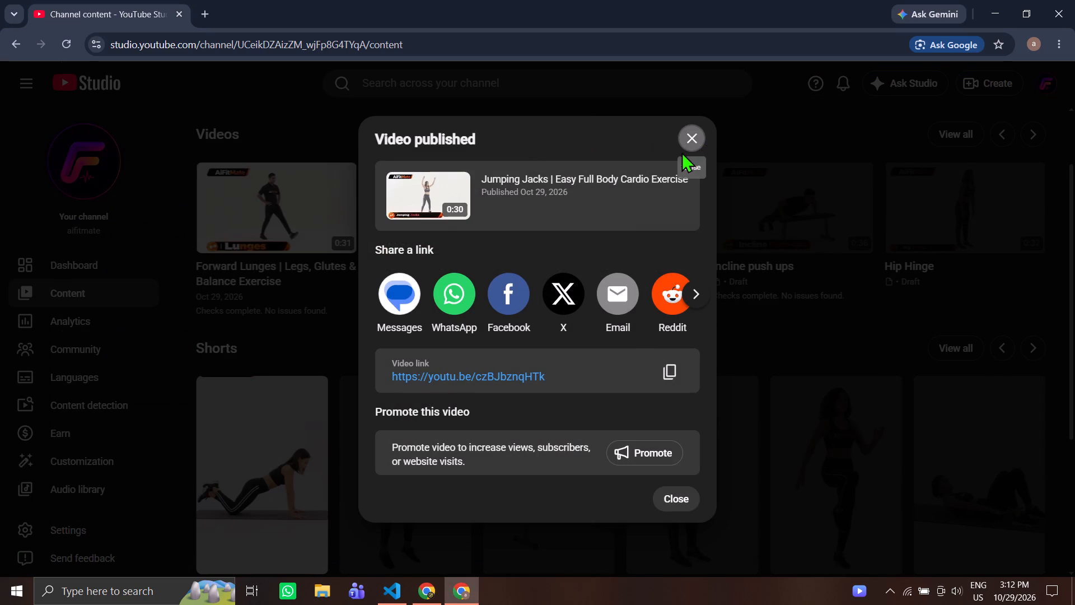
pyautogui.hotkey('alt', 'Tab')
pyautogui.hotkey('alt', 'Tab')
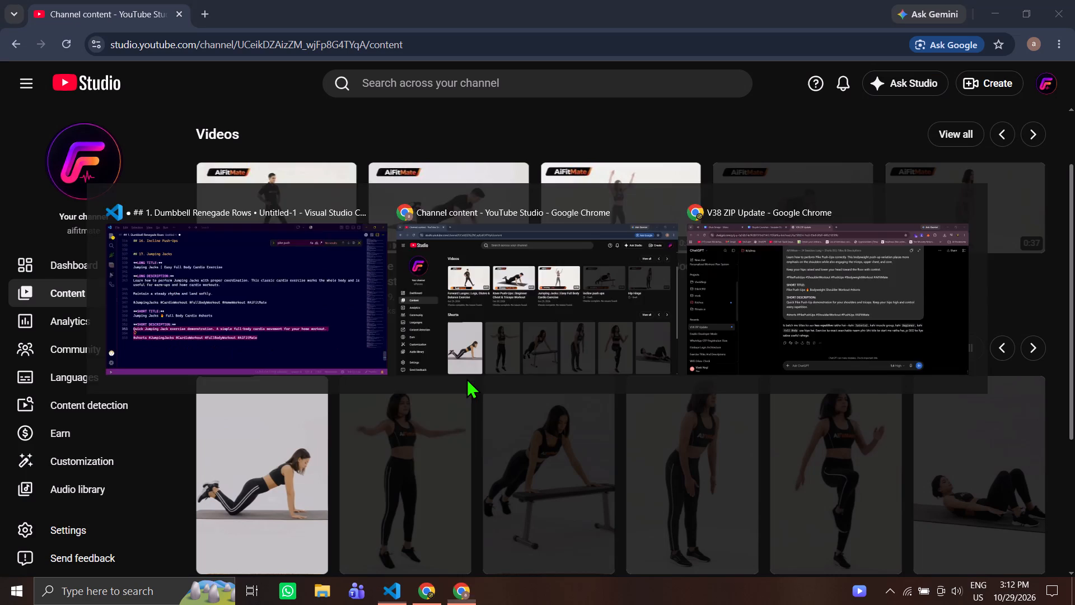
pyautogui.click(454, 413)
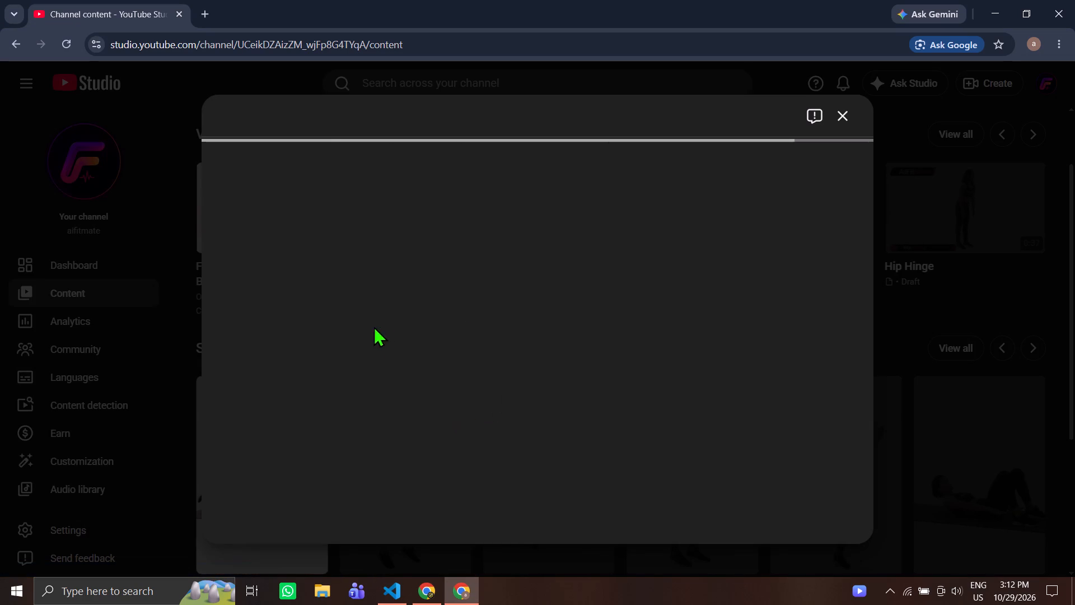
# Fill the "jumping jacks 2" draft with the copied short description and the title "Jumping Jacks 🔥 Full Body Cardio #shorts".
pyautogui.click(354, 380)
pyautogui.hotkey('ctrl', 'v')
pyautogui.click(390, 273)
pyautogui.hotkey('ctrl', 'a')
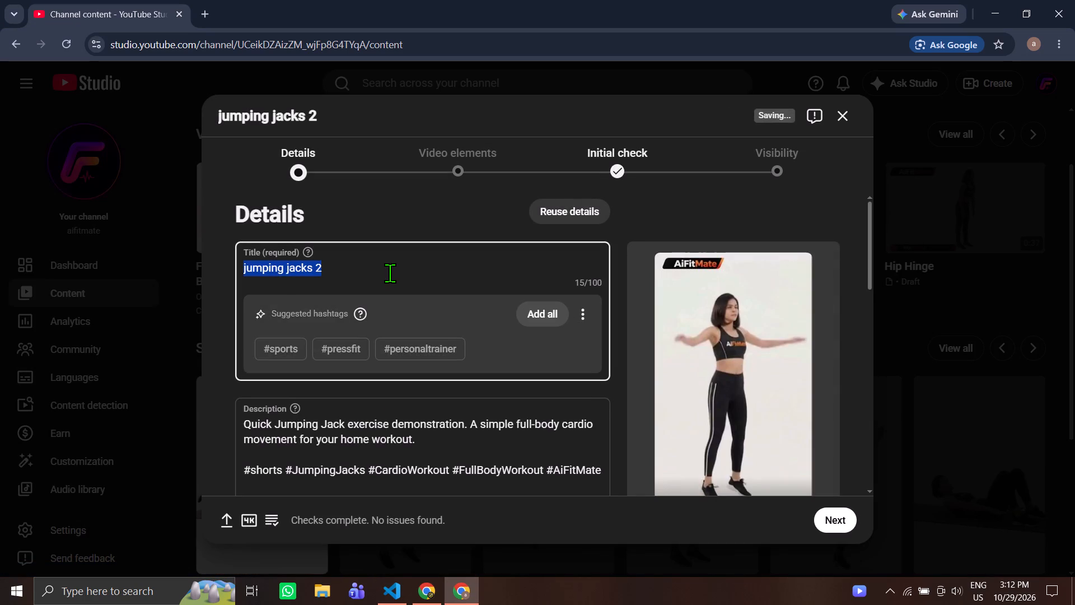
pyautogui.press('super+v')
pyautogui.click(345, 380)
pyautogui.hotkey('ctrl', 'v')
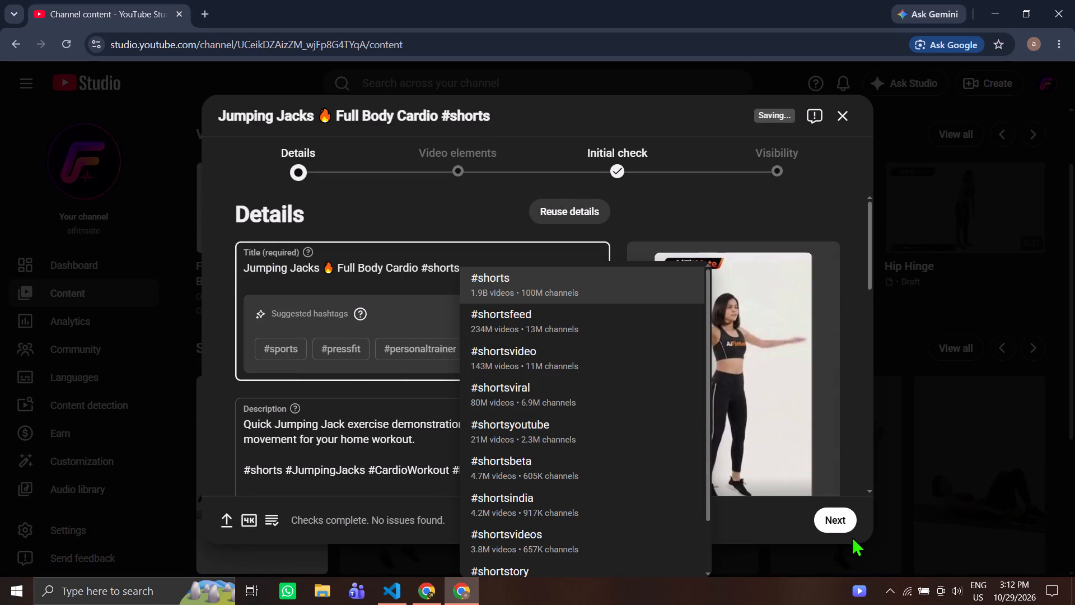
# Advance the jumping jacks Short through the remaining stages and publish it.
pyautogui.tripleClick(847, 520)
pyautogui.click(847, 520)
# In VS Code, cut the finished section "17. Jumping Jacks" and the leftover blank line from the end of the file.
pyautogui.hotkey('alt', 'Tab')
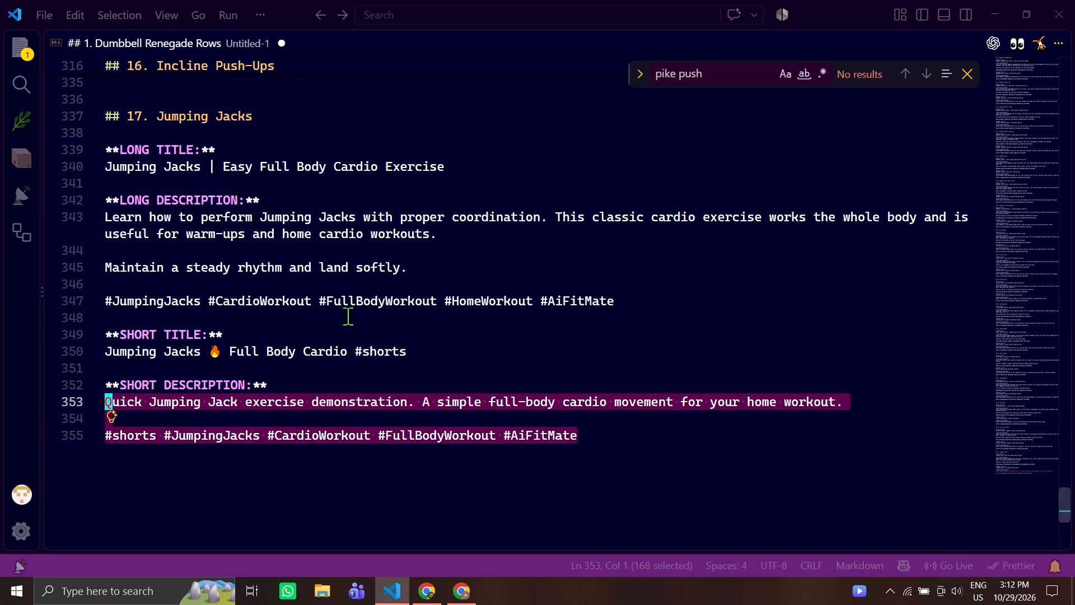
pyautogui.keyDown('shift'); pyautogui.click(251, 87); pyautogui.keyUp('shift')
pyautogui.hotkey('ctrl', 'x')
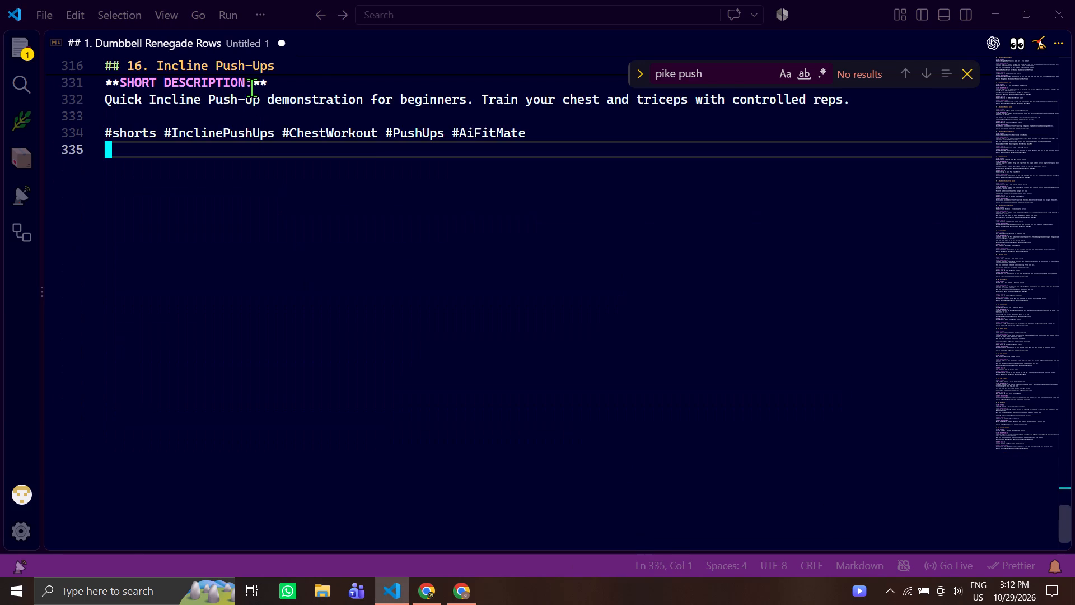
pyautogui.hotkey('ctrl', 'x')
# Copy the long title line of section 16, Incline Push-Ups.
pyautogui.press('Up')
pyautogui.press('Up')
pyautogui.press('Up')
pyautogui.press('Up')
pyautogui.press('Up')
pyautogui.press('Up')
pyautogui.press('Up')
pyautogui.press('Up')
pyautogui.press('Up')
pyautogui.press('Up')
pyautogui.press('Up')
pyautogui.press('Up')
pyautogui.press('Up')
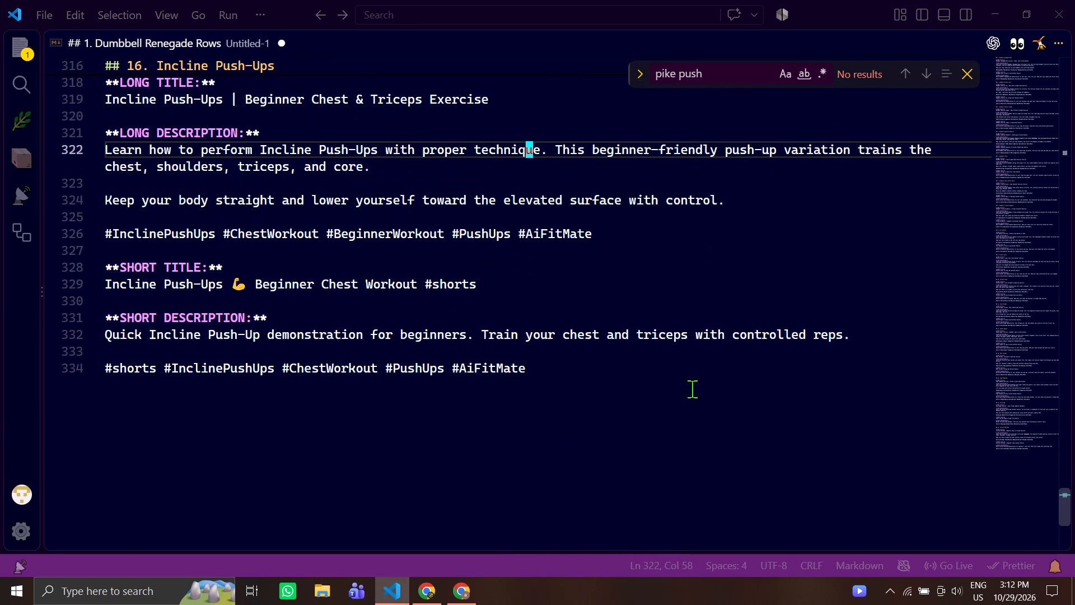
pyautogui.press('Up')
pyautogui.press('Up')
pyautogui.press('Up')
pyautogui.press('Up')
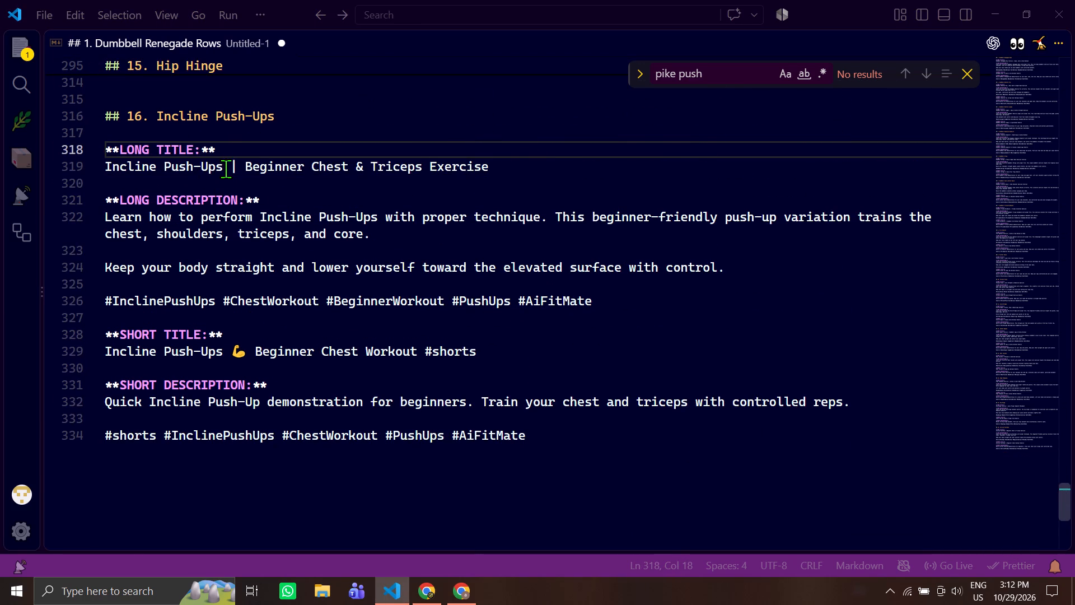
pyautogui.click(226, 169)
pyautogui.hotkey('ctrl', 'c')
# In YouTube Studio, dismiss the published-video dialog and open the incline push ups video draft.
pyautogui.hotkey('alt', 'Tab')
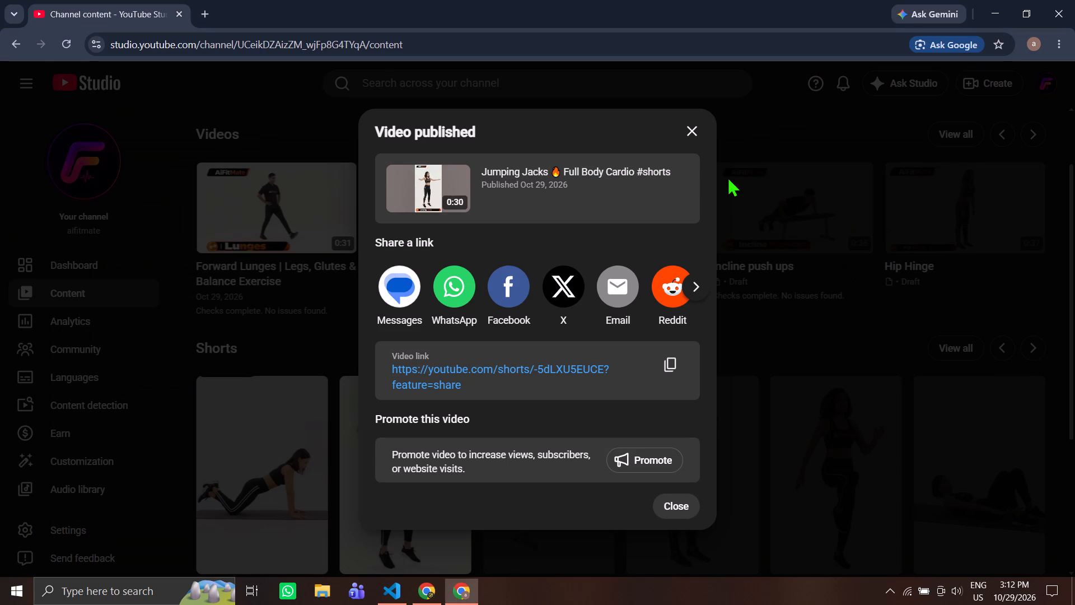
pyautogui.click(698, 134)
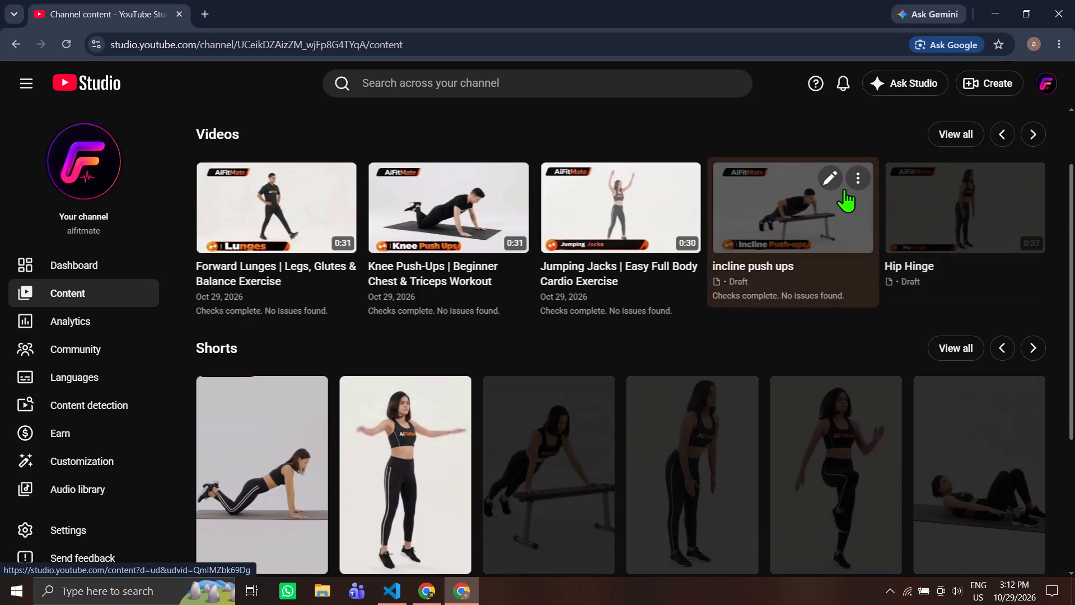
pyautogui.click(839, 178)
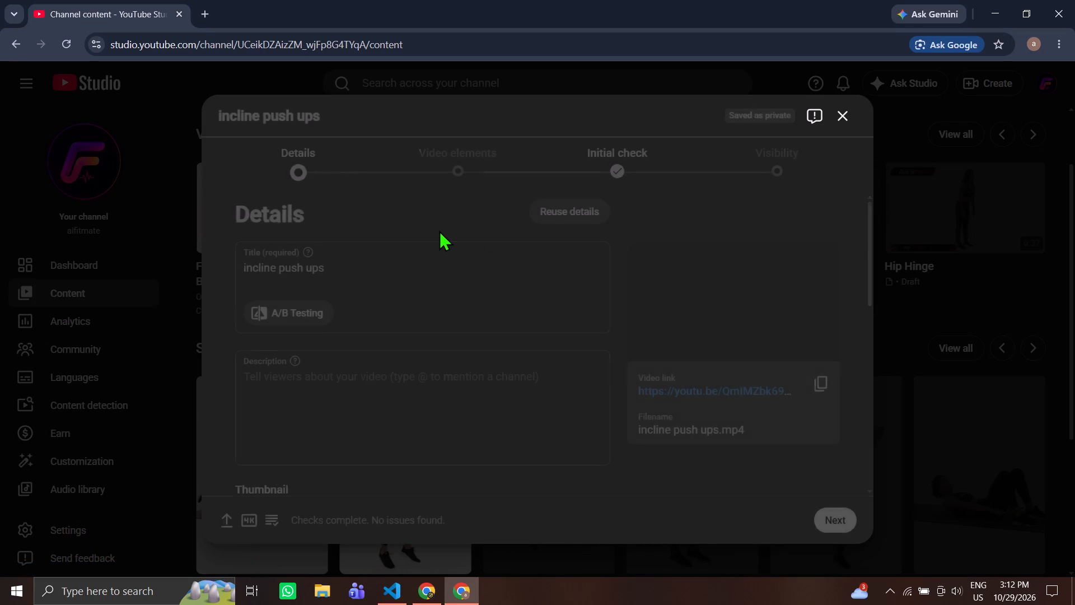
# In VS Code, copy section 16's long description together with its hashtags.
pyautogui.hotkey('alt', 'Tab')
pyautogui.moveTo(621, 298); pyautogui.dragTo(81, 184)
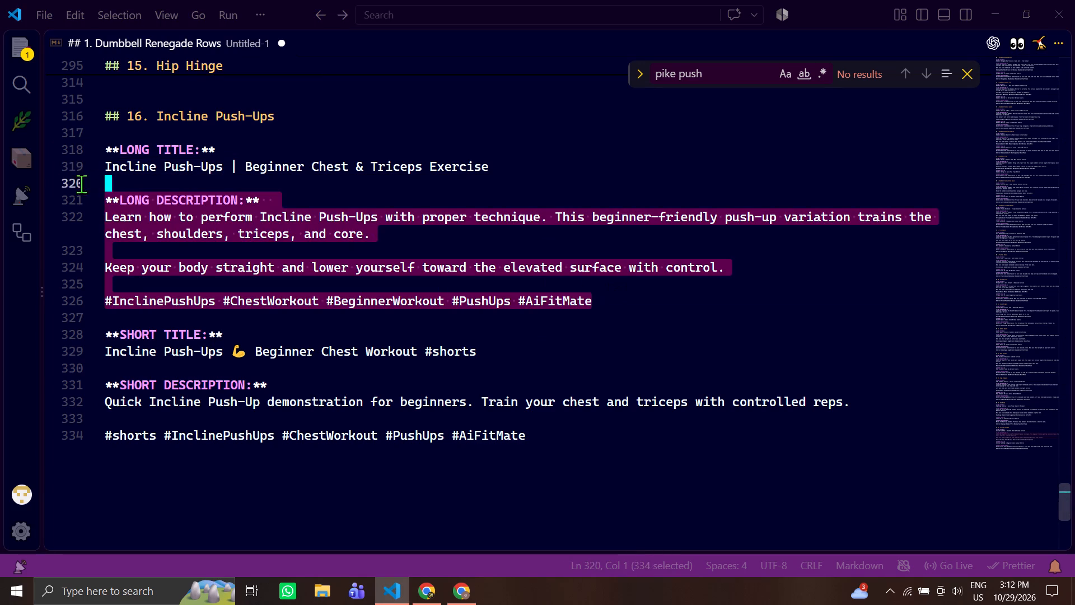
pyautogui.moveTo(81, 184); pyautogui.dragTo(67, 221)
pyautogui.hotkey('ctrl', 'c')
# In YouTube Studio, fill the incline push ups draft with the copied description and the title "Incline Push-Ups | Beginner Chest & Triceps Exercise".
pyautogui.hotkey('alt', 'Tab')
pyautogui.click(437, 413)
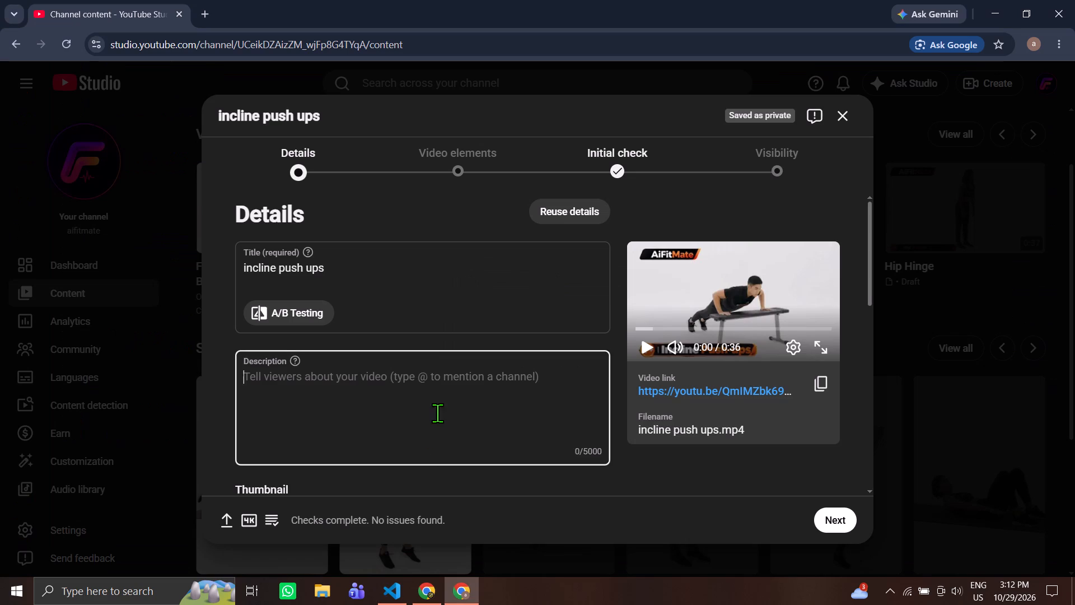
pyautogui.hotkey('ctrl', 'v')
pyautogui.click(415, 288)
pyautogui.hotkey('ctrl', 'a')
pyautogui.press('super+v')
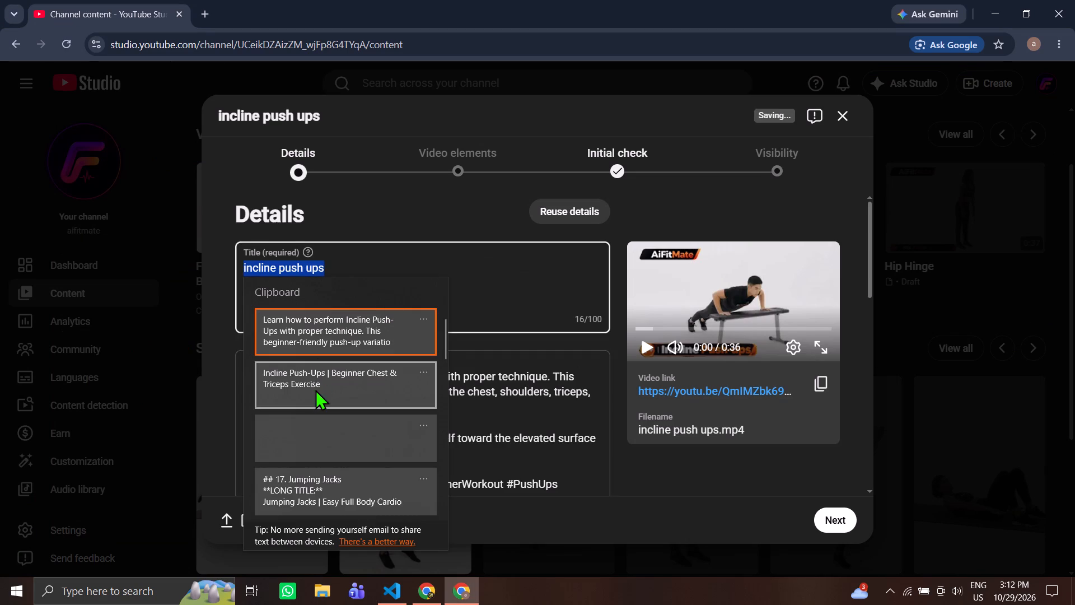
pyautogui.click(315, 389)
pyautogui.hotkey('ctrl', 'v')
# Advance the incline push-ups video through the remaining stages and publish it as Public.
pyautogui.doubleClick(834, 512)
pyautogui.doubleClick(834, 512)
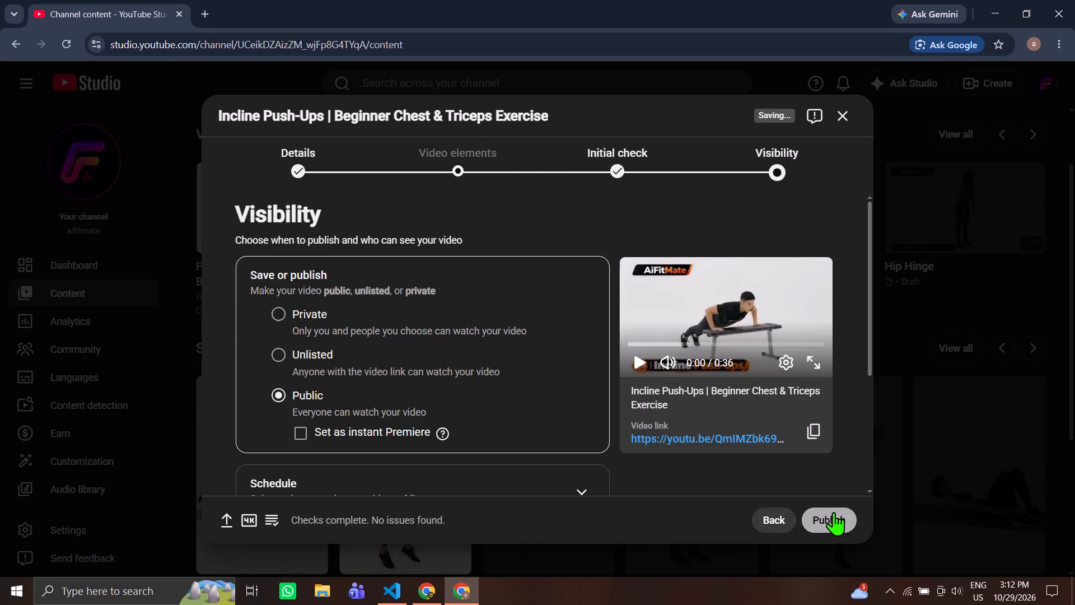
# Dismiss the published-video dialog in YouTube Studio and open the incline push-ups Short draft.
pyautogui.hotkey('alt', 'Tab')
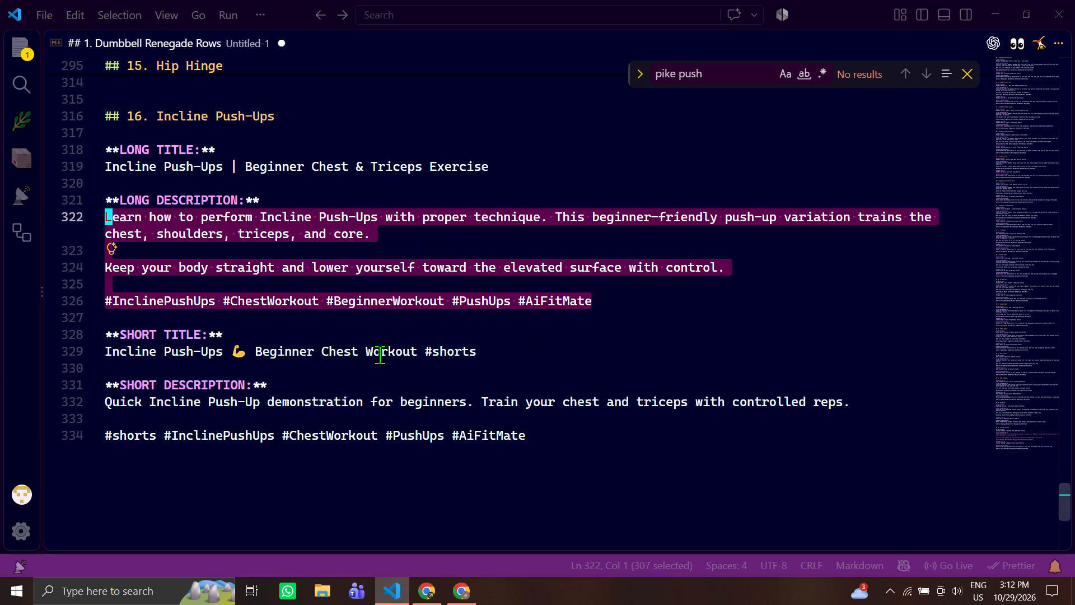
pyautogui.hotkey('alt', 'Tab')
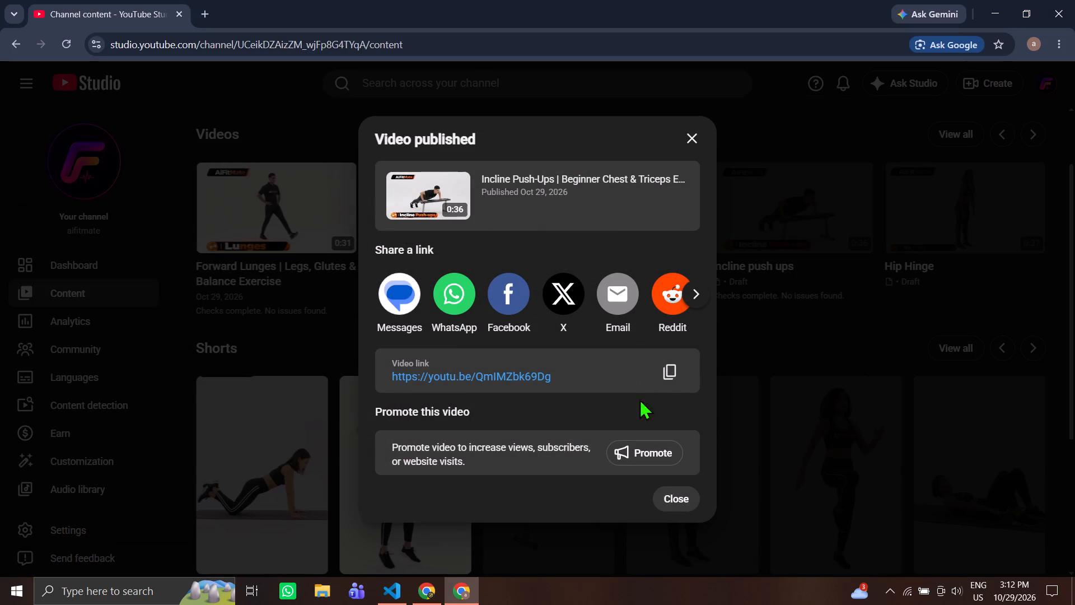
pyautogui.click(677, 496)
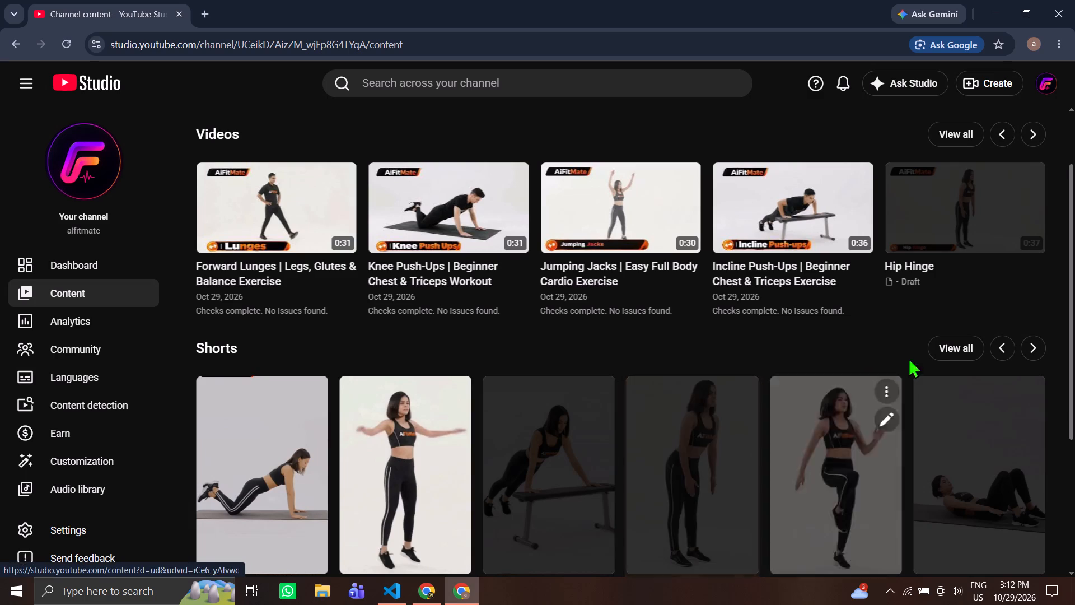
pyautogui.click(595, 418)
# In VS Code, copy section 16's short title and its short description together with the hashtags.
pyautogui.hotkey('alt', 'Tab')
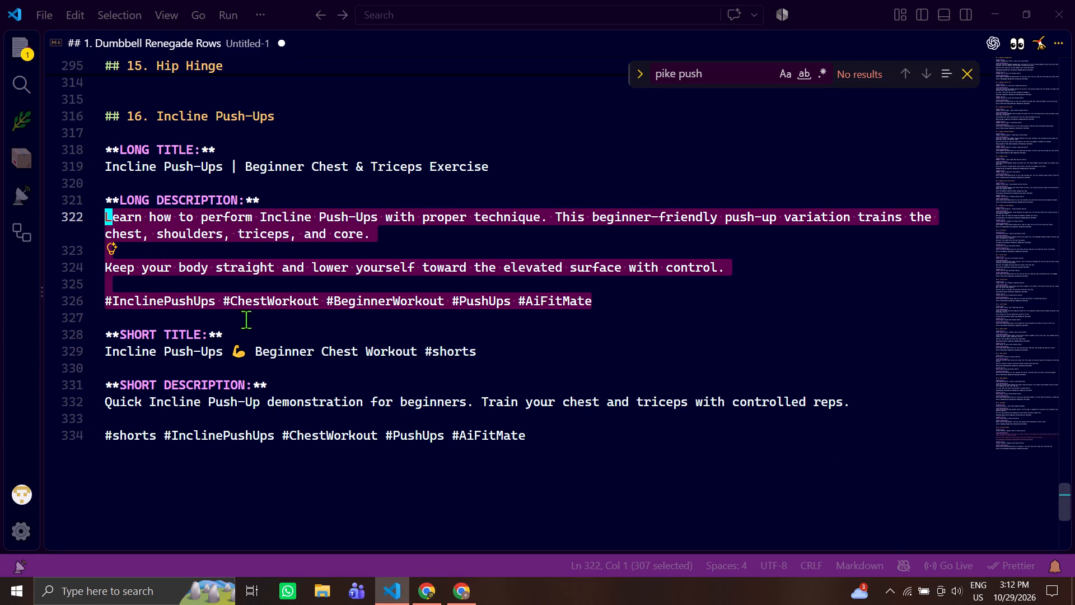
pyautogui.click(265, 345)
pyautogui.hotkey('ctrl', 'c')
pyautogui.moveTo(553, 442); pyautogui.dragTo(446, 445)
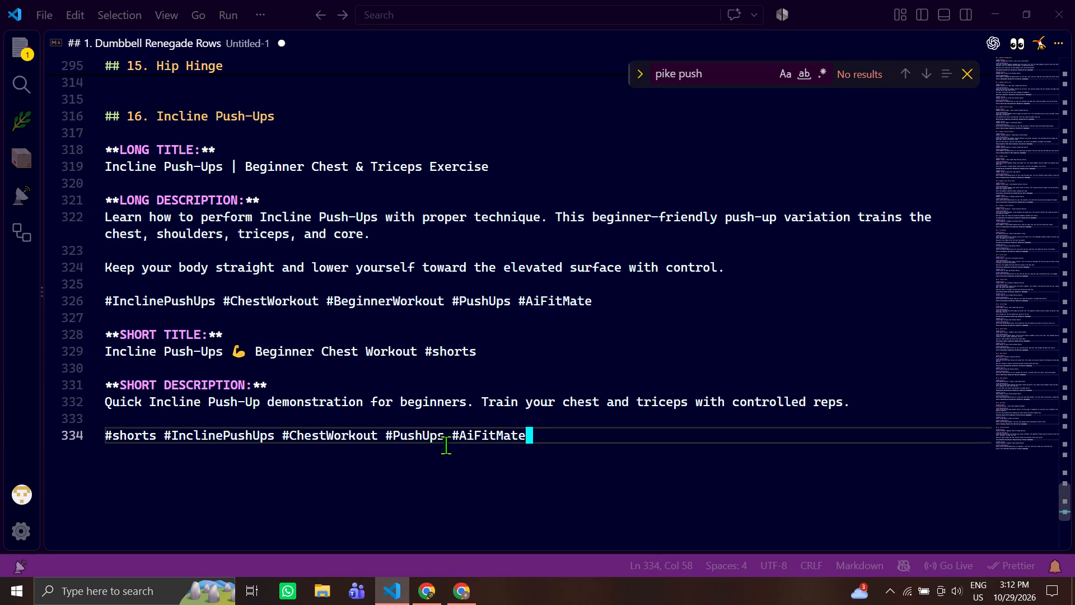
pyautogui.moveTo(446, 445); pyautogui.dragTo(105, 395)
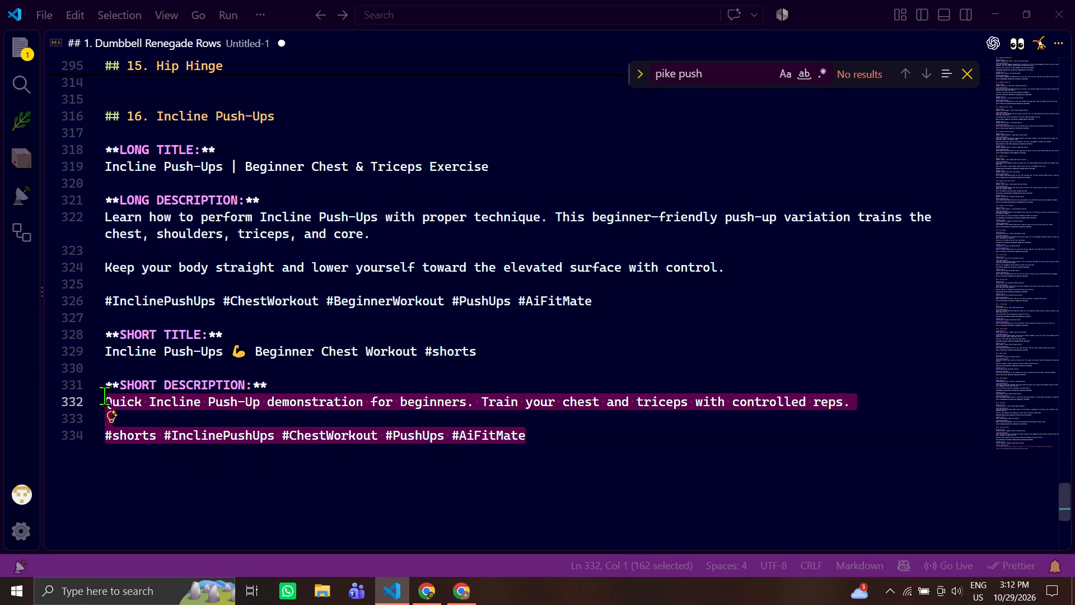
pyautogui.hotkey('ctrl', 'c')
# In YouTube Studio, fill the incline push ups 2 Short with the copied description and title "Incline Push-Ups 💪 Beginner Chest Workout #shorts".
pyautogui.hotkey('alt', 'Tab')
pyautogui.click(391, 395)
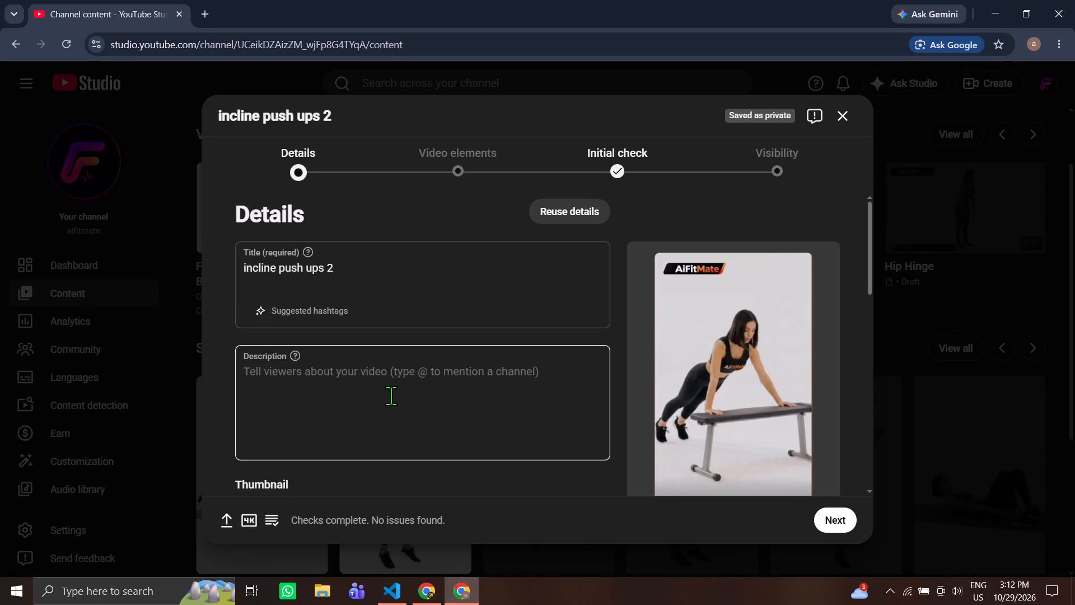
pyautogui.hotkey('ctrl', 'v')
pyautogui.click(402, 264)
pyautogui.hotkey('ctrl', 'a')
pyautogui.press('super+v')
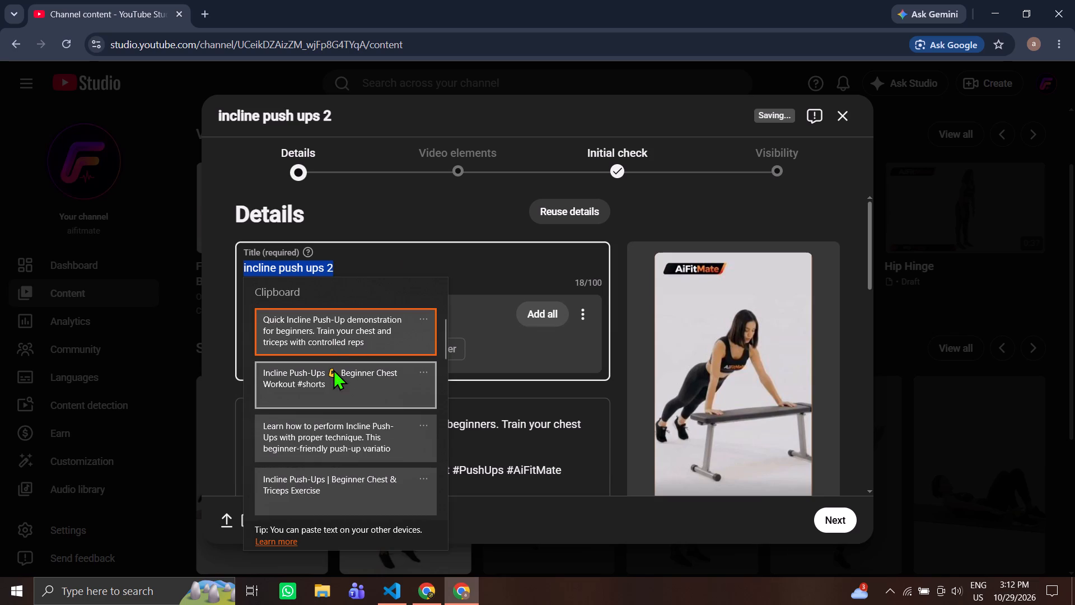
pyautogui.click(335, 374)
pyautogui.hotkey('ctrl', 'v')
# Advance the incline push-ups Short through the remaining stages and publish it as Public.
pyautogui.click(852, 515)
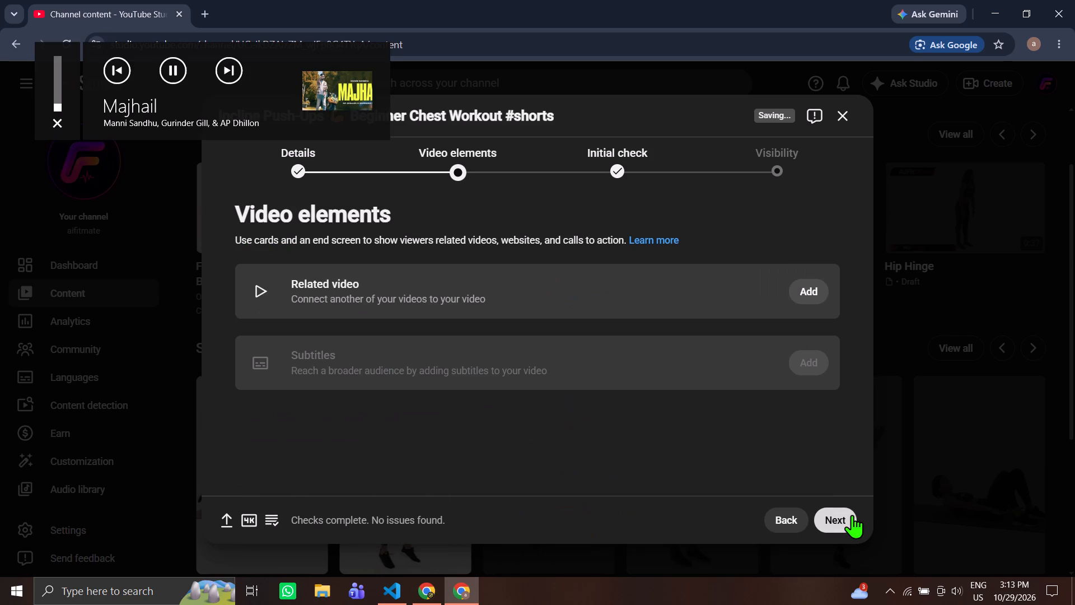
pyautogui.tripleClick(852, 515)
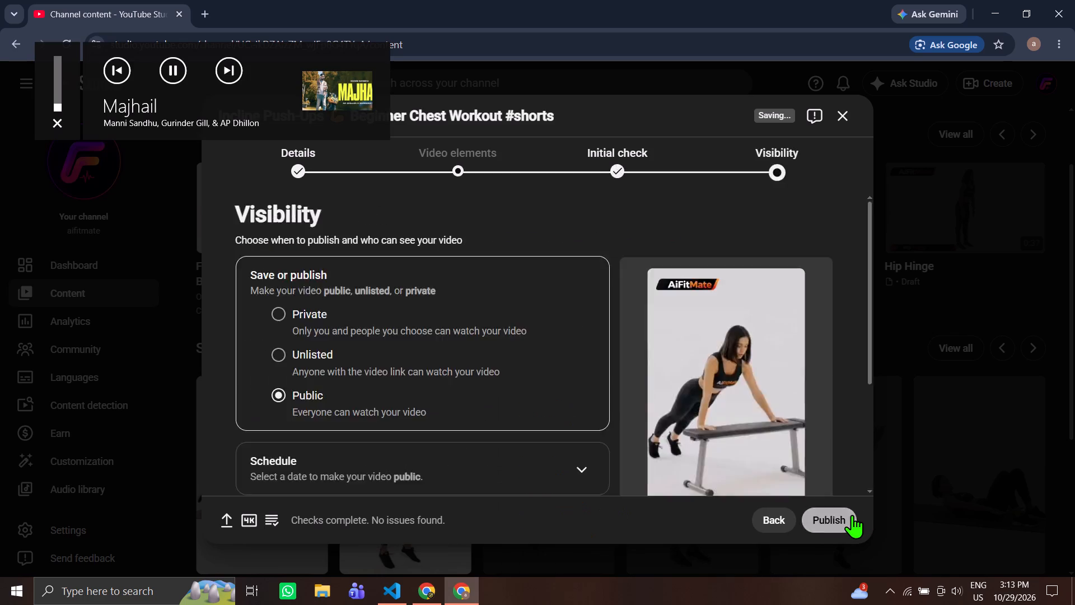
# In VS Code, remove the finished section "16. Incline Push-Ups" and the blank lines before it.
pyautogui.hotkey('alt', 'Tab')
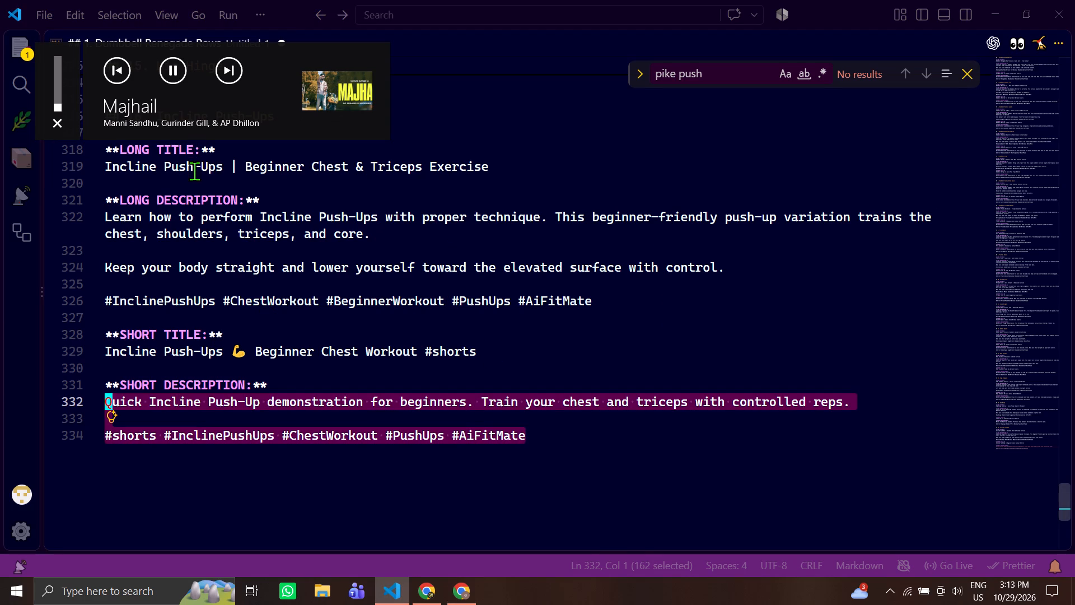
pyautogui.keyDown('shift'); pyautogui.click(194, 171); pyautogui.keyUp('shift')
pyautogui.hotkey('shift', 'Up')
pyautogui.hotkey('shift', 'Up')
pyautogui.hotkey('shift', 'Up')
pyautogui.hotkey('shift', 'Up')
pyautogui.hotkey('shift', 'Up')
pyautogui.hotkey('shift', 'Up')
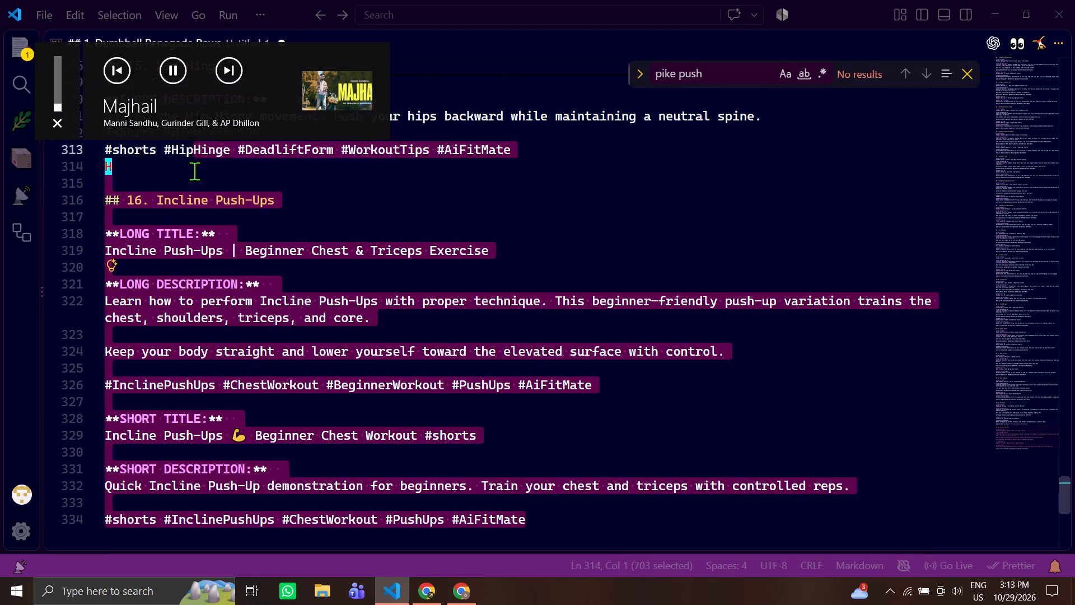
pyautogui.hotkey('shift', 'Up')
pyautogui.hotkey('shift', 'Down')
pyautogui.hotkey('shift', 'Down')
pyautogui.hotkey('shift', 'Down')
pyautogui.hotkey('ctrl', 'x')
pyautogui.hotkey('ctrl', 'x')
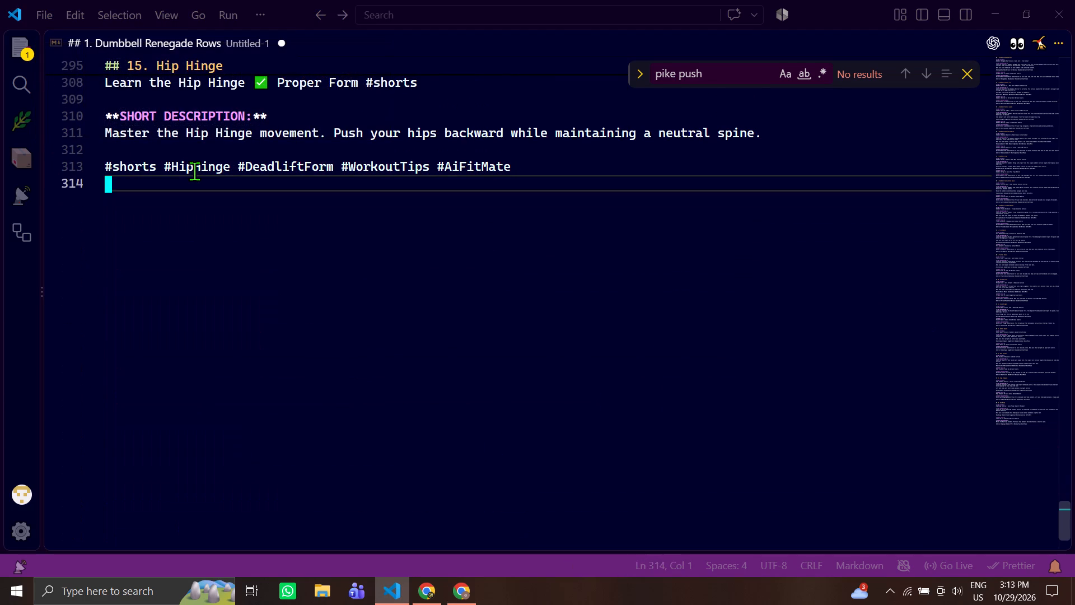
pyautogui.hotkey('ctrl', 'x')
# Copy the long title of section "15. Hip Hinge".
pyautogui.press('Up')
pyautogui.press('Up')
pyautogui.press('Up')
pyautogui.press('Up')
pyautogui.press('Up')
pyautogui.press('Up')
pyautogui.press('Up')
pyautogui.press('Up')
pyautogui.press('Up')
pyautogui.press('Up')
pyautogui.press('Up')
pyautogui.press('Up')
pyautogui.press('Up')
pyautogui.press('Up')
pyautogui.press('Up')
pyautogui.press('Up')
pyautogui.press('Up')
pyautogui.press('Up')
pyautogui.press('Up')
pyautogui.press('Up')
pyautogui.press('Down')
pyautogui.press('Down')
pyautogui.press('Down')
pyautogui.press('Down')
pyautogui.press('Down')
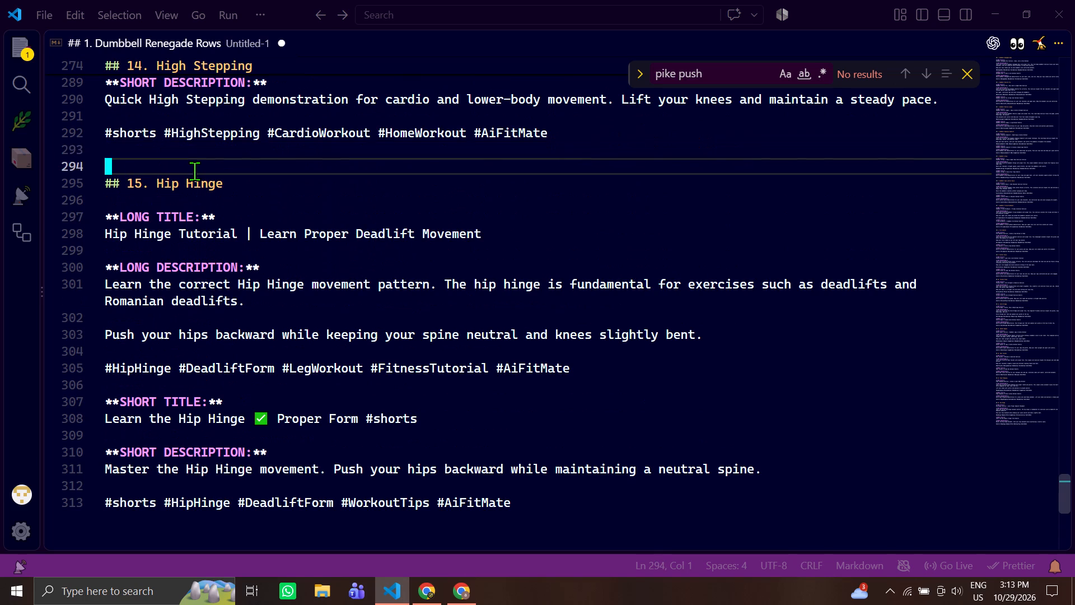
pyautogui.hotkey('ctrl', 'c')
# Copy section 15's long description together with its hashtags.
pyautogui.press('Down')
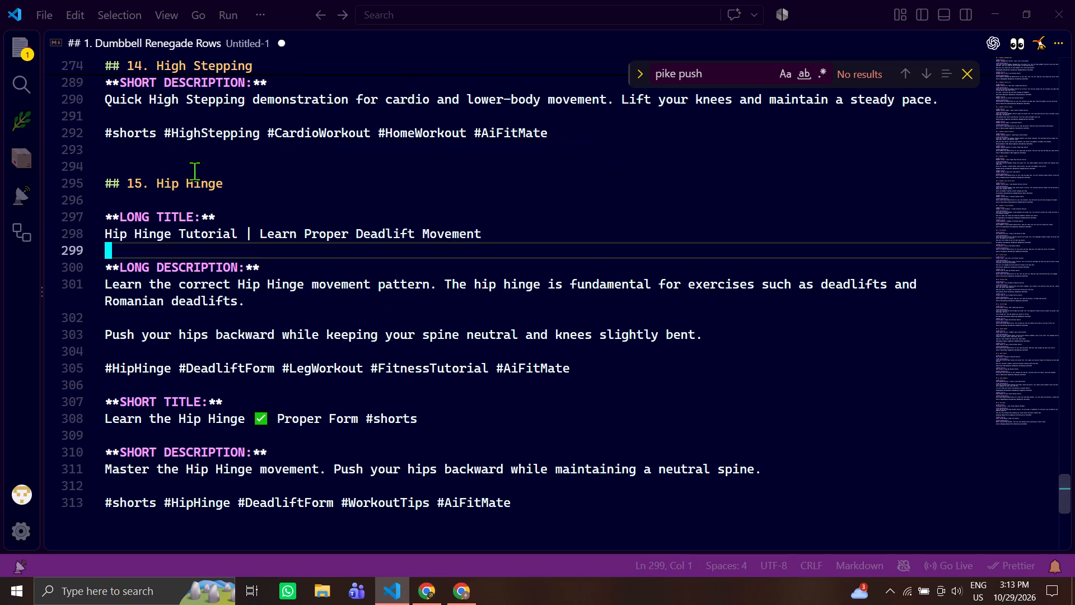
pyautogui.press('Down')
pyautogui.press('Right')
pyautogui.hotkey('shift', 'Down')
pyautogui.hotkey('shift', 'Down')
pyautogui.hotkey('shift', 'Down')
pyautogui.hotkey('shift', 'Down')
pyautogui.hotkey('shift', 'Down')
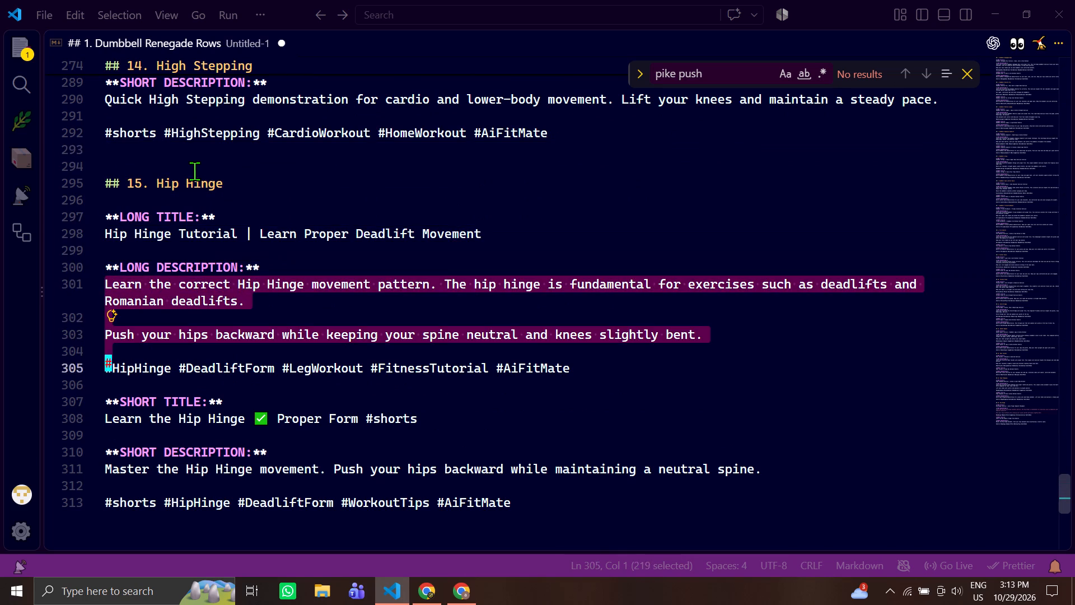
pyautogui.hotkey('shift', 'Down')
pyautogui.hotkey('shift', 'Left')
pyautogui.hotkey('ctrl', 'c')
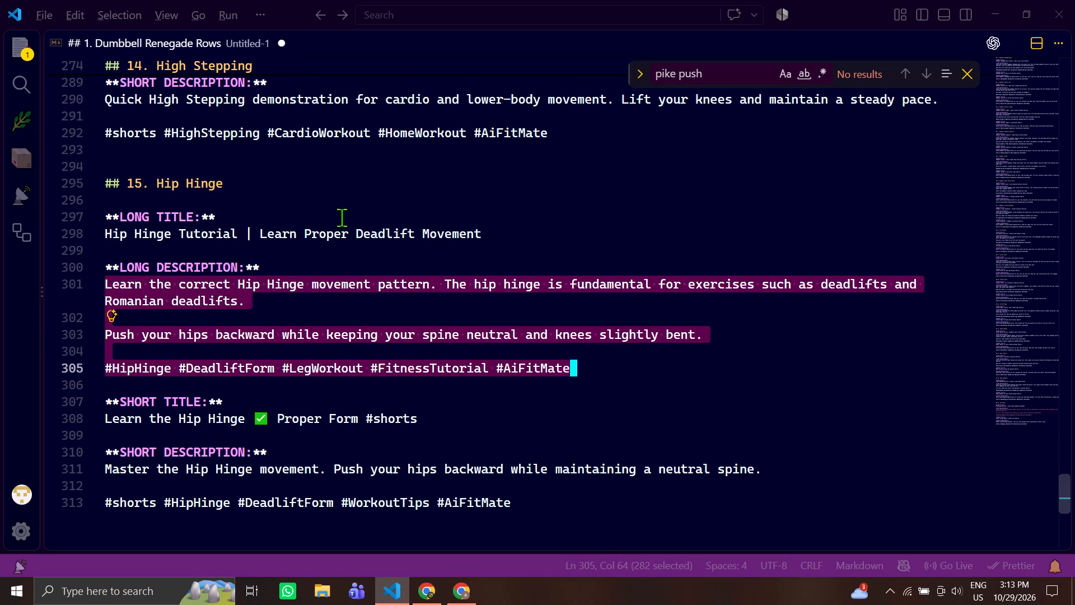
# In YouTube Studio, fill the Hip Hinge video draft with the copied description and the title "Hip Hinge Tutorial | Learn Proper Deadlift Movement".
pyautogui.hotkey('alt', 'Tab')
pyautogui.click(685, 127)
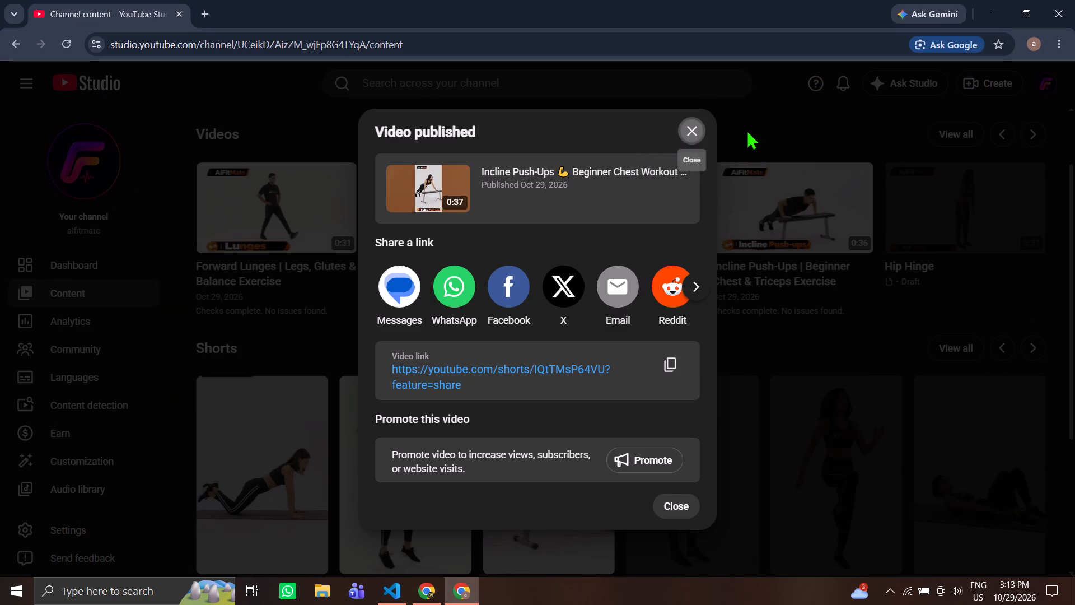
pyautogui.hotkey('alt', 'Tab')
pyautogui.hotkey('alt', 'Tab')
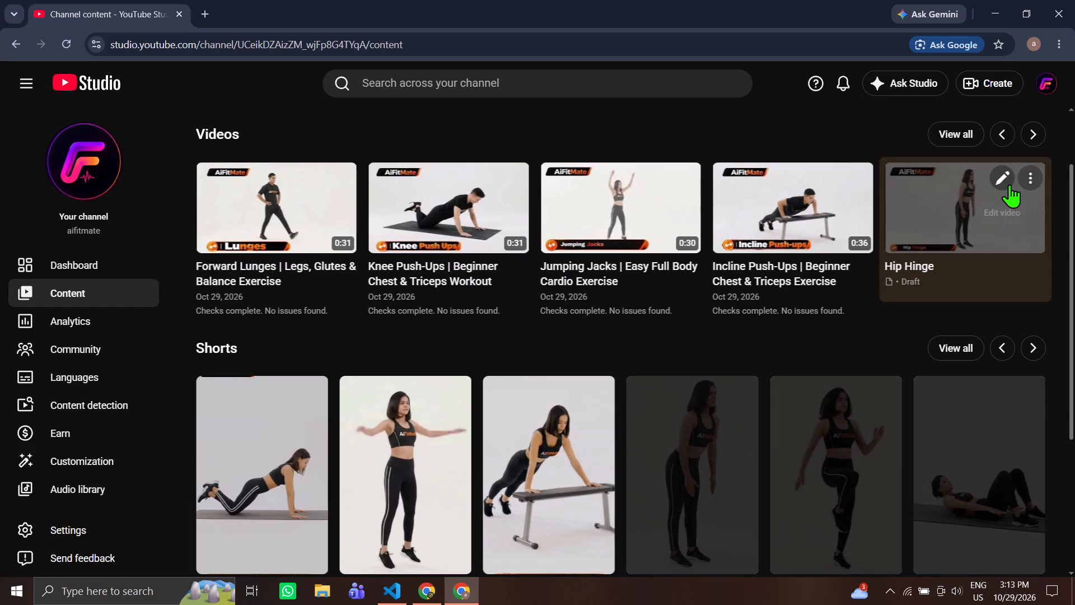
pyautogui.click(1010, 175)
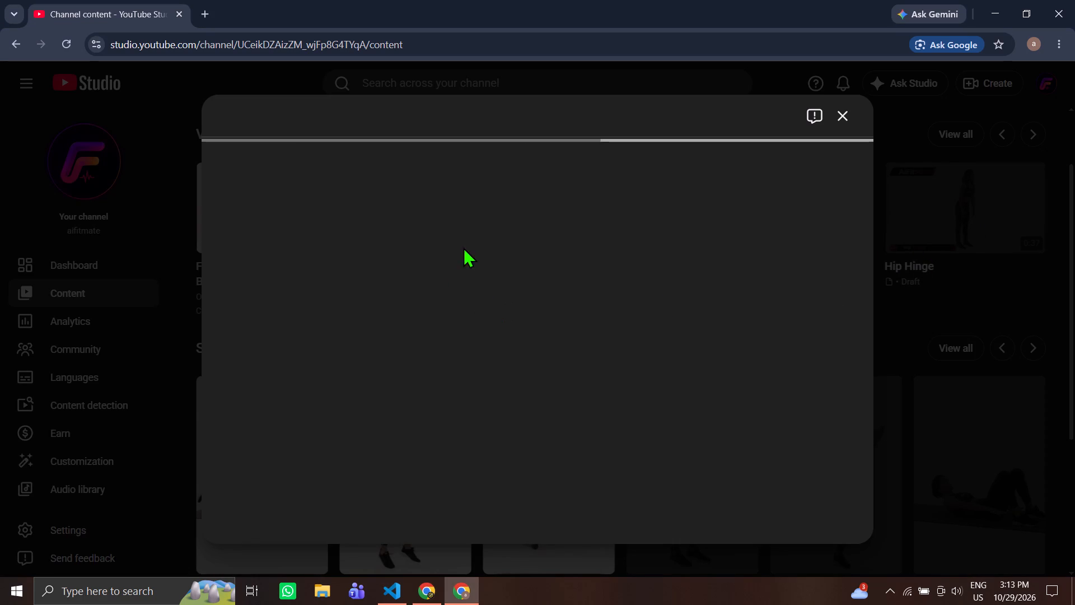
pyautogui.click(404, 395)
pyautogui.hotkey('ctrl', 'v')
pyautogui.click(376, 278)
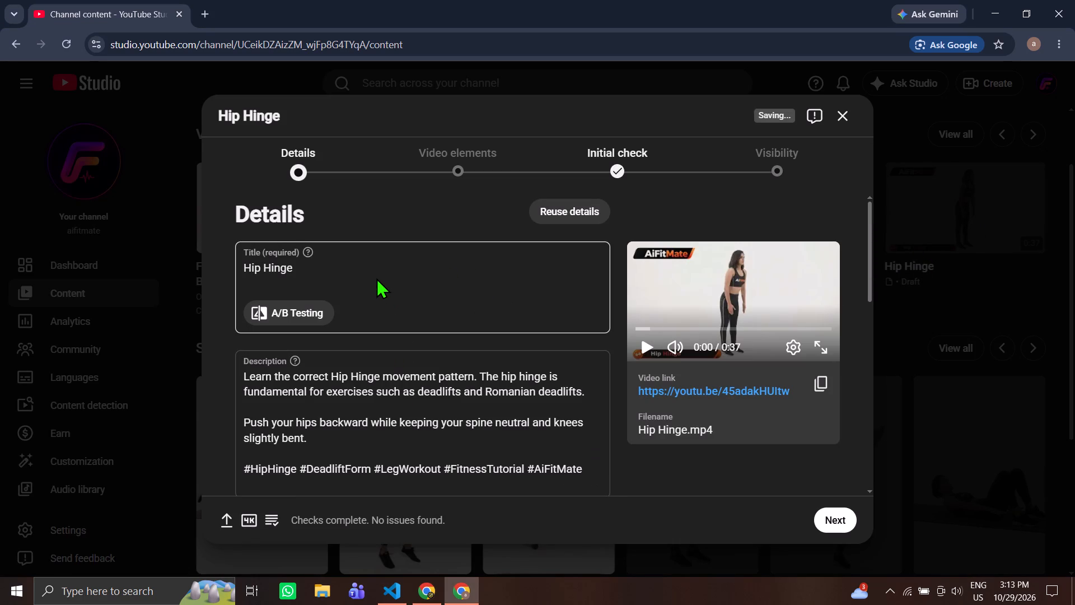
pyautogui.hotkey('ctrl', 'a')
pyautogui.press('super+v')
pyautogui.click(327, 377)
pyautogui.hotkey('ctrl', 'v')
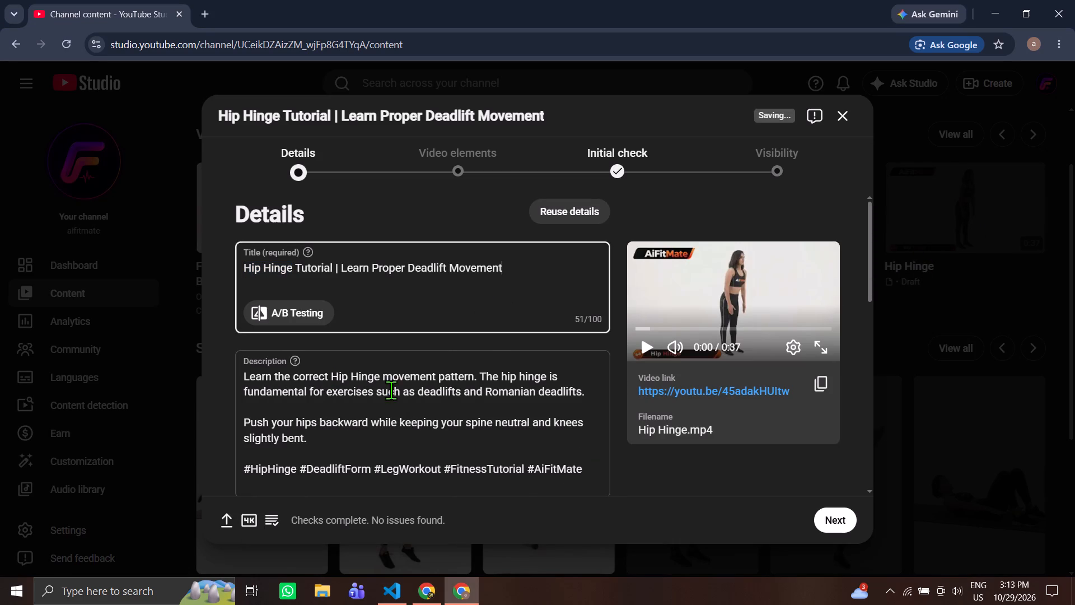
# Advance the Hip Hinge video through the remaining stages and publish it.
pyautogui.tripleClick(834, 518)
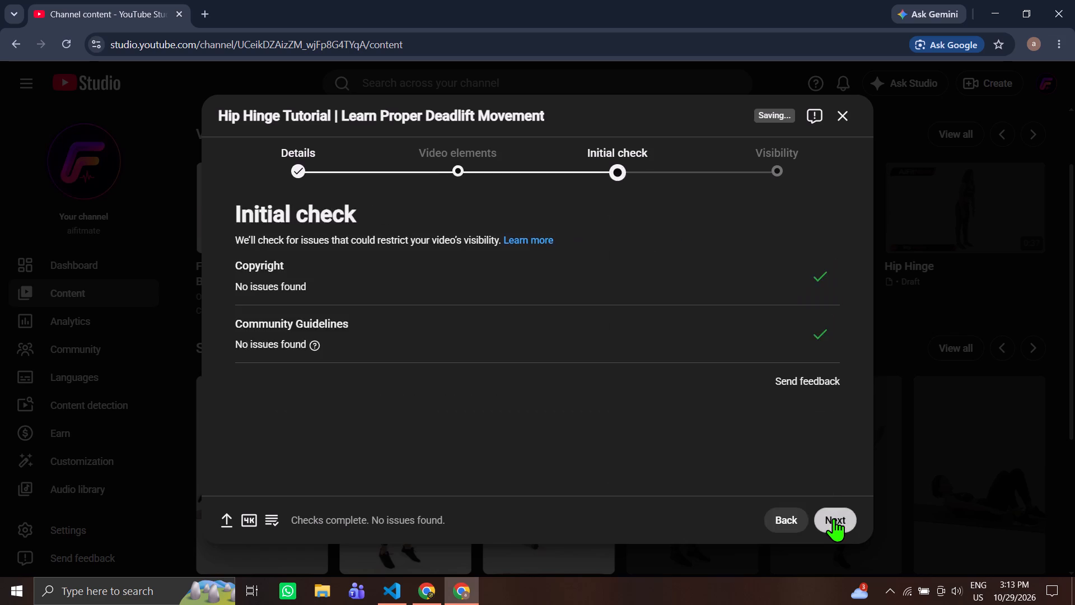
pyautogui.click(834, 518)
# In VS Code, copy section 15's short title and its short description together with the hashtags.
pyautogui.hotkey('alt', 'Tab')
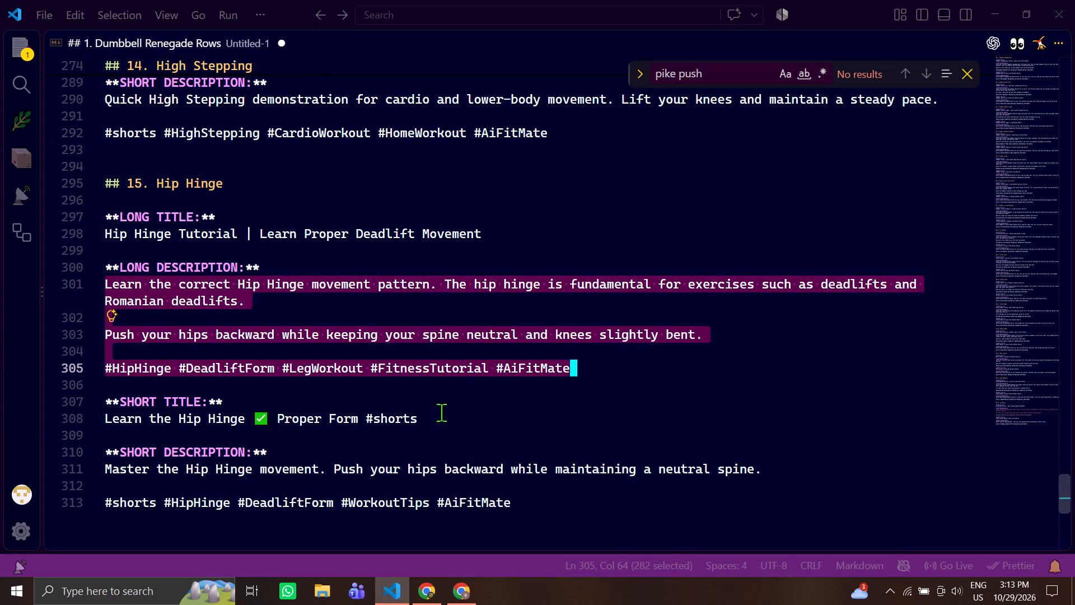
pyautogui.click(443, 414)
pyautogui.hotkey('ctrl', 'c')
pyautogui.moveTo(528, 507); pyautogui.dragTo(284, 477)
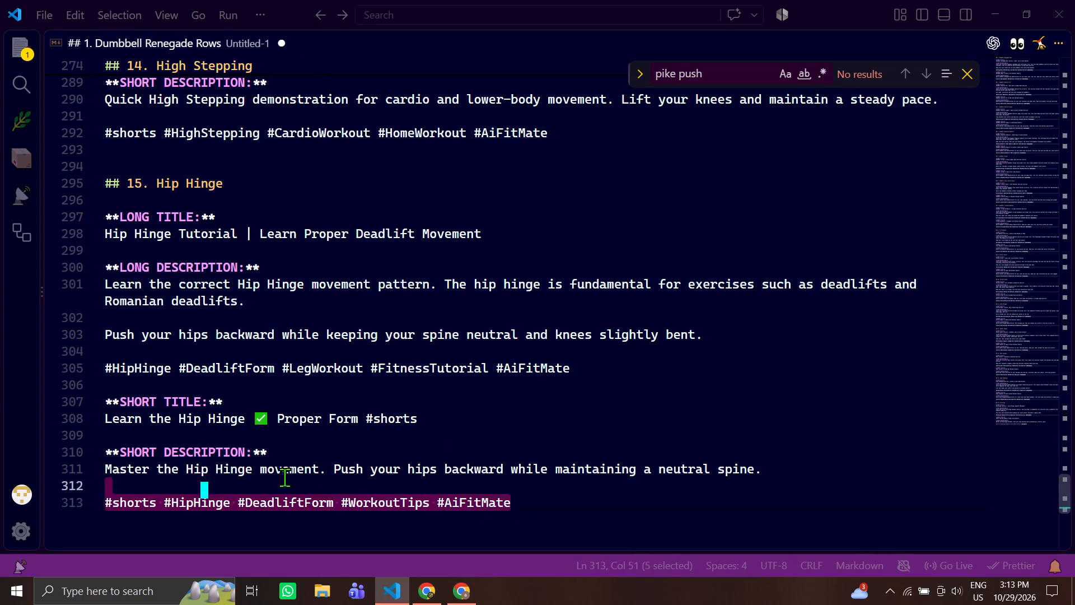
pyautogui.moveTo(284, 477); pyautogui.dragTo(105, 464)
pyautogui.hotkey('ctrl', 'c')
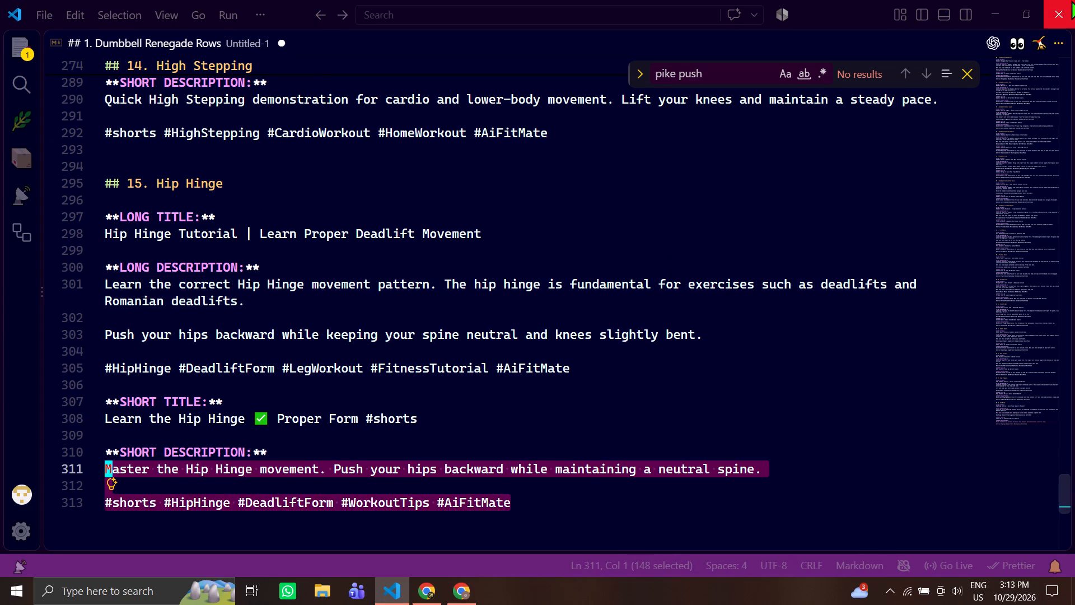
# In YouTube Studio, fill the Hip Hinge 2 Short draft with the copied description and the title "Learn the Hip Hinge ✅ Proper Form #shorts".
pyautogui.hotkey('alt', 'Tab')
pyautogui.click(685, 504)
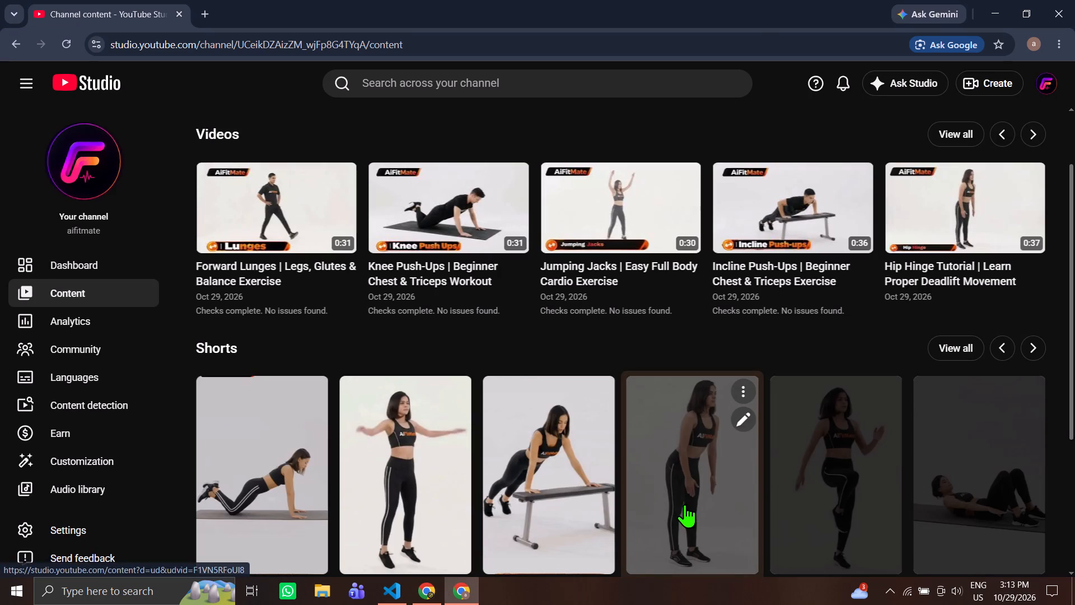
pyautogui.click(741, 418)
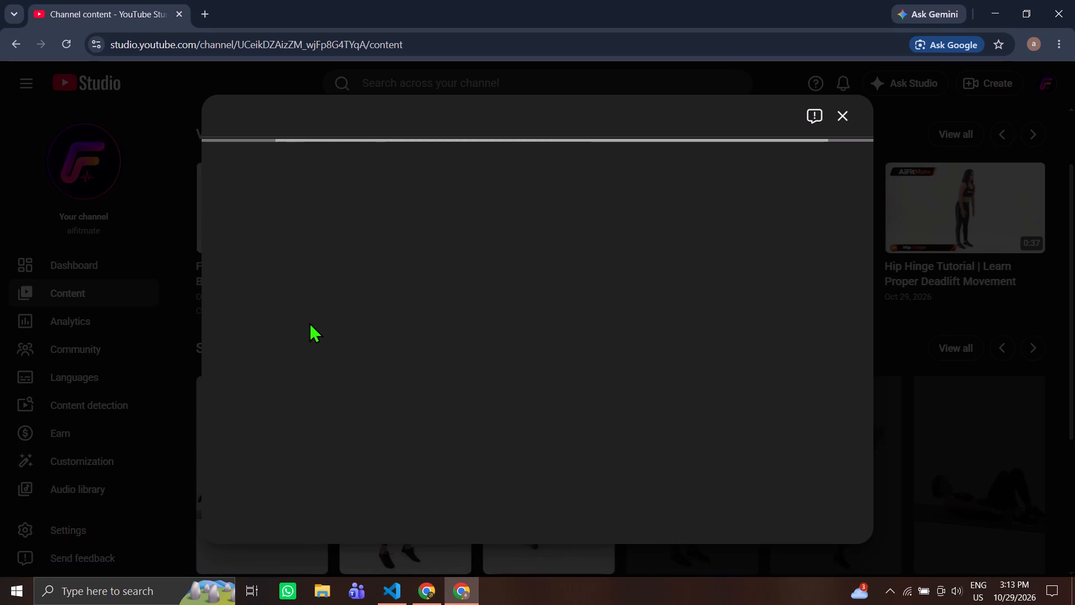
pyautogui.click(344, 382)
pyautogui.hotkey('ctrl', 'v')
pyautogui.click(359, 269)
pyautogui.hotkey('ctrl', 'a')
pyautogui.press('super+v')
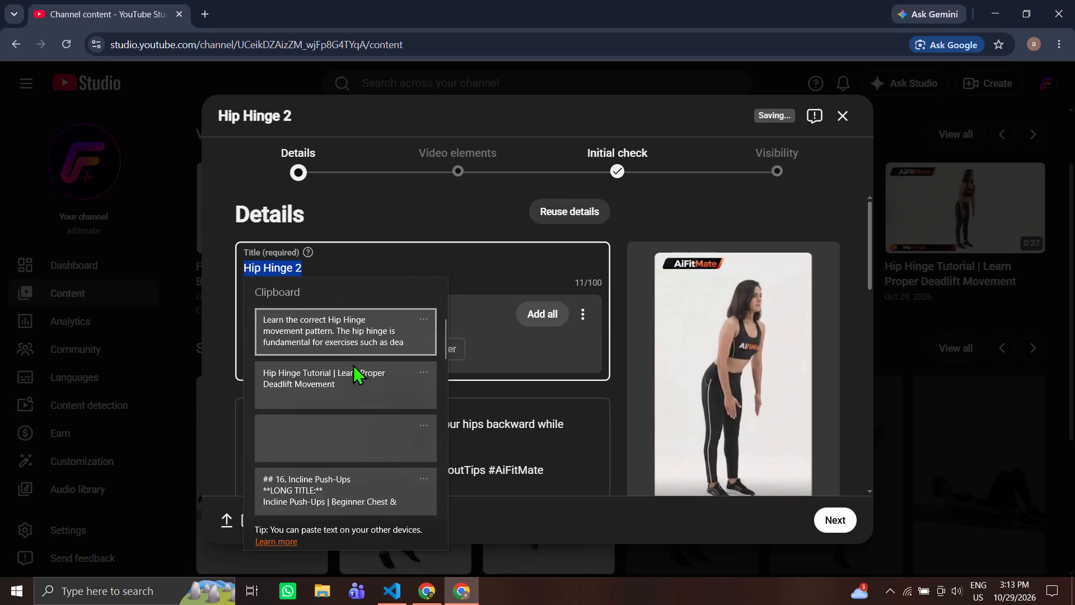
pyautogui.click(344, 372)
pyautogui.hotkey('ctrl', 'v')
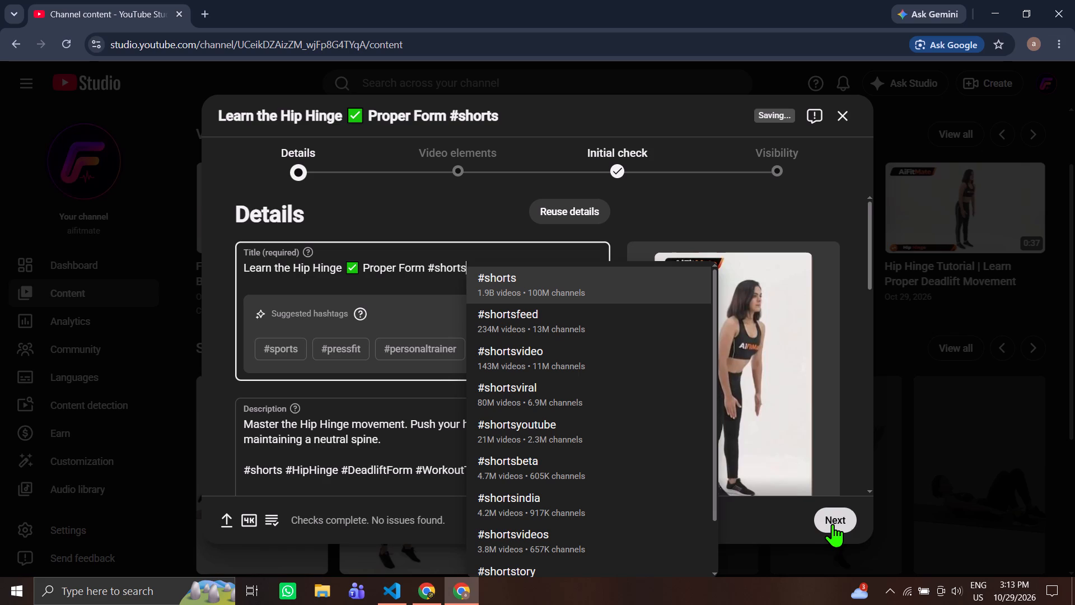
# Advance the Hip Hinge Short through the remaining stages and publish it.
pyautogui.click(833, 524)
pyautogui.tripleClick(833, 524)
pyautogui.click(833, 524)
# In VS Code, remove the finished section "15. Hip Hinge" and the blank lines before it.
pyautogui.hotkey('alt', 'Tab')
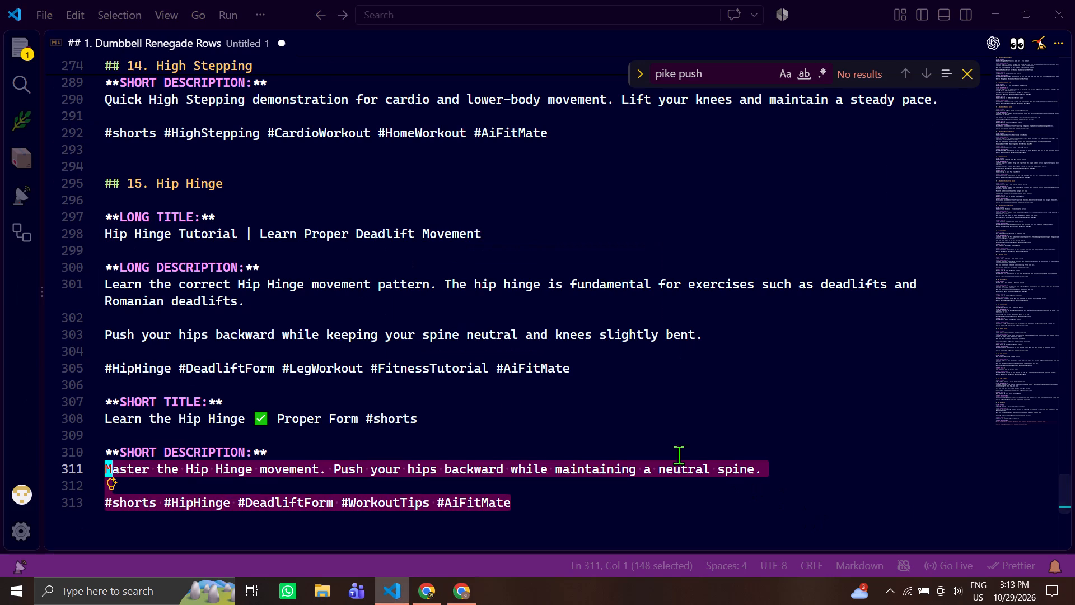
pyautogui.keyDown('shift'); pyautogui.click(163, 164); pyautogui.keyUp('shift')
pyautogui.hotkey('ctrl', 'x')
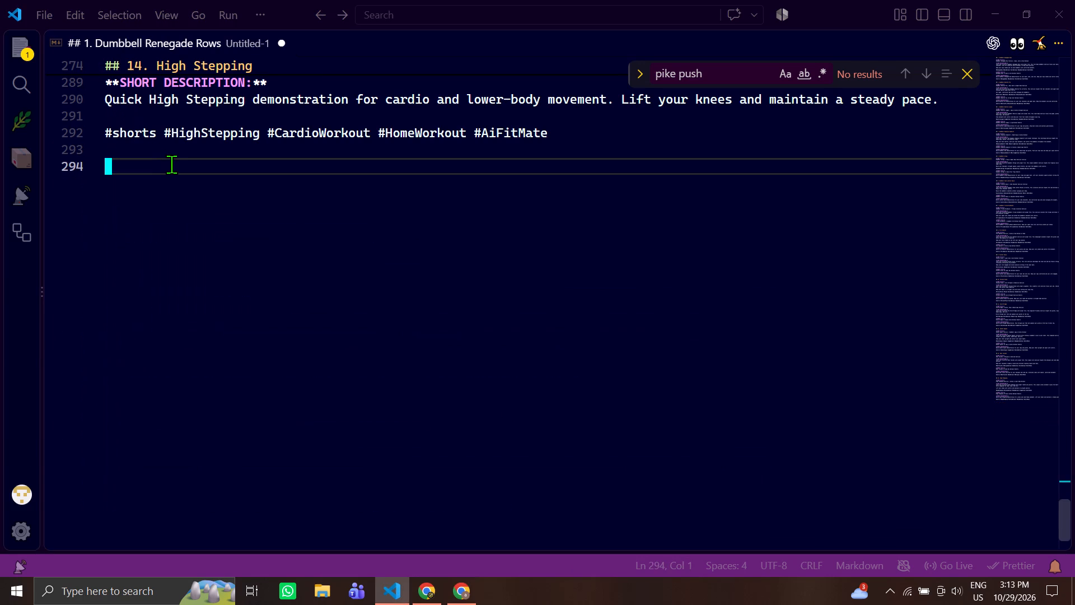
pyautogui.hotkey('ctrl', 'x')
pyautogui.hotkey('ctrl', 'x')
# Copy the long title of section "14. High Stepping" and its long description together with the hashtags.
pyautogui.press('Up')
pyautogui.press('Up')
pyautogui.press('Up')
pyautogui.press('Up')
pyautogui.press('Up')
pyautogui.press('Up')
pyautogui.press('Up')
pyautogui.press('Up')
pyautogui.press('Up')
pyautogui.press('Up')
pyautogui.press('Up')
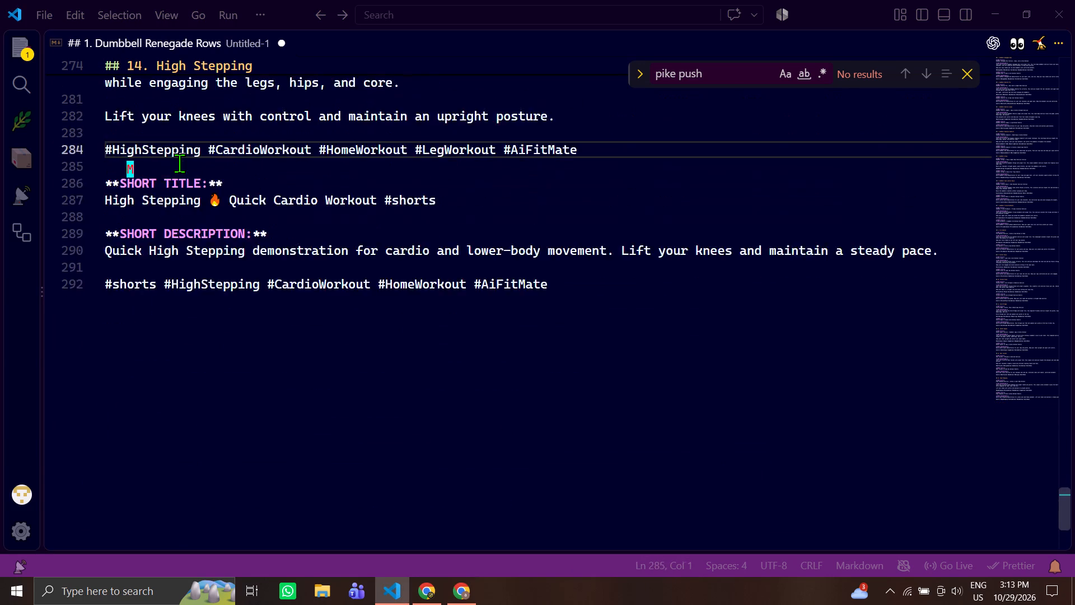
pyautogui.press('Up')
pyautogui.press('Up')
pyautogui.press('Up')
pyautogui.press('Up')
pyautogui.press('Up')
pyautogui.press('Up')
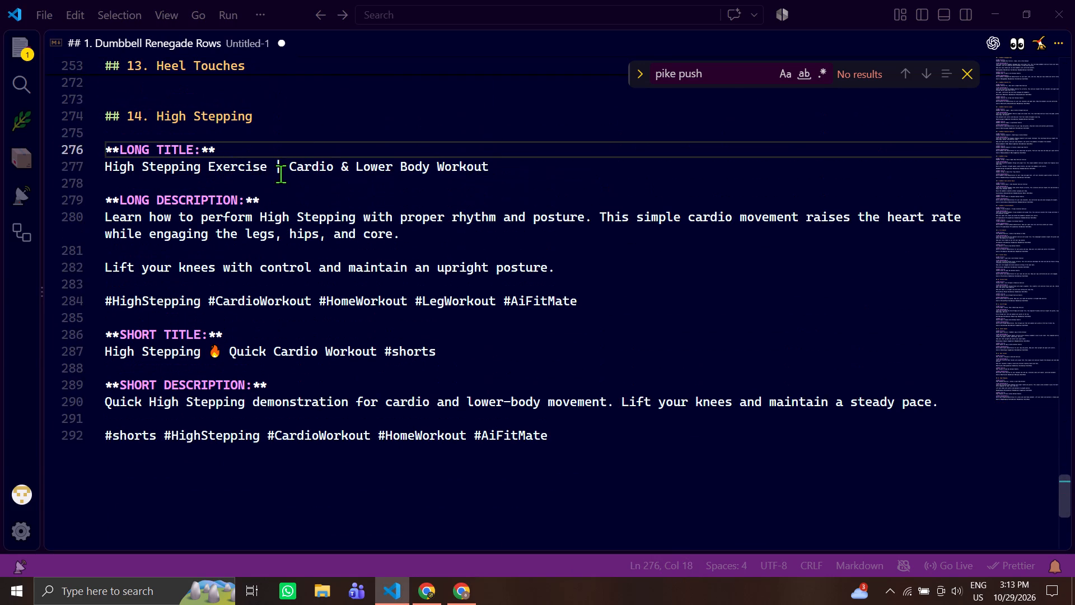
pyautogui.click(281, 174)
pyautogui.hotkey('ctrl', 'c')
pyautogui.hotkey('ctrl', 'c')
pyautogui.moveTo(593, 305); pyautogui.dragTo(9, 241)
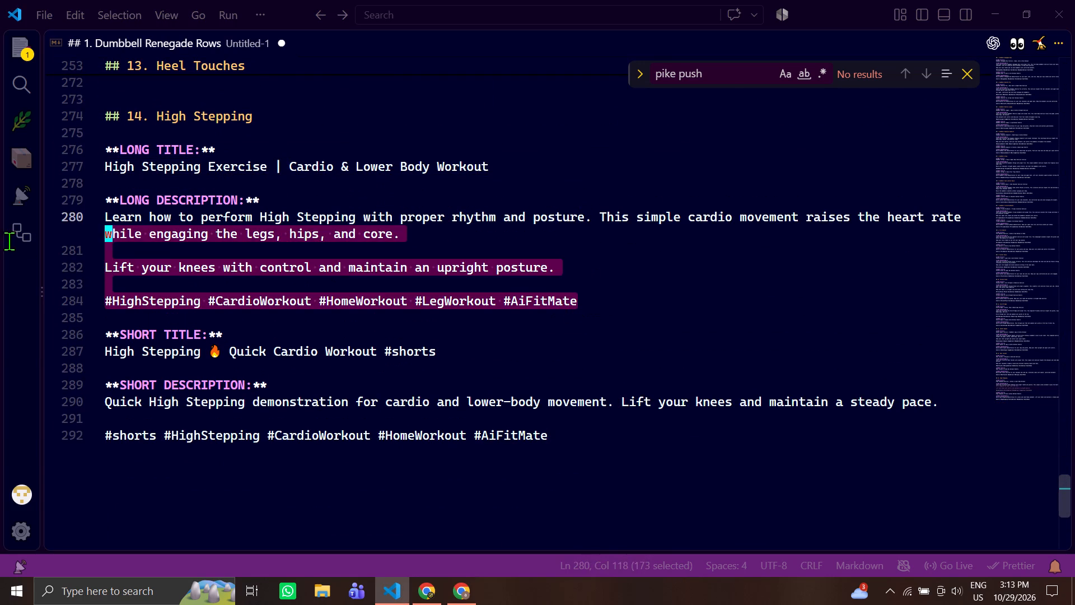
pyautogui.moveTo(9, 241); pyautogui.dragTo(0, 222)
pyautogui.hotkey('ctrl', 'c')
# In YouTube Studio, dismiss the published-video dialog and open the high stepping video draft from the next set of videos.
pyautogui.hotkey('alt', 'Tab')
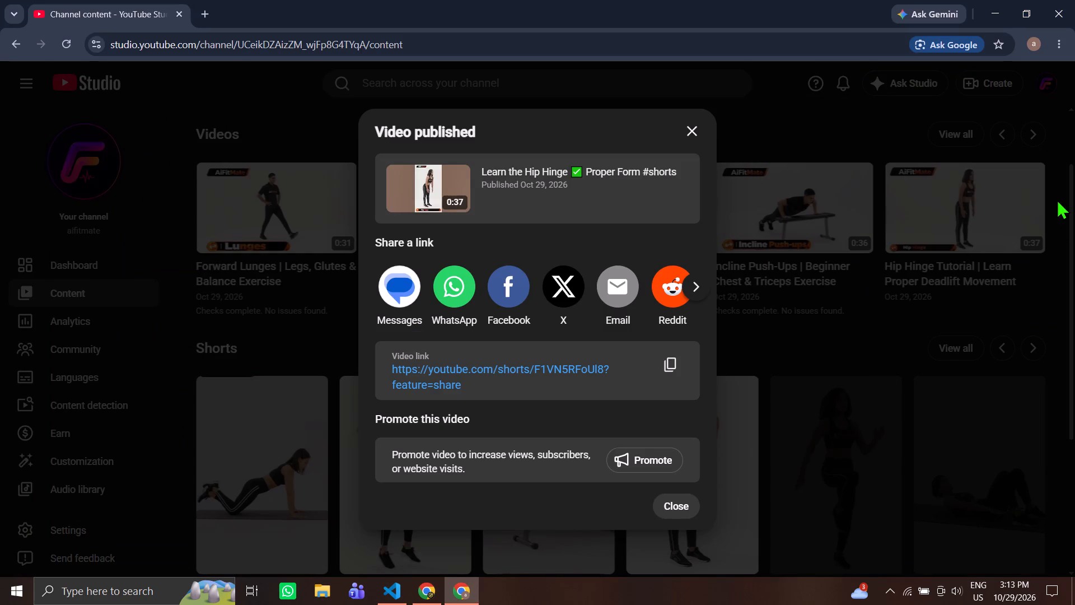
pyautogui.click(689, 133)
pyautogui.click(1028, 131)
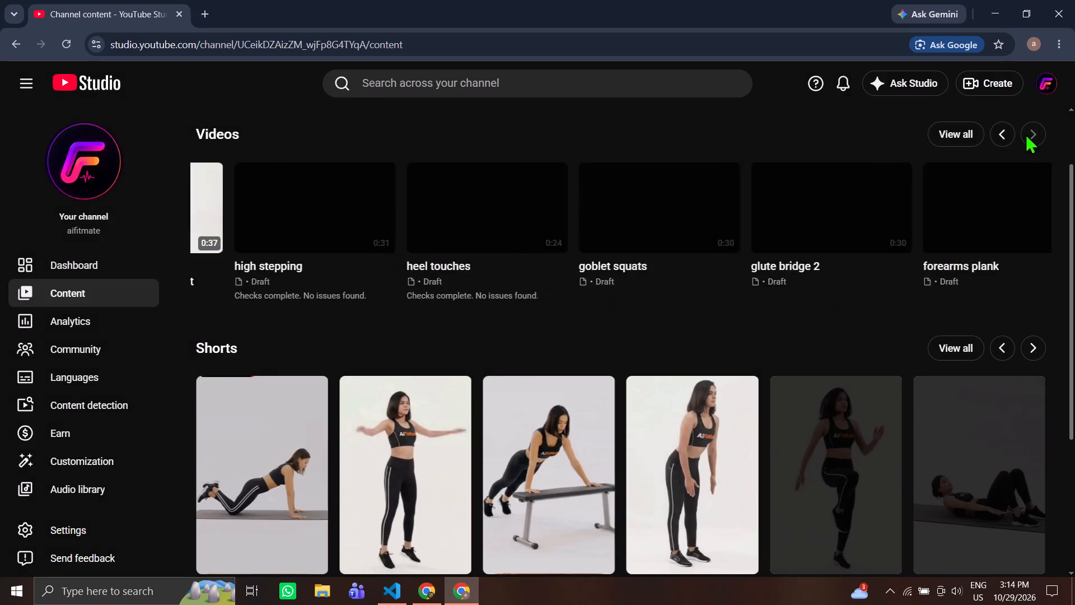
pyautogui.click(307, 184)
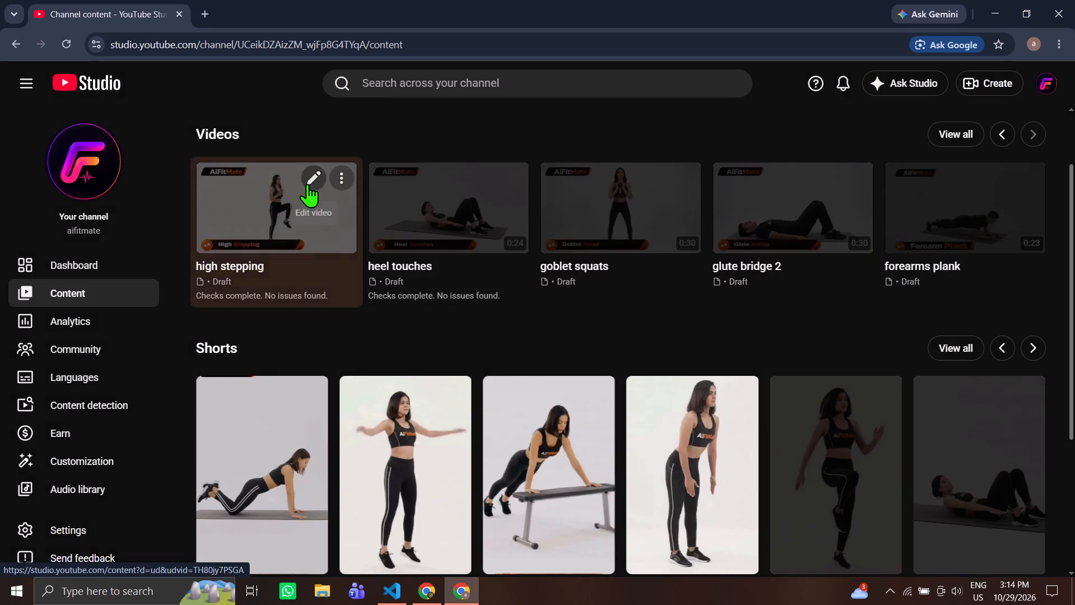
# Fill in the High Stepping draft with the copied long description and the title "High Stepping Exercise | Cardio & Lower Body Workout".
pyautogui.hotkey('alt', 'Tab')
pyautogui.hotkey('alt', 'Tab')
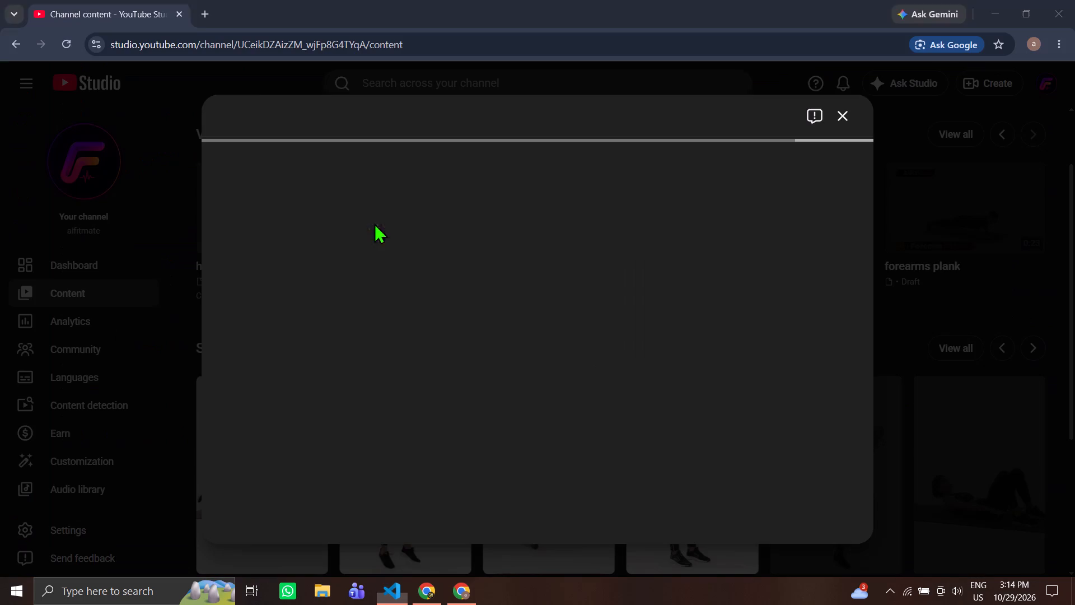
pyautogui.click(399, 408)
pyautogui.hotkey('ctrl', 'v')
pyautogui.click(403, 264)
pyautogui.hotkey('ctrl', 'a')
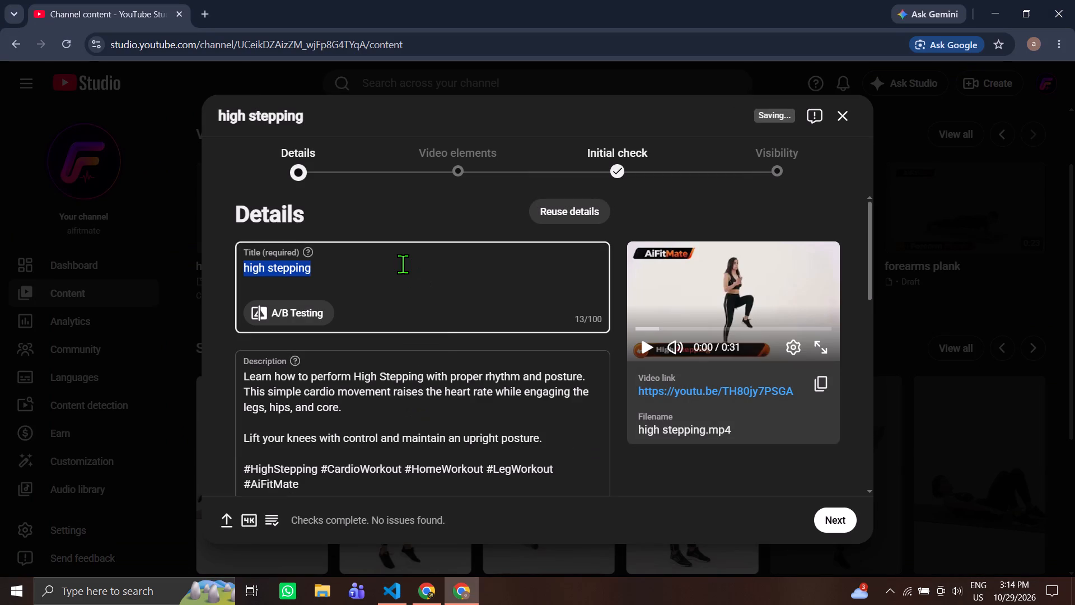
pyautogui.press('super+v')
pyautogui.click(364, 379)
pyautogui.hotkey('ctrl', 'v')
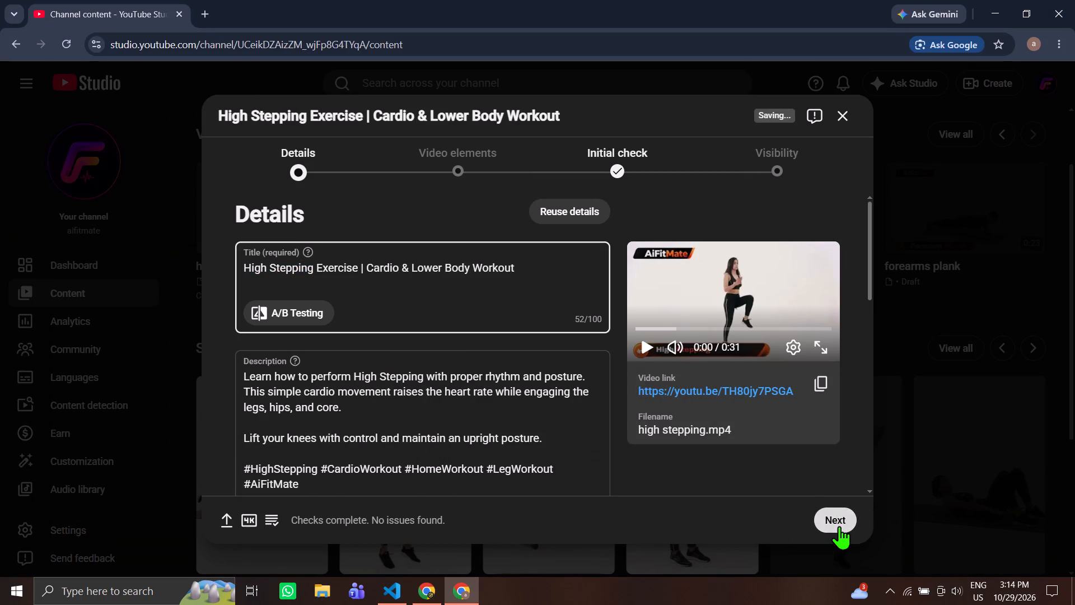
# Advance the High Stepping video through the remaining stages and publish it.
pyautogui.tripleClick(838, 526)
pyautogui.click(838, 526)
# In VS Code, copy the short title of section "14. High Stepping" and its short description together with the hashtags.
pyautogui.hotkey('alt', 'Tab')
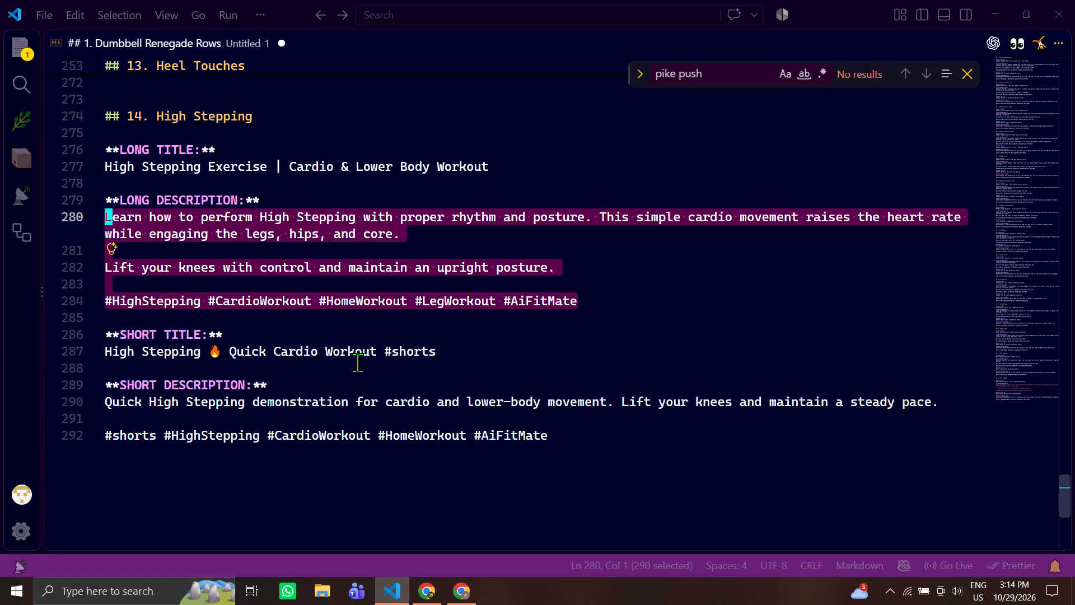
pyautogui.click(406, 342)
pyautogui.hotkey('ctrl', 'c')
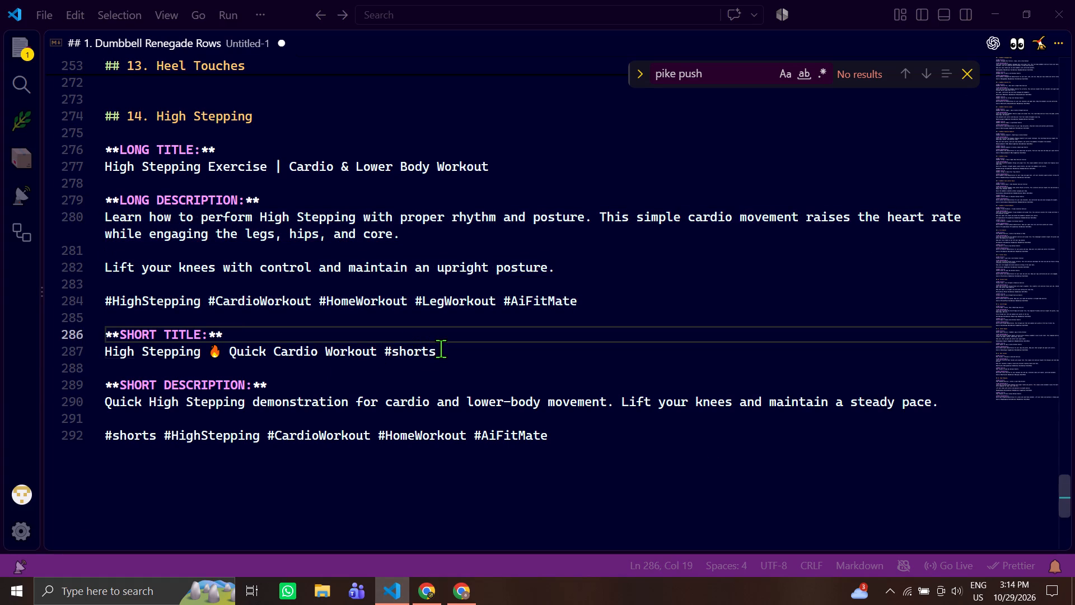
pyautogui.click(442, 348)
pyautogui.hotkey('ctrl', 'c')
pyautogui.moveTo(565, 440); pyautogui.dragTo(102, 408)
pyautogui.hotkey('ctrl', 'c')
# In YouTube Studio, dismiss the published-video dialog and open the high stepping 2 Short draft.
pyautogui.hotkey('alt', 'Tab')
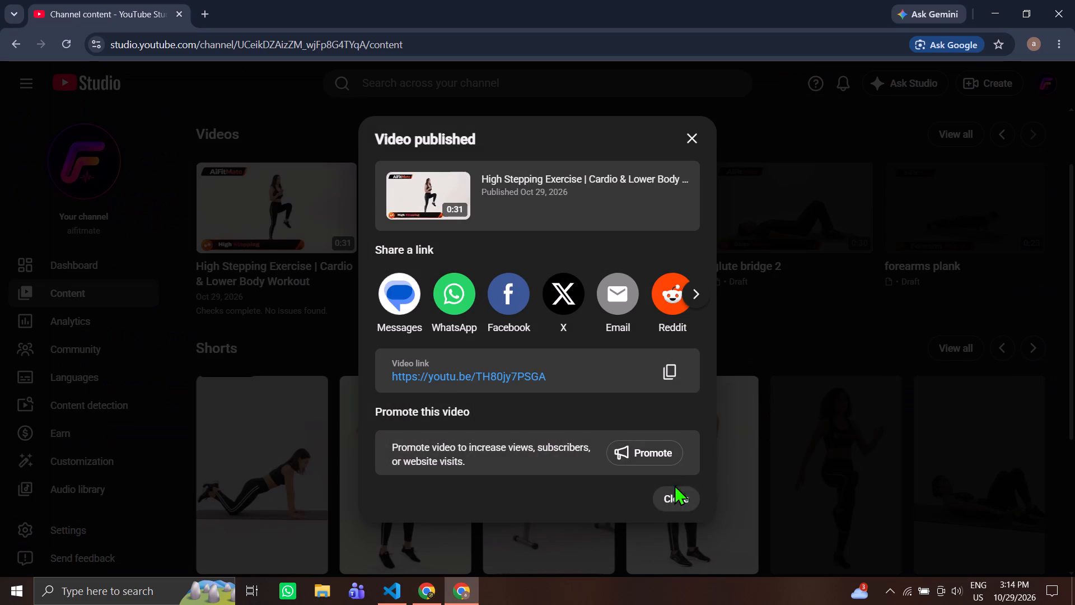
pyautogui.click(672, 499)
pyautogui.click(880, 418)
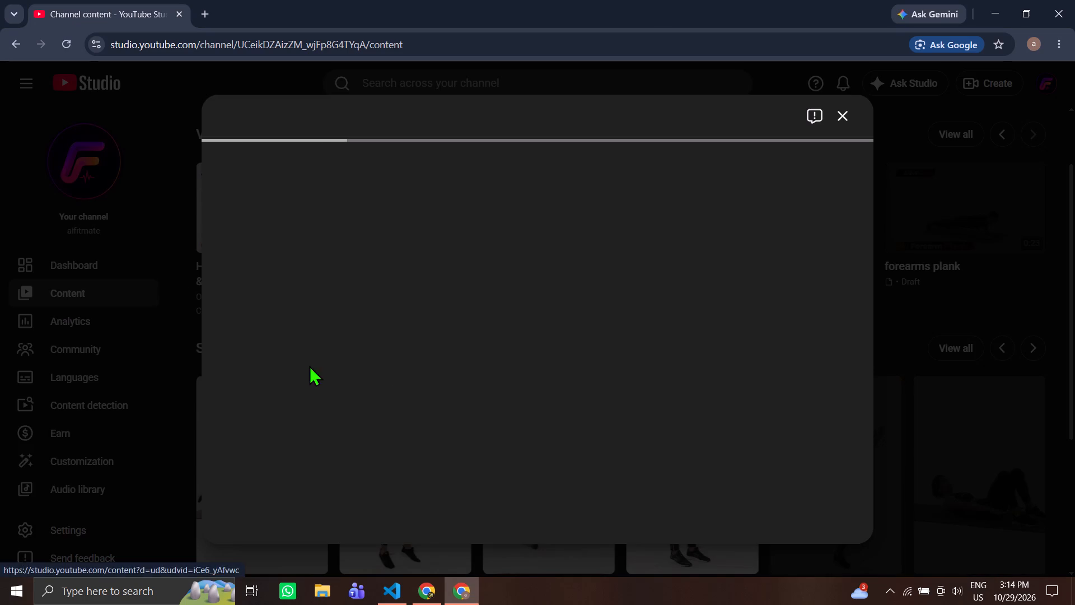
# Fill in the Short with the copied short description and the title "High Stepping 🔥 Quick Cardio Workout #shorts".
pyautogui.click(380, 378)
pyautogui.hotkey('ctrl', 'v')
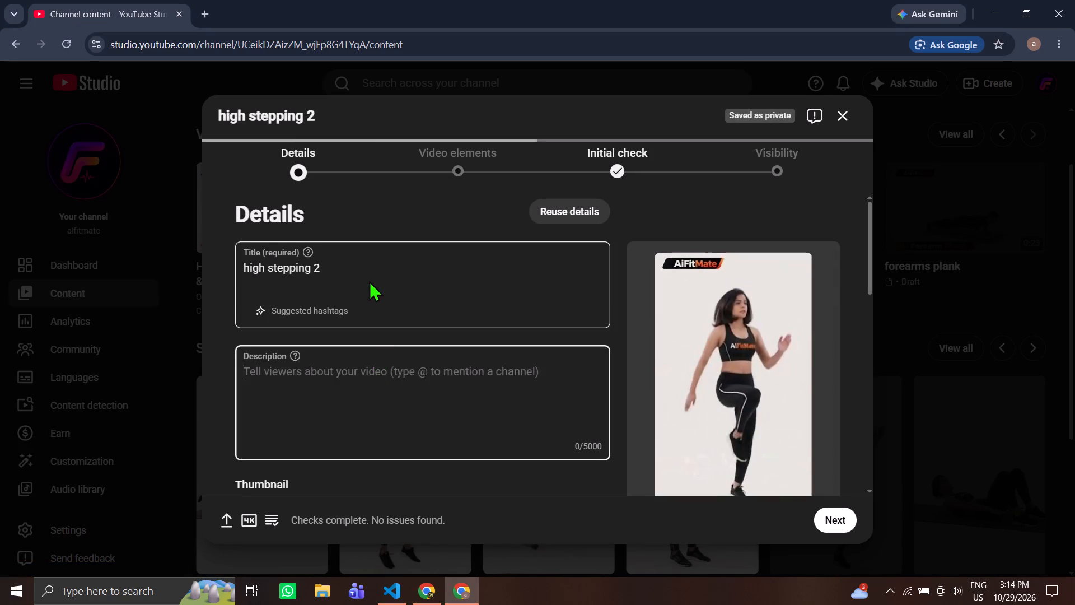
pyautogui.click(361, 261)
pyautogui.hotkey('ctrl', 'a')
pyautogui.press('super+v')
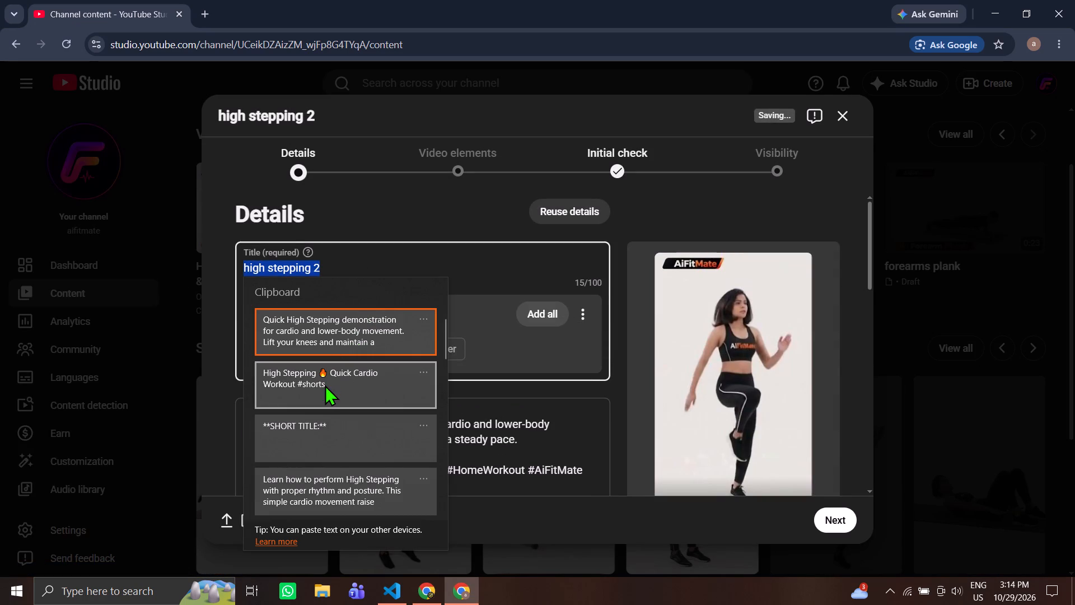
pyautogui.click(325, 385)
pyautogui.hotkey('ctrl', 'v')
# Advance the High Stepping Short through the remaining stages and publish it.
pyautogui.tripleClick(841, 523)
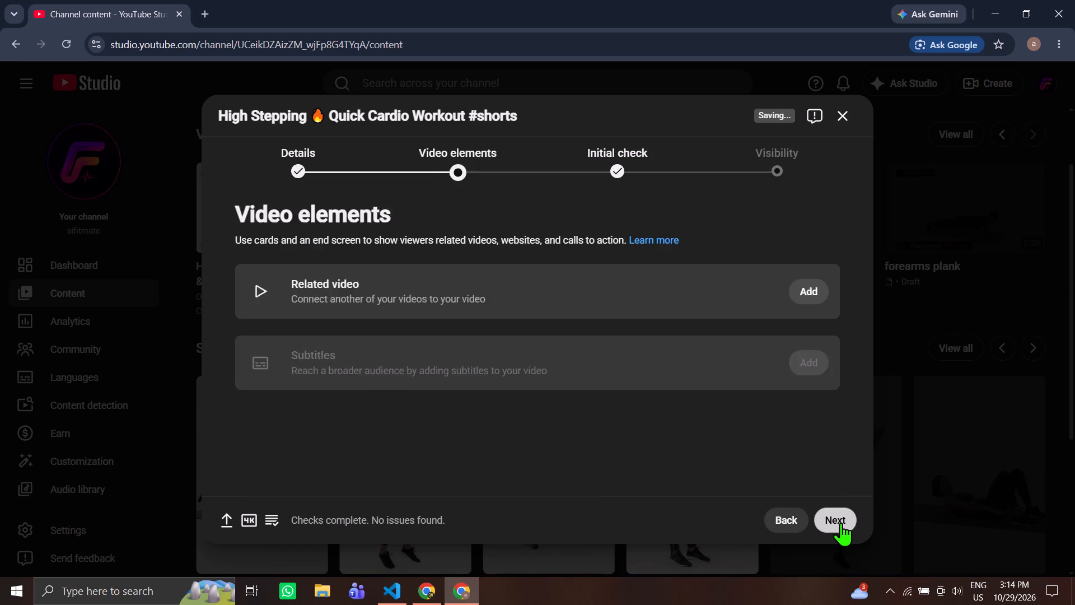
pyautogui.click(841, 523)
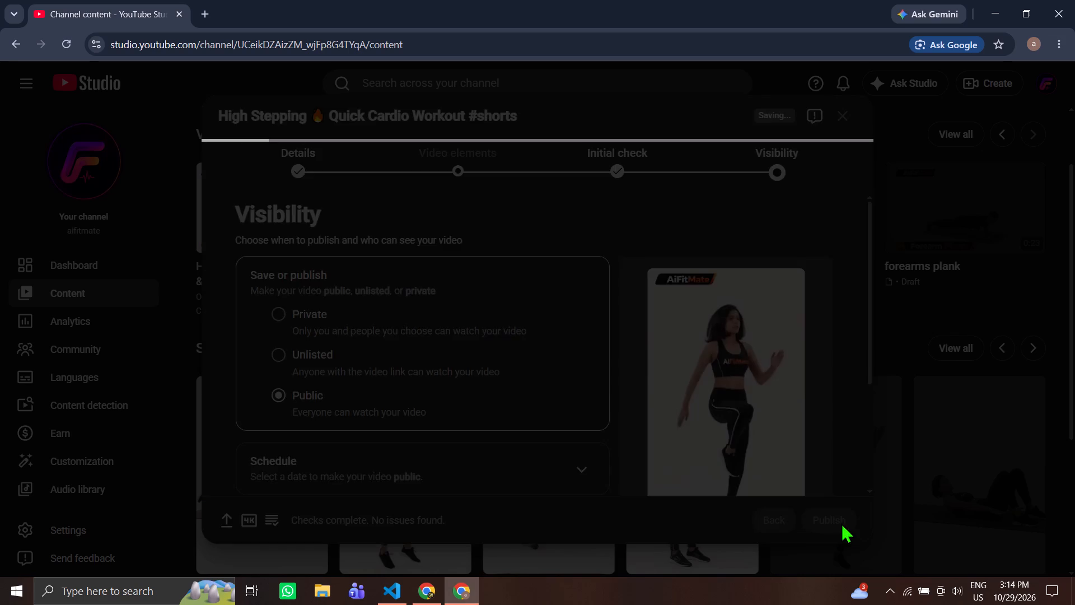
# In VS Code, remove the finished section "14. High Stepping" and the blank lines before it, and return to section "13. Heel Touches".
pyautogui.hotkey('alt', 'Tab')
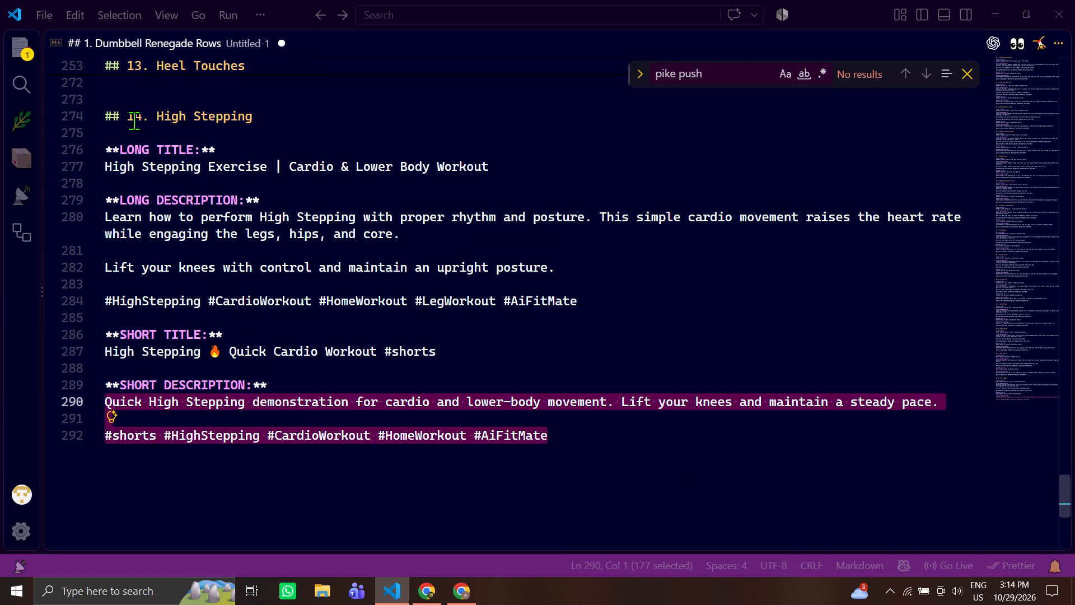
pyautogui.keyDown('shift'); pyautogui.click(134, 101); pyautogui.keyUp('shift')
pyautogui.hotkey('ctrl', 'x')
pyautogui.hotkey('ctrl', 'x')
pyautogui.hotkey('ctrl', 'x')
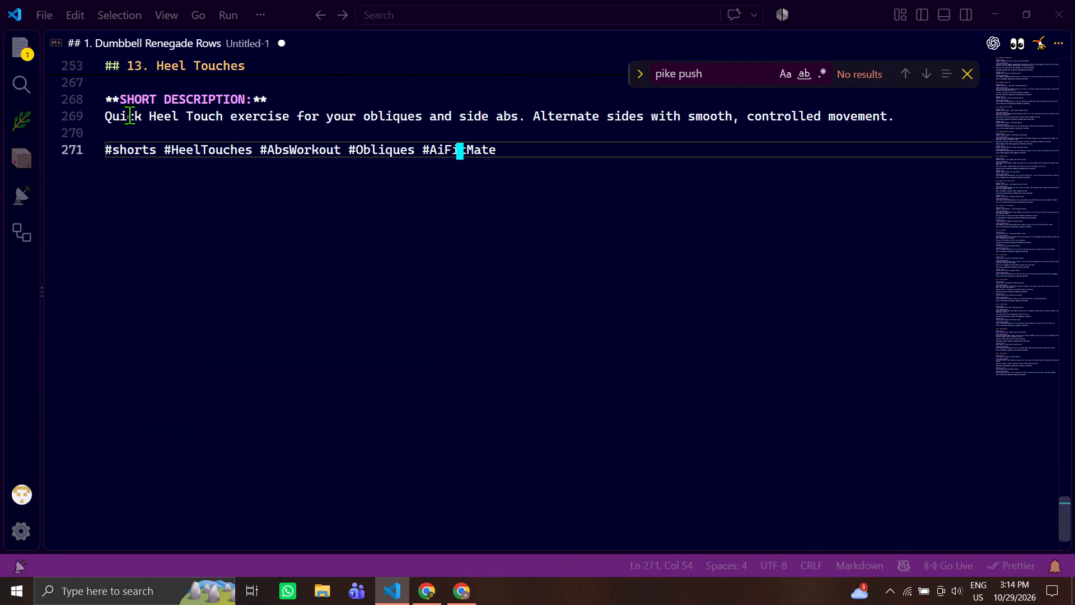
pyautogui.press('Up')
pyautogui.press('Up')
pyautogui.press('Up')
pyautogui.press('Up')
pyautogui.press('Up')
pyautogui.press('Up')
pyautogui.press('Up')
pyautogui.press('Up')
pyautogui.press('Up')
pyautogui.press('Up')
pyautogui.press('Up')
pyautogui.press('Up')
pyautogui.press('Up')
pyautogui.press('Up')
pyautogui.press('Up')
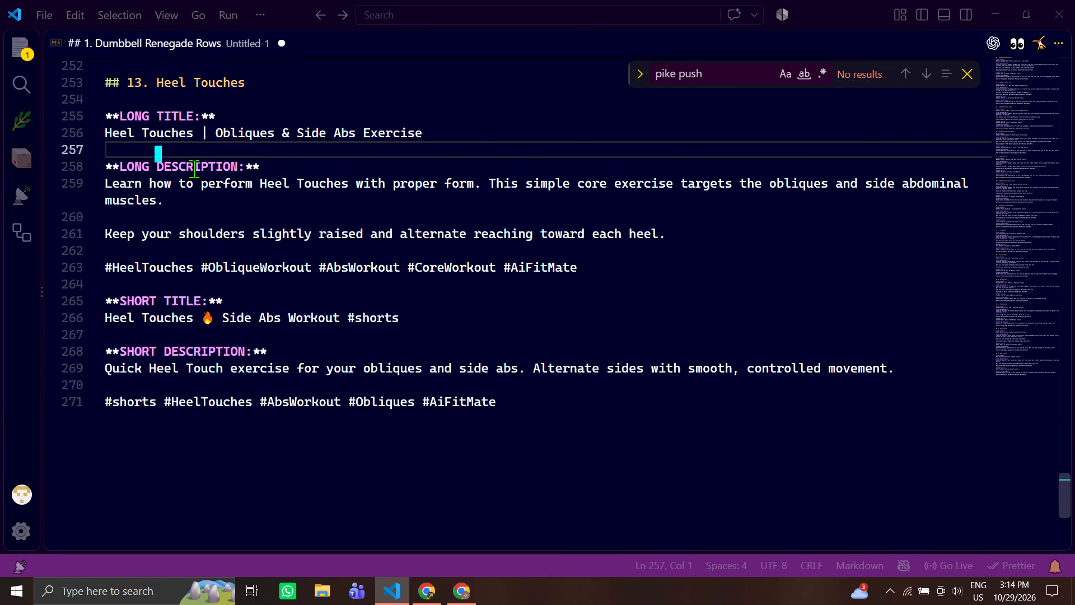
pyautogui.press('Up')
# In YouTube Studio, dismiss the published-video dialog and try to open the heel touches video draft.
pyautogui.hotkey('alt', 'Tab')
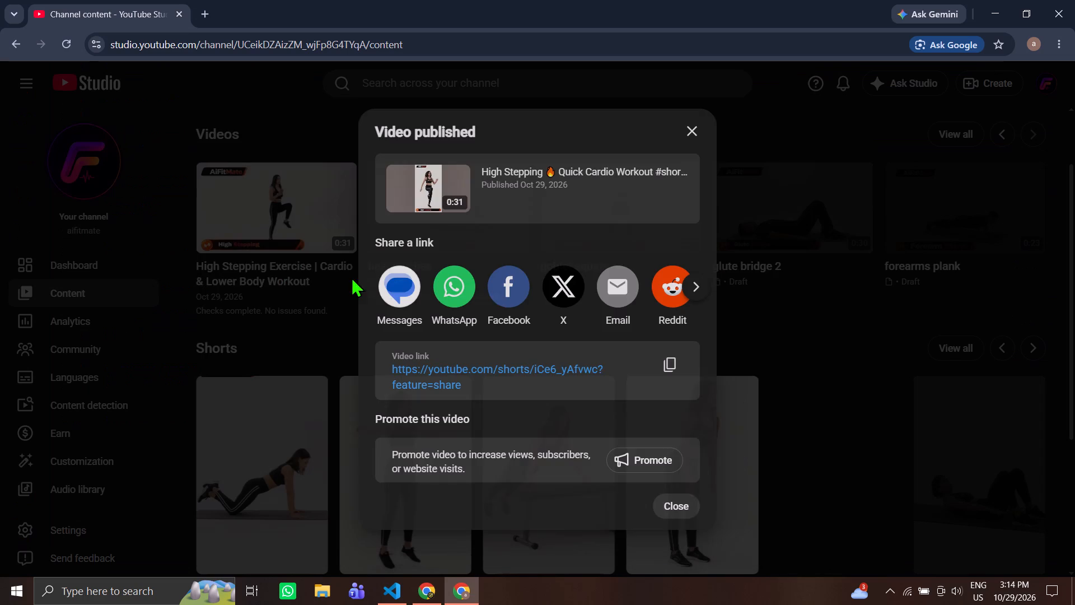
pyautogui.click(680, 513)
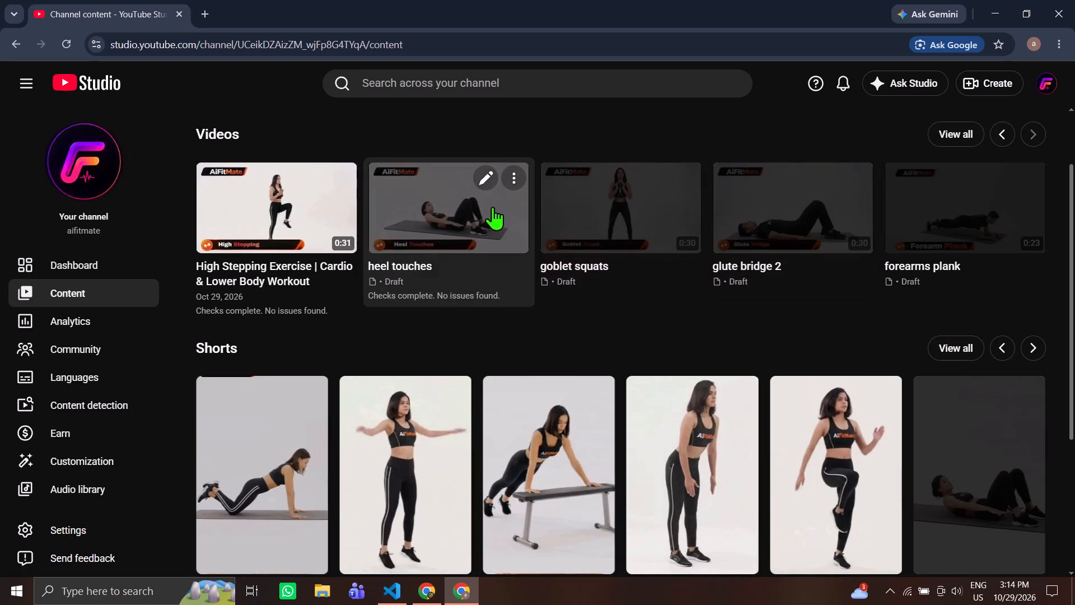
pyautogui.hotkey('alt', 'Tab')
pyautogui.hotkey('alt', 'Tab')
pyautogui.click(484, 176)
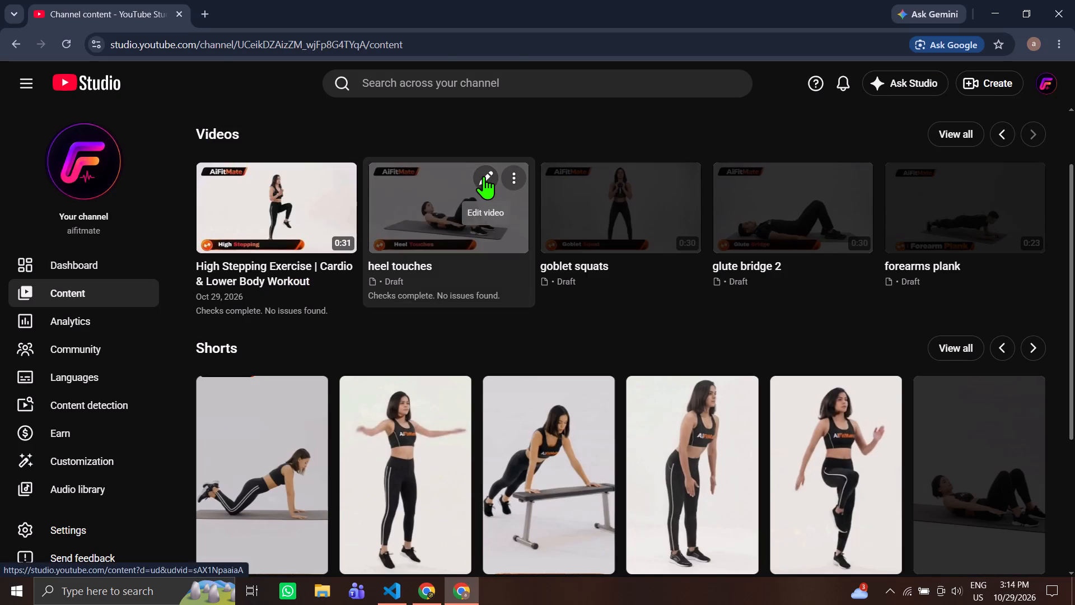
# In VS Code, copy the long title of section "13. Heel Touches" and its long description together with the hashtags.
pyautogui.hotkey('alt', 'Tab')
pyautogui.click(484, 176)
pyautogui.click(433, 147)
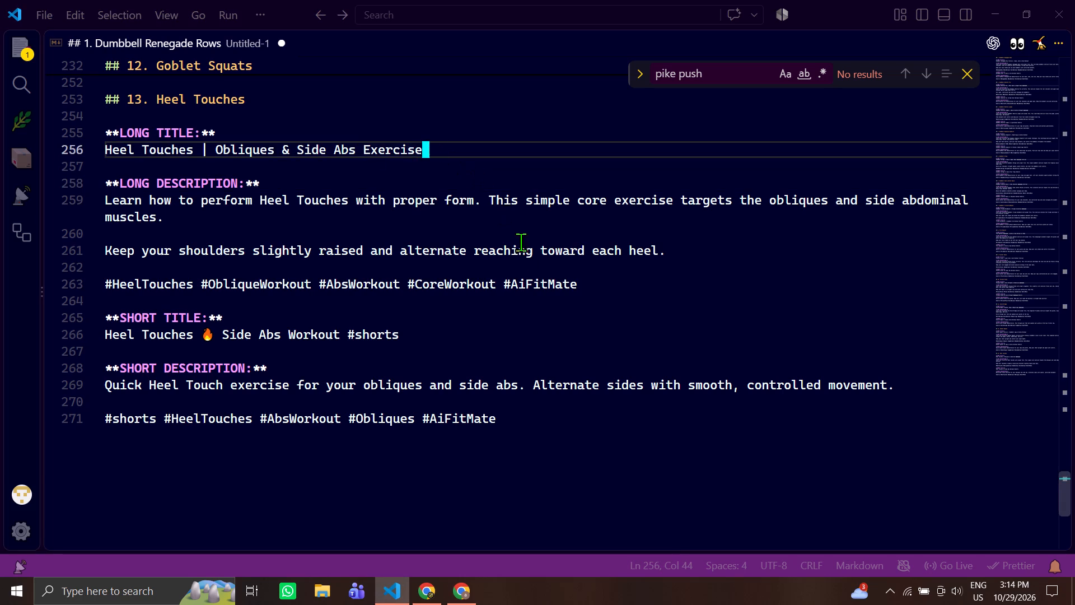
pyautogui.hotkey('ctrl', 'c')
pyautogui.moveTo(604, 293); pyautogui.dragTo(54, 200)
pyautogui.hotkey('ctrl', 'c')
# In YouTube Studio, fill in the heel touches video draft with the copied long description and the title "Heel Touches | Obliques & Side Abs Exercise".
pyautogui.hotkey('alt', 'Tab')
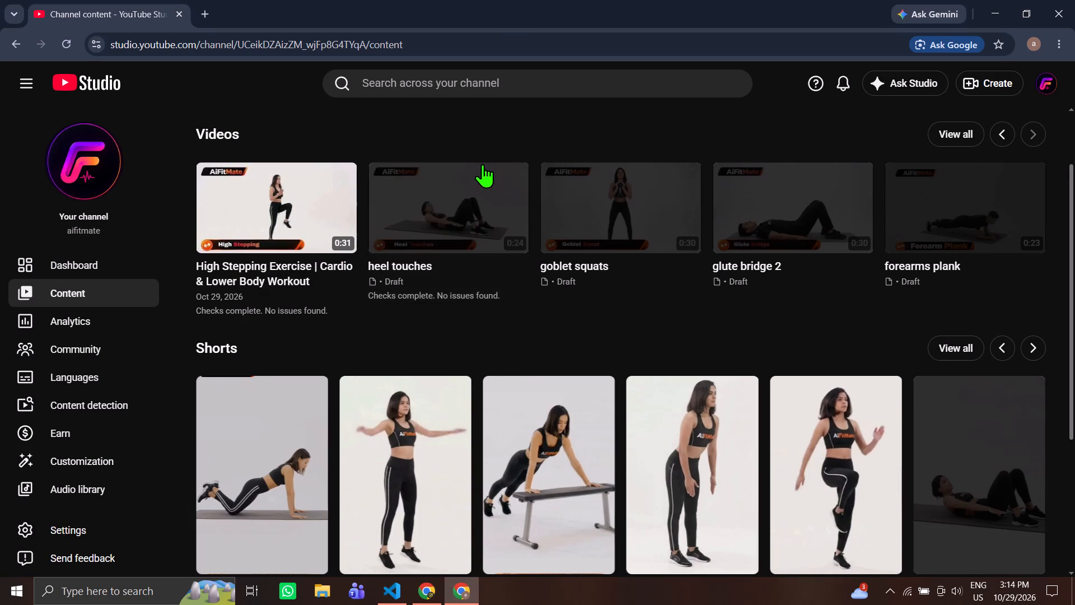
pyautogui.click(482, 181)
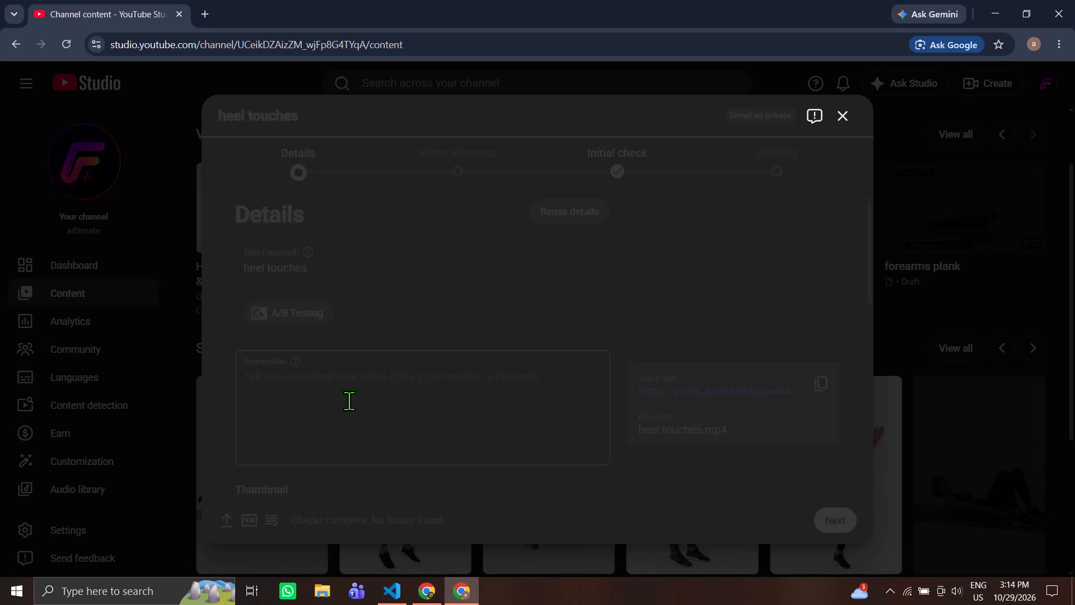
pyautogui.click(349, 401)
pyautogui.hotkey('ctrl', 'v')
pyautogui.click(417, 265)
pyautogui.hotkey('ctrl', 'a')
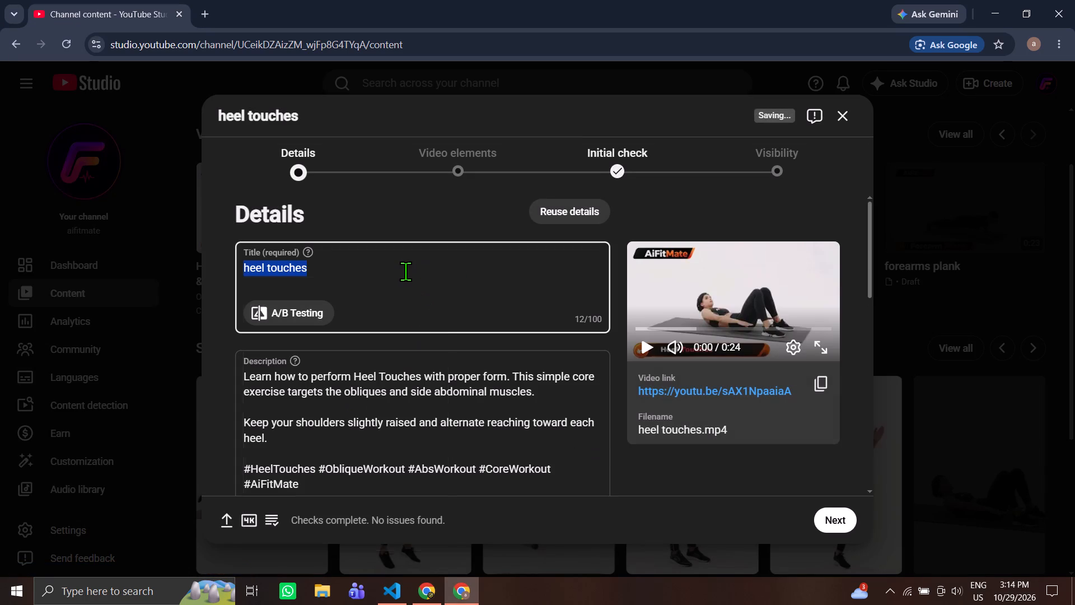
pyautogui.press('super+v')
pyautogui.click(339, 398)
pyautogui.hotkey('ctrl', 'v')
# Advance the Heel Touches video through the remaining stages and publish it.
pyautogui.click(838, 530)
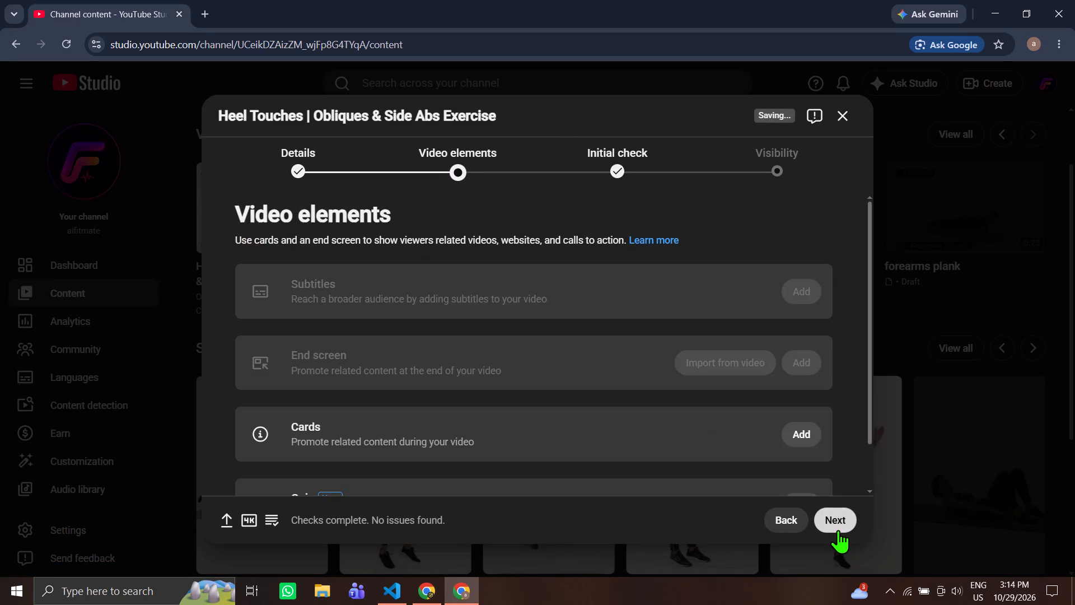
pyautogui.doubleClick(838, 530)
pyautogui.click(838, 530)
# In VS Code, copy the short title of section "13. Heel Touches" and its short description together with the hashtags.
pyautogui.hotkey('alt', 'Tab')
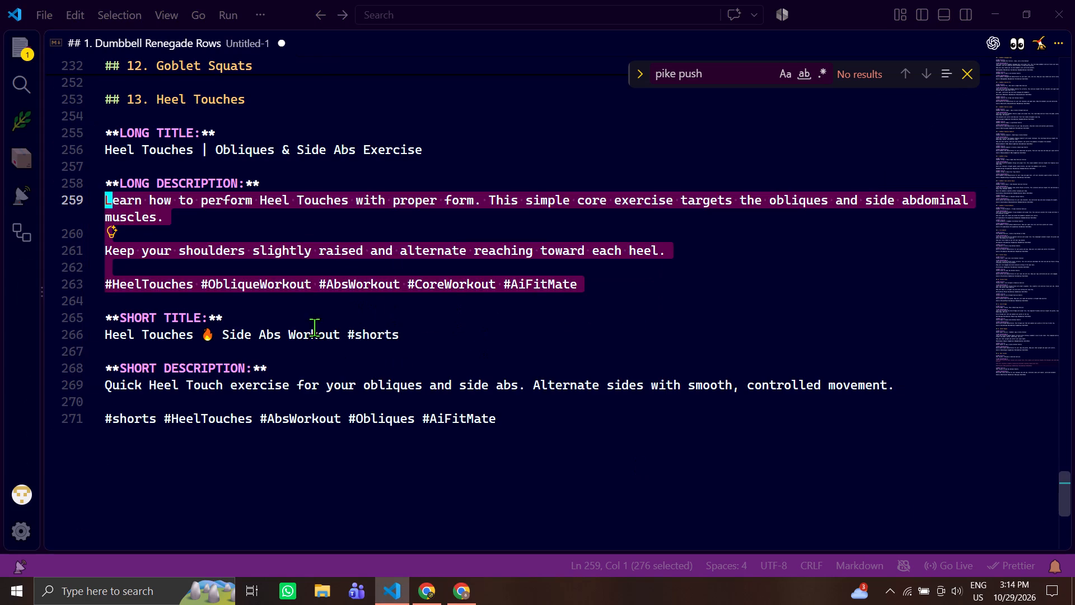
pyautogui.click(303, 332)
pyautogui.hotkey('ctrl', 'c')
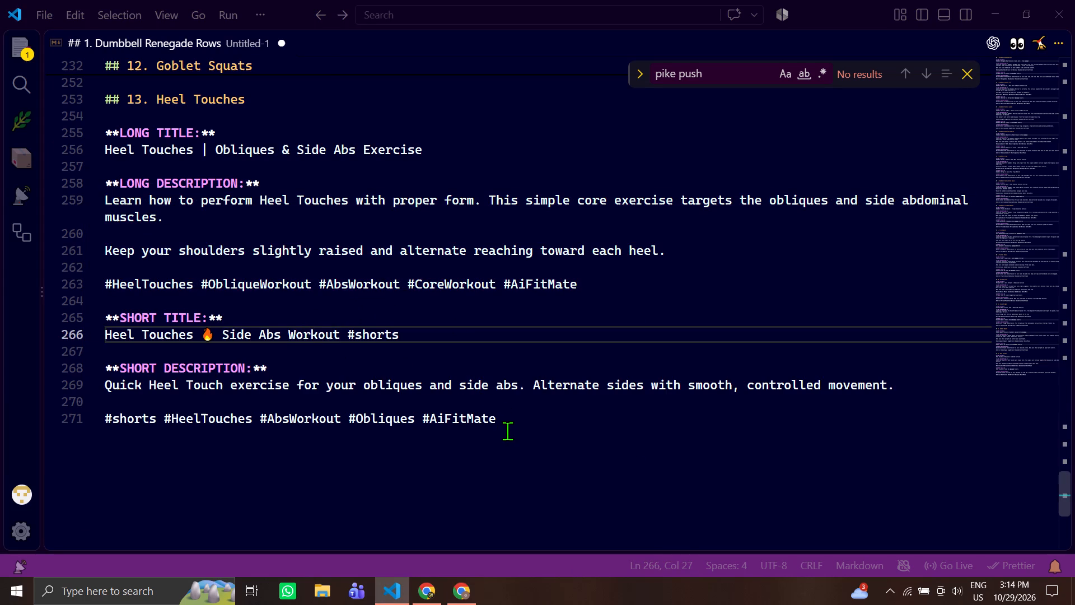
pyautogui.moveTo(503, 424); pyautogui.dragTo(53, 379)
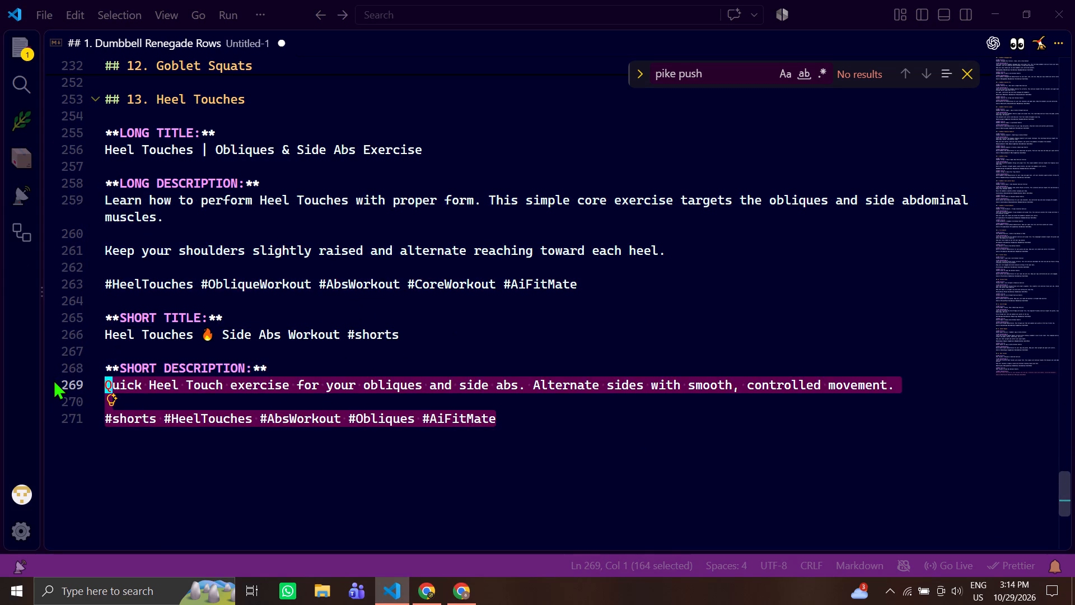
pyautogui.hotkey('ctrl', 'c')
# In YouTube Studio, dismiss the published-video dialog and open the heel touches 2 Short draft.
pyautogui.hotkey('alt', 'Tab')
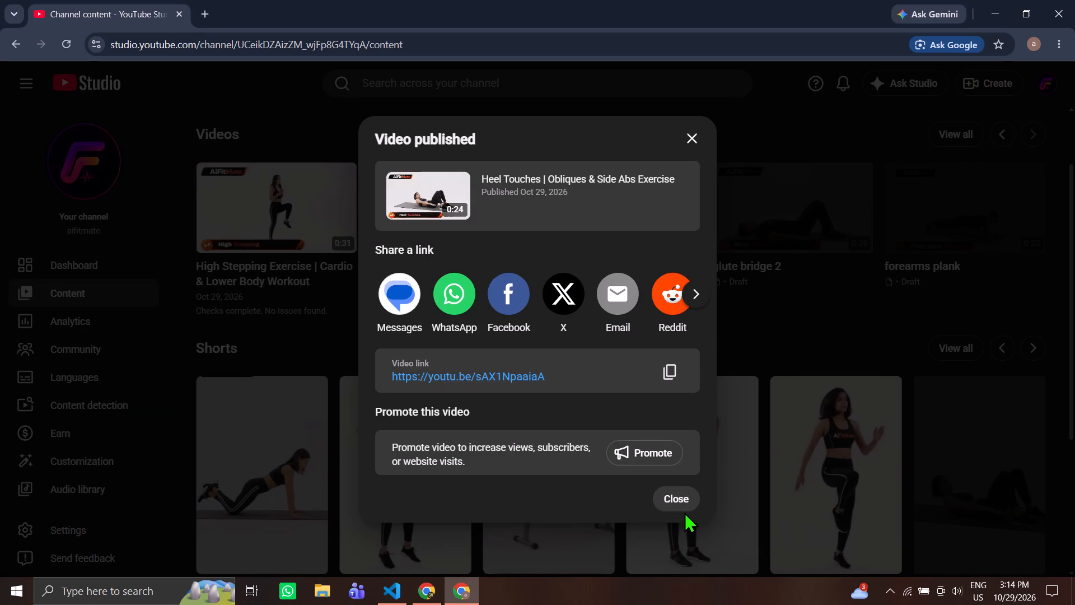
pyautogui.click(688, 514)
pyautogui.click(689, 501)
pyautogui.click(1030, 415)
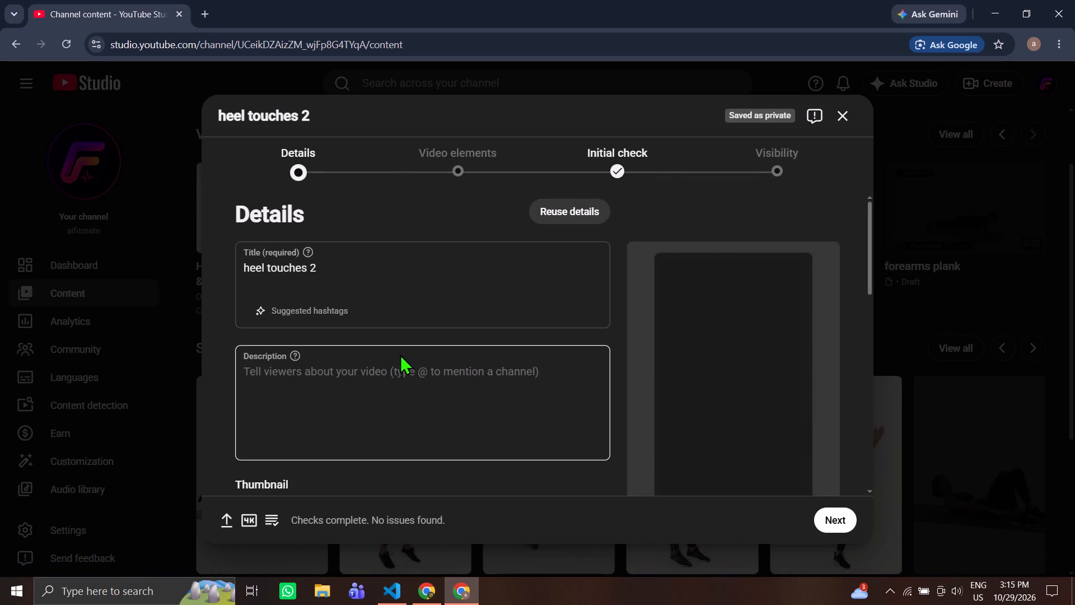
# Fill in the Short with the copied short description and the title "Heel Touches 🔥 Side Abs Workout #shorts".
pyautogui.moveTo(401, 358); pyautogui.dragTo(402, 367)
pyautogui.click(410, 364)
pyautogui.hotkey('ctrl', 'v')
pyautogui.click(423, 281)
pyautogui.hotkey('ctrl', 'a')
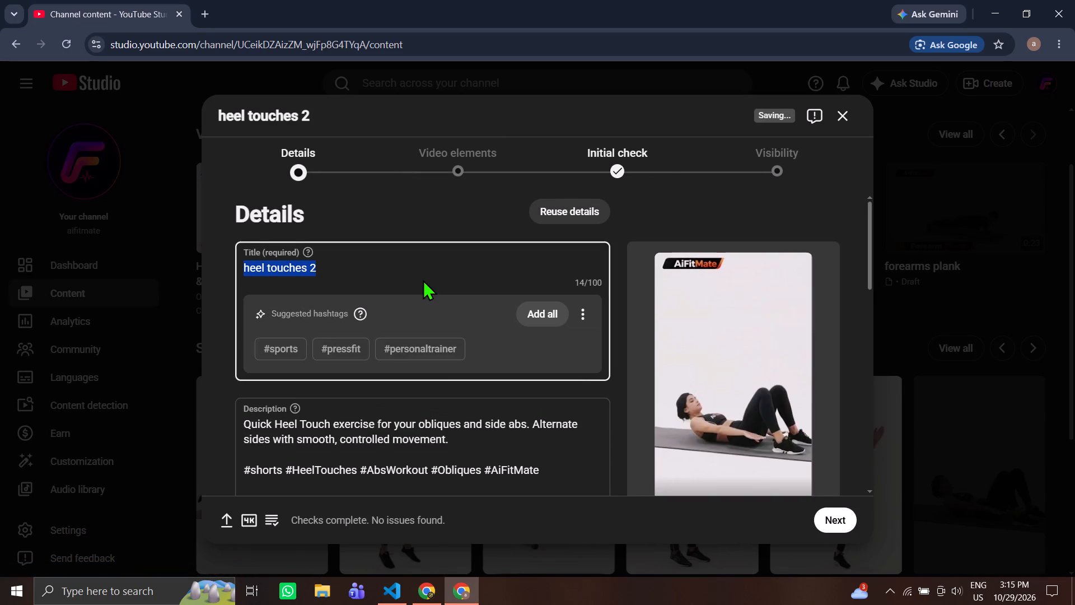
pyautogui.press('super+v')
pyautogui.click(362, 381)
pyautogui.hotkey('ctrl', 'v')
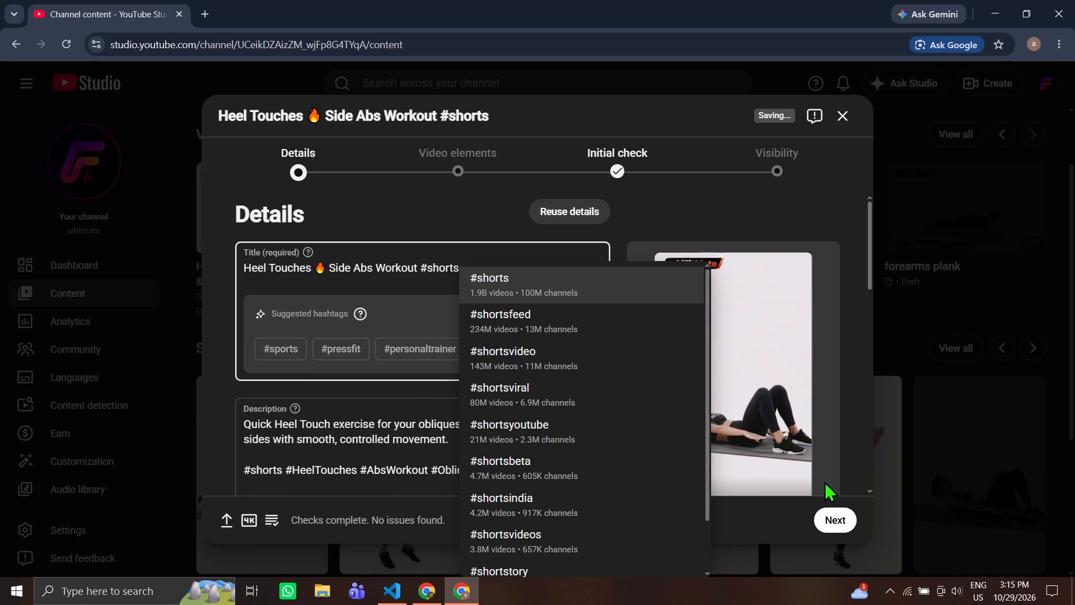
# Advance the Heel Touches Short through the remaining stages and publish it.
pyautogui.tripleClick(835, 527)
pyautogui.click(835, 527)
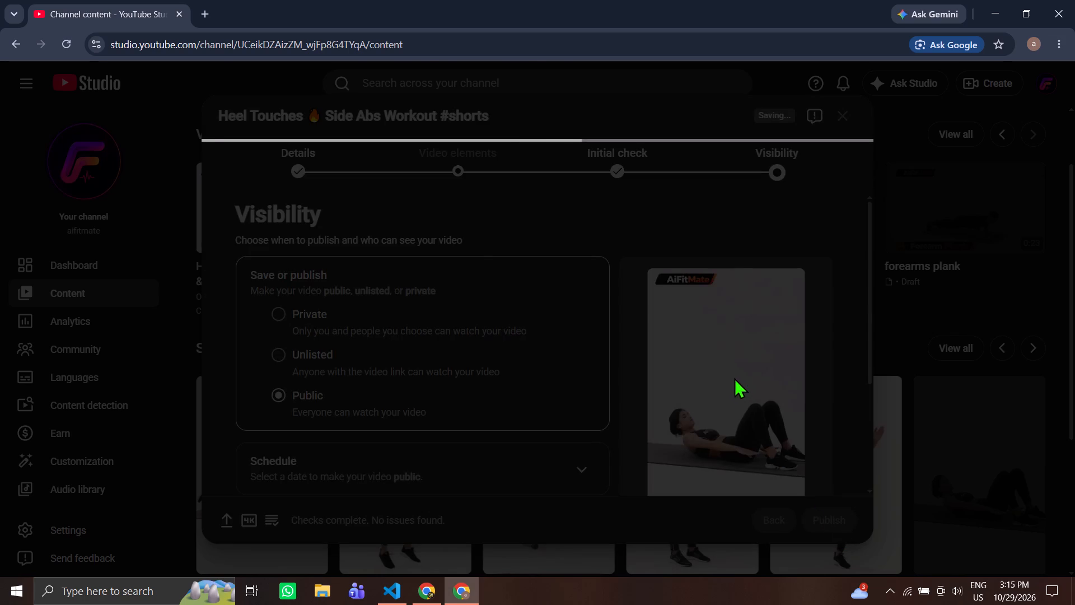
# In VS Code, remove the finished section "13. Heel Touches" and the blank lines before it, and return to section "12. Goblet Squats".
pyautogui.hotkey('alt', 'Tab')
pyautogui.keyDown('shift'); pyautogui.click(172, 89); pyautogui.keyUp('shift')
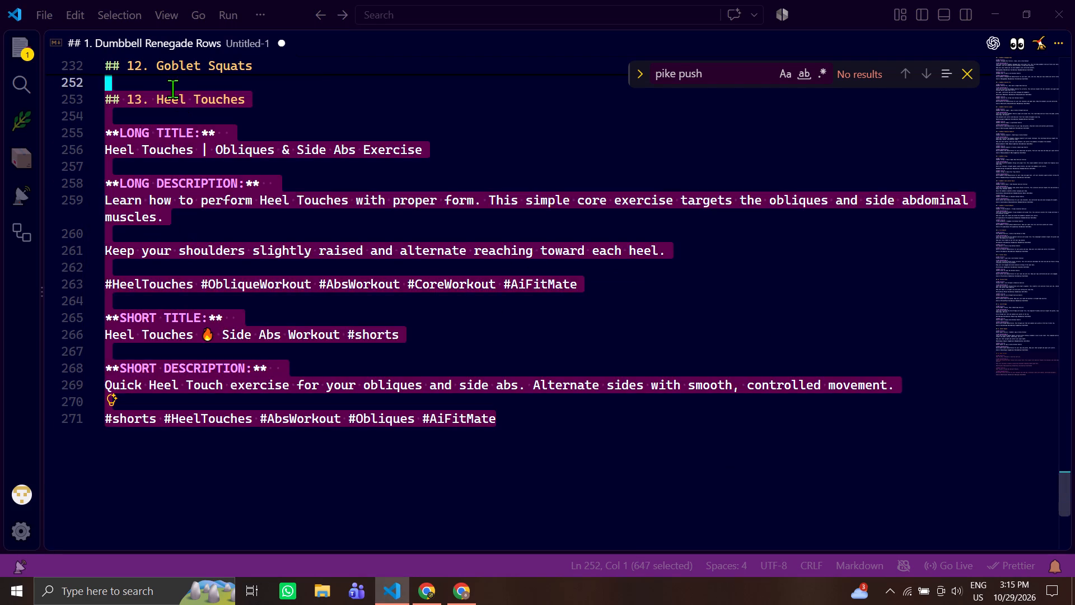
pyautogui.hotkey('ctrl', 'x')
pyautogui.hotkey('ctrl', 'x')
pyautogui.hotkey('ctrl', 'x')
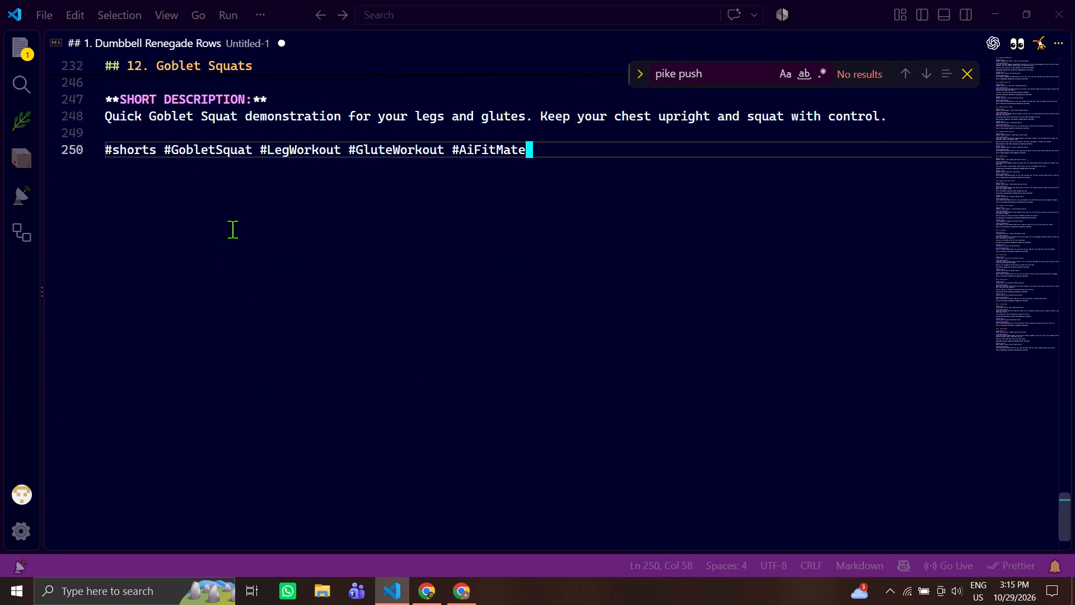
pyautogui.press('Up')
pyautogui.press('Up')
pyautogui.press('Up')
pyautogui.press('Up')
pyautogui.press('Up')
pyautogui.press('Up')
pyautogui.press('Up')
pyautogui.press('Up')
pyautogui.press('Up')
pyautogui.press('Up')
pyautogui.press('Up')
pyautogui.press('Up')
pyautogui.press('Up')
pyautogui.press('Up')
pyautogui.press('Up')
pyautogui.press('Up')
pyautogui.press('Up')
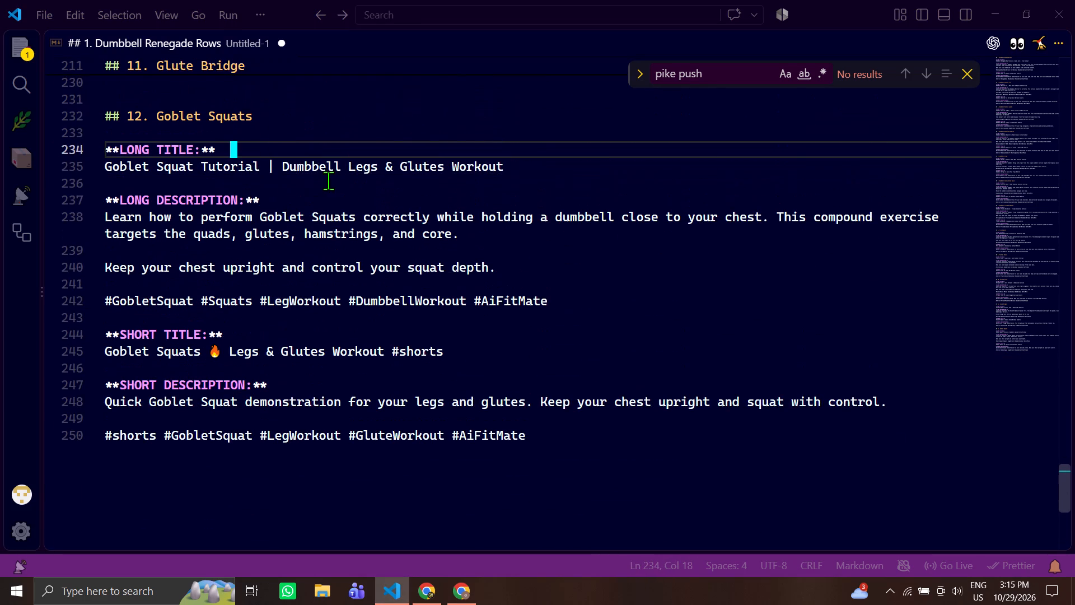
# In YouTube Studio, dismiss the published-video dialog and bring up the next set of Shorts.
pyautogui.hotkey('alt', 'Tab')
pyautogui.click(684, 125)
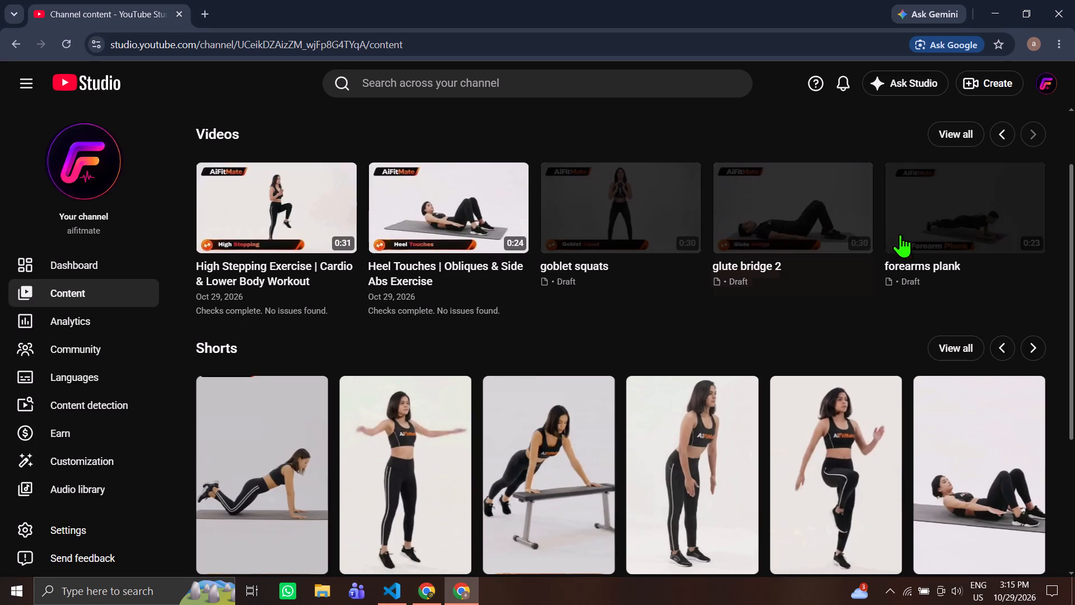
pyautogui.click(1032, 351)
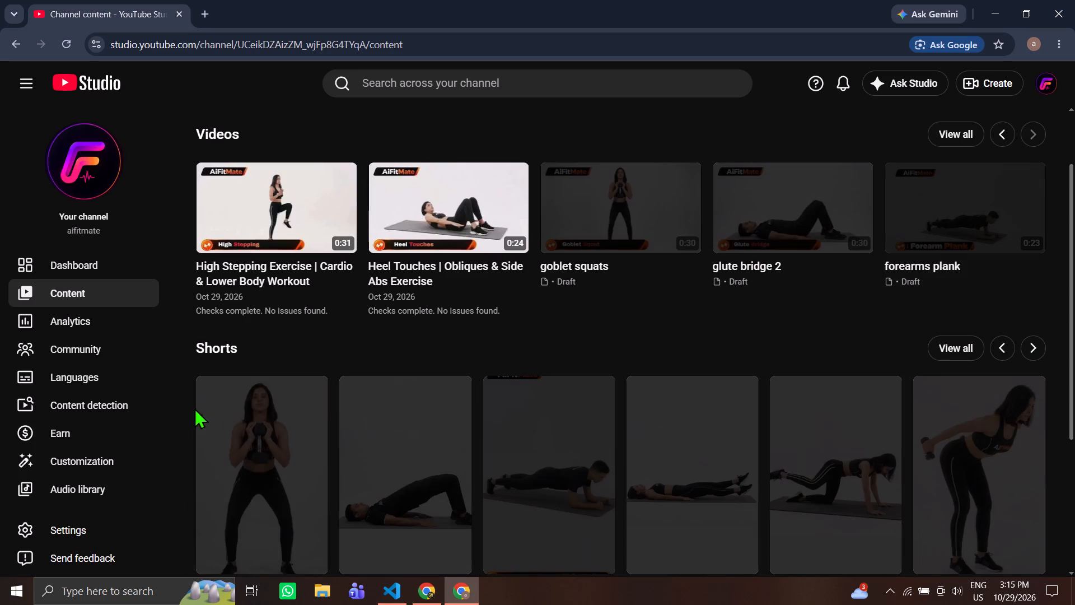
# Title the goblet squats draft video "Goblet Squat Tutorial | Dumbbell Legs & Glutes Workout", copied from the VS Code file.
pyautogui.click(659, 169)
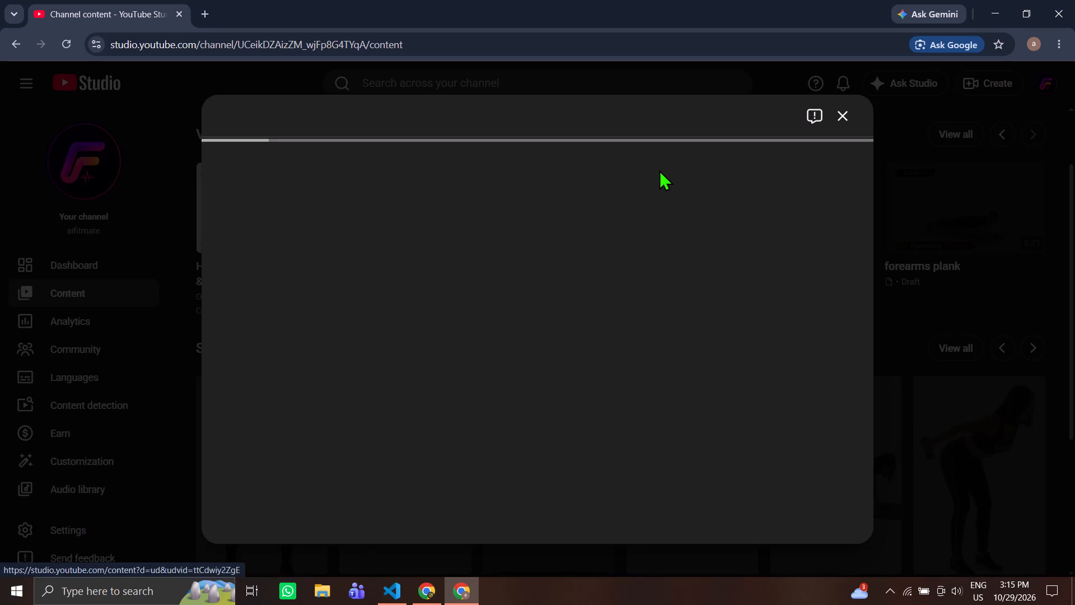
pyautogui.hotkey('alt', 'Tab')
pyautogui.click(287, 166)
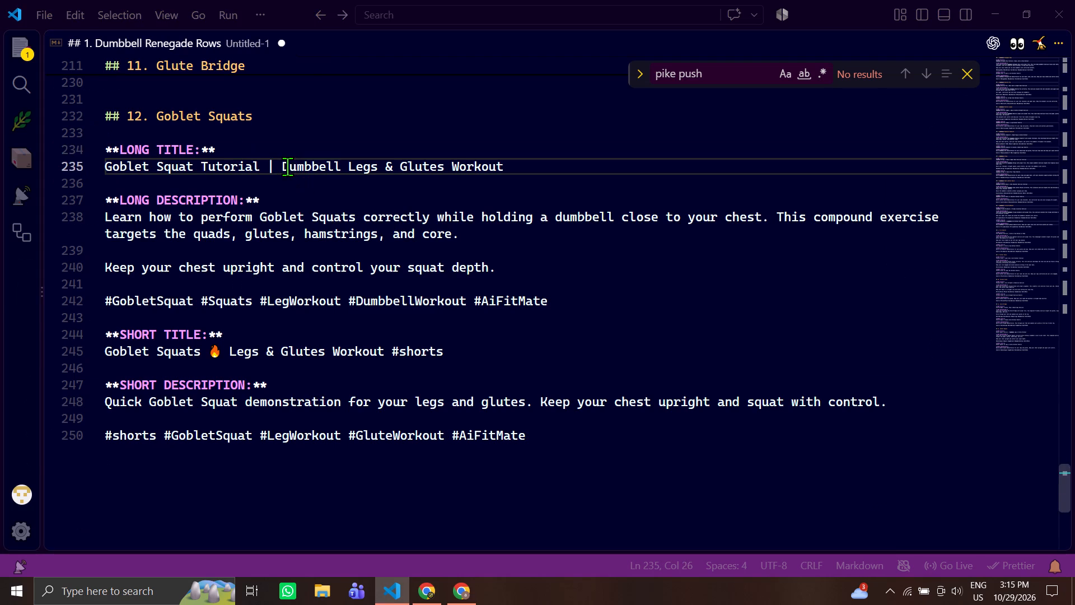
pyautogui.hotkey('ctrl', 'c')
pyautogui.hotkey('ctrl', 'c')
pyautogui.hotkey('alt', 'Tab')
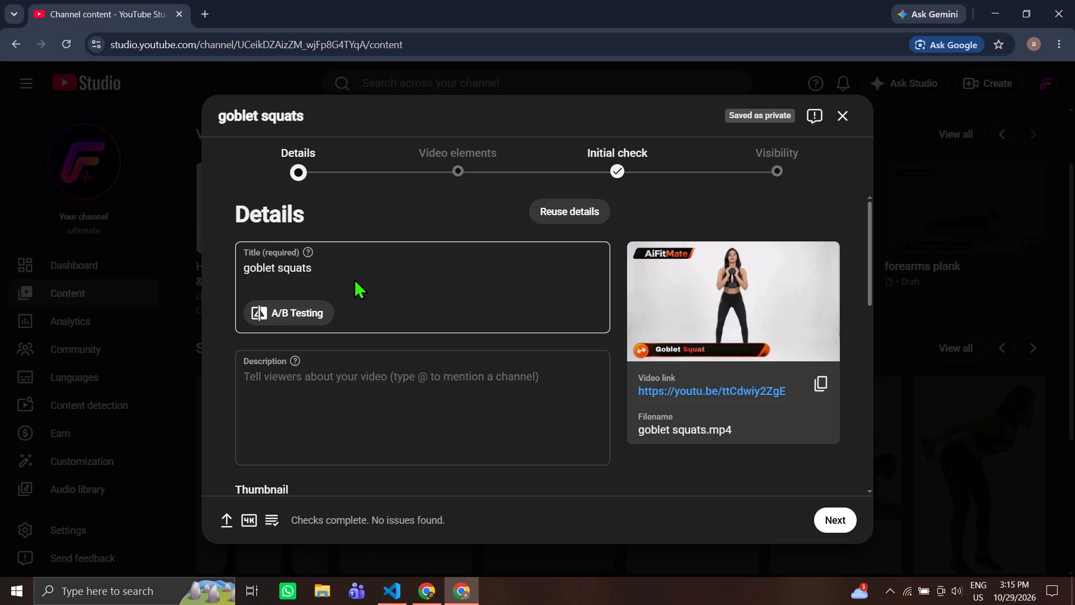
pyautogui.click(350, 274)
pyautogui.hotkey('ctrl', 'a')
pyautogui.hotkey('ctrl', 'v')
pyautogui.press('Tab')
# Copy the long description of section "12. Goblet Squats" from VS Code into the video's description in YouTube Studio.
pyautogui.hotkey('alt', 'Tab')
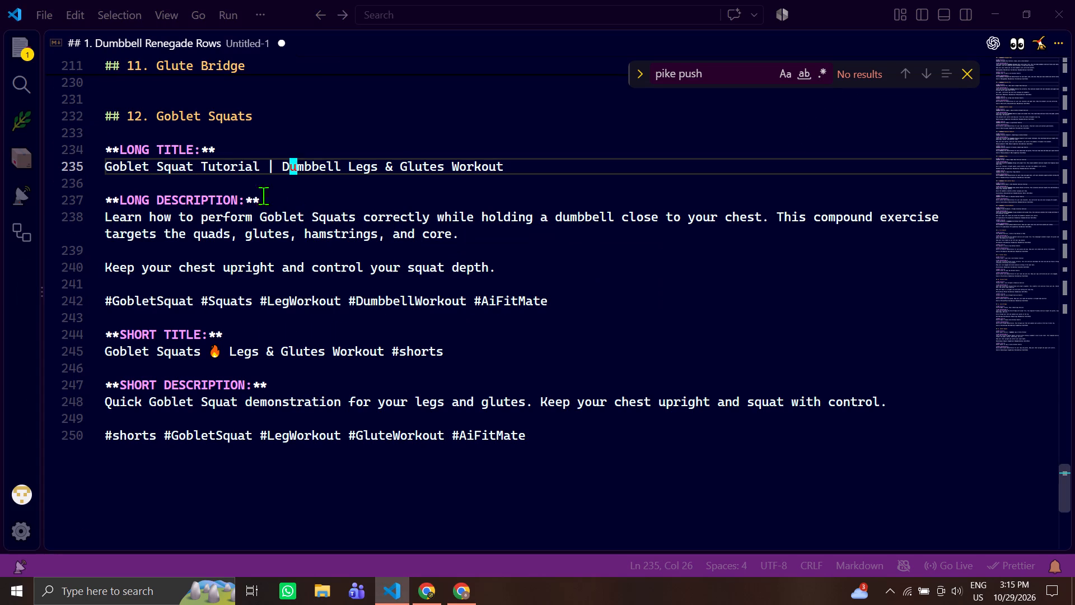
pyautogui.moveTo(571, 302); pyautogui.dragTo(69, 231)
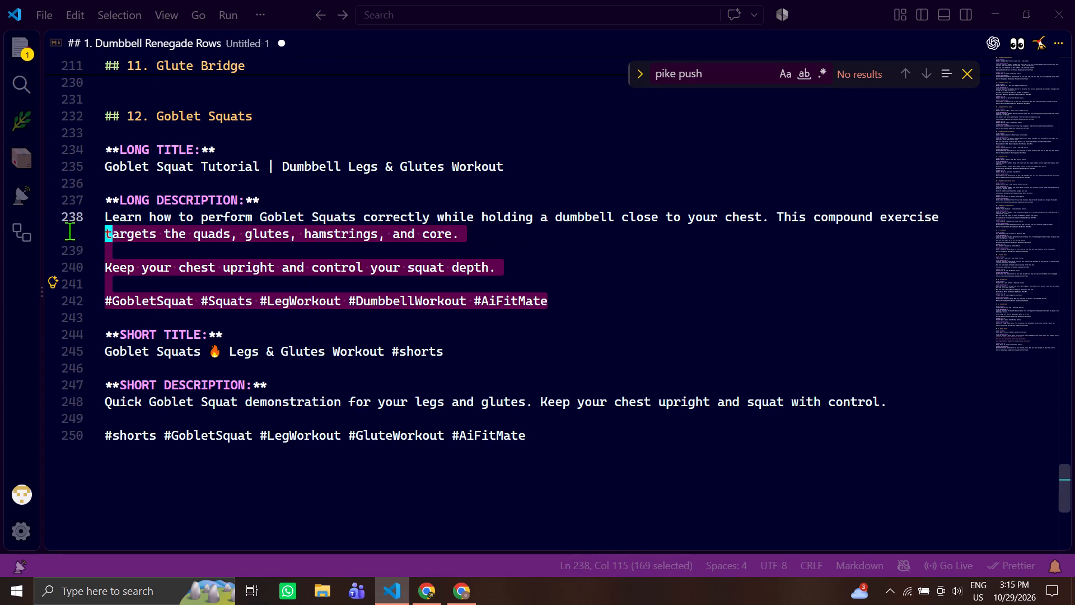
pyautogui.moveTo(69, 231); pyautogui.dragTo(62, 215)
pyautogui.hotkey('ctrl', 'c')
pyautogui.hotkey('alt', 'Tab')
pyautogui.click(348, 425)
pyautogui.hotkey('ctrl', 'v')
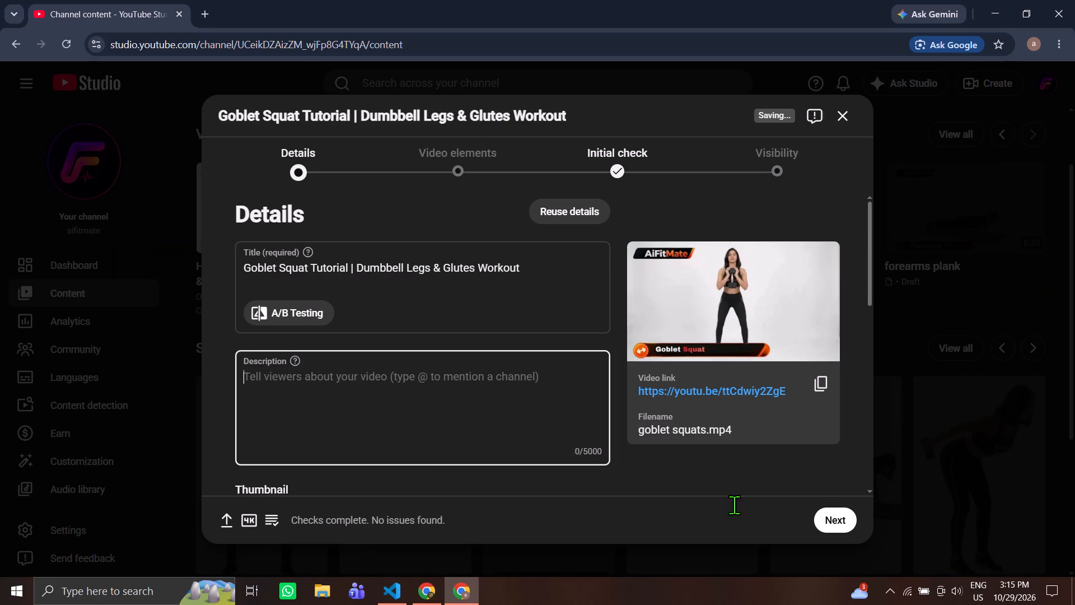
# Advance the Goblet Squat video through the remaining stages and publish it as public.
pyautogui.tripleClick(835, 517)
pyautogui.click(835, 517)
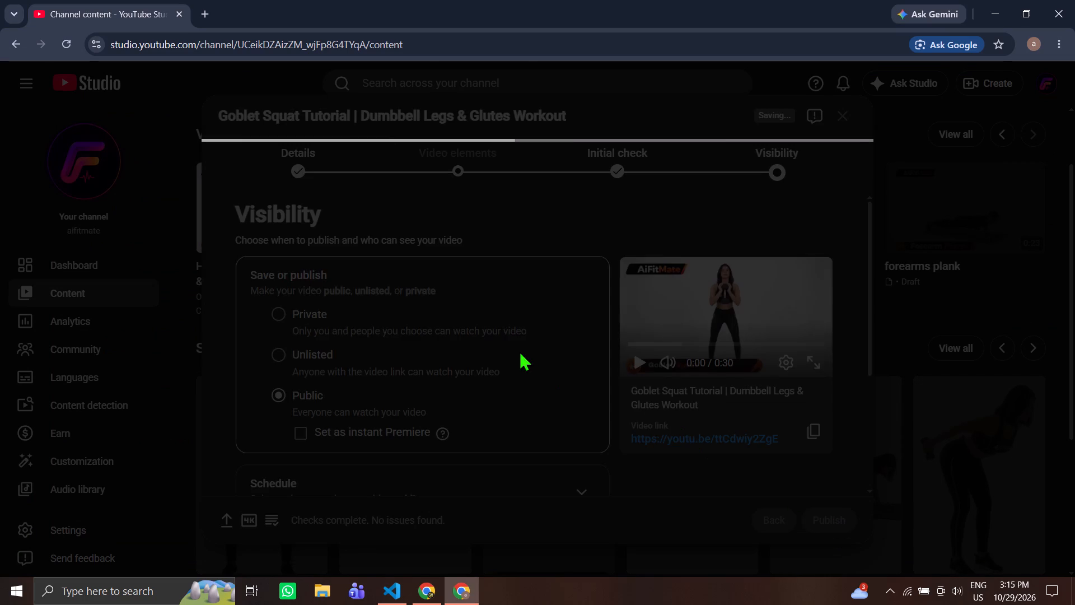
# In VS Code, copy the short title and the short description with hashtags from section "12. Goblet Squats".
pyautogui.hotkey('alt', 'Tab')
pyautogui.click(361, 351)
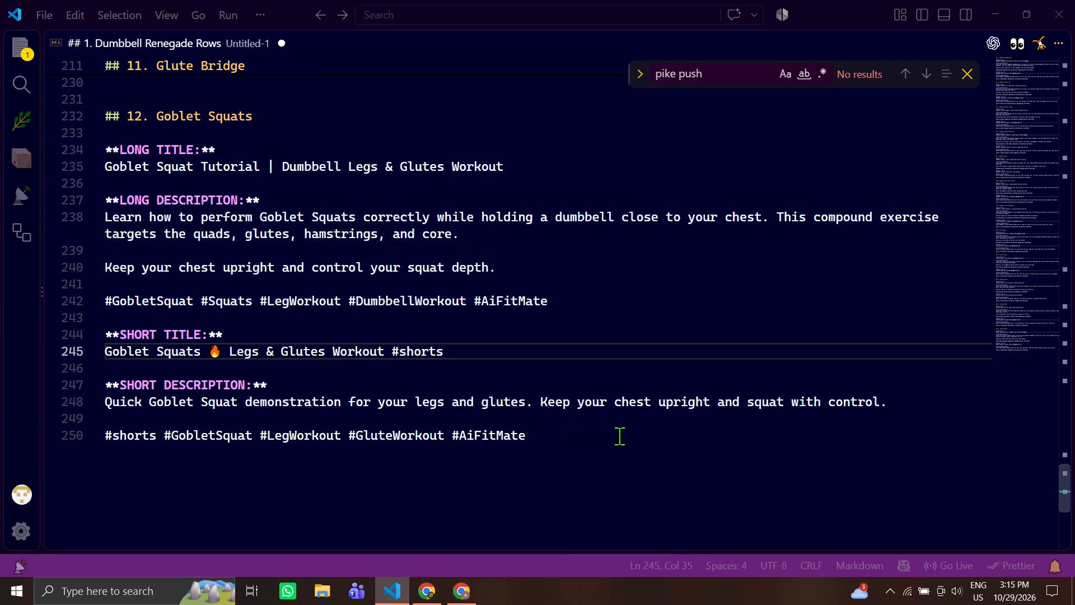
pyautogui.hotkey('ctrl', 'c')
pyautogui.moveTo(548, 434); pyautogui.dragTo(0, 398)
pyautogui.hotkey('ctrl', 'c')
# In YouTube Studio, fill in the goblet squats Short with the copied description and the title "Goblet Squats 🔥 Legs & Glutes Workout #shorts".
pyautogui.hotkey('alt', 'Tab')
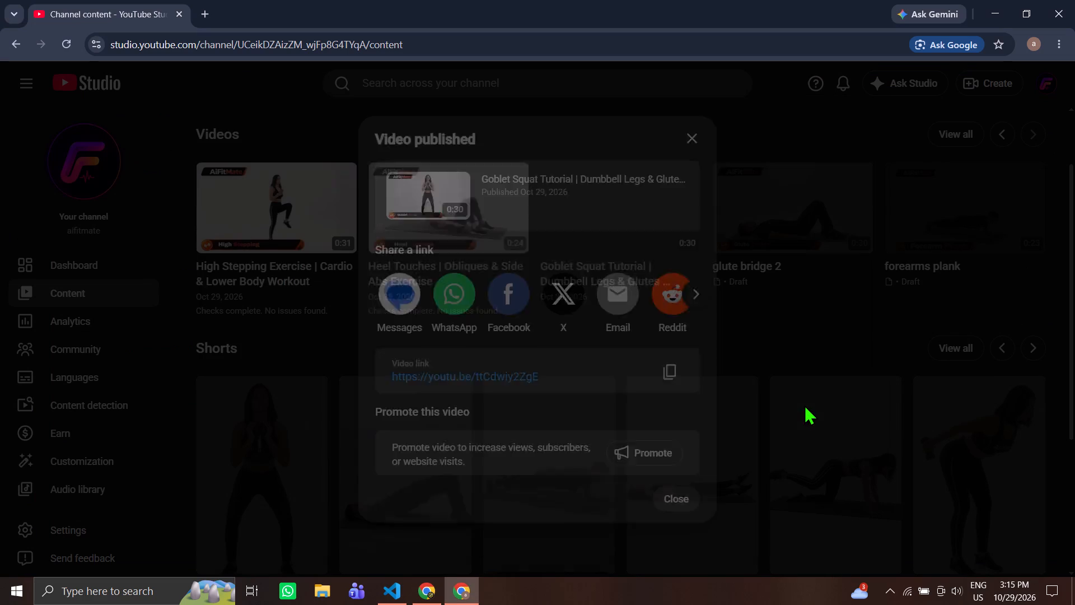
pyautogui.click(685, 491)
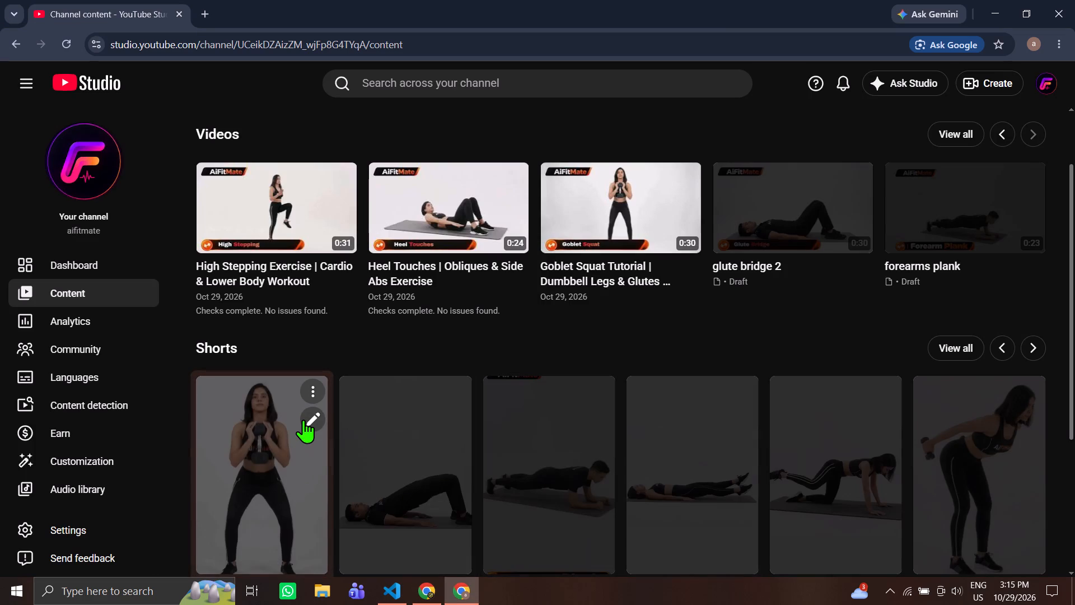
pyautogui.click(303, 420)
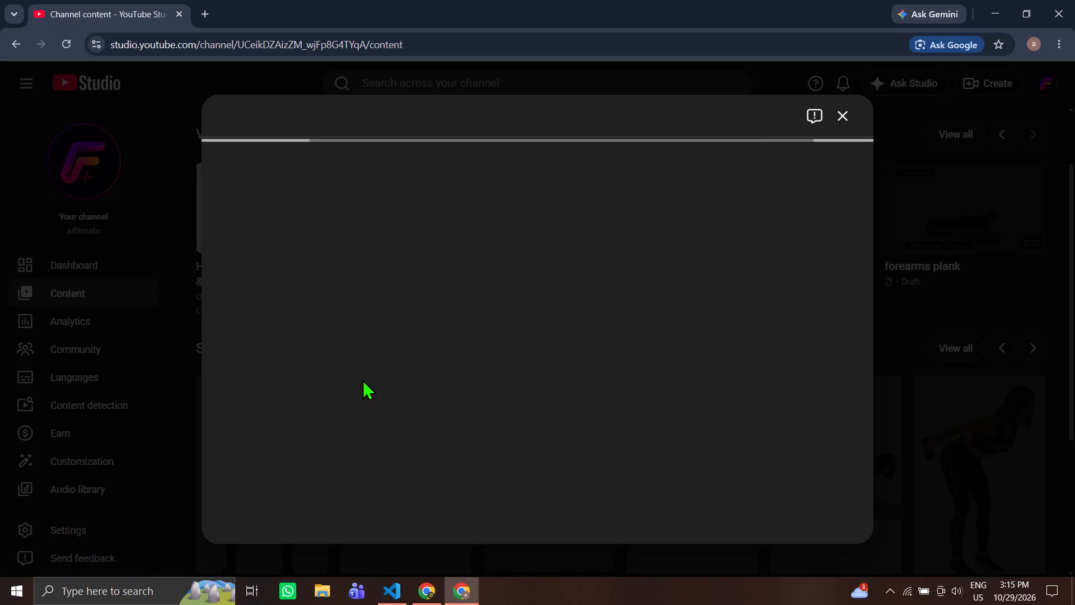
pyautogui.click(362, 379)
pyautogui.hotkey('ctrl', 'v')
pyautogui.click(374, 272)
pyautogui.hotkey('ctrl', 'a')
pyautogui.press('super+v')
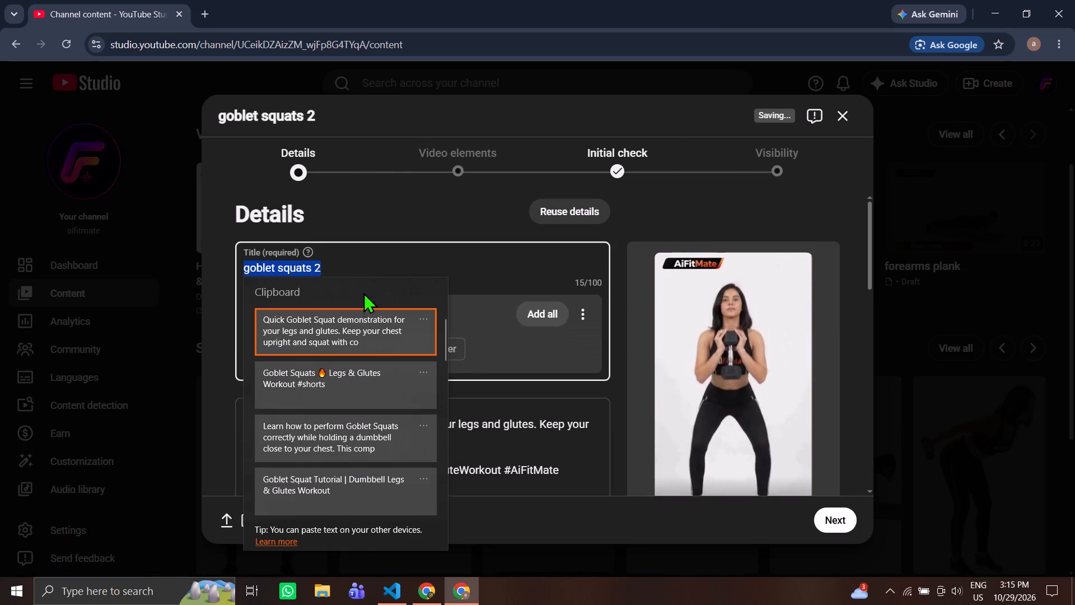
pyautogui.click(362, 368)
pyautogui.hotkey('ctrl', 'v')
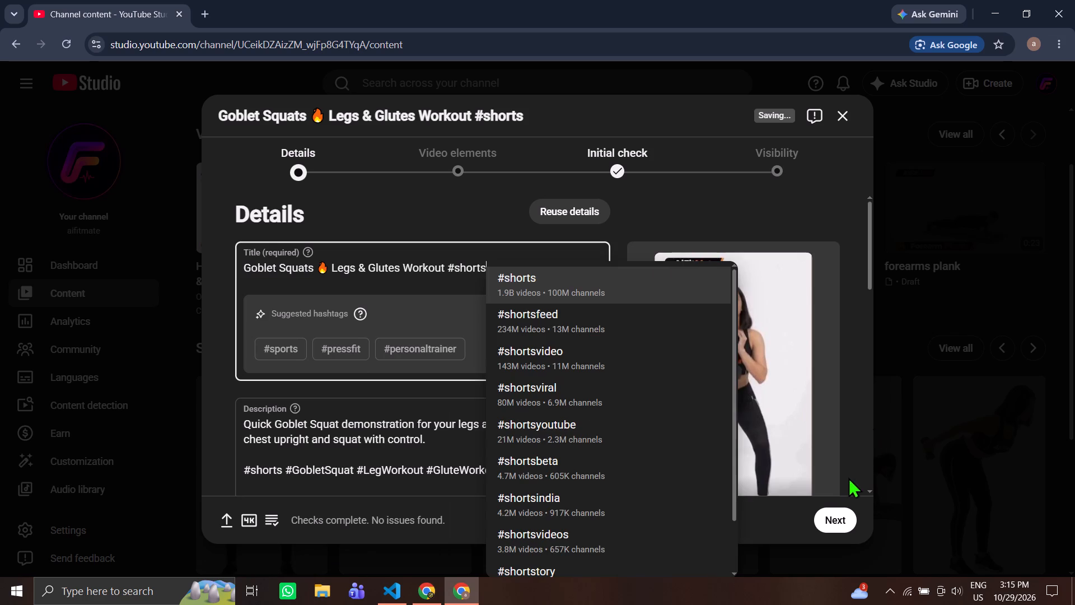
# Advance the Goblet Squats Short through the remaining stages and publish it.
pyautogui.tripleClick(843, 515)
pyautogui.click(843, 515)
# In VS Code, cut the finished section "12. Goblet Squats" and the blank lines before it.
pyautogui.hotkey('alt', 'Tab')
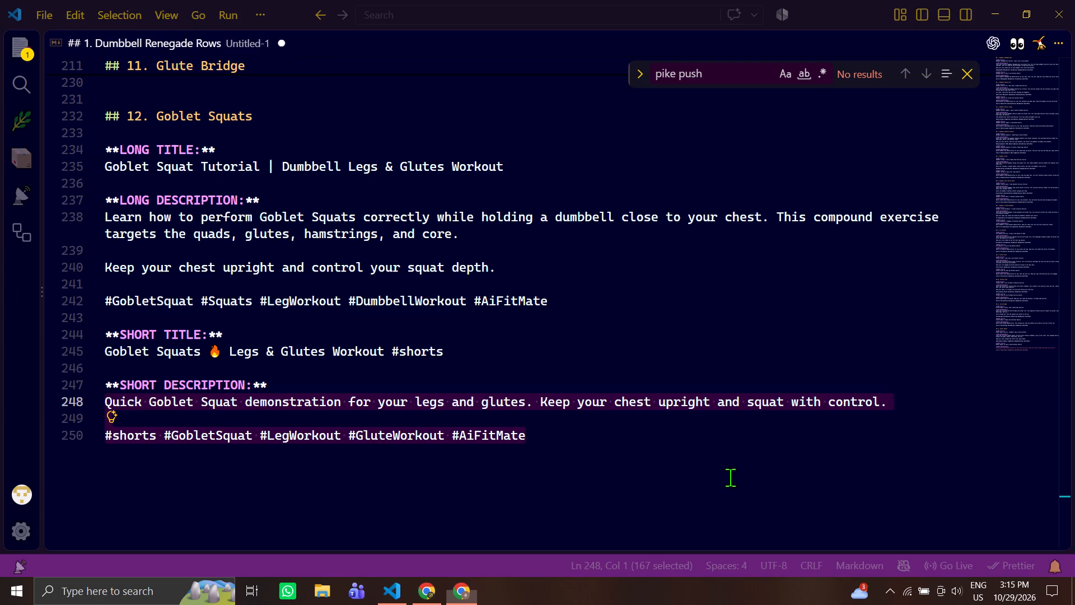
pyautogui.keyDown('shift'); pyautogui.click(172, 91); pyautogui.keyUp('shift')
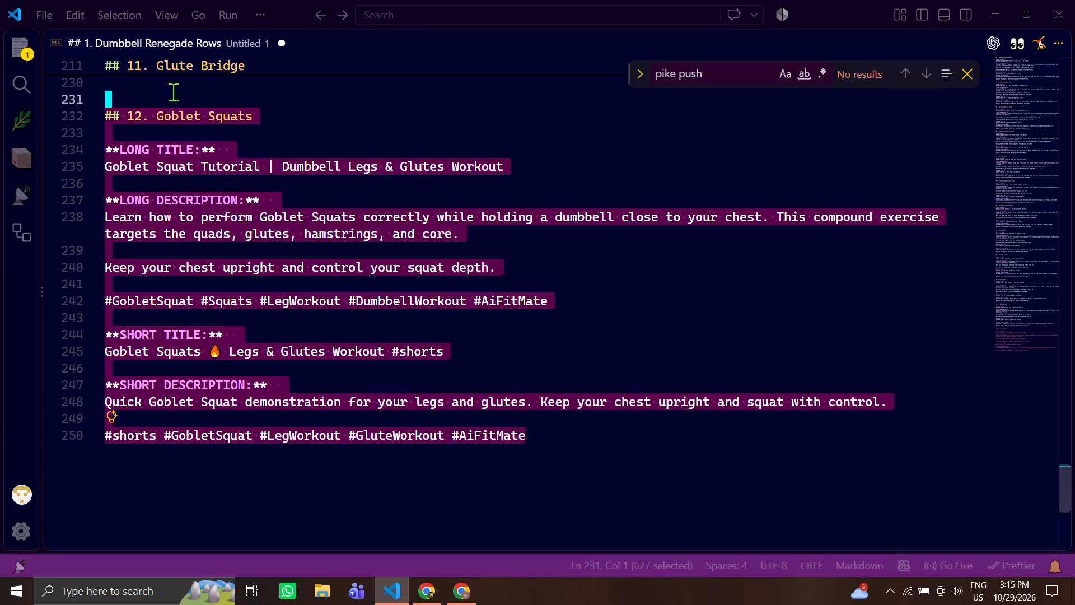
pyautogui.hotkey('ctrl', 'x')
pyautogui.hotkey('ctrl', 'x')
pyautogui.hotkey('ctrl', 'x')
# Copy the long title and the long description with hashtags from section "11. Glute Bridge".
pyautogui.press('Up')
pyautogui.press('Up')
pyautogui.press('Up')
pyautogui.press('Up')
pyautogui.press('Up')
pyautogui.press('Up')
pyautogui.press('Up')
pyautogui.press('Up')
pyautogui.press('Up')
pyautogui.press('Up')
pyautogui.press('Up')
pyautogui.press('Up')
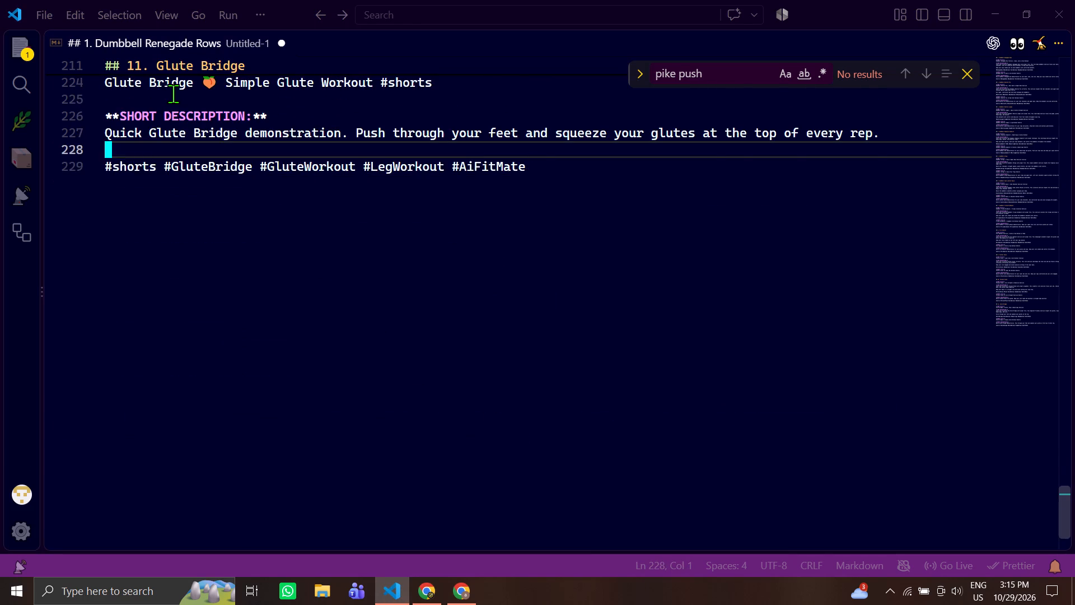
pyautogui.press('Up')
pyautogui.press('Up')
pyautogui.press('Up')
pyautogui.press('Up')
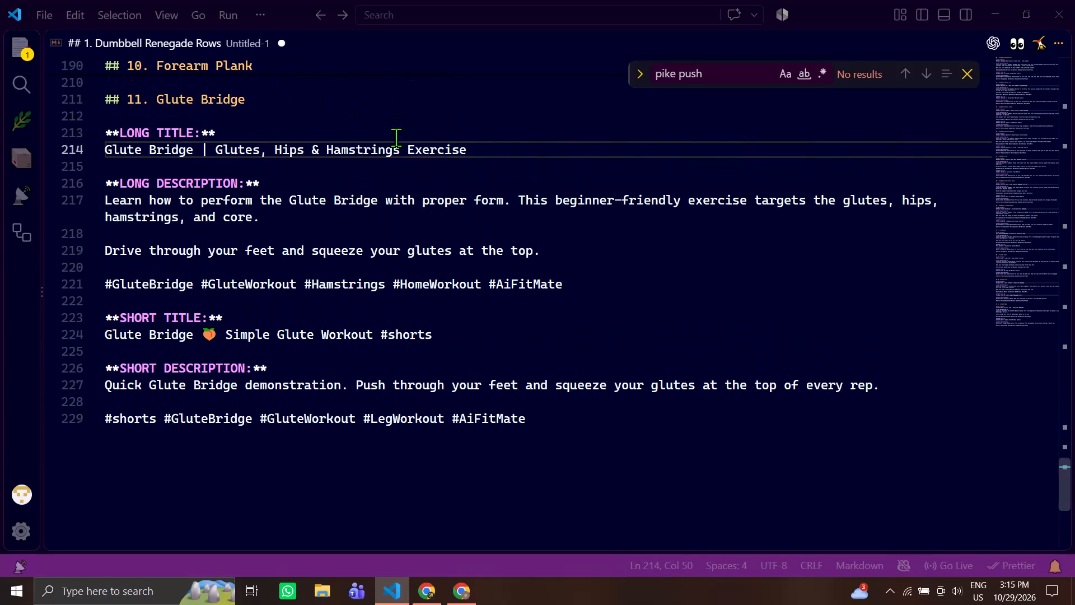
pyautogui.hotkey('ctrl', 'c')
pyautogui.moveTo(574, 285); pyautogui.dragTo(59, 218)
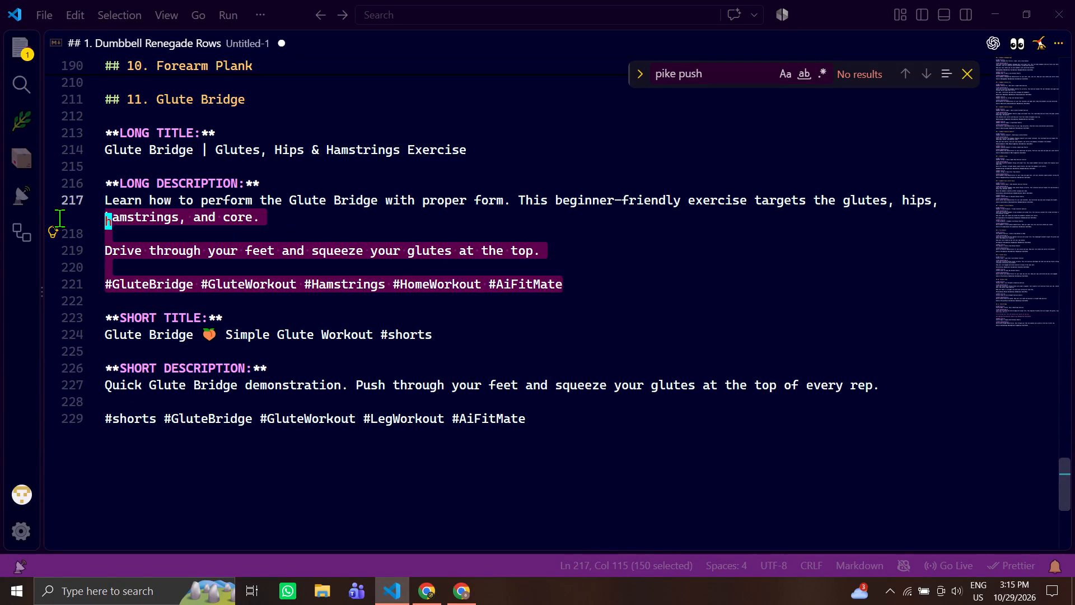
pyautogui.moveTo(59, 218); pyautogui.dragTo(40, 201)
pyautogui.hotkey('ctrl', 'c')
# In YouTube Studio, fill in the glute bridge 2 video with the copied description and the title "Glute Bridge | Glutes, Hips & Hamstrings Exercise".
pyautogui.hotkey('alt', 'Tab')
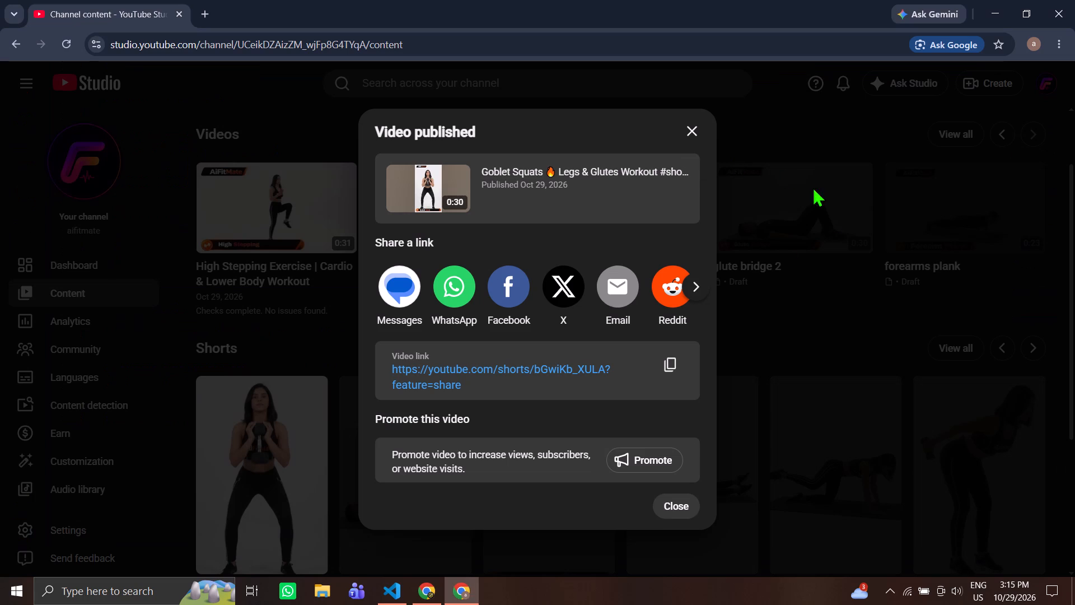
pyautogui.click(685, 142)
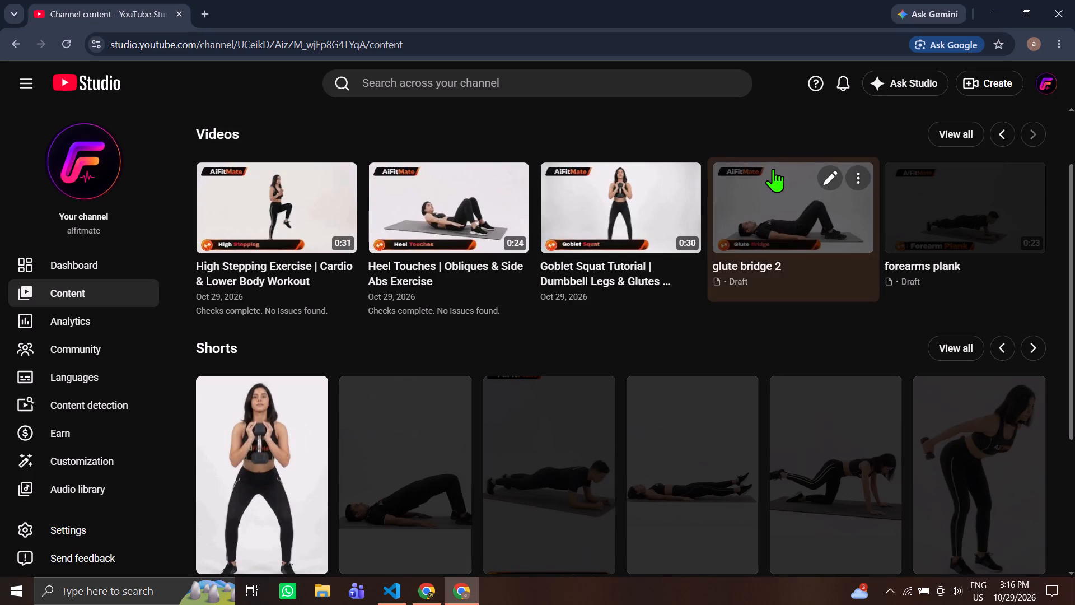
pyautogui.click(831, 176)
pyautogui.hotkey('alt', 'Tab')
pyautogui.hotkey('alt', 'Tab')
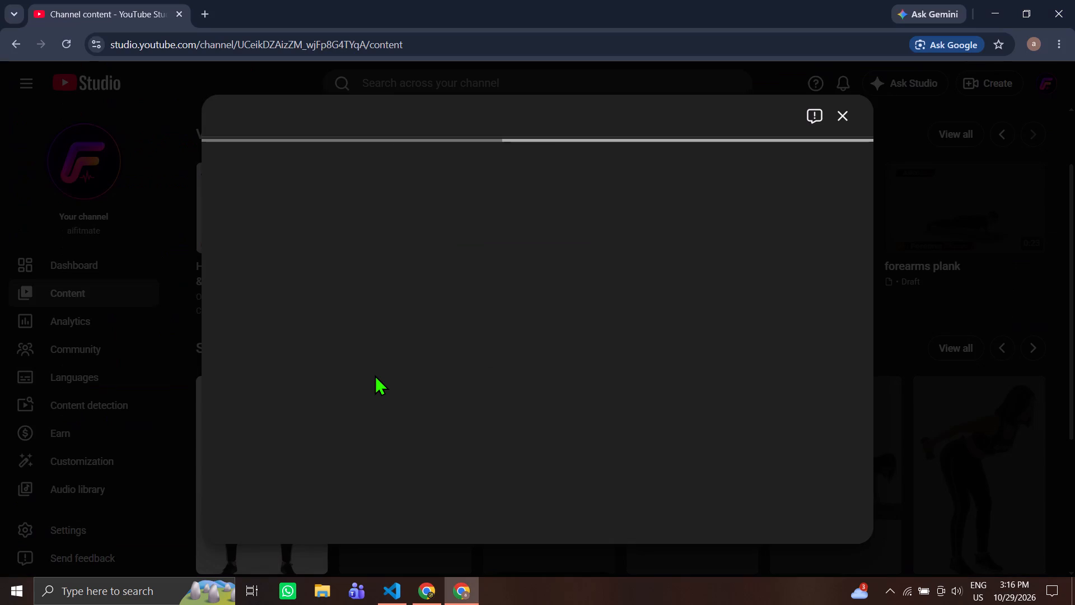
pyautogui.click(375, 375)
pyautogui.hotkey('ctrl', 'v')
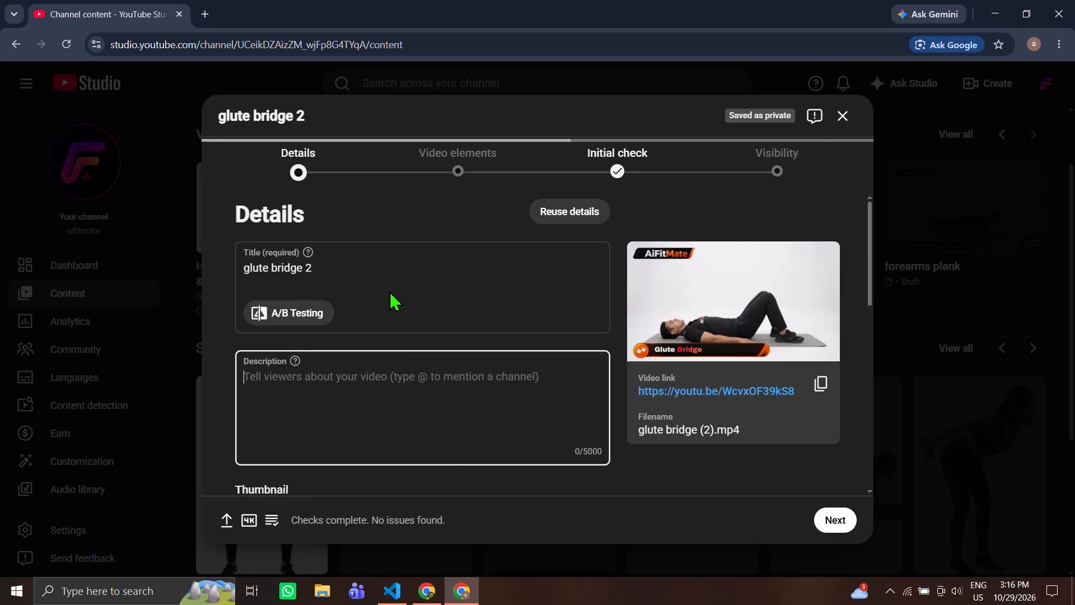
pyautogui.click(384, 268)
pyautogui.hotkey('ctrl', 'a')
pyautogui.press('super+v')
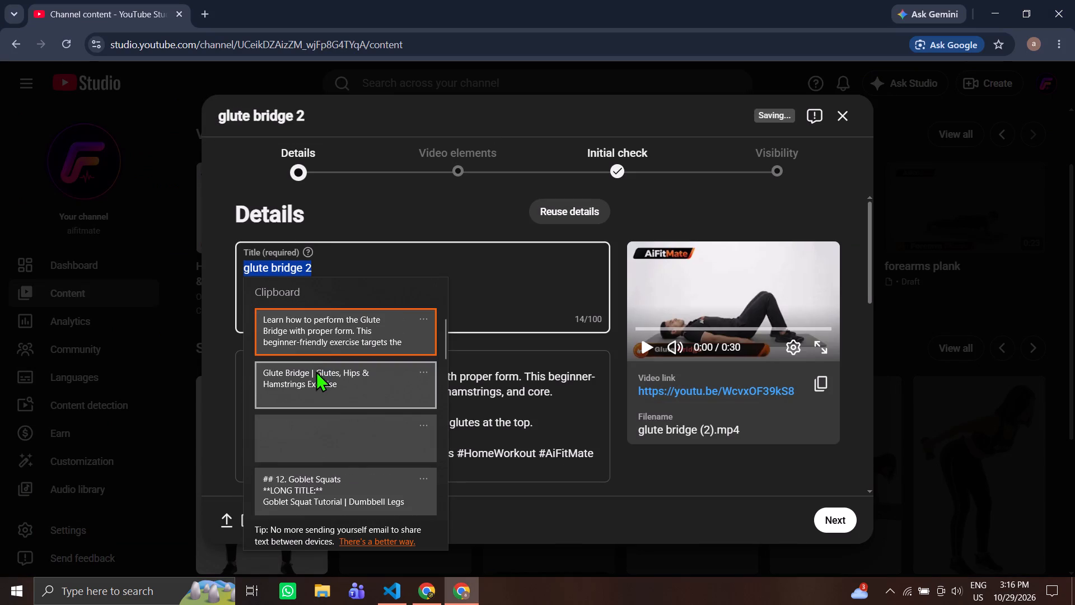
pyautogui.click(316, 371)
pyautogui.hotkey('ctrl', 'v')
# Advance the Glute Bridge video through the remaining stages and publish it.
pyautogui.hotkey('alt', 'Tab')
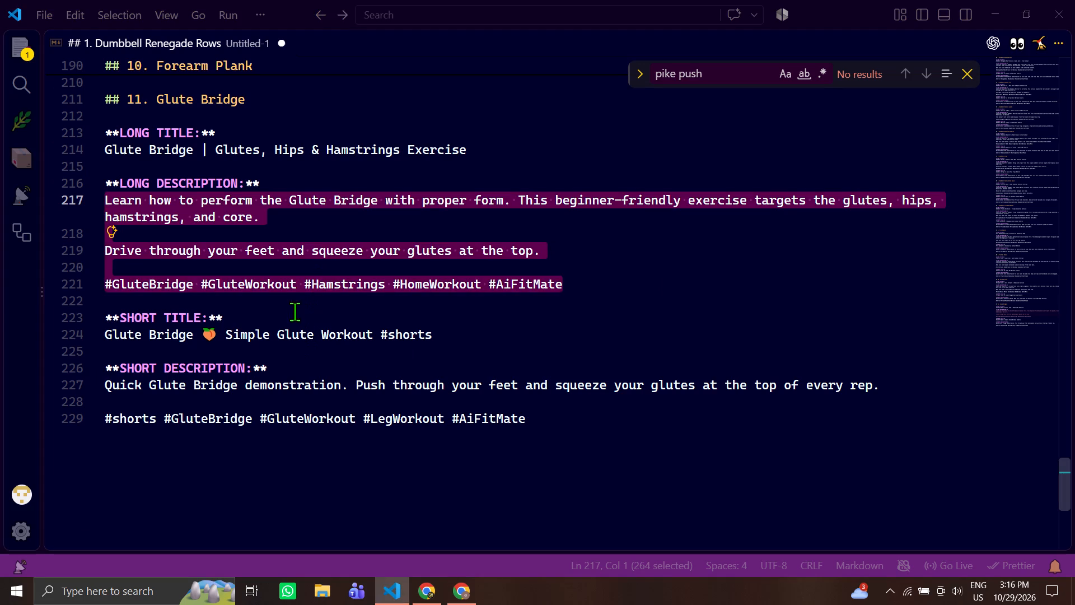
pyautogui.click(358, 342)
pyautogui.hotkey('alt', 'Tab')
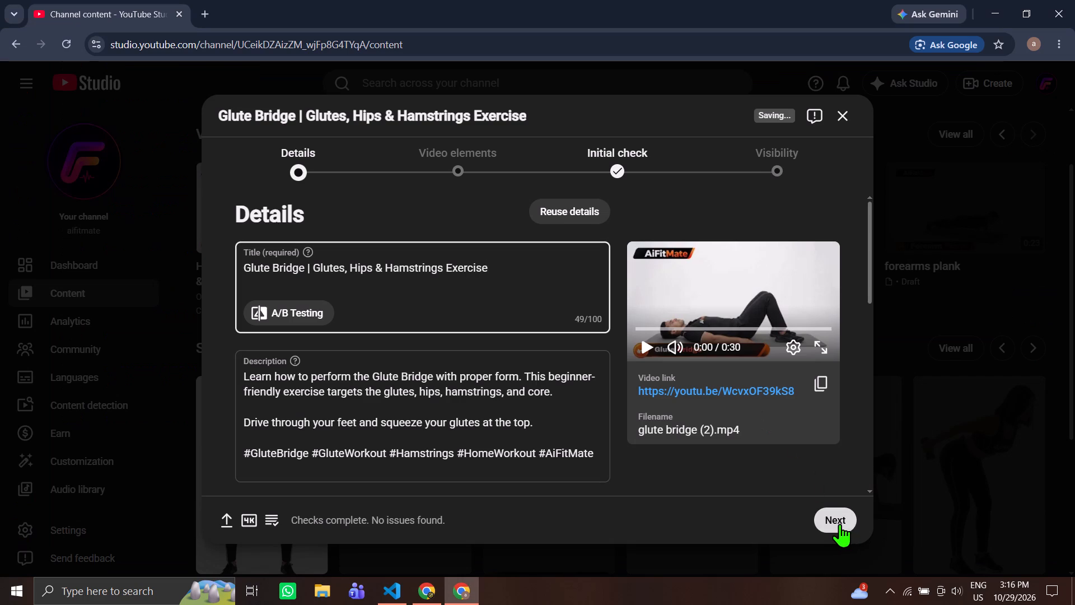
pyautogui.tripleClick(840, 524)
pyautogui.doubleClick(840, 524)
# In VS Code, copy the short title and the short description with hashtags from section "11. Glute Bridge".
pyautogui.hotkey('alt', 'Tab')
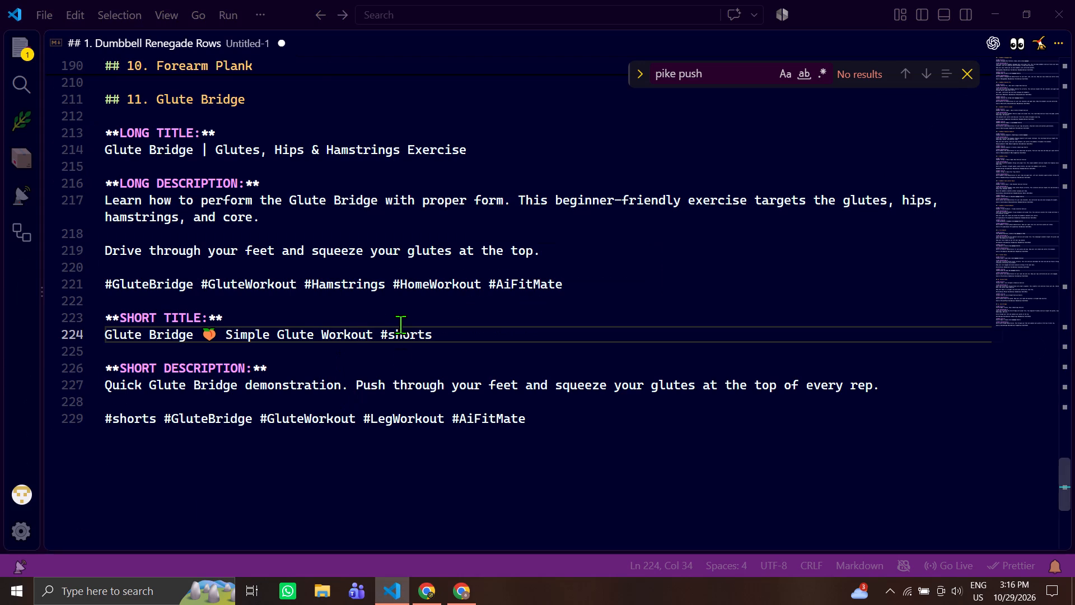
pyautogui.hotkey('ctrl', 'c')
pyautogui.moveTo(545, 419); pyautogui.dragTo(95, 379)
pyautogui.hotkey('ctrl', 'c')
# In YouTube Studio, fill in the glute bridge Short with the copied description and the title "Glute Bridge 🍑 Simple Glute Workout #shorts".
pyautogui.hotkey('alt', 'Tab')
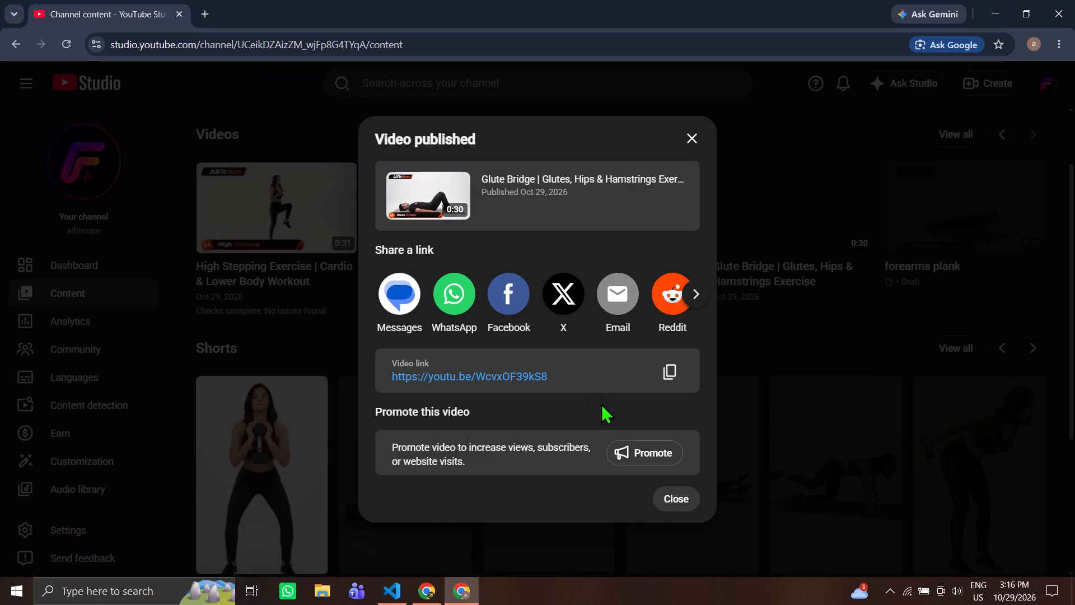
pyautogui.click(671, 502)
pyautogui.click(457, 426)
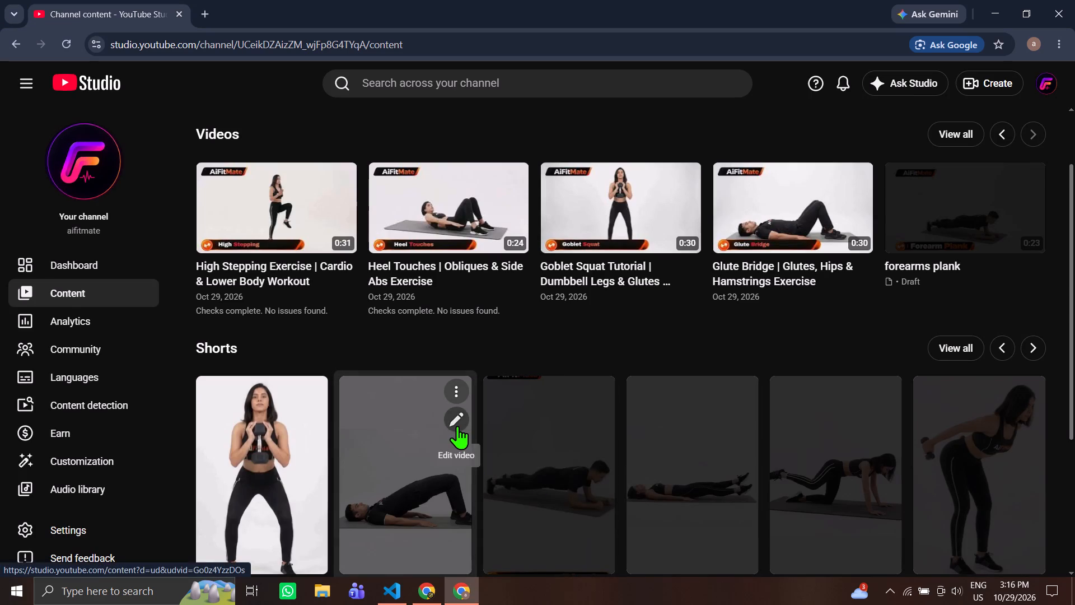
pyautogui.click(412, 406)
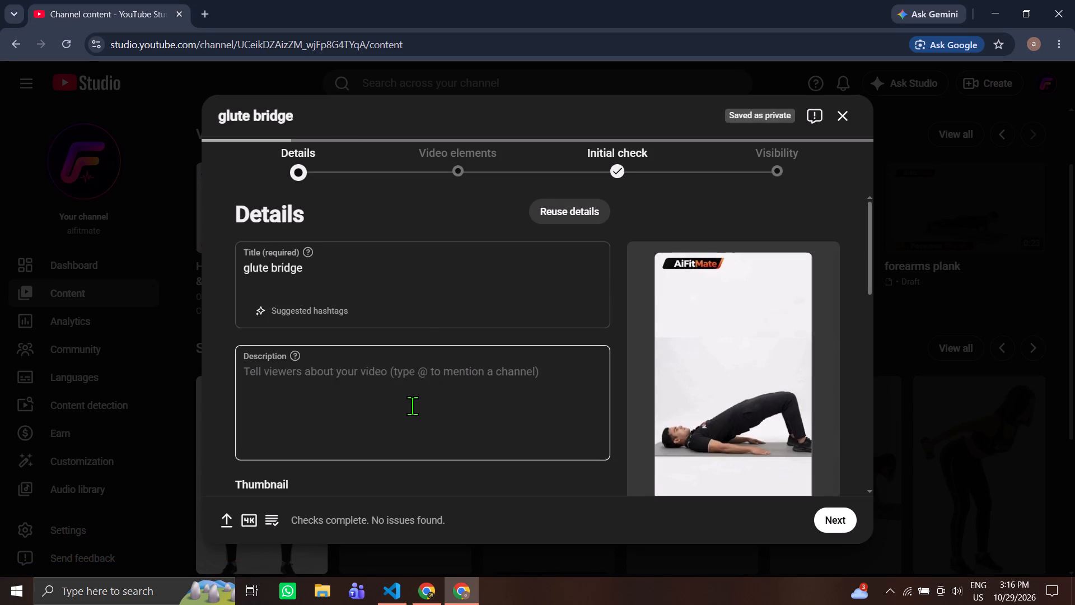
pyautogui.hotkey('ctrl', 'v')
pyautogui.click(418, 282)
pyautogui.hotkey('ctrl', 'a')
pyautogui.press('super+v')
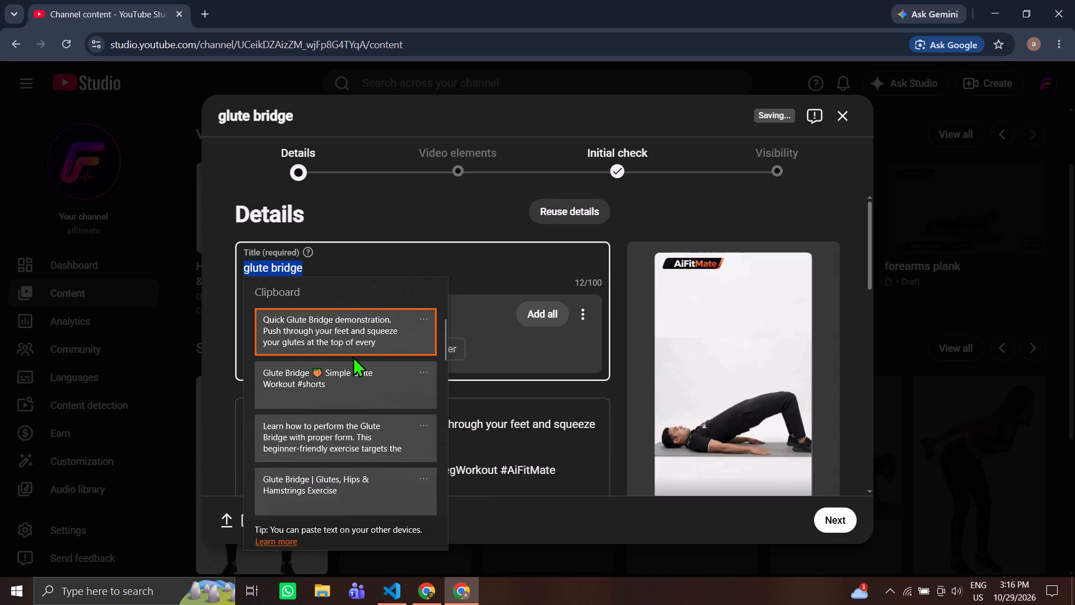
pyautogui.click(346, 385)
pyautogui.hotkey('ctrl', 'v')
# Advance the Glute Bridge Short through the remaining stages and publish it as public.
pyautogui.tripleClick(823, 516)
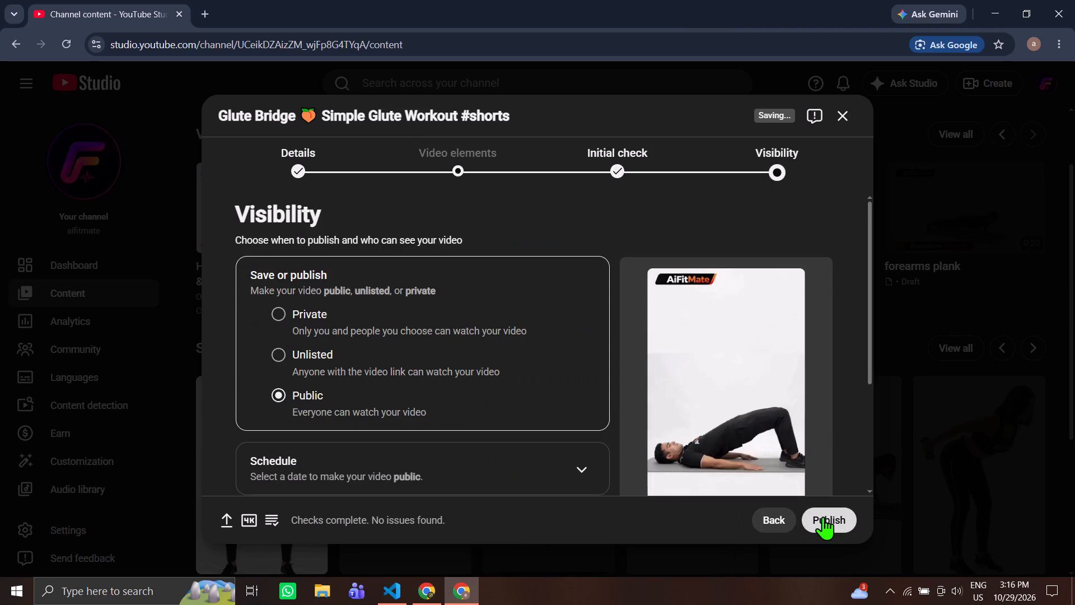
pyautogui.click(823, 516)
# In VS Code, cut the finished section "11. Glute Bridge" and the blank lines before it.
pyautogui.hotkey('alt', 'Tab')
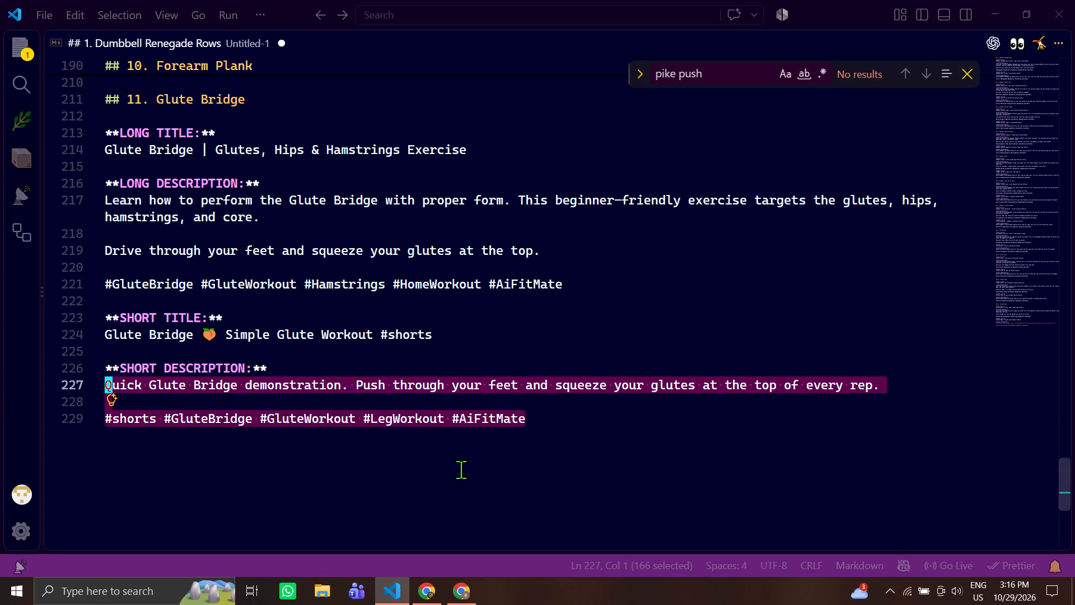
pyautogui.keyDown('shift'); pyautogui.click(193, 95); pyautogui.keyUp('shift')
pyautogui.keyDown('shift'); pyautogui.click(181, 84); pyautogui.keyUp('shift')
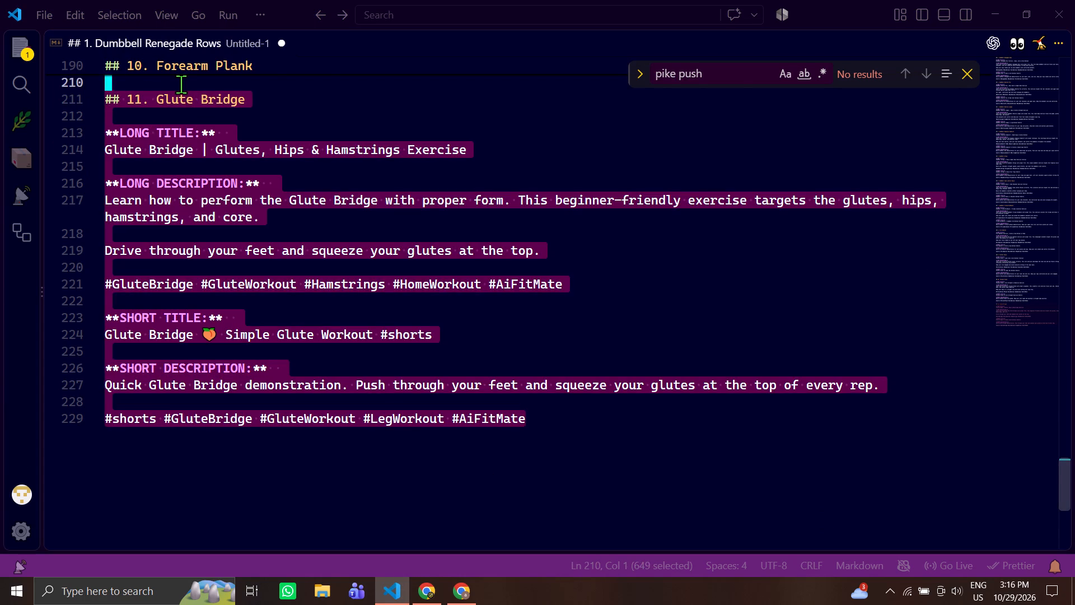
pyautogui.hotkey('ctrl', 'x')
pyautogui.hotkey('ctrl', 'x')
pyautogui.hotkey('ctrl', 'x')
# In VS Code, copy the long title and the long description with hashtags from section "10. Forearm Plank".
pyautogui.press('Up')
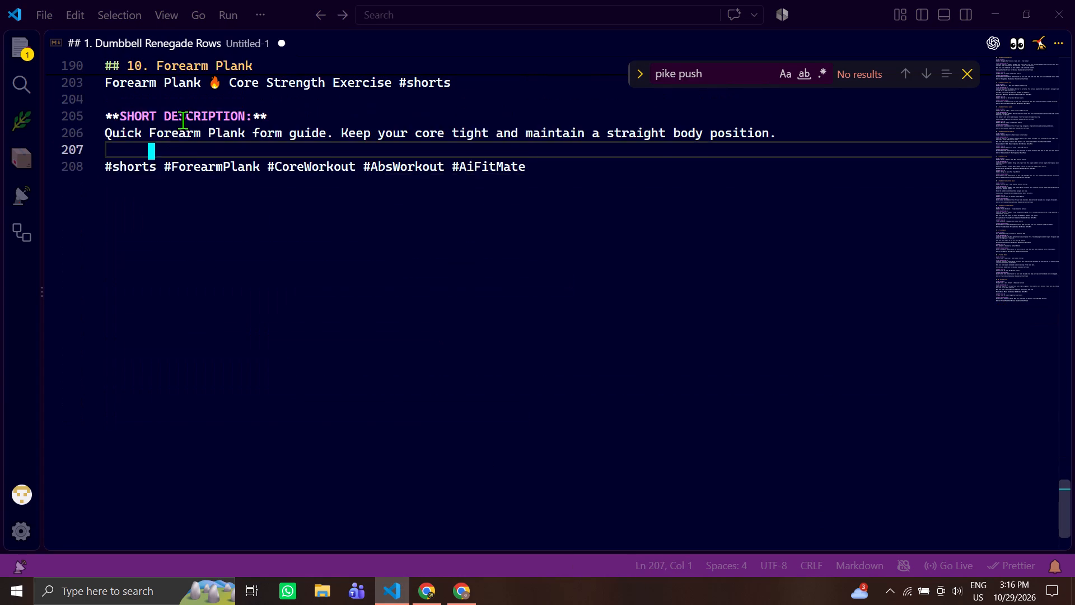
pyautogui.press('Up')
pyautogui.press('Up')
pyautogui.press('Up')
pyautogui.press('Up')
pyautogui.press('Up')
pyautogui.press('Up')
pyautogui.press('Up')
pyautogui.press('Up')
pyautogui.press('Up')
pyautogui.press('Up')
pyautogui.press('Up')
pyautogui.press('Up')
pyautogui.press('Up')
pyautogui.press('Up')
pyautogui.press('Up')
pyautogui.press('Up')
pyautogui.press('Up')
pyautogui.press('Up')
pyautogui.press('Up')
pyautogui.press('Up')
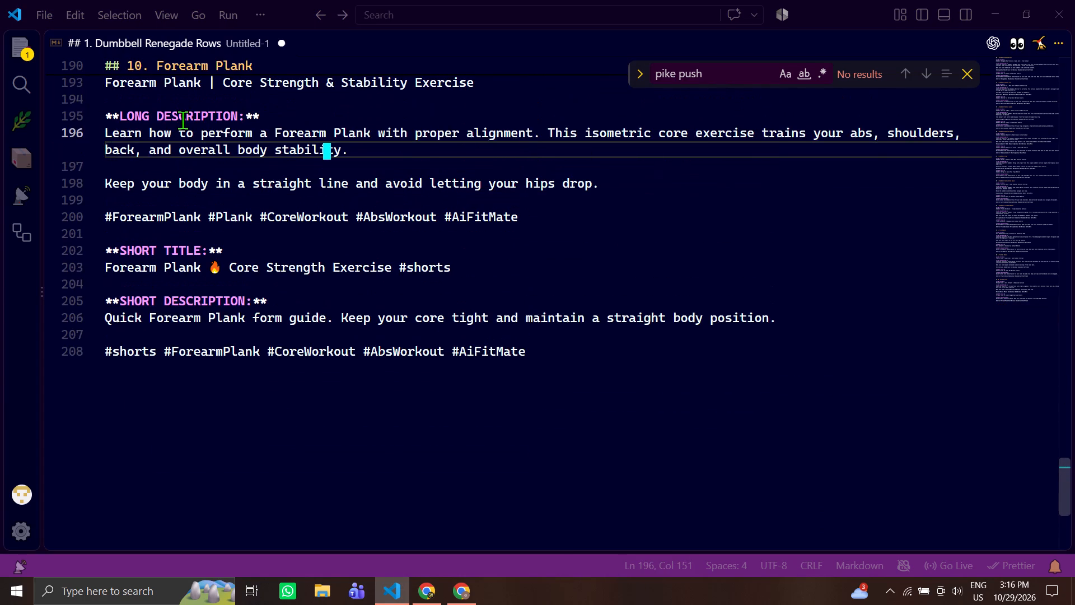
pyautogui.press('Up')
pyautogui.click(267, 242)
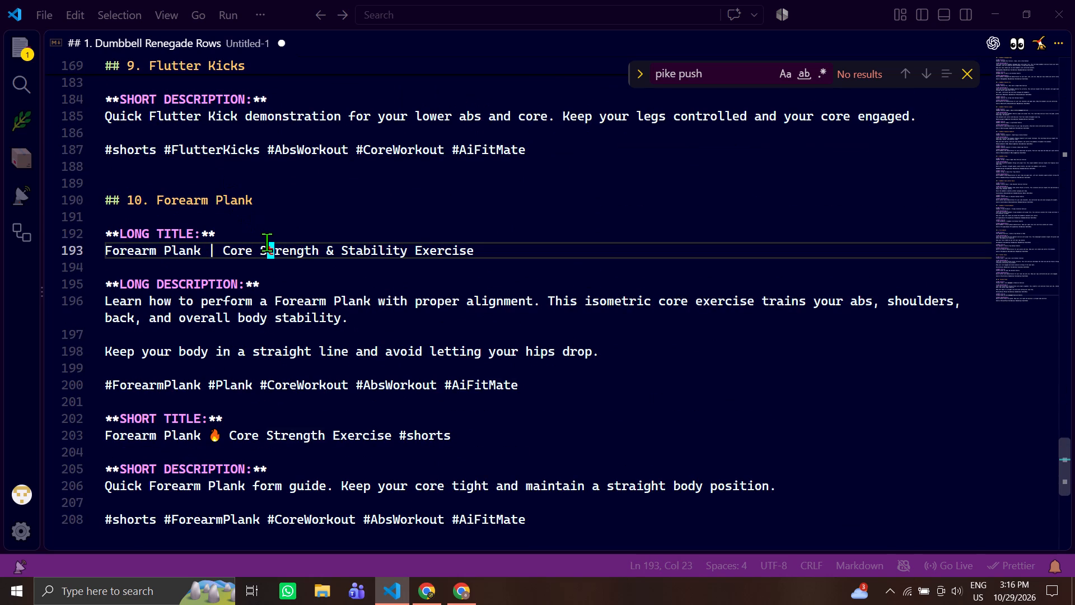
pyautogui.hotkey('ctrl', 'c')
pyautogui.moveTo(536, 394); pyautogui.dragTo(83, 297)
pyautogui.hotkey('ctrl', 'c')
# In YouTube Studio, fill in the forearms plank draft video with the copied description and the title "Forearm Plank | Core Strength & Stability Exercise".
pyautogui.hotkey('alt', 'Tab')
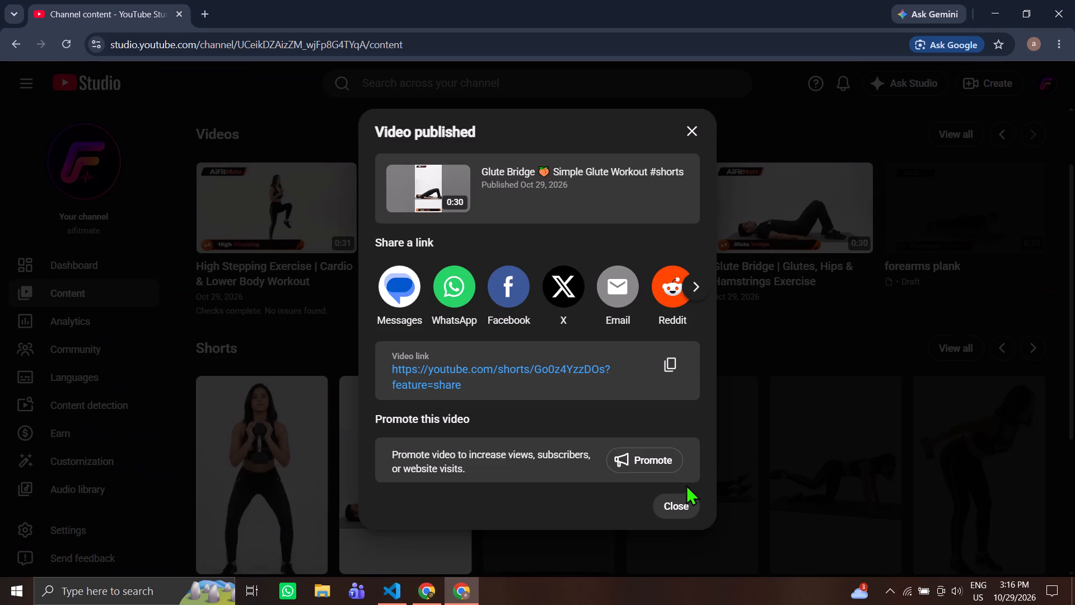
pyautogui.click(672, 508)
pyautogui.click(1002, 172)
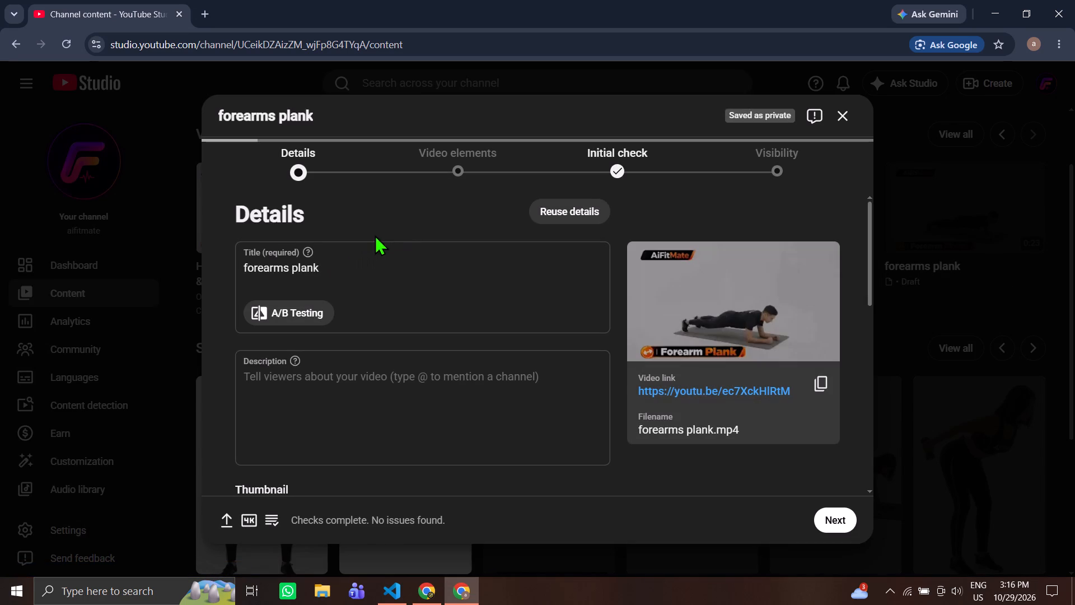
pyautogui.click(365, 268)
pyautogui.hotkey('ctrl', 'a')
pyautogui.hotkey('ctrl', 'v')
pyautogui.click(376, 430)
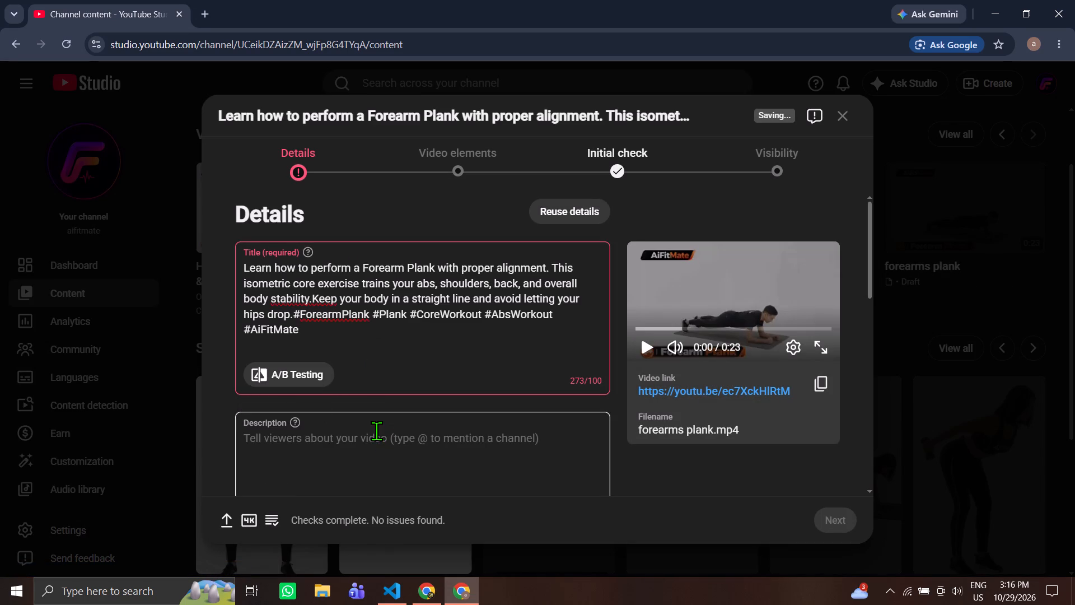
pyautogui.keyDown('ctrl'); pyautogui.click(383, 440); pyautogui.keyUp('ctrl')
pyautogui.hotkey('ctrl', 'v')
pyautogui.click(381, 316)
pyautogui.hotkey('ctrl', 'a')
pyautogui.press('super+v')
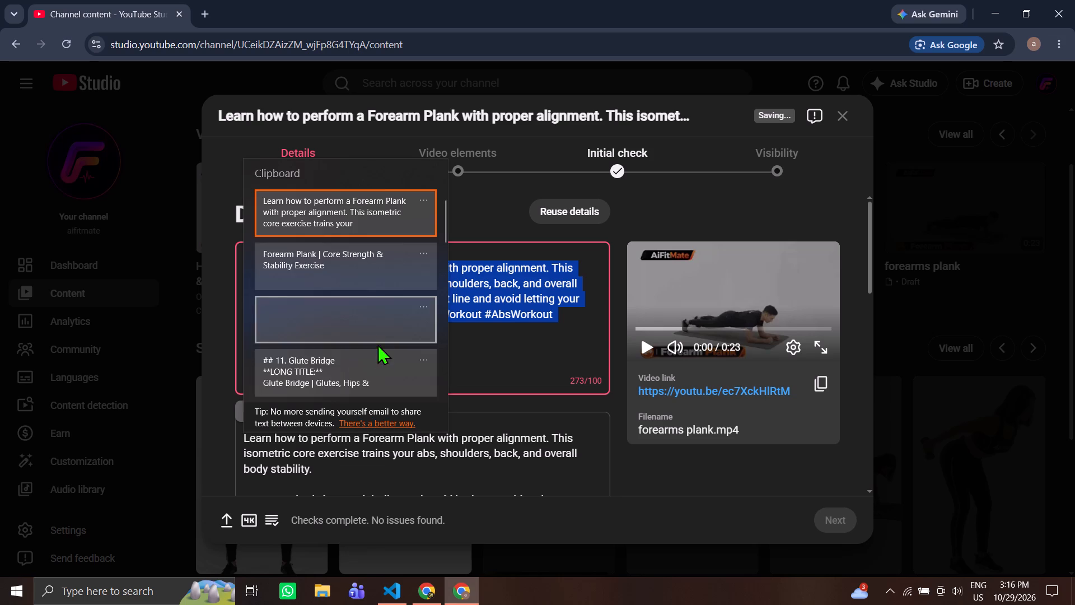
pyautogui.click(361, 266)
pyautogui.hotkey('ctrl', 'v')
# Advance the Forearm Plank video through the remaining stages and publish it as public.
pyautogui.click(842, 520)
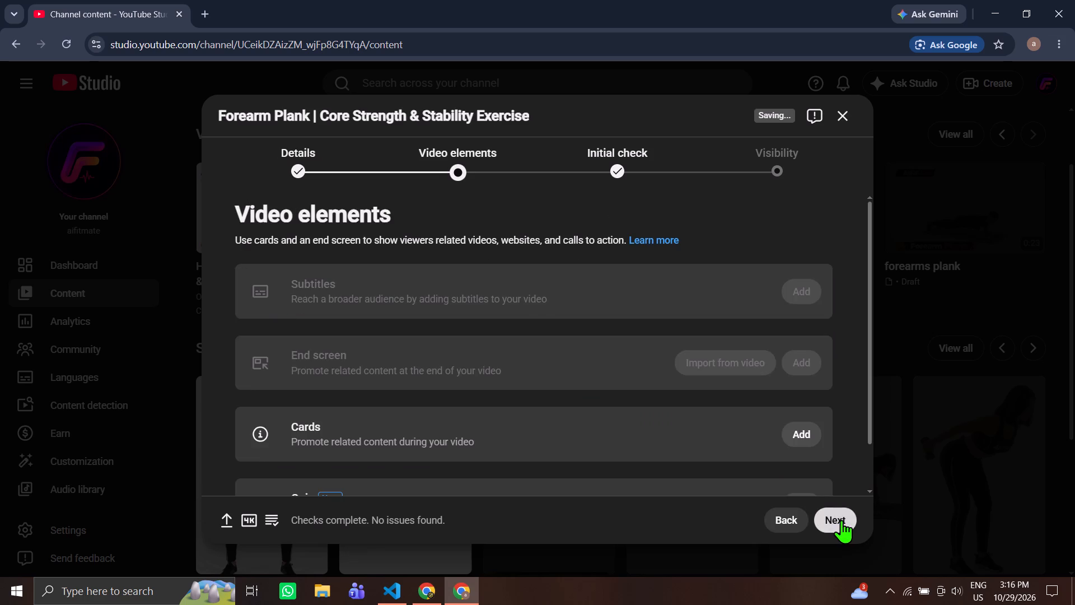
pyautogui.doubleClick(842, 520)
pyautogui.click(842, 520)
# In VS Code, copy the short title and the short description with hashtags from section "10. Forearm Plank".
pyautogui.hotkey('alt', 'Tab')
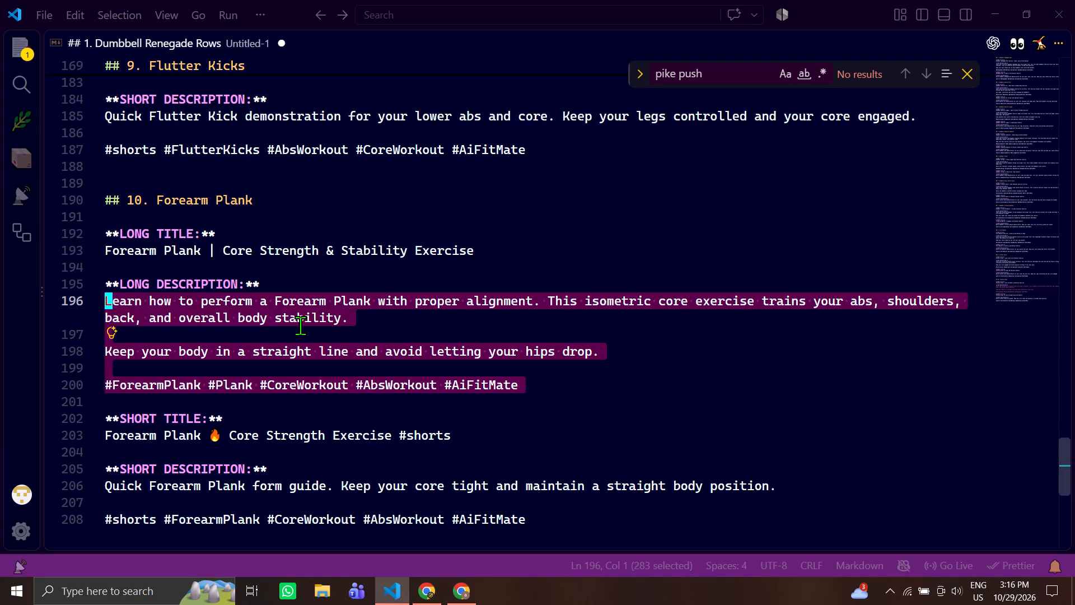
pyautogui.click(190, 437)
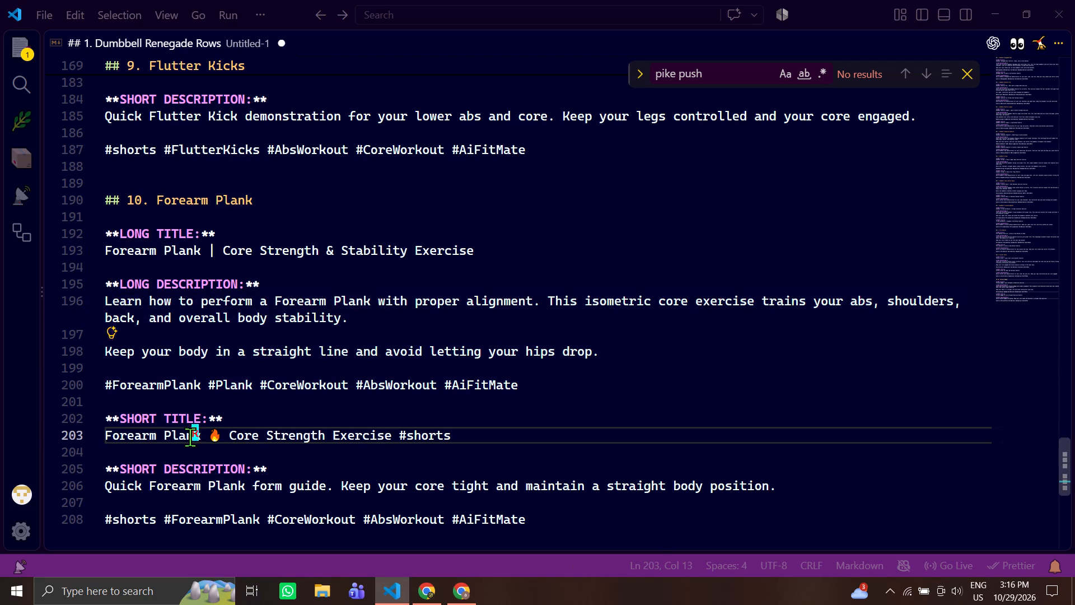
pyautogui.hotkey('ctrl', 'c')
pyautogui.moveTo(533, 523); pyautogui.dragTo(0, 462)
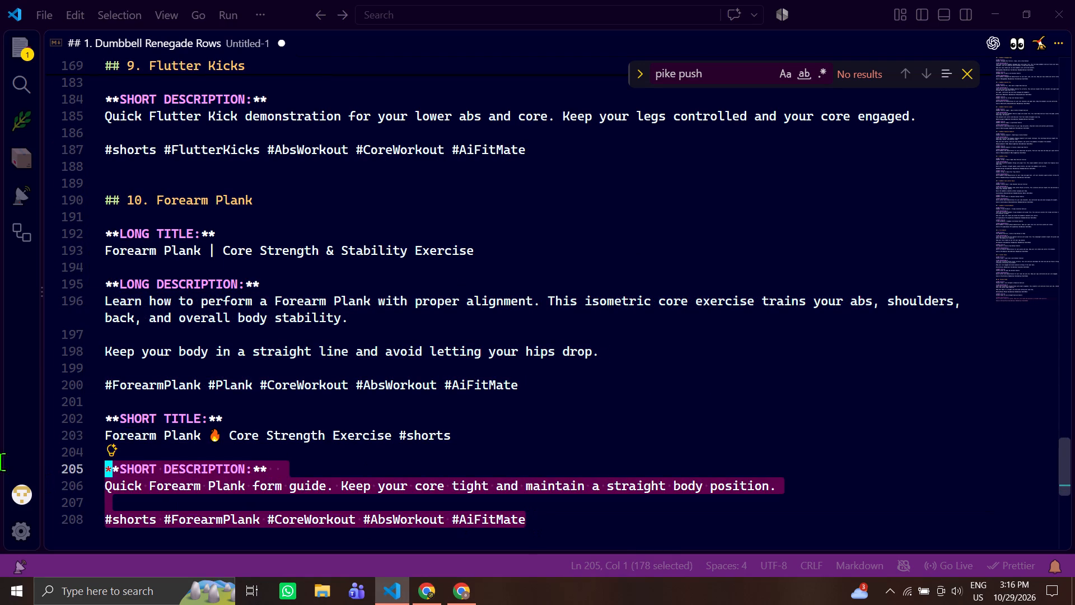
pyautogui.moveTo(0, 462); pyautogui.dragTo(0, 482)
pyautogui.hotkey('ctrl', 'c')
# In YouTube Studio, fill in the forearms plank Short with the copied description and the title "Forearm Plank 🔥 Core Strength Exercise #shorts".
pyautogui.hotkey('alt', 'Tab')
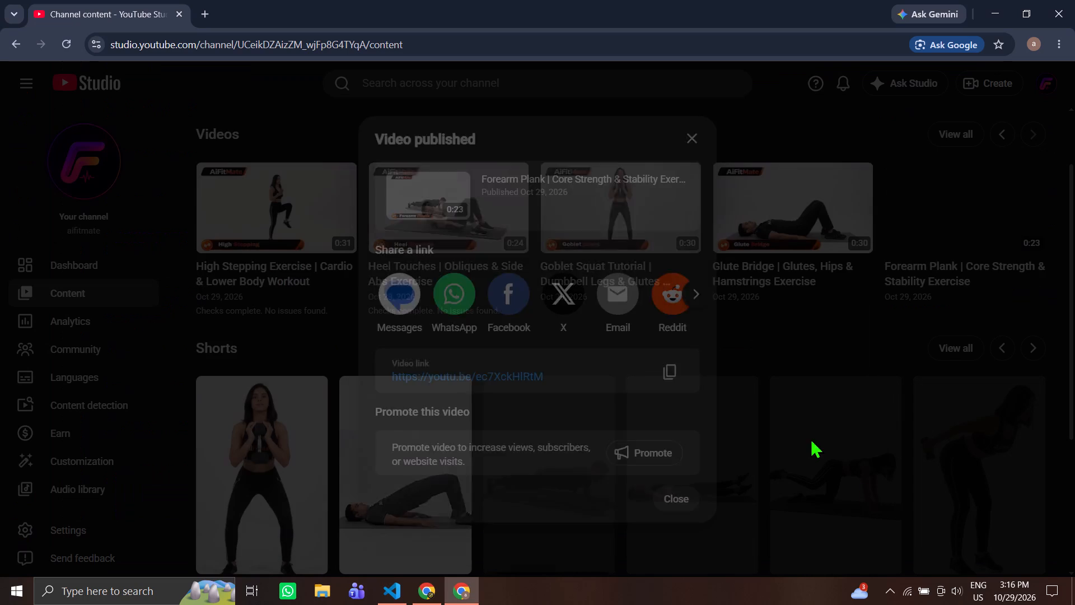
pyautogui.click(681, 506)
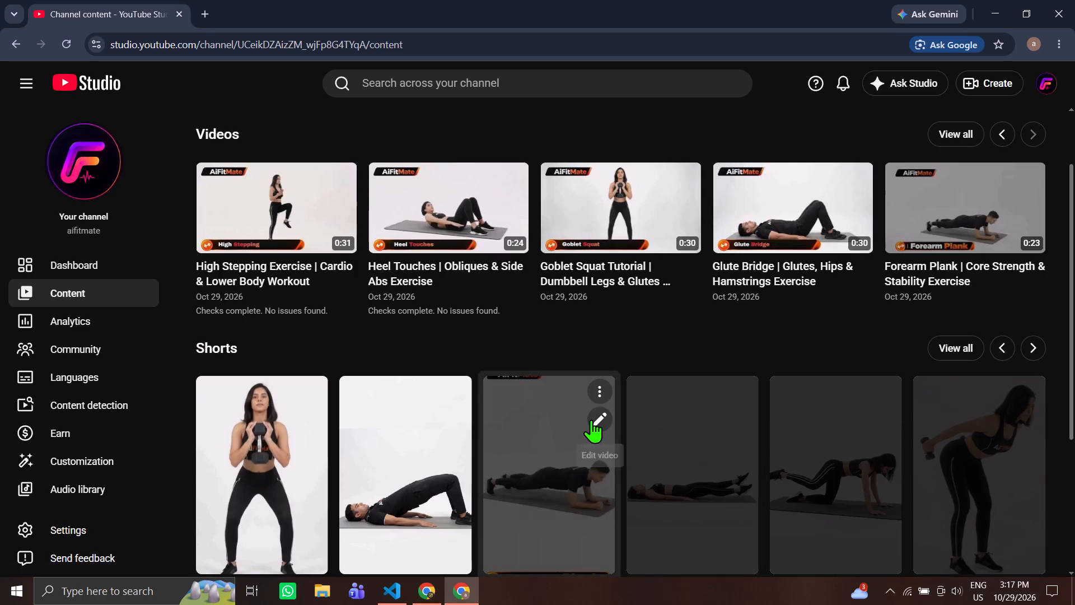
pyautogui.click(591, 420)
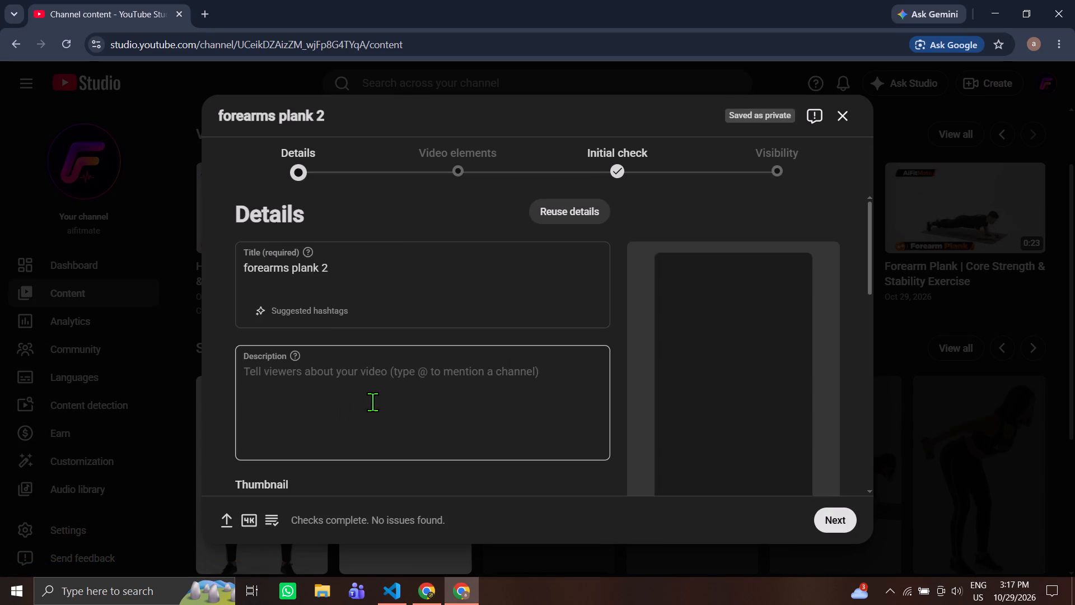
pyautogui.click(372, 401)
pyautogui.hotkey('ctrl', 'v')
pyautogui.click(390, 253)
pyautogui.click(409, 271)
pyautogui.hotkey('ctrl', 'a')
pyautogui.press('super+v')
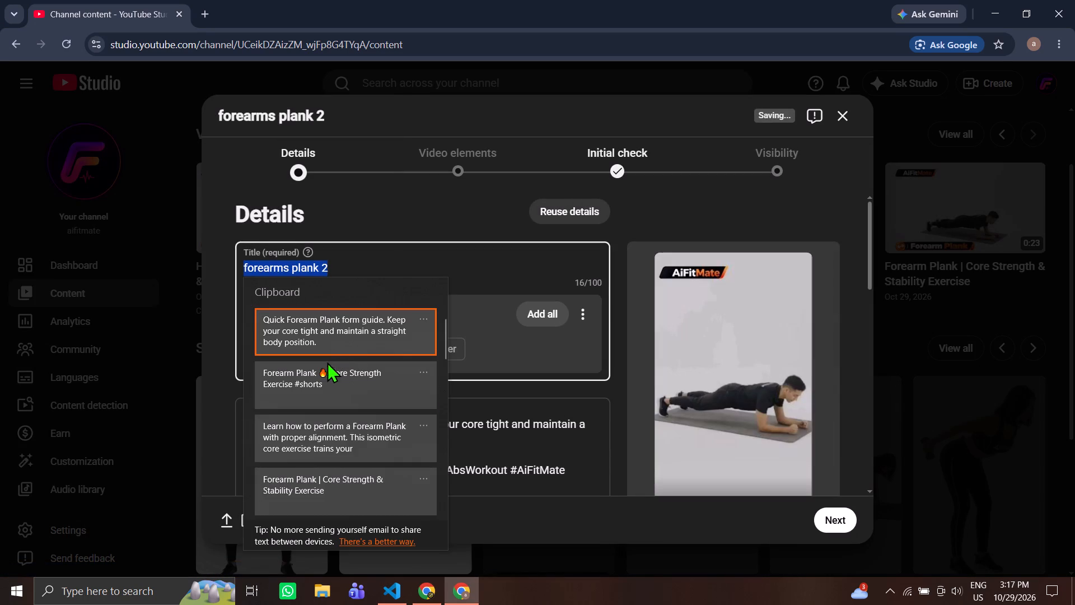
pyautogui.click(330, 374)
pyautogui.hotkey('ctrl', 'v')
# Advance the Forearm Plank Short through the remaining stages and publish it as public.
pyautogui.tripleClick(848, 522)
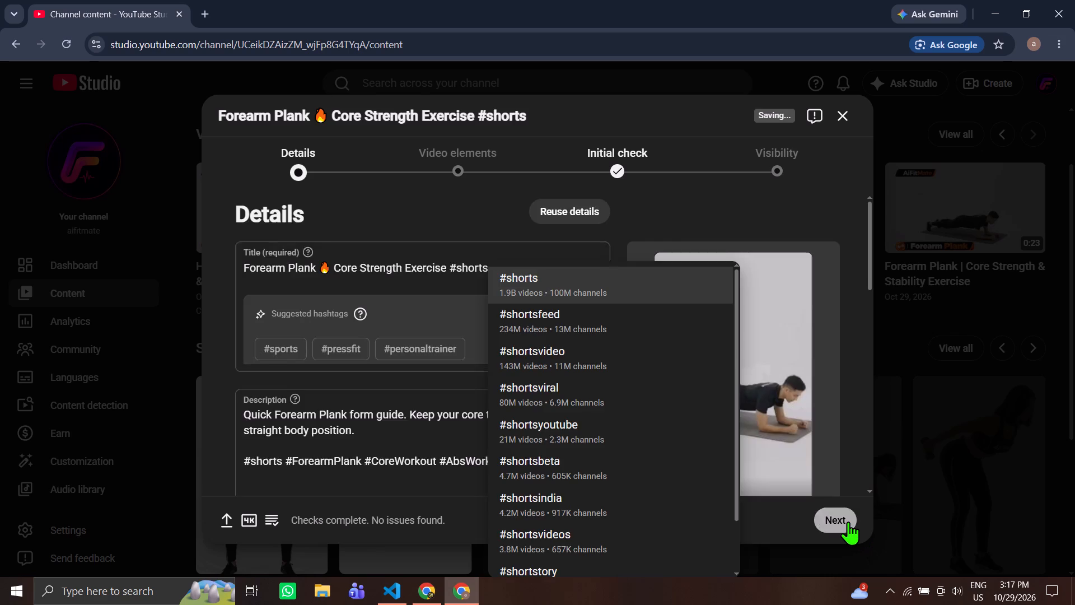
pyautogui.click(848, 522)
# In VS Code, cut the finished section "10. Forearm Plank" and the blank lines before it.
pyautogui.hotkey('alt', 'Tab')
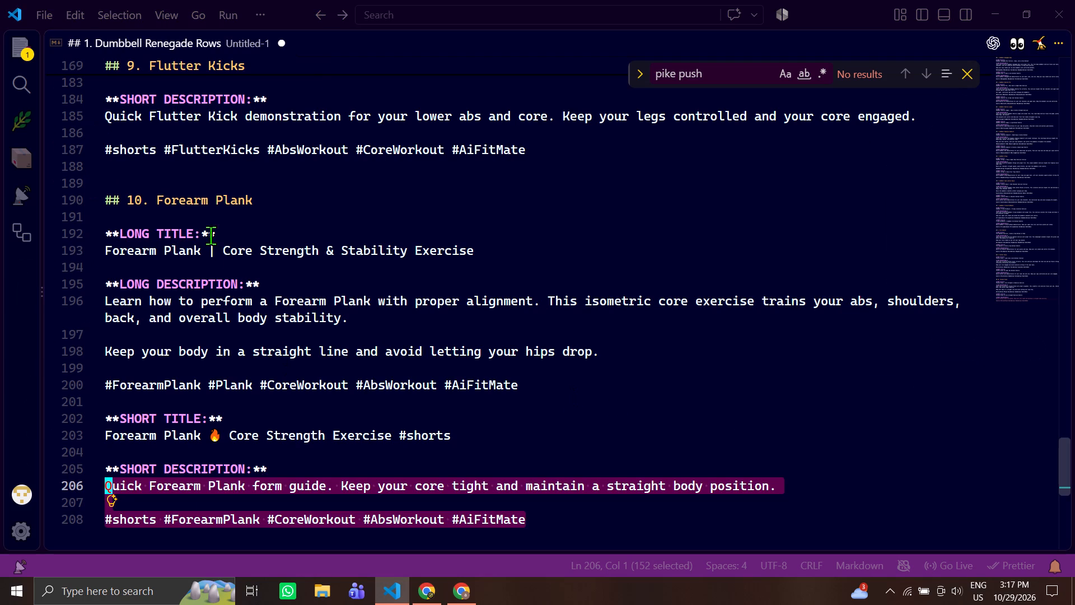
pyautogui.keyDown('shift'); pyautogui.click(175, 180); pyautogui.keyUp('shift')
pyautogui.hotkey('ctrl', 'x')
pyautogui.hotkey('ctrl', 'x')
pyautogui.hotkey('ctrl', 'x')
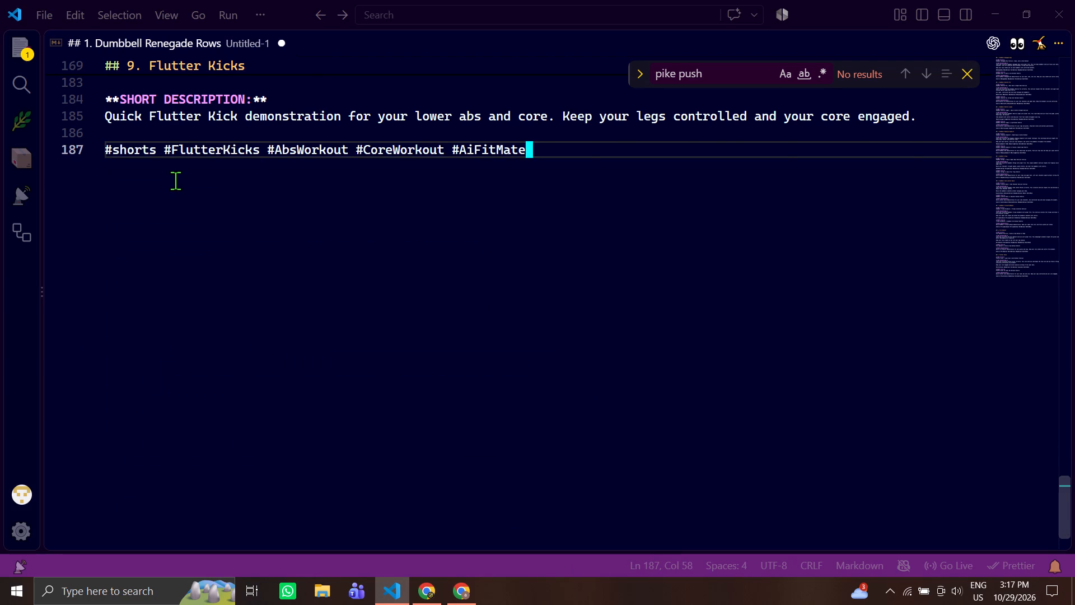
# Copy the long title and the long description with hashtags from section "9. Flutter Kicks".
pyautogui.press('Up')
pyautogui.press('Up')
pyautogui.press('Up')
pyautogui.press('Up')
pyautogui.press('Up')
pyautogui.press('Up')
pyautogui.press('Up')
pyautogui.press('Up')
pyautogui.press('Up')
pyautogui.press('Up')
pyautogui.press('Up')
pyautogui.press('Up')
pyautogui.press('Up')
pyautogui.press('Up')
pyautogui.press('Up')
pyautogui.press('Up')
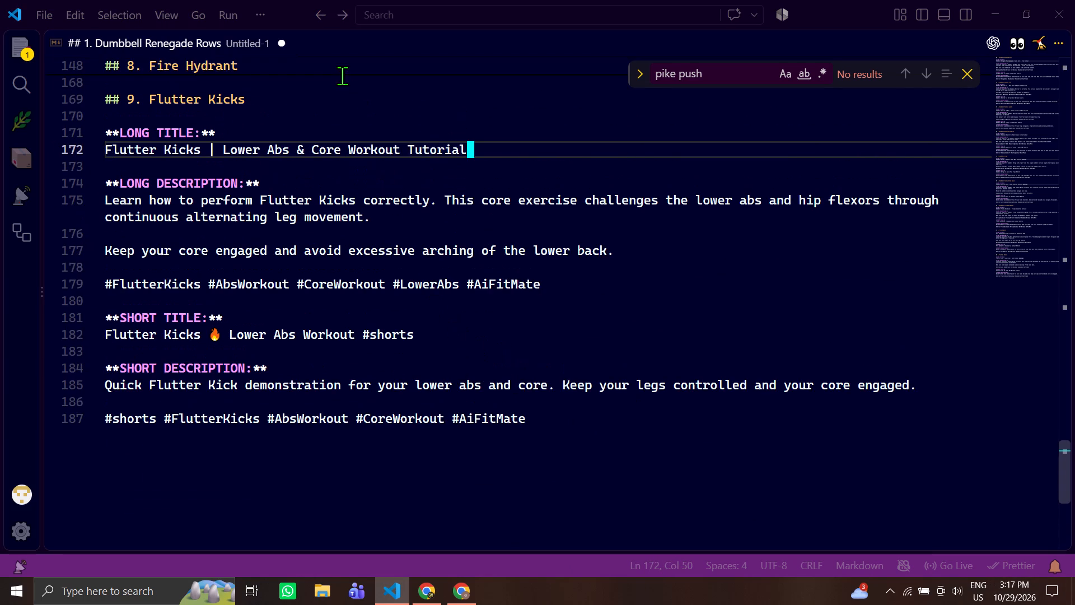
pyautogui.hotkey('ctrl', 'c')
pyautogui.moveTo(554, 285); pyautogui.dragTo(78, 194)
pyautogui.hotkey('ctrl', 'c')
# In YouTube Studio, look through the channel's Videos row for the next draft and check the published Forearm Plank video's details.
pyautogui.hotkey('alt', 'Tab')
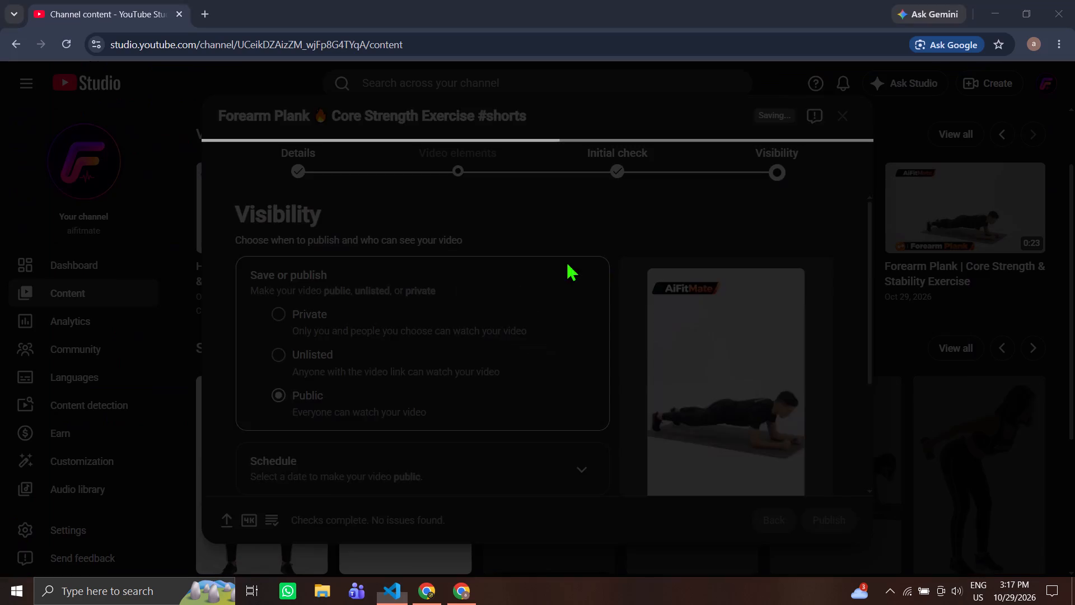
pyautogui.click(688, 134)
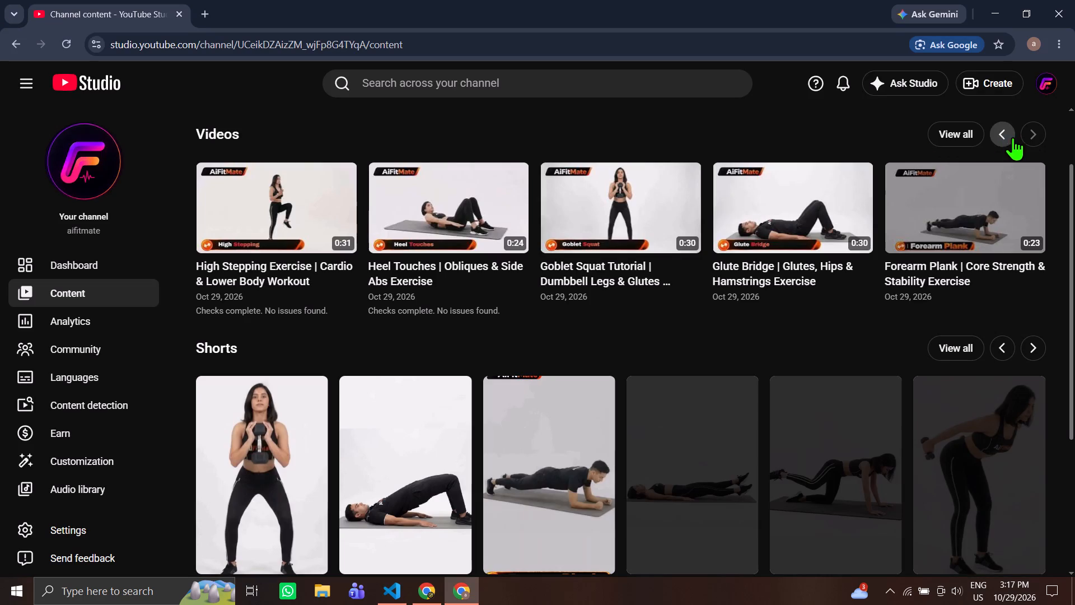
pyautogui.click(1028, 136)
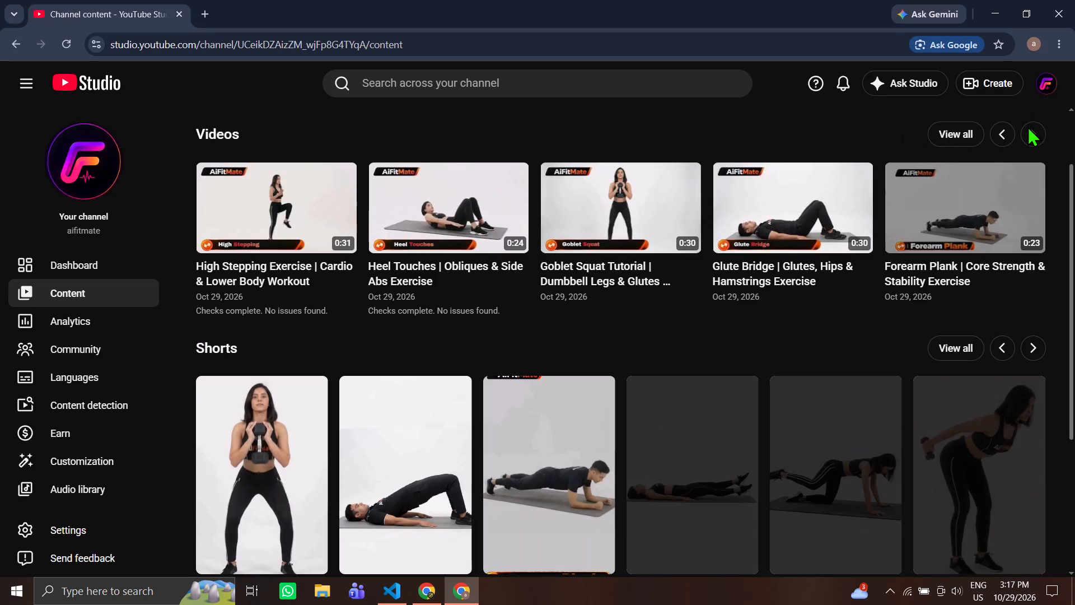
pyautogui.click(1006, 134)
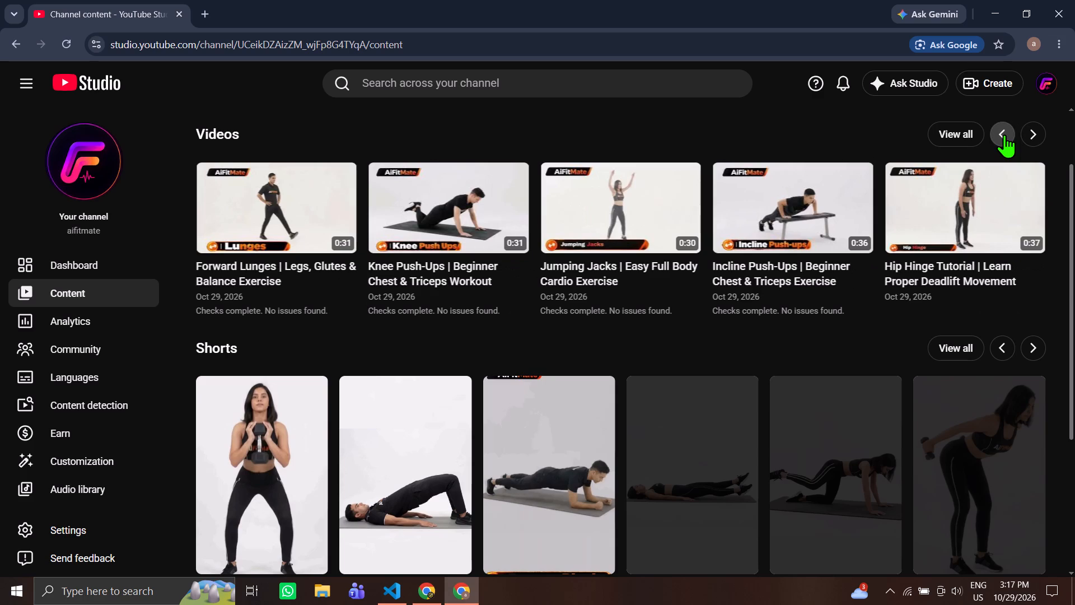
pyautogui.tripleClick(1004, 134)
pyautogui.click(1004, 134)
pyautogui.tripleClick(1032, 144)
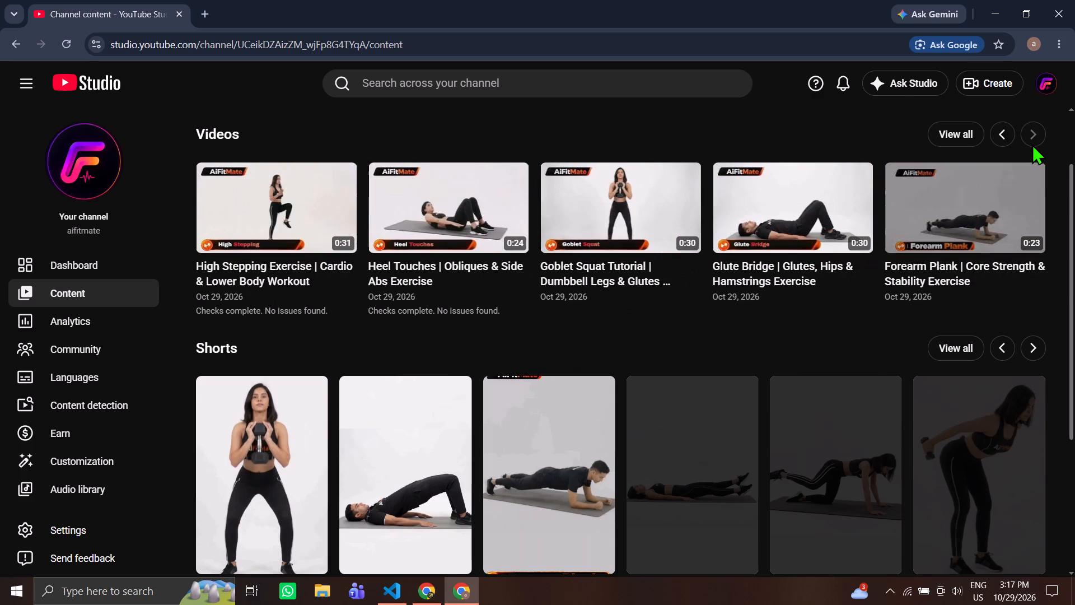
pyautogui.doubleClick(1032, 144)
pyautogui.click(949, 177)
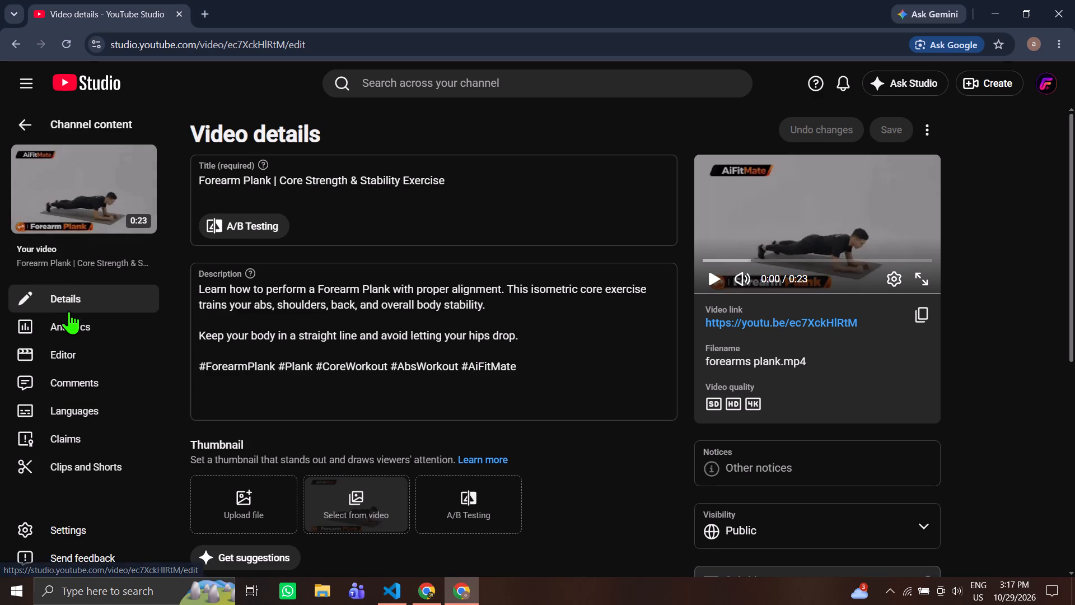
pyautogui.click(43, 131)
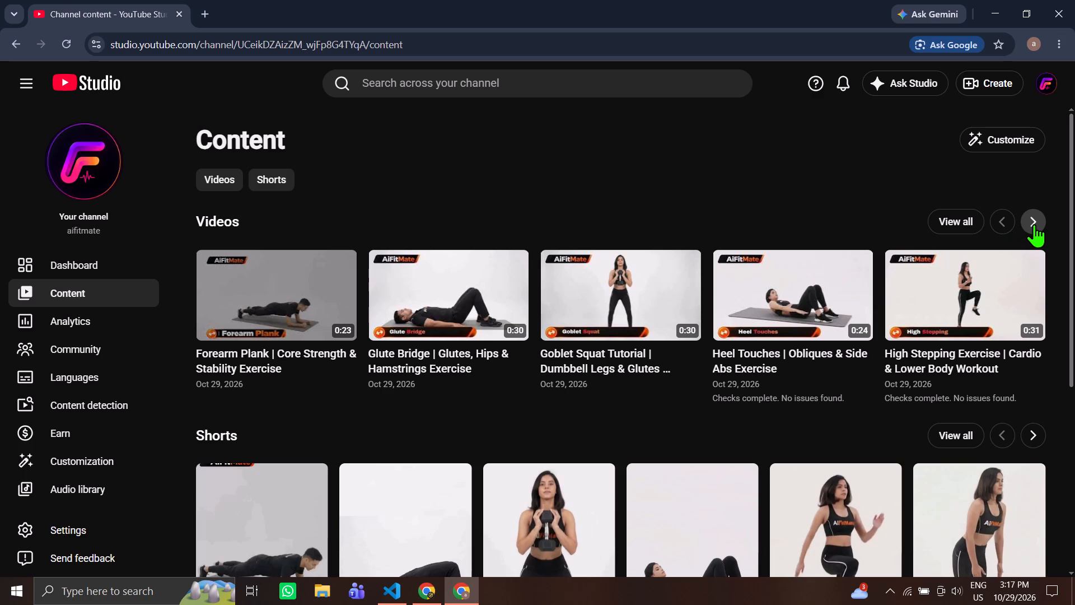
# Reopen the Forearm Plank video's details, reselect Public as its visibility, save, and return to the channel content.
pyautogui.click(258, 266)
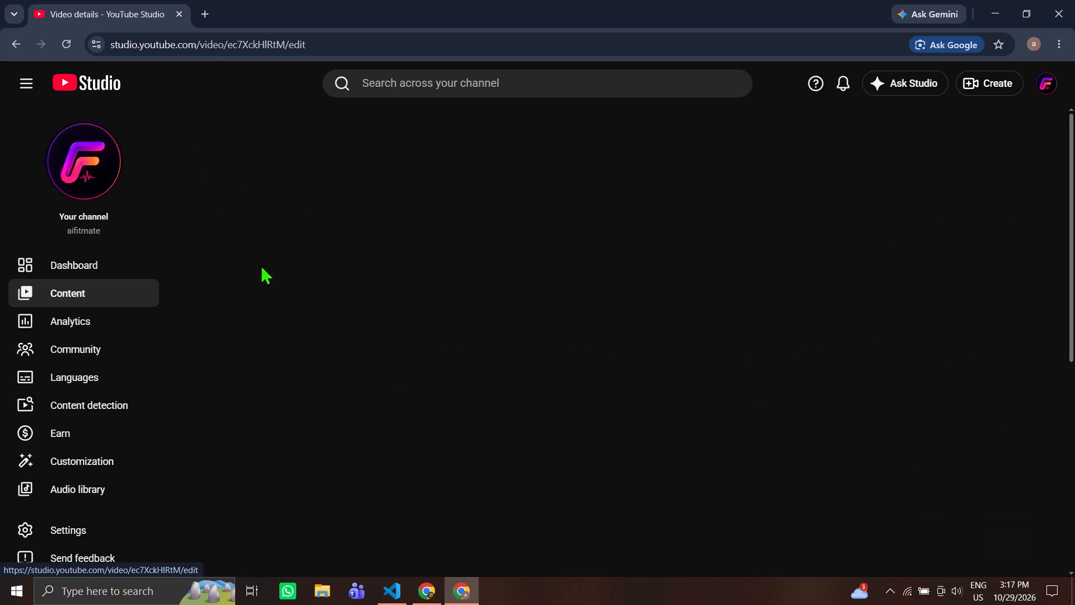
pyautogui.click(788, 525)
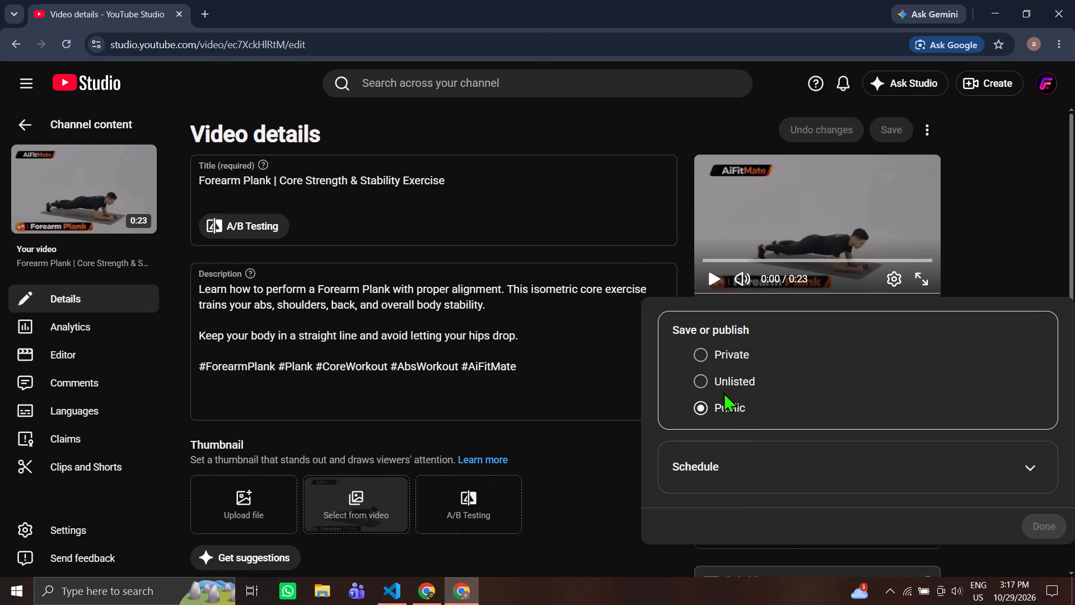
pyautogui.click(712, 375)
pyautogui.click(726, 407)
pyautogui.click(1048, 527)
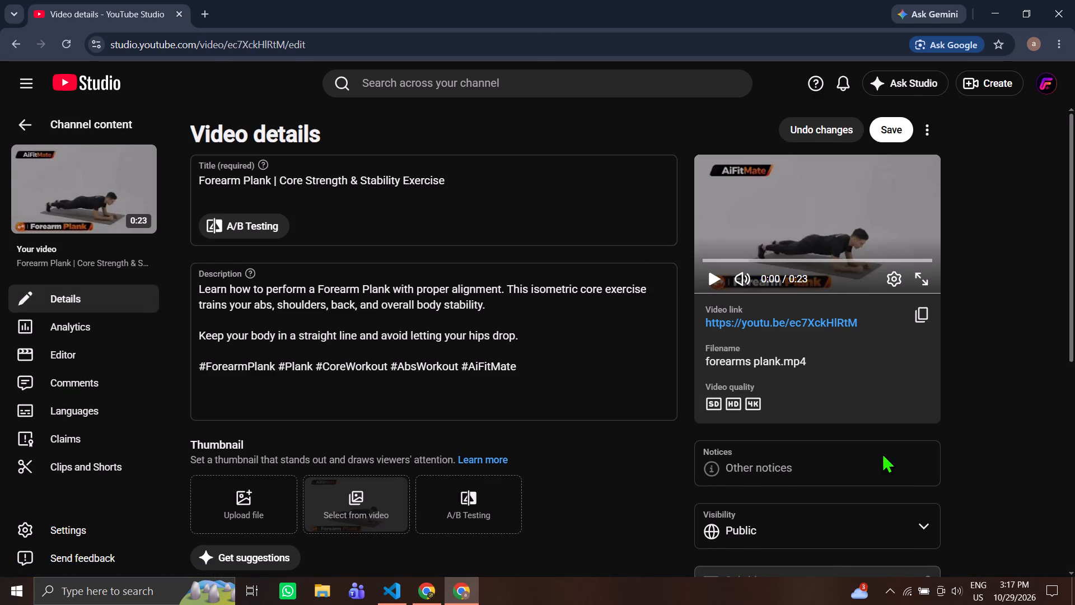
pyautogui.click(882, 140)
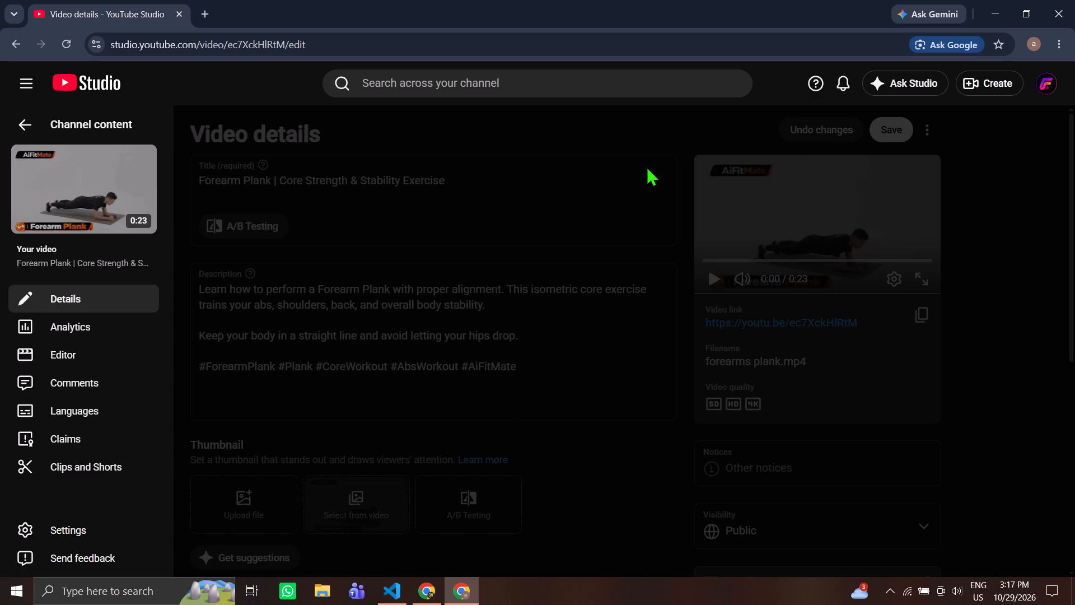
pyautogui.click(82, 122)
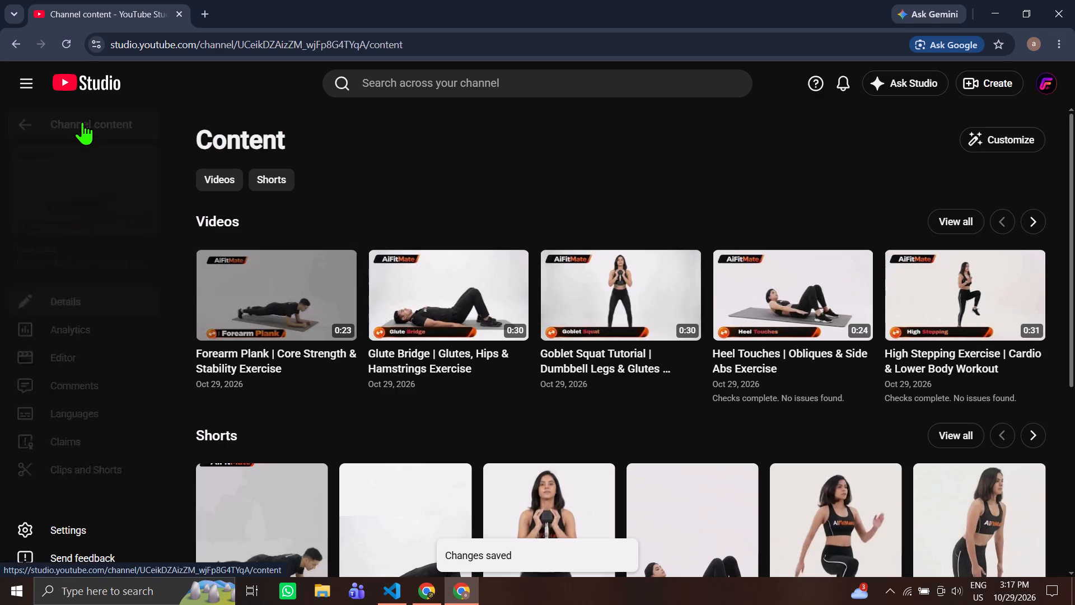
# Look through the channel's Shorts and Videos for remaining drafts, then open the full Videos list and locate the flutter kicks draft.
pyautogui.moveTo(1074, 238); pyautogui.dragTo(1074, 255)
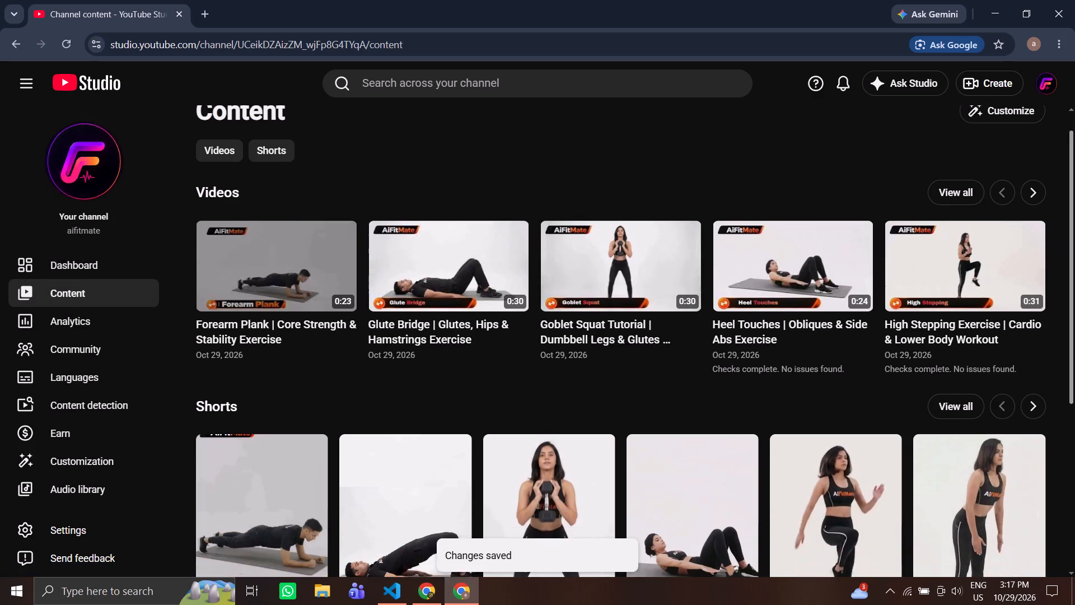
pyautogui.moveTo(1074, 255); pyautogui.dragTo(1074, 357)
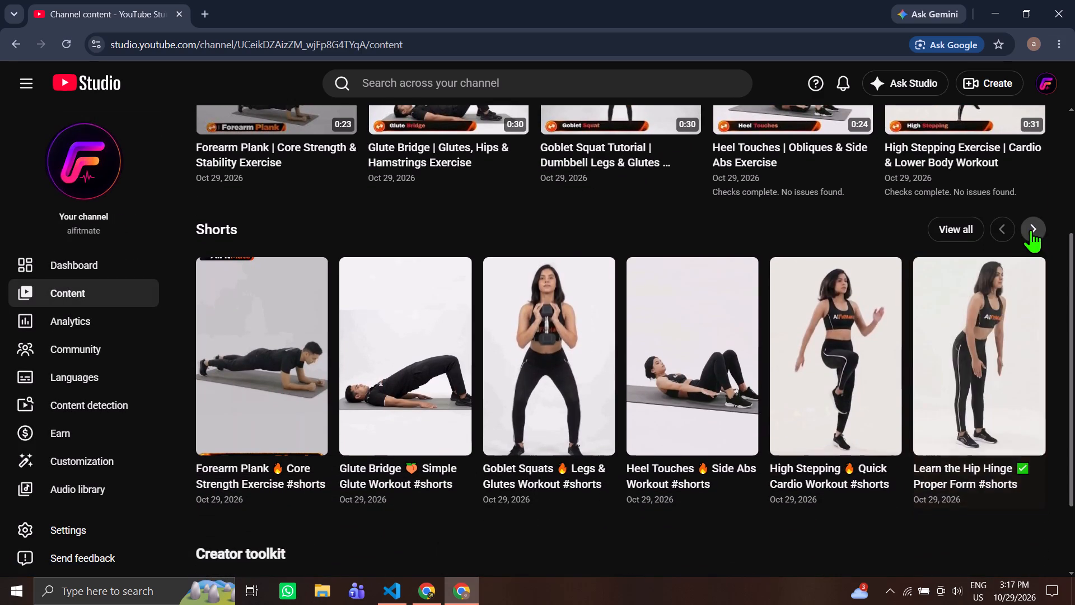
pyautogui.click(1031, 227)
pyautogui.click(1031, 227)
pyautogui.click(1031, 227)
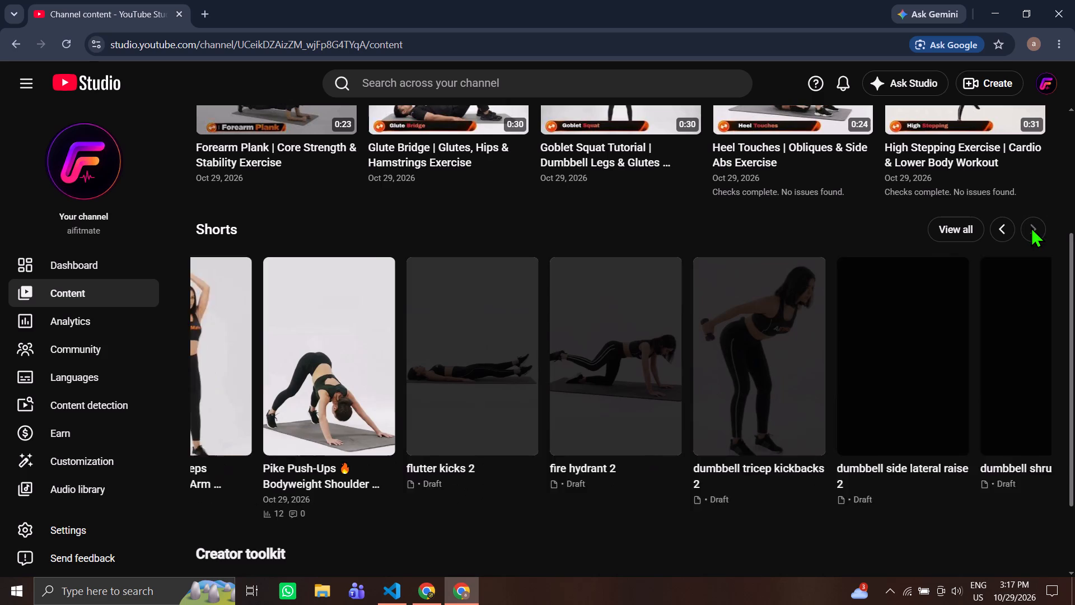
pyautogui.moveTo(1074, 350); pyautogui.dragTo(1069, 244)
pyautogui.click(1028, 192)
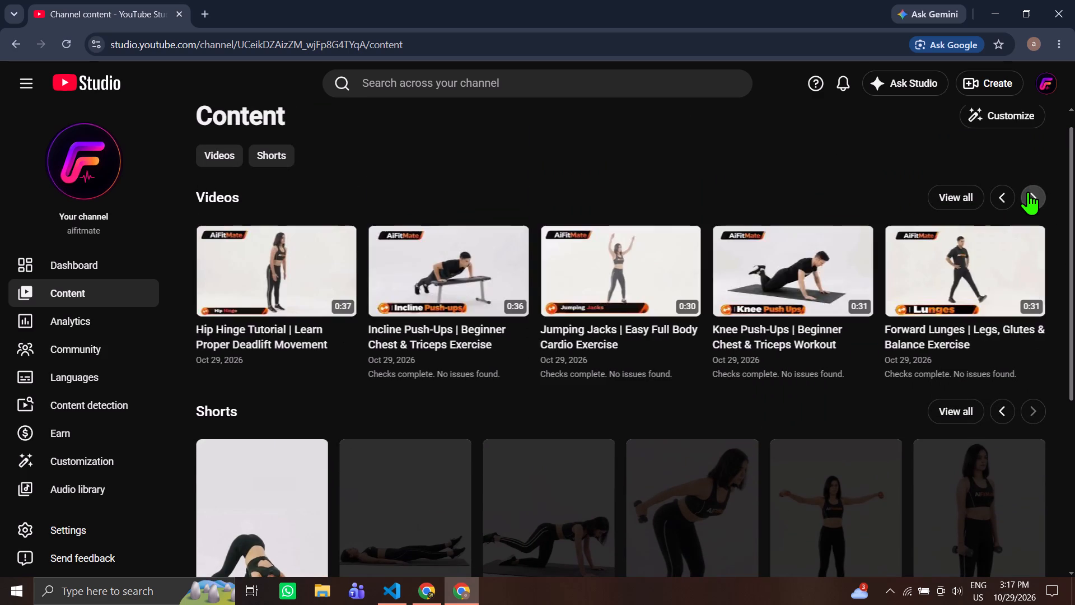
pyautogui.click(1028, 192)
pyautogui.click(1028, 192)
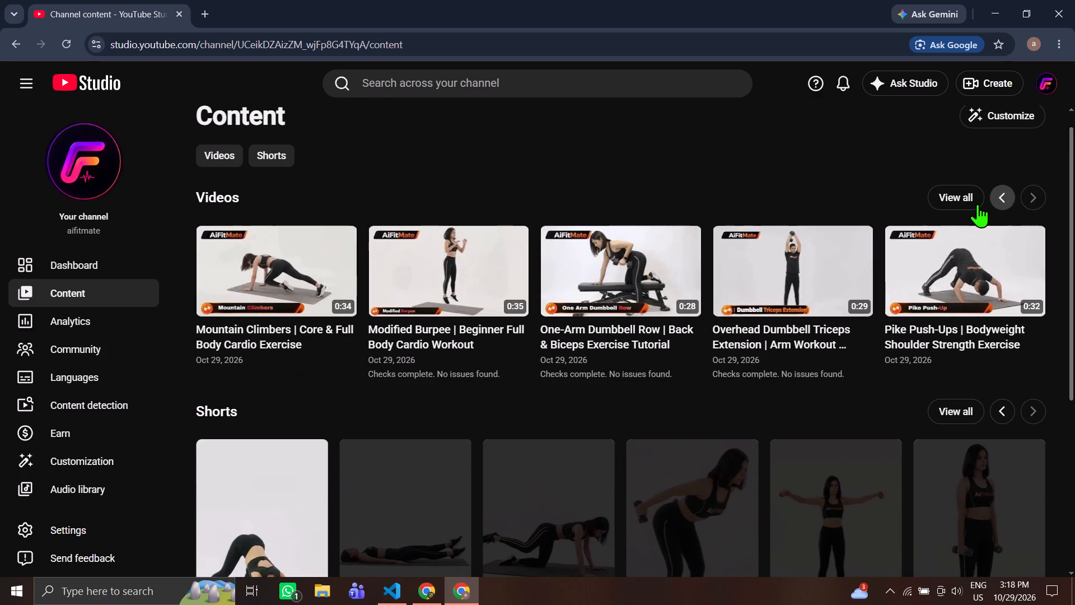
pyautogui.click(974, 189)
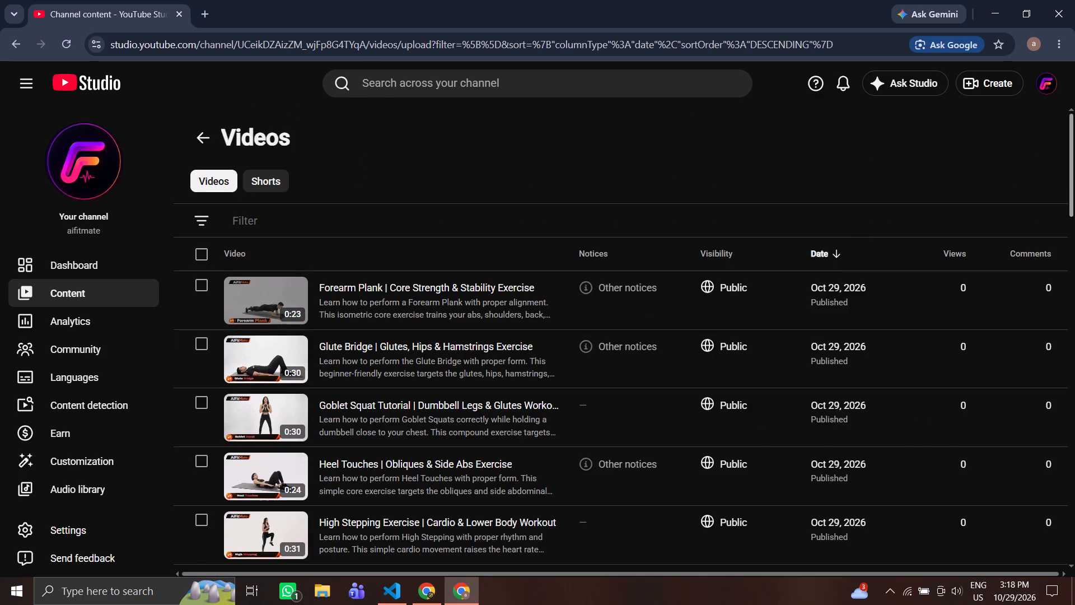
pyautogui.moveTo(1074, 201); pyautogui.dragTo(1072, 395)
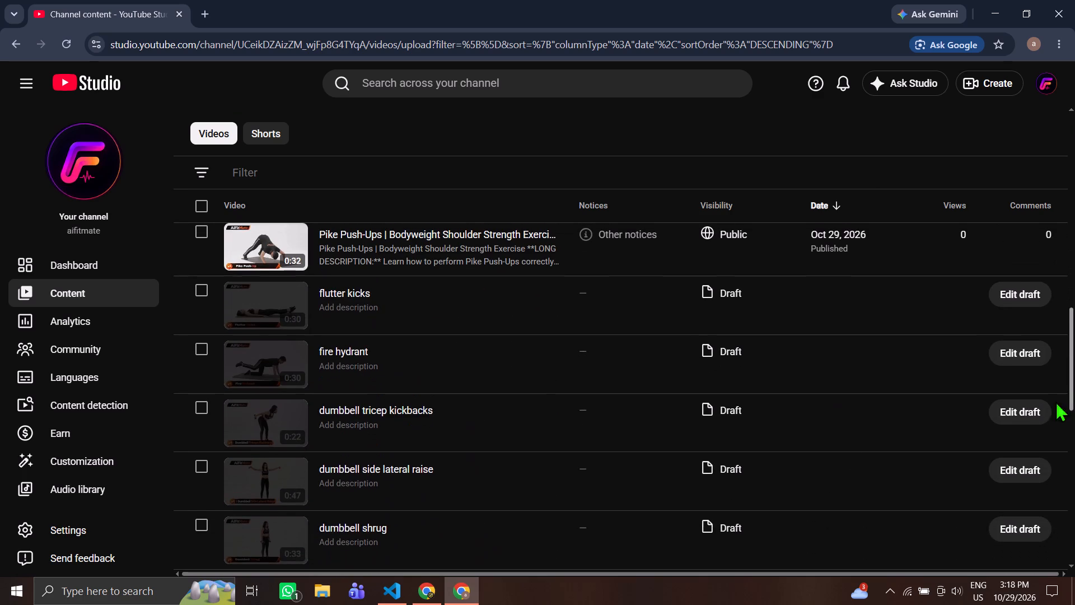
pyautogui.hotkey('alt', 'Tab')
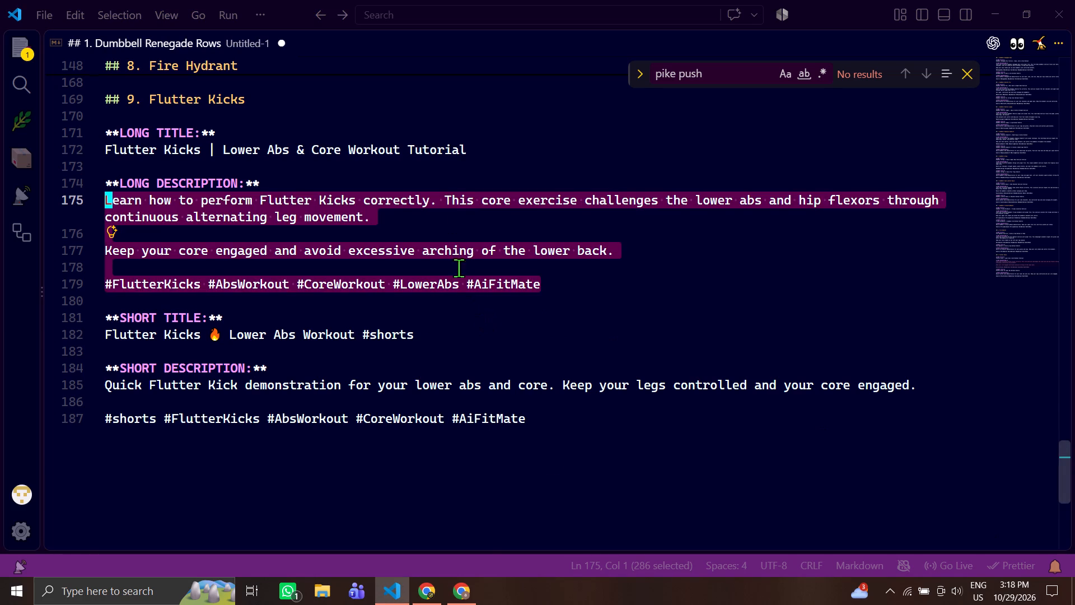
pyautogui.hotkey('alt', 'Tab')
# Publish the flutter kicks video draft with the copied long description and the title "Flutter Kicks | Lower Abs & Core Workout Tutorial".
pyautogui.click(326, 315)
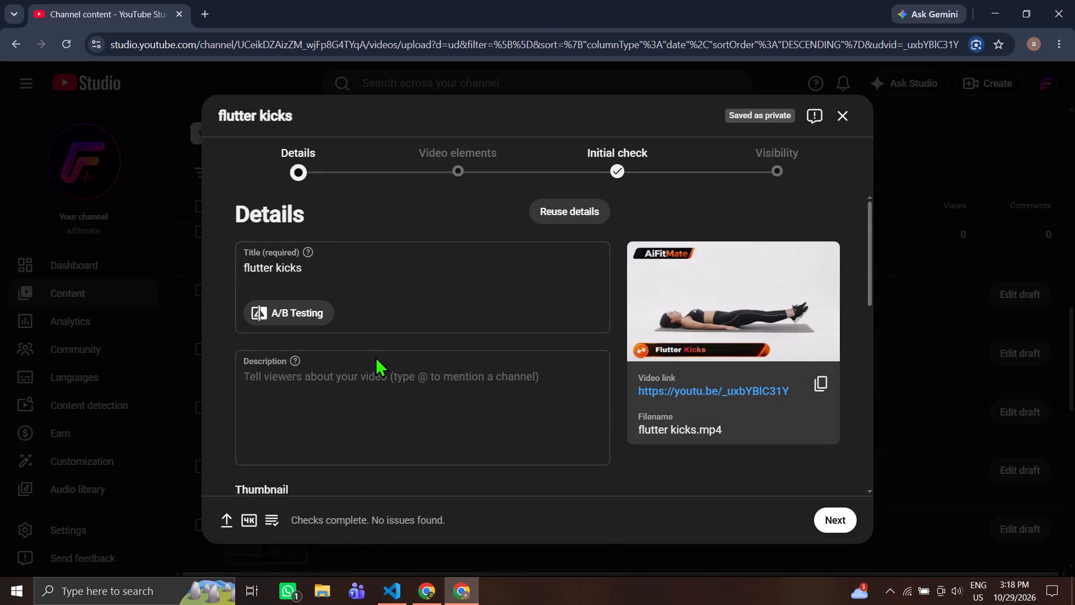
pyautogui.doubleClick(375, 356)
pyautogui.hotkey('ctrl', 'v')
pyautogui.click(380, 283)
pyautogui.hotkey('ctrl', 'a')
pyautogui.press('super+v')
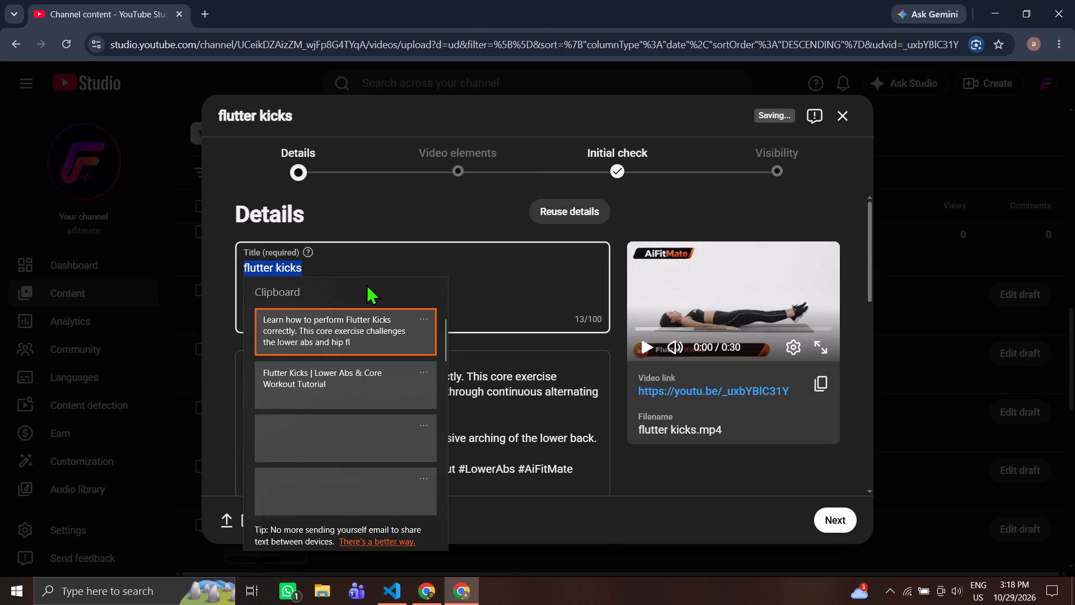
pyautogui.click(332, 391)
pyautogui.hotkey('ctrl', 'v')
pyautogui.tripleClick(825, 522)
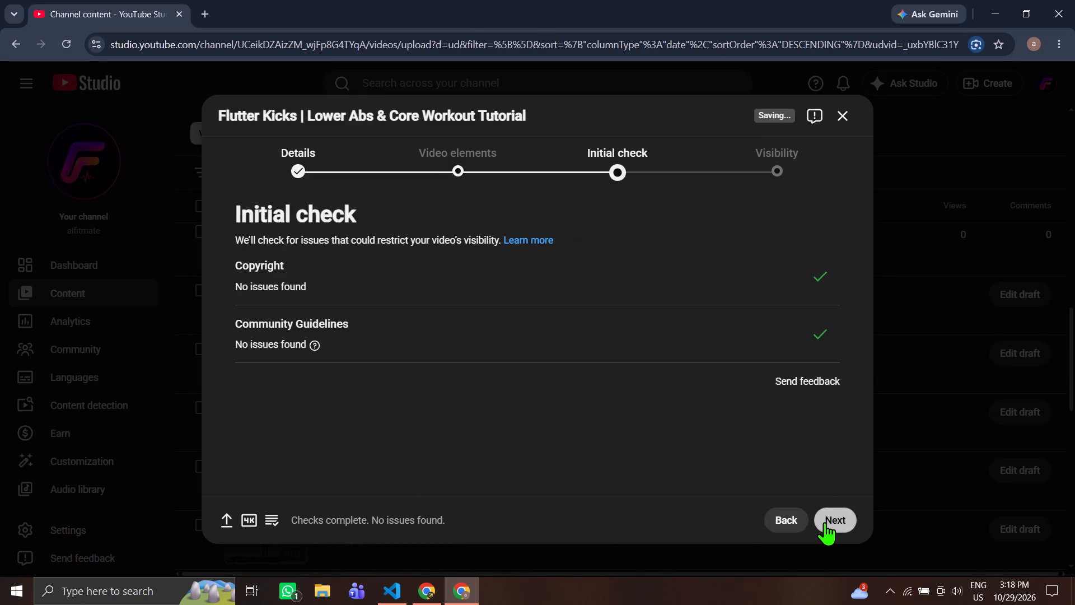
pyautogui.click(824, 522)
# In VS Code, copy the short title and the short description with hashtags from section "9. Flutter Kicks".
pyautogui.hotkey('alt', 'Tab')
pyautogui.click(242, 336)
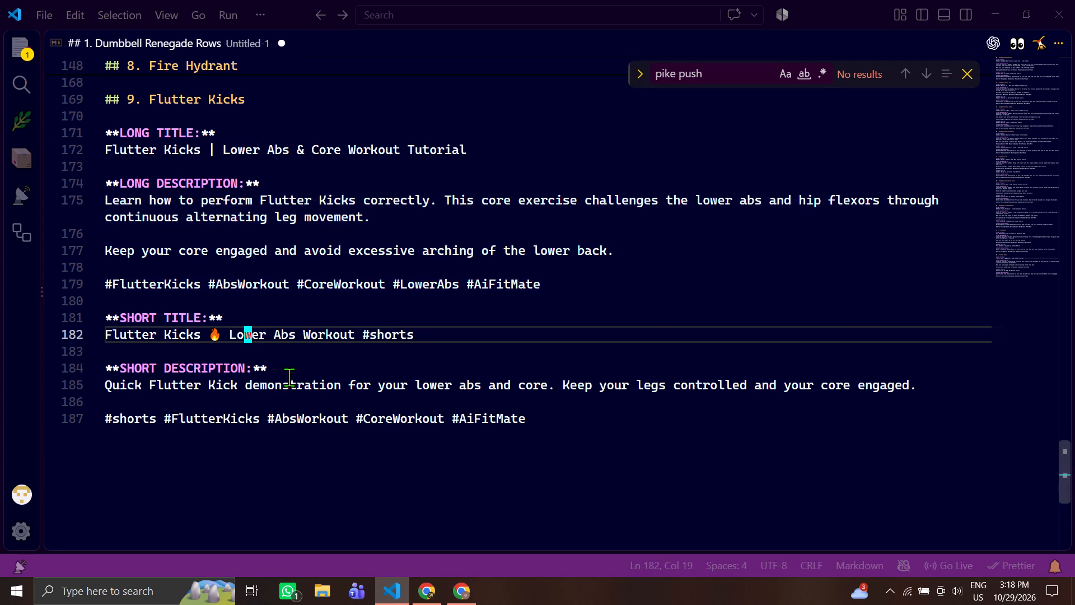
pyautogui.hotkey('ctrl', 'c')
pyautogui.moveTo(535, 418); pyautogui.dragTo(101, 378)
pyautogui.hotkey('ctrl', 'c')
# In YouTube Studio, dismiss the Flutter Kicks video's publishing confirmation.
pyautogui.hotkey('alt', 'Tab')
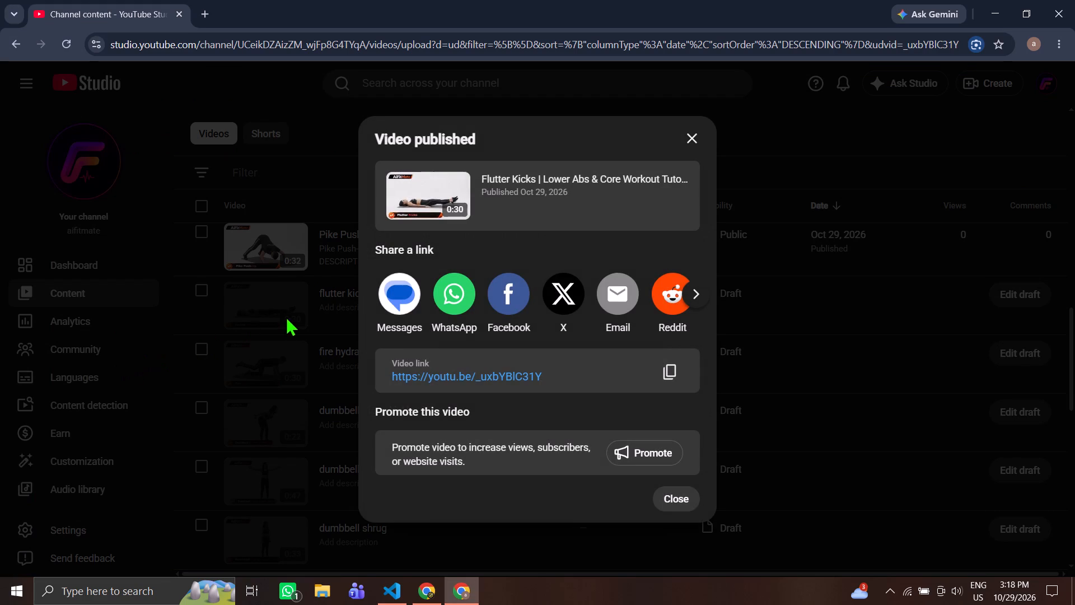
pyautogui.click(671, 494)
# In VS Code, cut the long title and long description from section "9. Flutter Kicks", keeping its heading and short texts.
pyautogui.hotkey('alt', 'Tab')
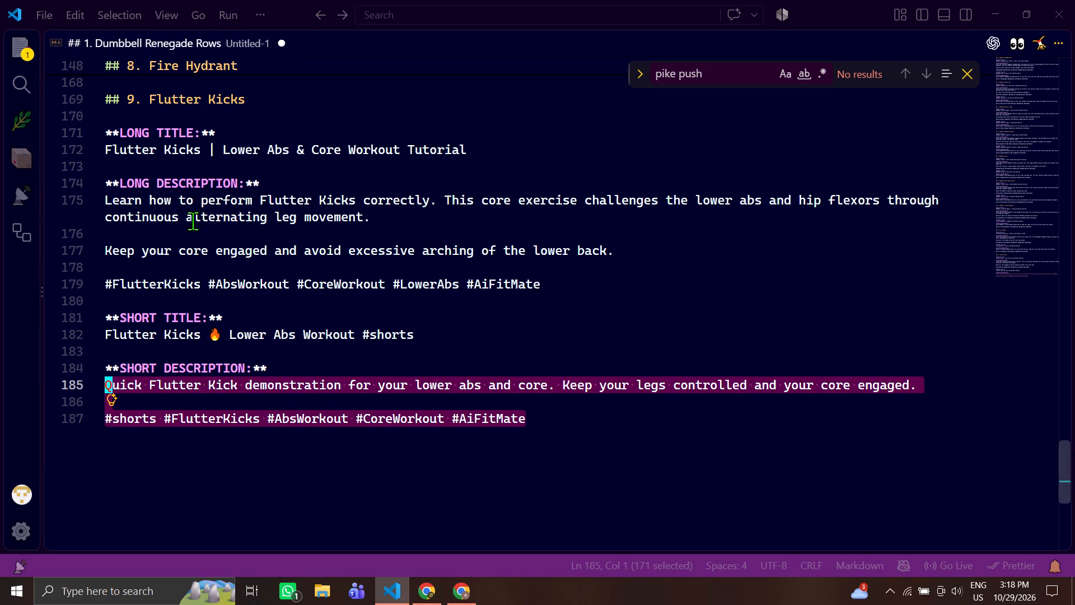
pyautogui.moveTo(572, 292); pyautogui.dragTo(0, 207)
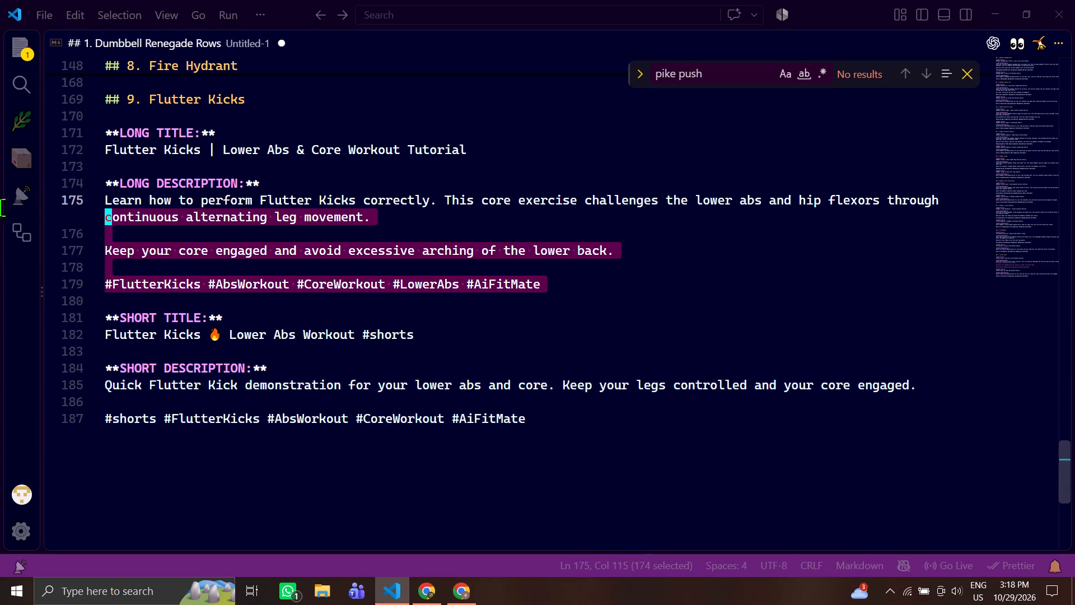
pyautogui.moveTo(0, 207); pyautogui.dragTo(0, 110)
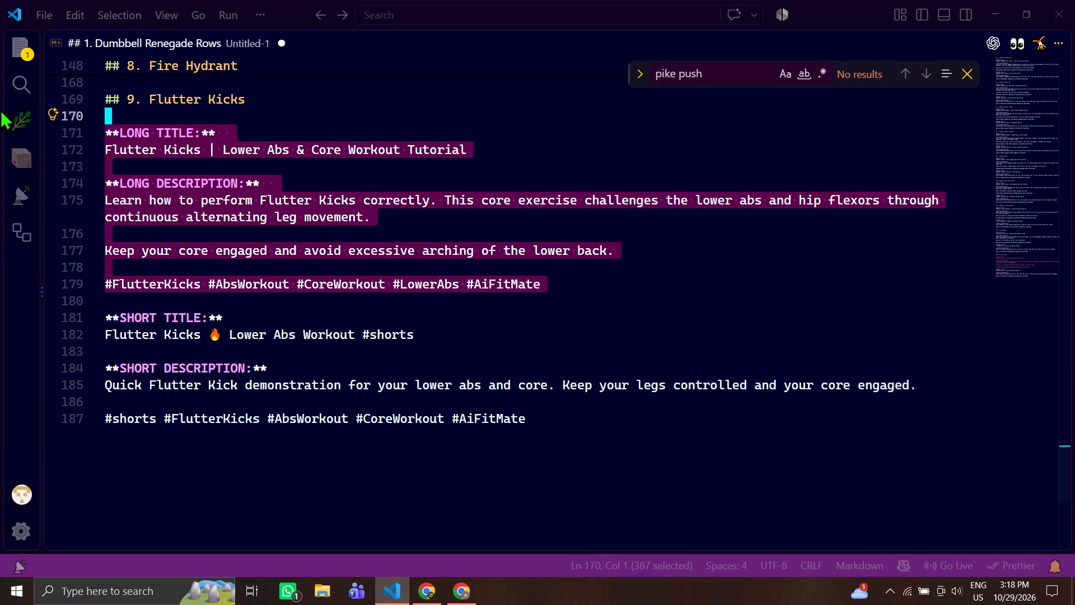
pyautogui.hotkey('ctrl', 'x')
pyautogui.hotkey('ctrl', 'x')
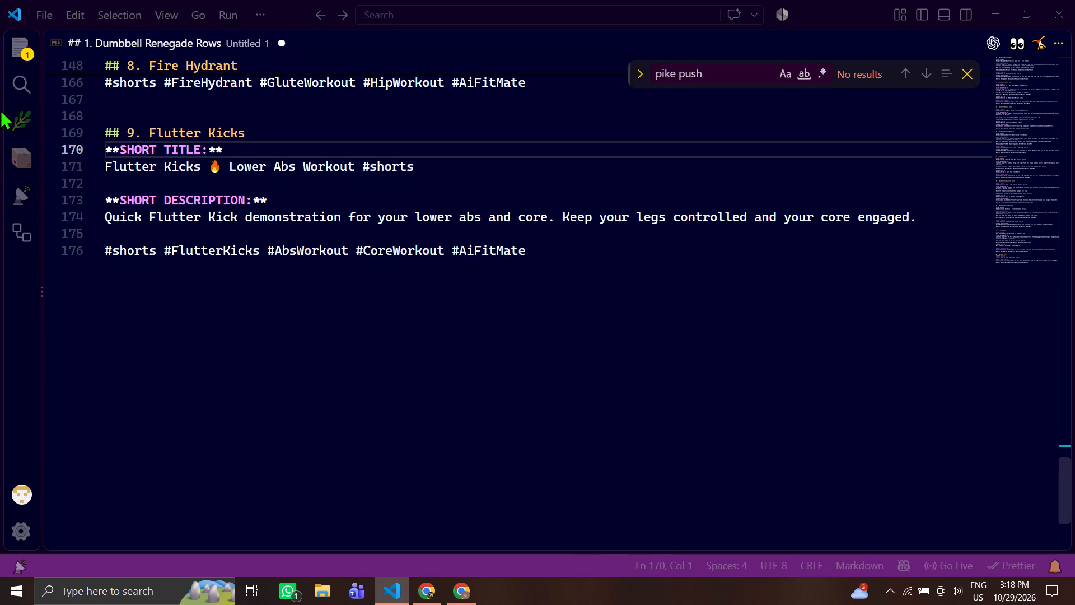
# Copy the long title and the long description with hashtags from section "8. Fire Hydrant".
pyautogui.press('Up')
pyautogui.press('Up')
pyautogui.press('Up')
pyautogui.press('Up')
pyautogui.press('Up')
pyautogui.press('Up')
pyautogui.press('Up')
pyautogui.press('Up')
pyautogui.press('Up')
pyautogui.press('Up')
pyautogui.press('Up')
pyautogui.press('Up')
pyautogui.press('Up')
pyautogui.press('Up')
pyautogui.press('Up')
pyautogui.press('Up')
pyautogui.press('Up')
pyautogui.press('Up')
pyautogui.press('Up')
pyautogui.press('Up')
pyautogui.press('Up')
pyautogui.press('Up')
pyautogui.press('Up')
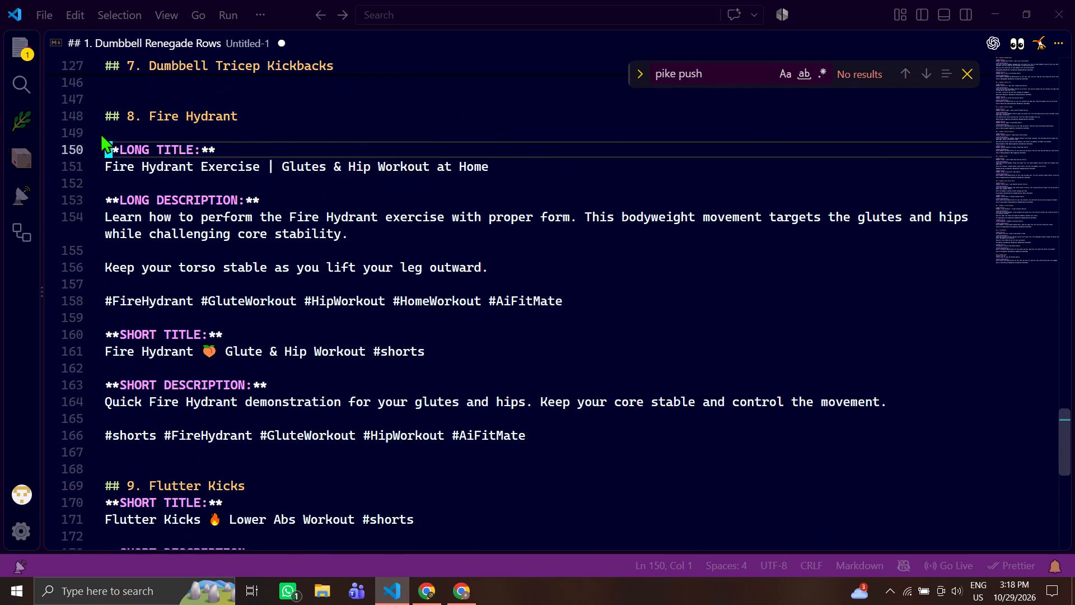
pyautogui.click(213, 199)
pyautogui.hotkey('ctrl', 'c')
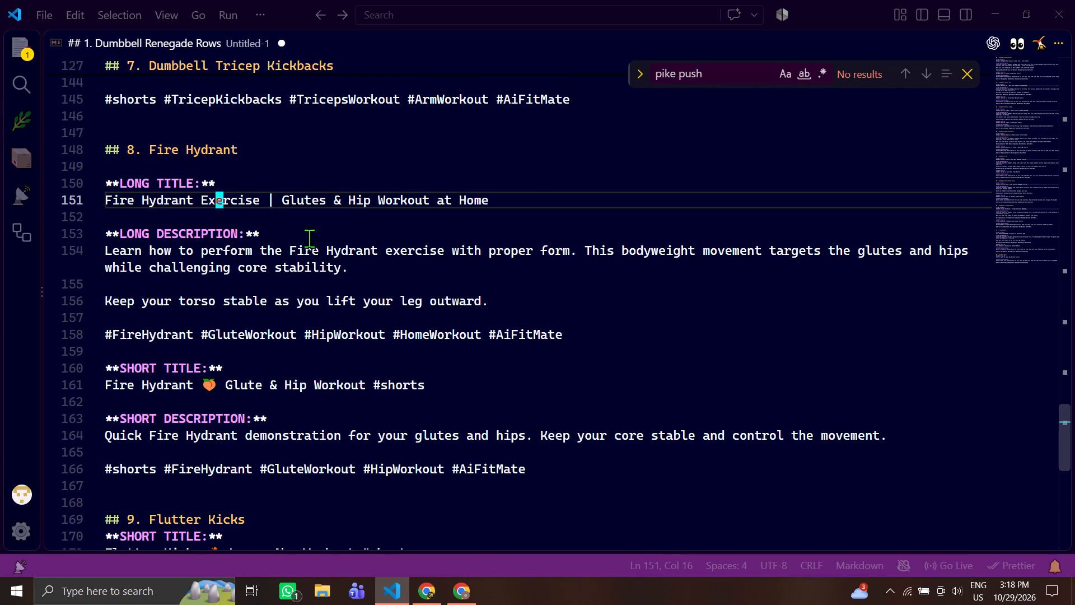
pyautogui.moveTo(580, 331); pyautogui.dragTo(468, 332)
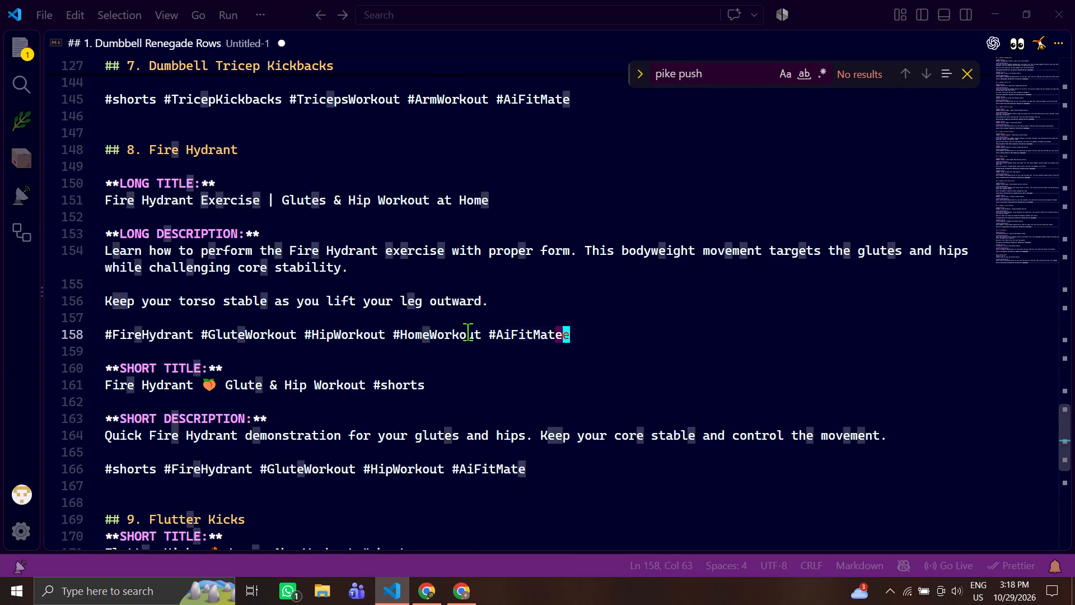
pyautogui.moveTo(468, 332); pyautogui.dragTo(38, 251)
pyautogui.hotkey('ctrl', 'c')
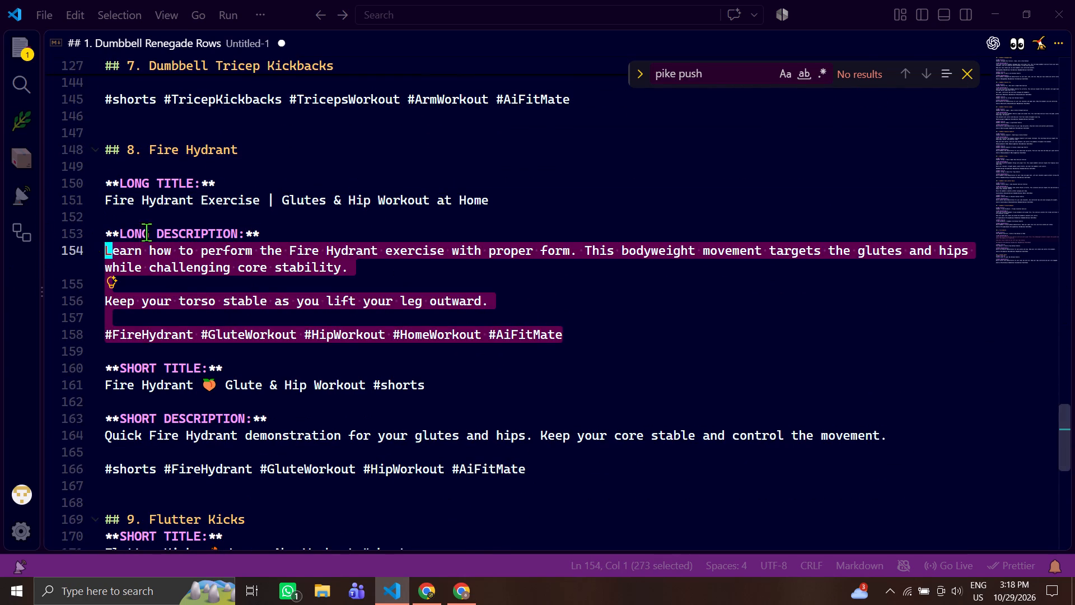
# In YouTube Studio, publish the fire hydrant video draft with the copied long description and title "Fire Hydrant Exercise | Glutes & Hip Workout at Home".
pyautogui.hotkey('alt', 'Tab')
pyautogui.click(321, 373)
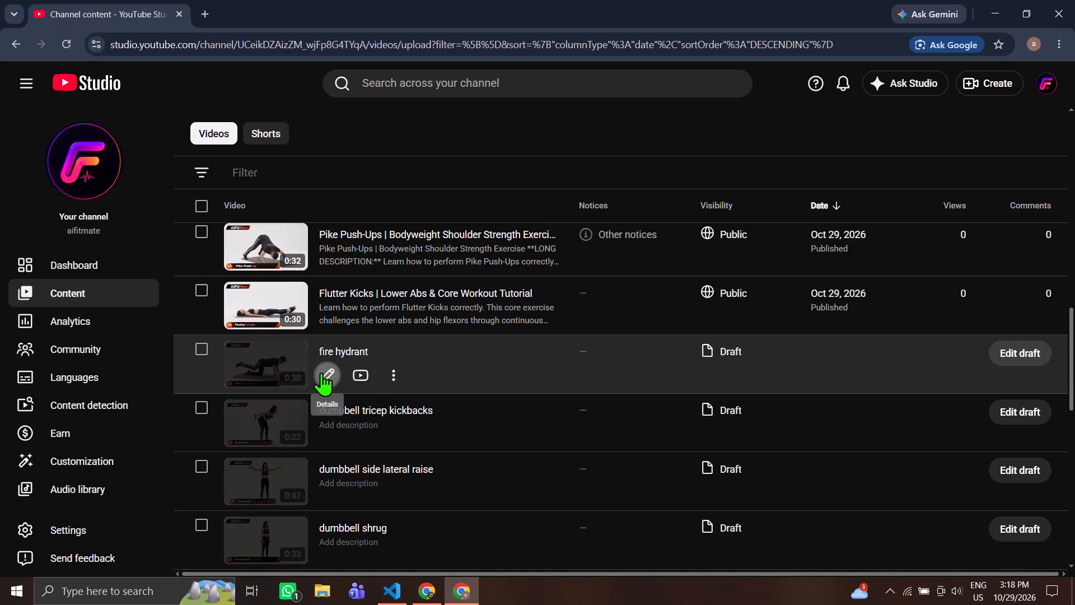
pyautogui.click(334, 396)
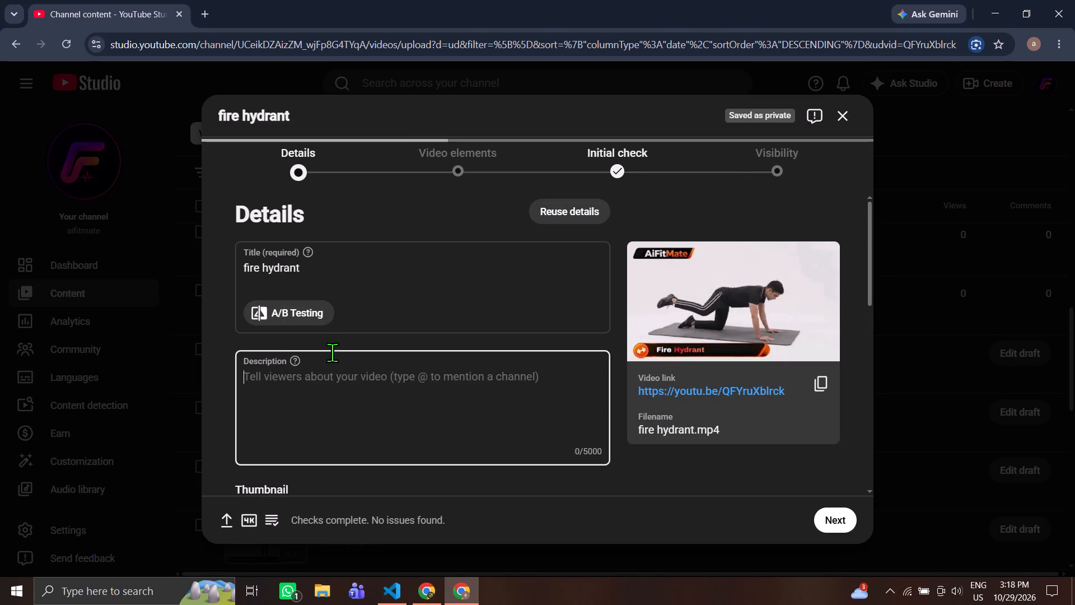
pyautogui.hotkey('ctrl', 'v')
pyautogui.click(326, 262)
pyautogui.hotkey('ctrl', 'a')
pyautogui.press('super+v')
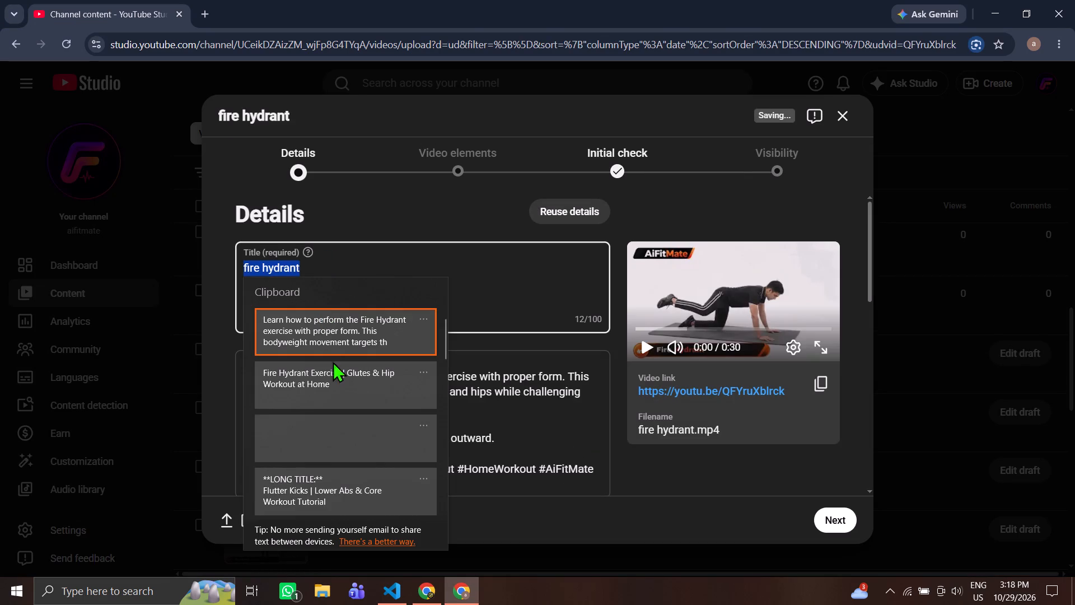
pyautogui.click(333, 382)
pyautogui.hotkey('ctrl', 'v')
pyautogui.click(825, 518)
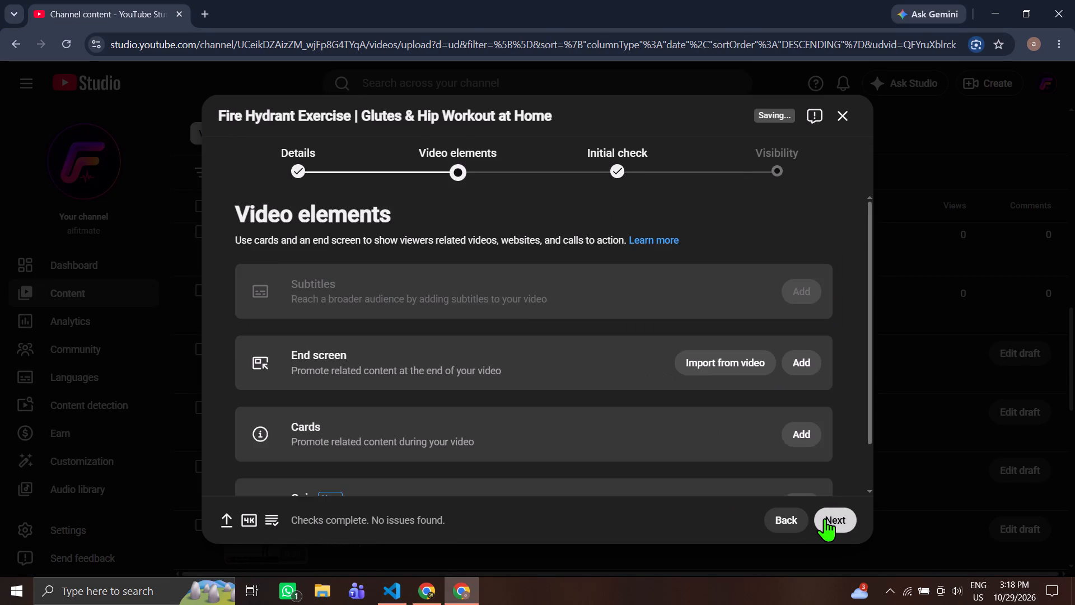
pyautogui.tripleClick(825, 518)
# In VS Code, delete the long title and long description from section "8. Fire Hydrant", keeping its heading and short texts.
pyautogui.hotkey('alt', 'Tab')
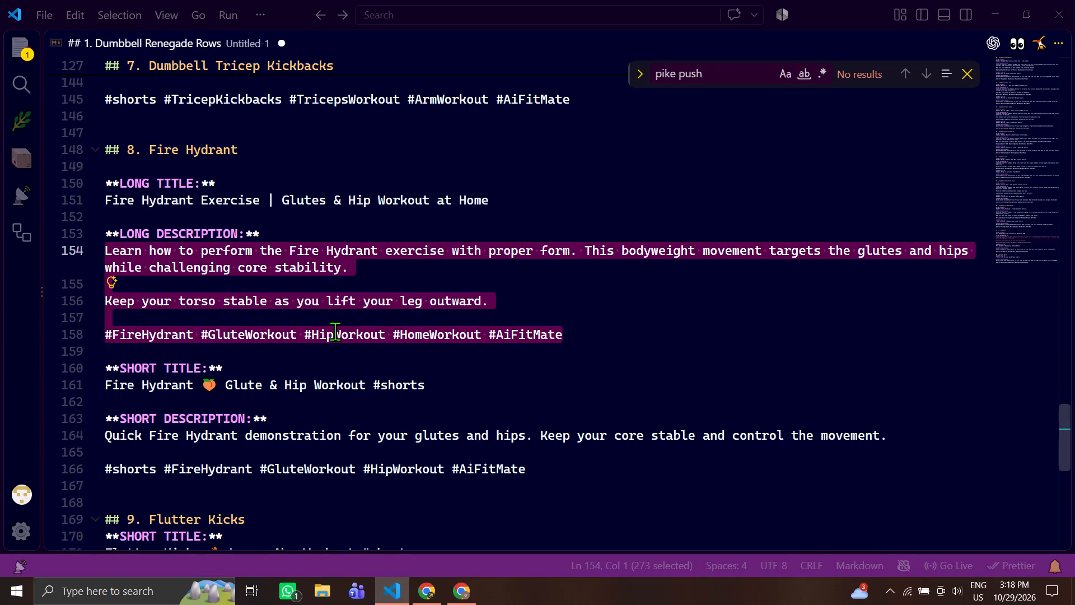
pyautogui.click(587, 338)
pyautogui.moveTo(587, 338); pyautogui.dragTo(142, 174)
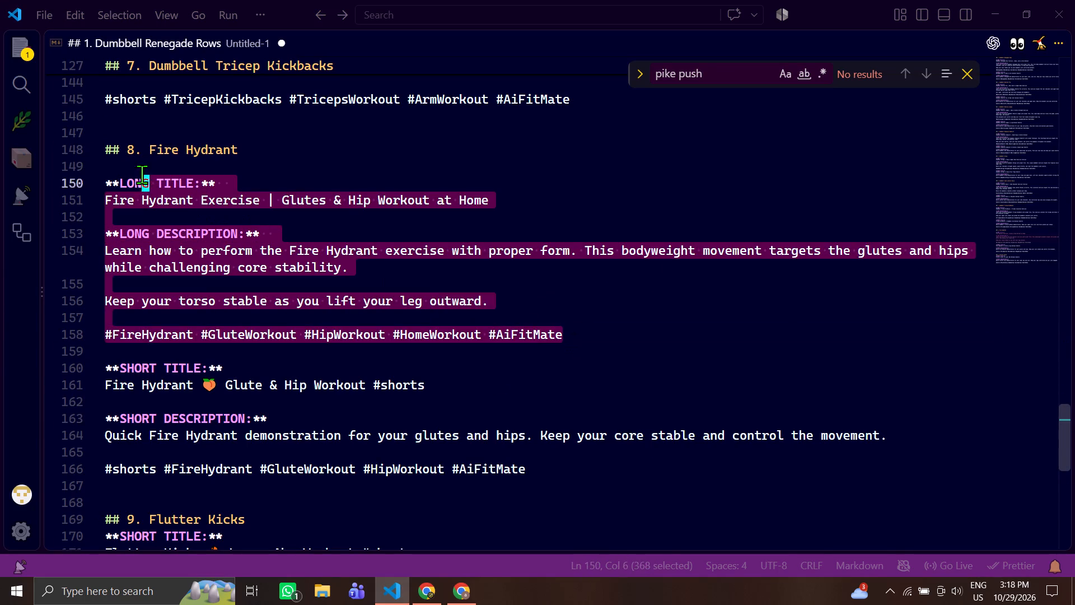
pyautogui.moveTo(142, 174); pyautogui.dragTo(120, 165)
pyautogui.press('BackSpace')
pyautogui.press('BackSpace')
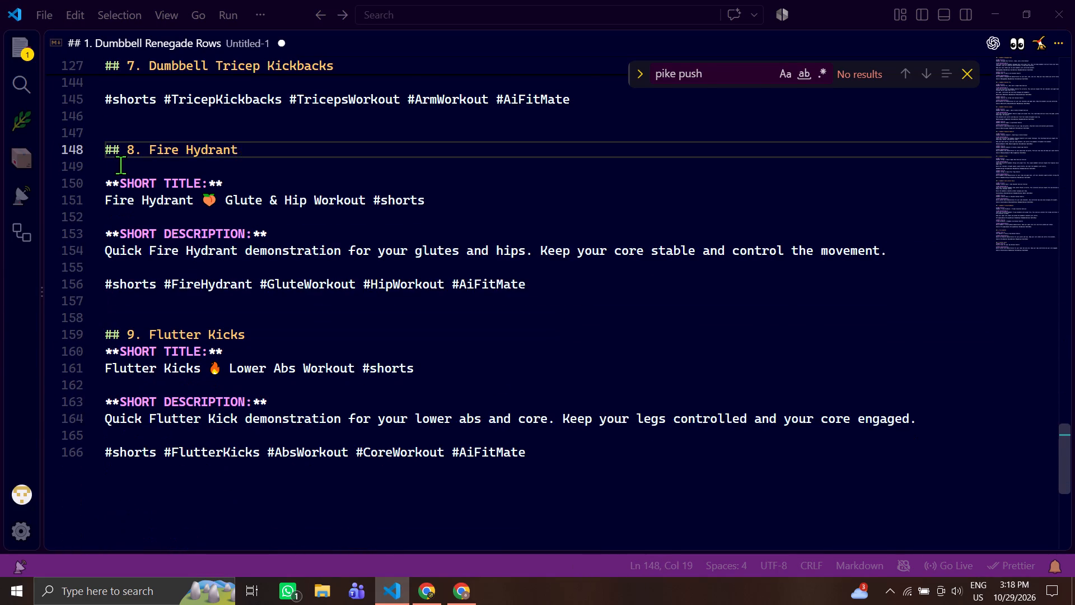
# Copy the long description, including its label and hashtags, and the long title from section "7. Dumbbell Tricep Kickbacks".
pyautogui.press('Up')
pyautogui.press('Up')
pyautogui.press('Up')
pyautogui.press('Up')
pyautogui.press('Up')
pyautogui.press('Up')
pyautogui.press('Up')
pyautogui.press('Up')
pyautogui.press('Up')
pyautogui.press('Up')
pyautogui.press('Up')
pyautogui.press('Up')
pyautogui.press('Up')
pyautogui.press('Up')
pyautogui.press('Up')
pyautogui.press('Up')
pyautogui.press('Up')
pyautogui.press('Up')
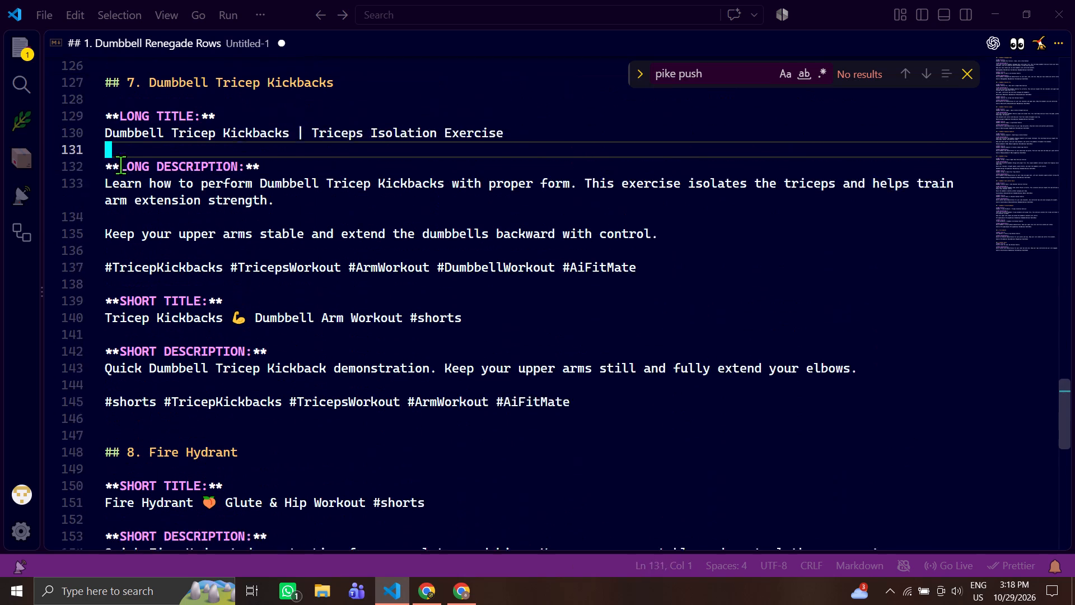
pyautogui.press('Up')
pyautogui.press('Up')
pyautogui.press('Up')
pyautogui.moveTo(661, 317); pyautogui.dragTo(0, 229)
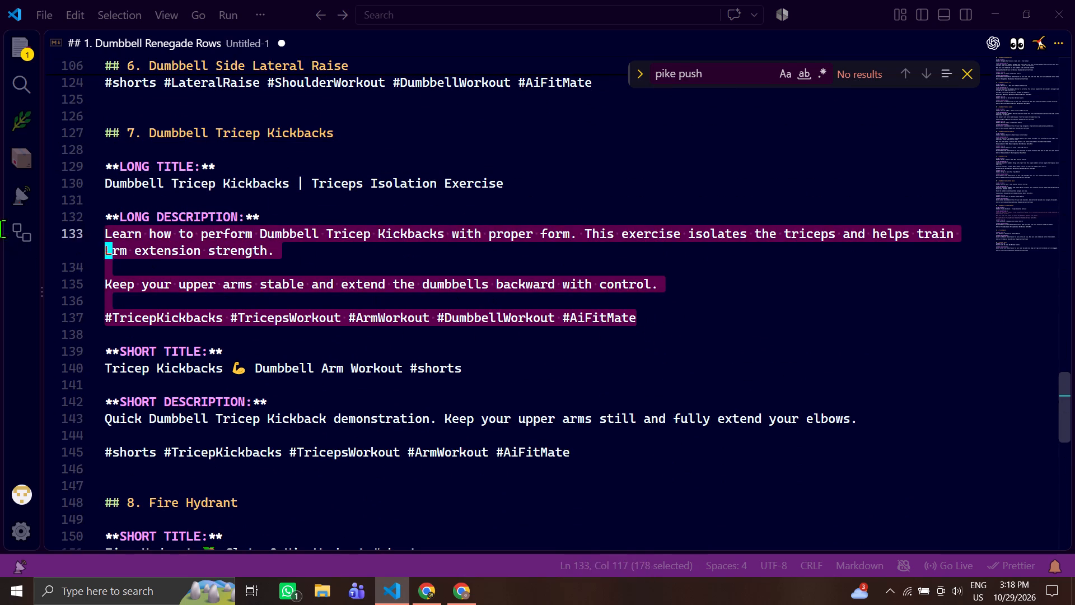
pyautogui.moveTo(0, 229); pyautogui.dragTo(0, 225)
pyautogui.hotkey('ctrl', 'c')
pyautogui.click(516, 187)
pyautogui.hotkey('ctrl', 'c')
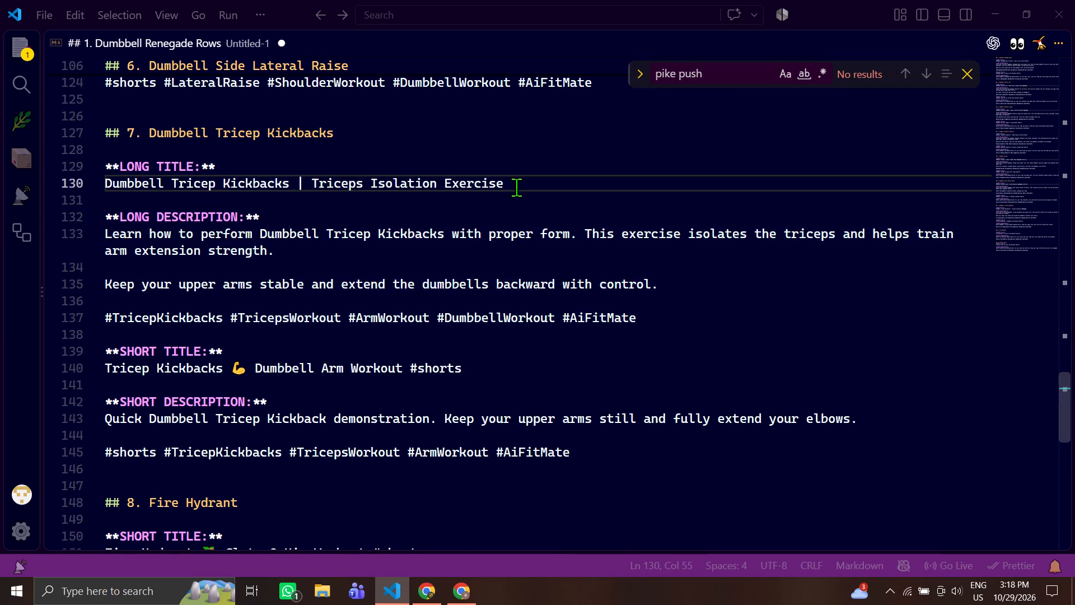
# In YouTube Studio, dismiss the Fire Hydrant video's publishing confirmation.
pyautogui.hotkey('alt', 'Tab')
pyautogui.click(670, 508)
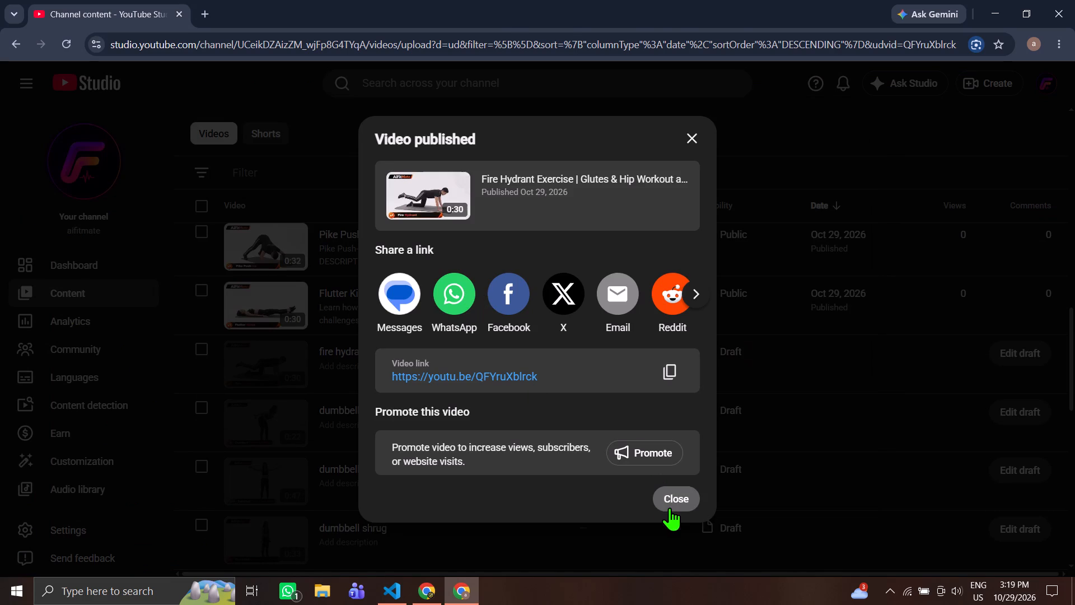
# Fill the dumbbell tricep kickbacks draft with the title "Dumbbell Tricep Kickbacks | Triceps Isolation Exercise" and the copied long description.
pyautogui.click(323, 436)
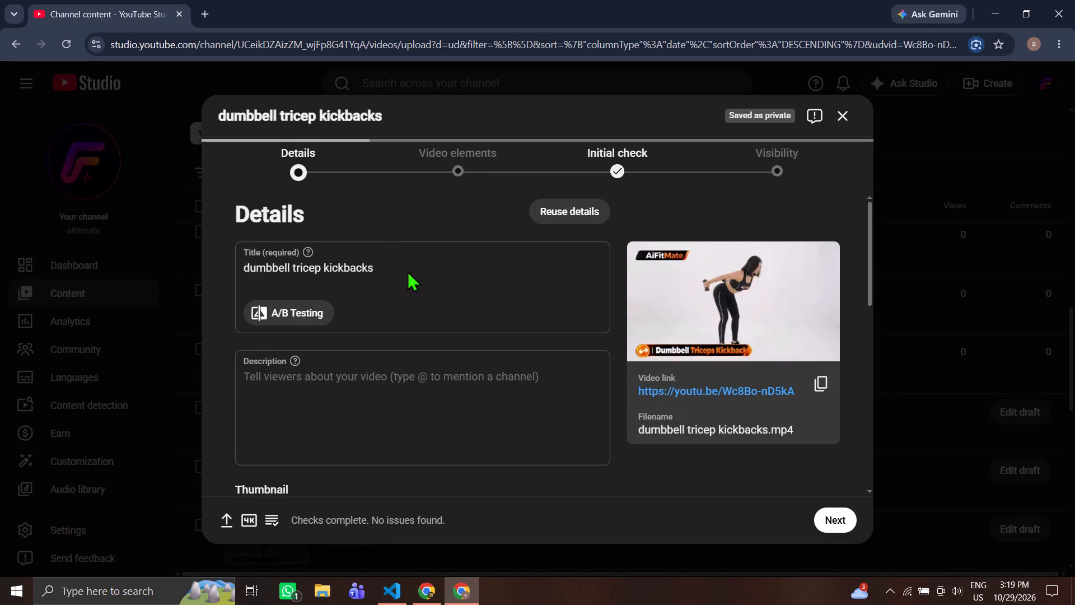
pyautogui.click(407, 271)
pyautogui.hotkey('ctrl', 'a')
pyautogui.hotkey('ctrl', 'v')
pyautogui.click(399, 401)
pyautogui.press('super+v')
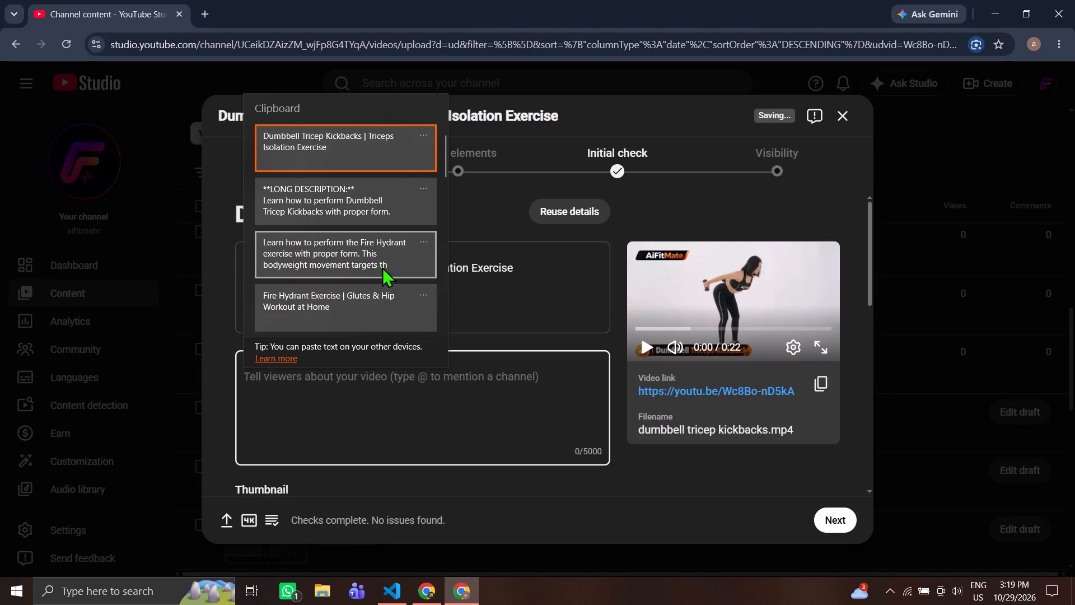
pyautogui.click(331, 203)
pyautogui.hotkey('ctrl', 'v')
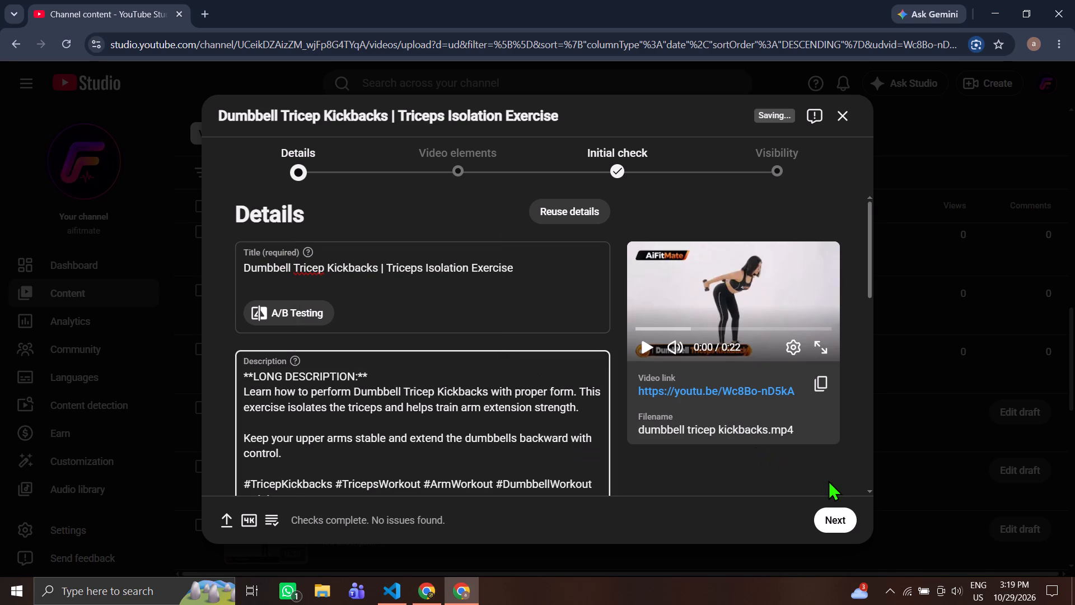
# Replace the draft's description with the long description from VS Code section "7. Dumbbell Tricep Kickbacks", hashtags included but without the "LONG DESCRIPTION" label.
pyautogui.hotkey('alt', 'Tab')
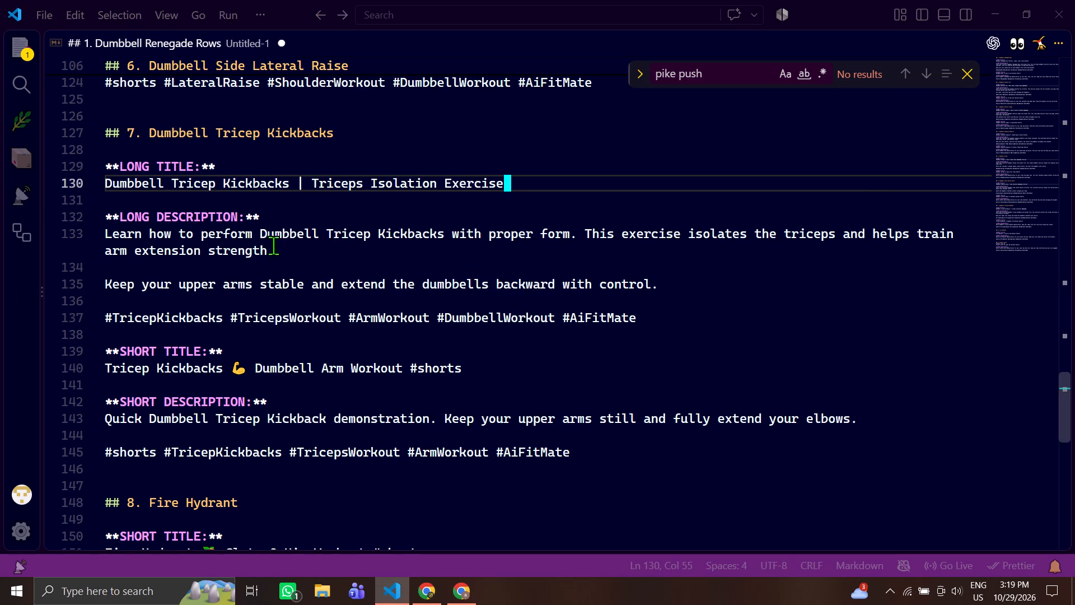
pyautogui.moveTo(645, 319); pyautogui.dragTo(0, 223)
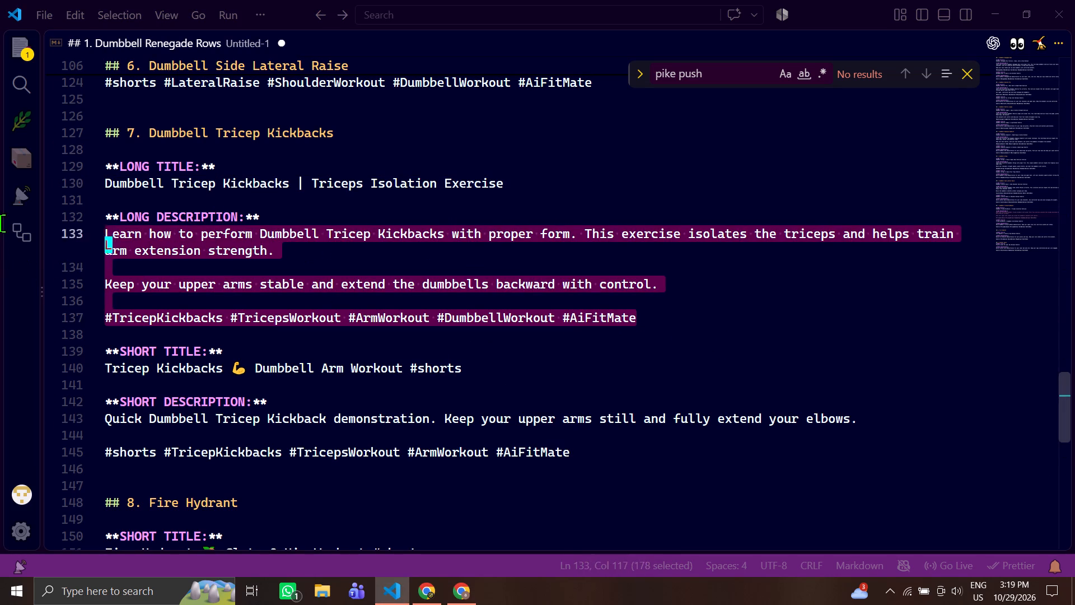
pyautogui.moveTo(0, 223); pyautogui.dragTo(0, 230)
pyautogui.hotkey('ctrl', 'c')
pyautogui.hotkey('alt', 'Tab')
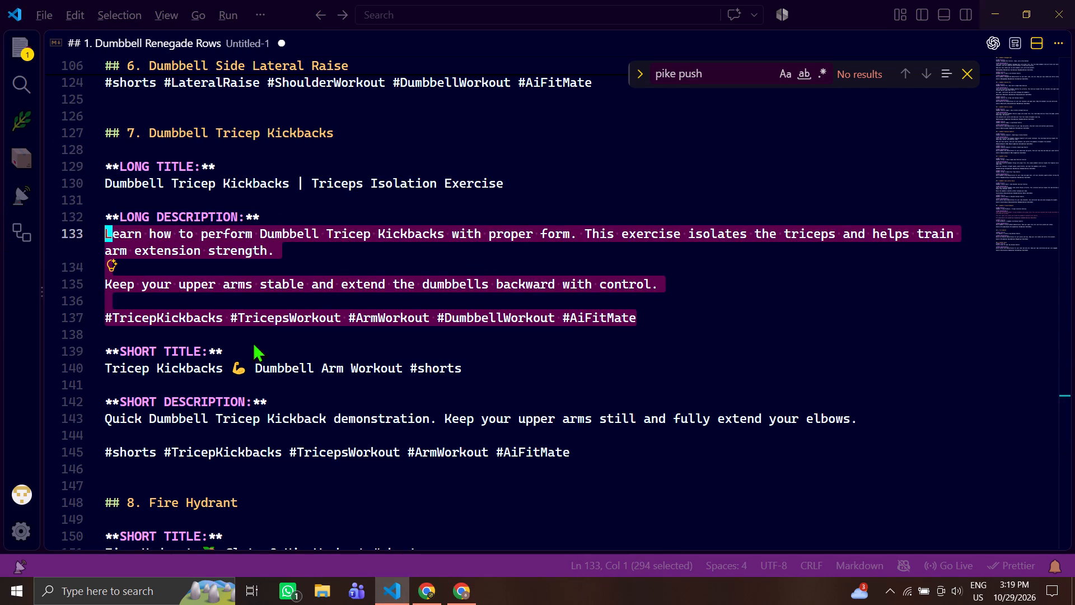
pyautogui.hotkey('ctrl', 'a')
pyautogui.hotkey('ctrl', 'v')
# Publish the Dumbbell Tricep Kickbacks video as public.
pyautogui.tripleClick(839, 518)
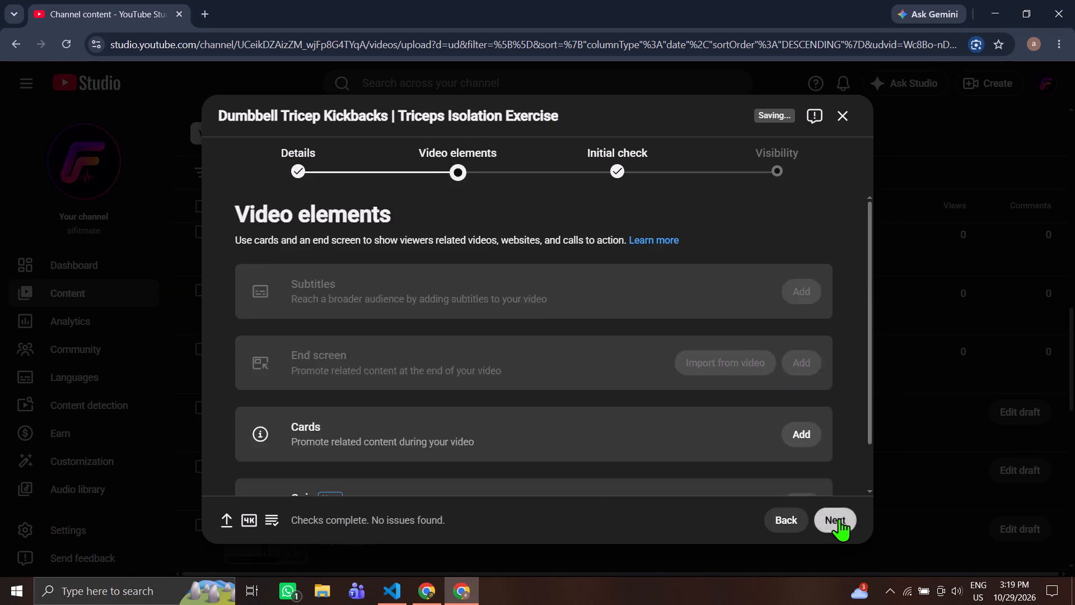
pyautogui.click(839, 518)
# In VS Code, delete the long title and long description from section "7. Dumbbell Tricep Kickbacks", keeping its heading and short texts.
pyautogui.hotkey('alt', 'Tab')
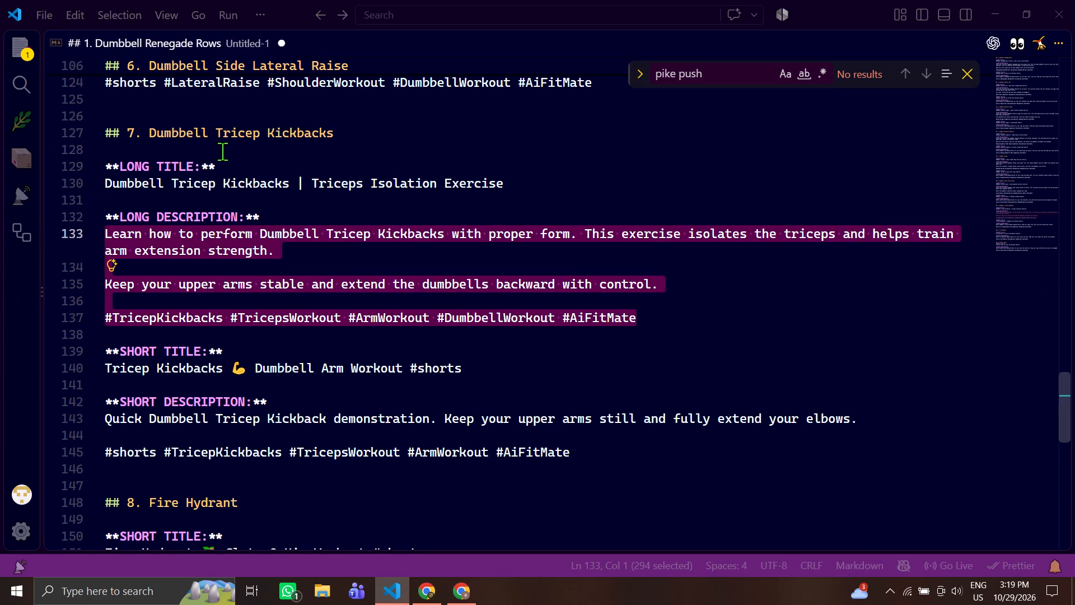
pyautogui.keyDown('shift'); pyautogui.click(222, 151); pyautogui.keyUp('shift')
pyautogui.press('BackSpace')
pyautogui.press('Down')
pyautogui.press('BackSpace')
pyautogui.press('BackSpace')
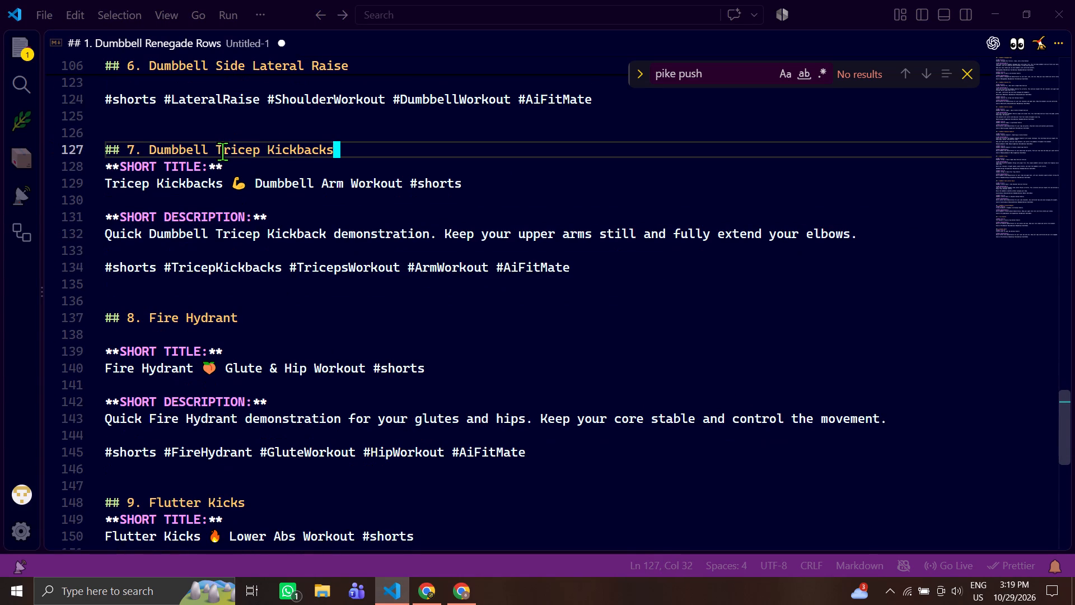
# Copy the long title and the long description with hashtags, without its label, from section "6. Dumbbell Side Lateral Raise".
pyautogui.press('Up')
pyautogui.press('Up')
pyautogui.press('Up')
pyautogui.press('Up')
pyautogui.press('Up')
pyautogui.press('Up')
pyautogui.press('Up')
pyautogui.press('Up')
pyautogui.press('Up')
pyautogui.press('Up')
pyautogui.press('Up')
pyautogui.press('Up')
pyautogui.press('Up')
pyautogui.press('Up')
pyautogui.press('Up')
pyautogui.press('Up')
pyautogui.press('Up')
pyautogui.press('Up')
pyautogui.press('Up')
pyautogui.press('Up')
pyautogui.press('Up')
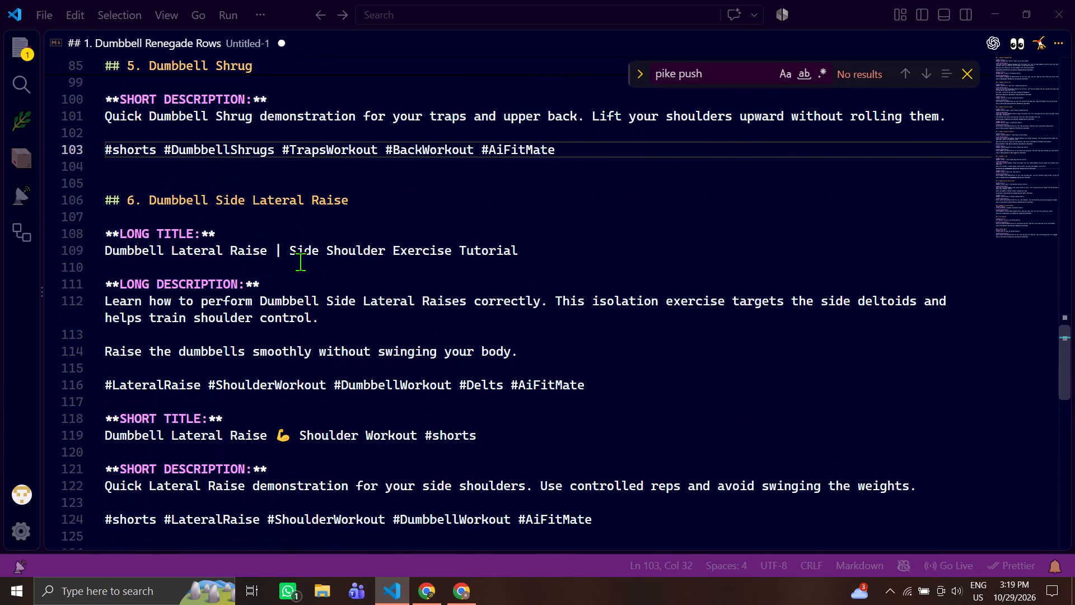
pyautogui.click(311, 254)
pyautogui.hotkey('ctrl', 'c')
pyautogui.moveTo(605, 388); pyautogui.dragTo(293, 340)
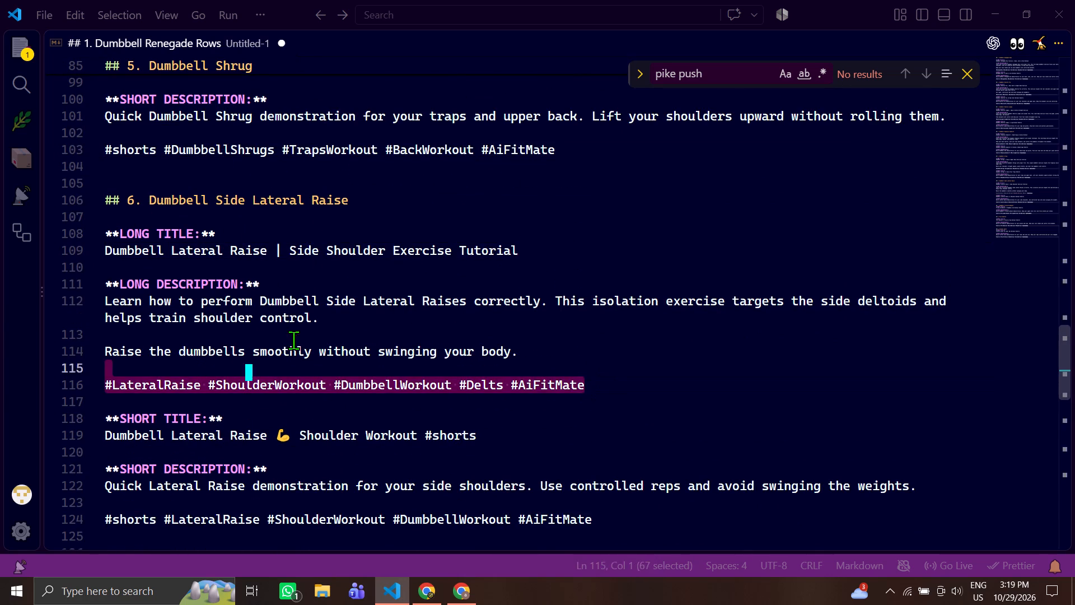
pyautogui.moveTo(293, 340); pyautogui.dragTo(0, 295)
pyautogui.hotkey('ctrl', 'c')
# In YouTube Studio, dismiss the Dumbbell Tricep Kickbacks video's publishing confirmation.
pyautogui.hotkey('alt', 'Tab')
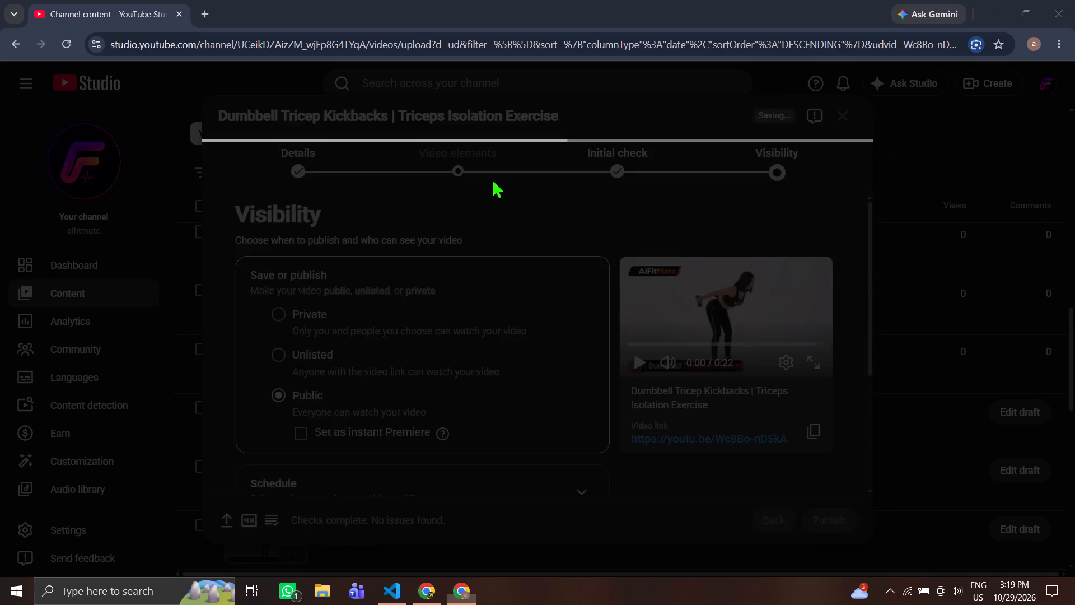
pyautogui.click(683, 139)
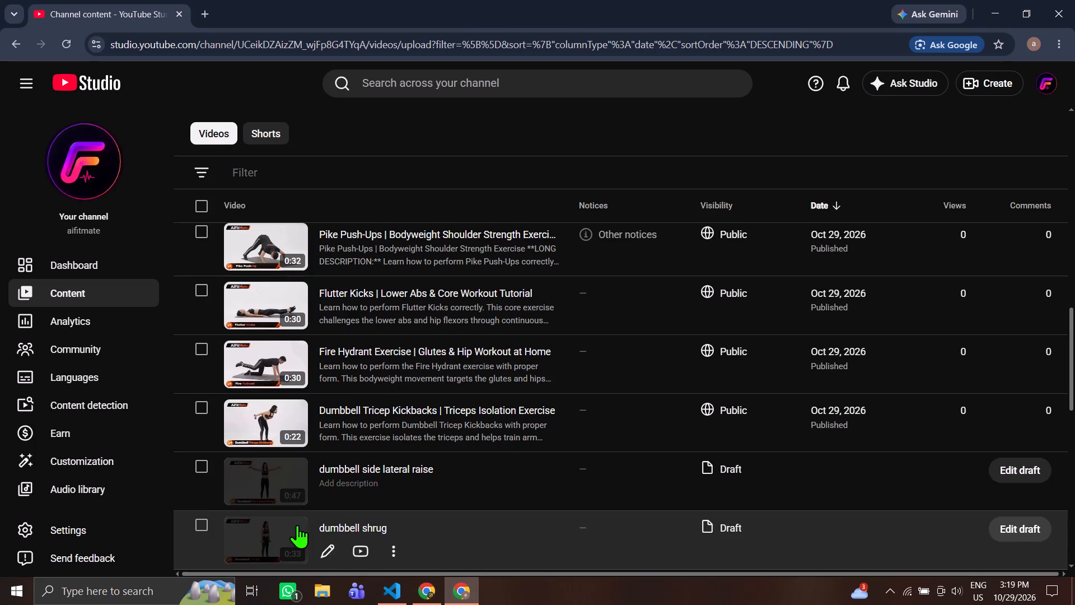
# Publish the dumbbell side lateral raise draft with the copied long description and title "Dumbbell Lateral Raise | Side Shoulder Exercise Tutorial".
pyautogui.click(324, 488)
pyautogui.hotkey('alt', 'Tab')
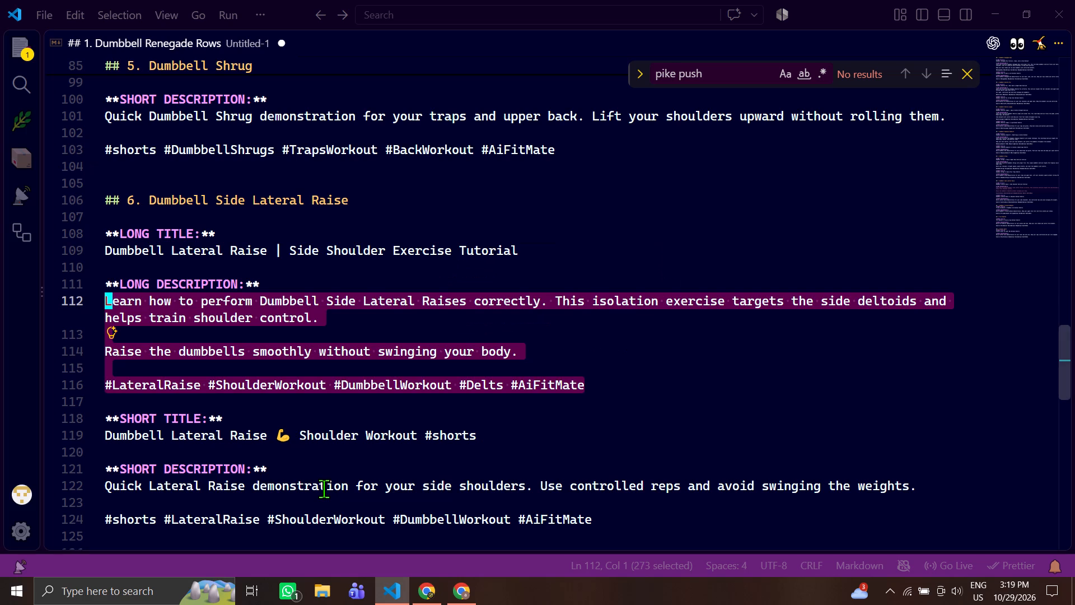
pyautogui.hotkey('alt', 'Tab')
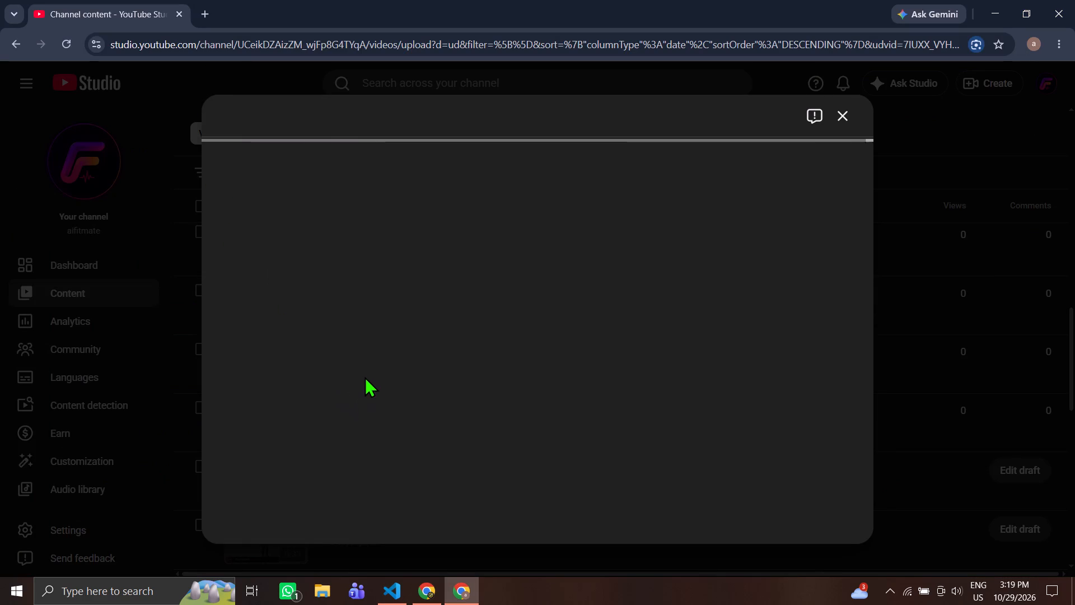
pyautogui.click(367, 391)
pyautogui.hotkey('ctrl', 'v')
pyautogui.click(406, 267)
pyautogui.hotkey('ctrl', 'a')
pyautogui.press('super+v')
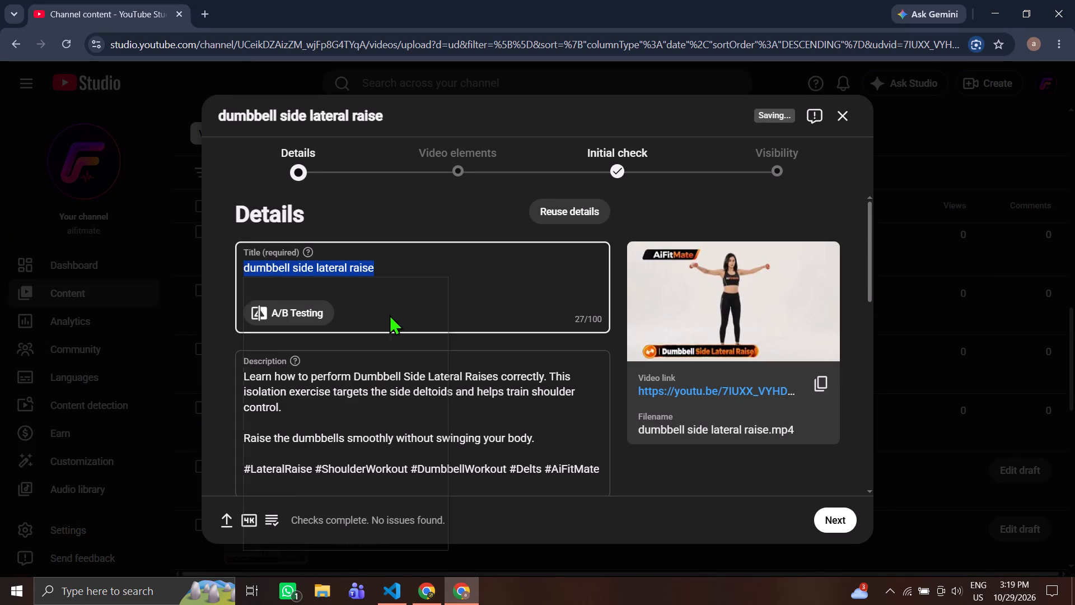
pyautogui.click(371, 373)
pyautogui.hotkey('ctrl', 'v')
pyautogui.tripleClick(828, 514)
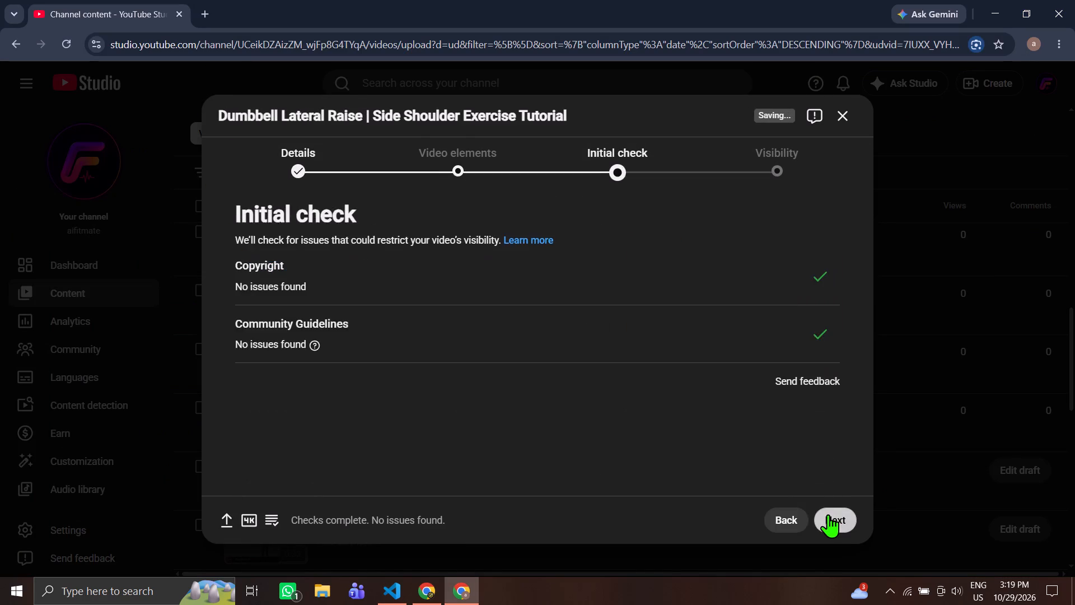
pyautogui.click(828, 514)
# In VS Code, cut the long title and long description from section "6. Dumbbell Side Lateral Raise", keeping its heading and short texts.
pyautogui.hotkey('alt', 'Tab')
pyautogui.keyDown('shift'); pyautogui.click(166, 208); pyautogui.keyUp('shift')
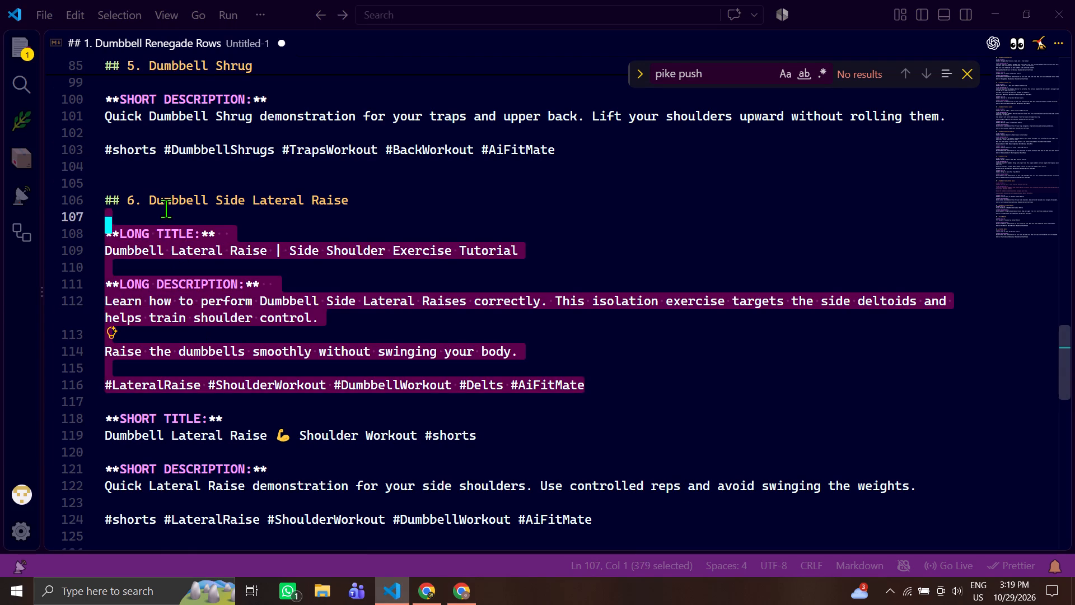
pyautogui.hotkey('ctrl', 'x')
pyautogui.hotkey('ctrl', 'x')
pyautogui.hotkey('ctrl', 'x')
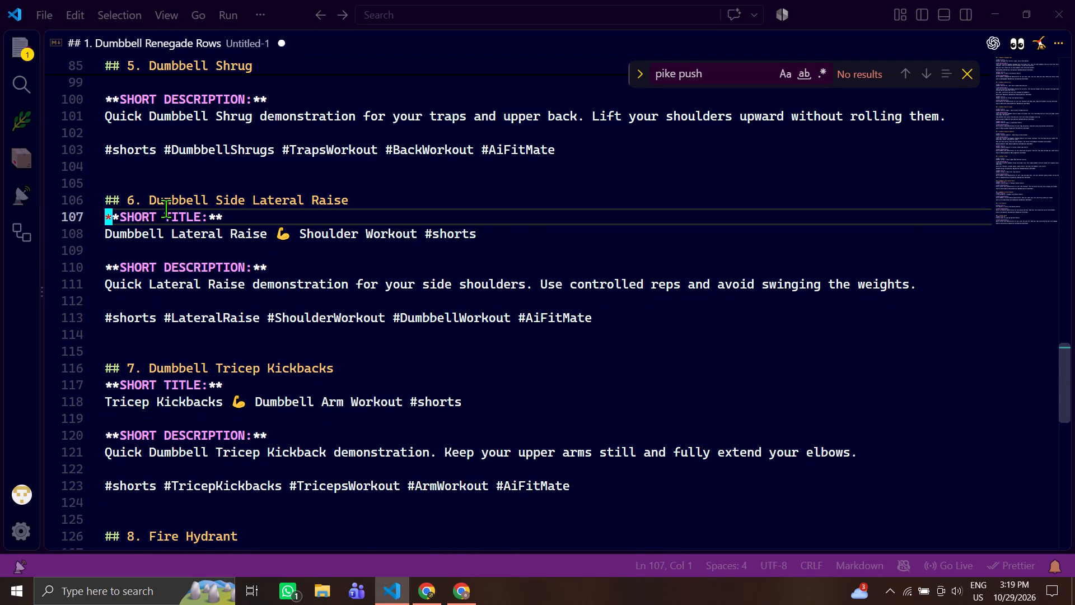
# Copy the long description with hashtags, without its label, and the long title from section "5. Dumbbell Shrug".
pyautogui.press('Up')
pyautogui.press('Up')
pyautogui.press('Up')
pyautogui.press('Up')
pyautogui.press('Up')
pyautogui.press('Up')
pyautogui.press('Up')
pyautogui.press('Up')
pyautogui.press('Up')
pyautogui.press('Up')
pyautogui.press('Up')
pyautogui.press('Up')
pyautogui.press('Up')
pyautogui.press('Up')
pyautogui.press('Up')
pyautogui.press('Up')
pyautogui.press('Up')
pyautogui.press('Up')
pyautogui.press('Up')
pyautogui.press('Up')
pyautogui.press('Up')
pyautogui.press('Up')
pyautogui.press('Up')
pyautogui.press('Up')
pyautogui.press('Up')
pyautogui.press('Up')
pyautogui.press('Up')
pyautogui.press('Up')
pyautogui.press('Up')
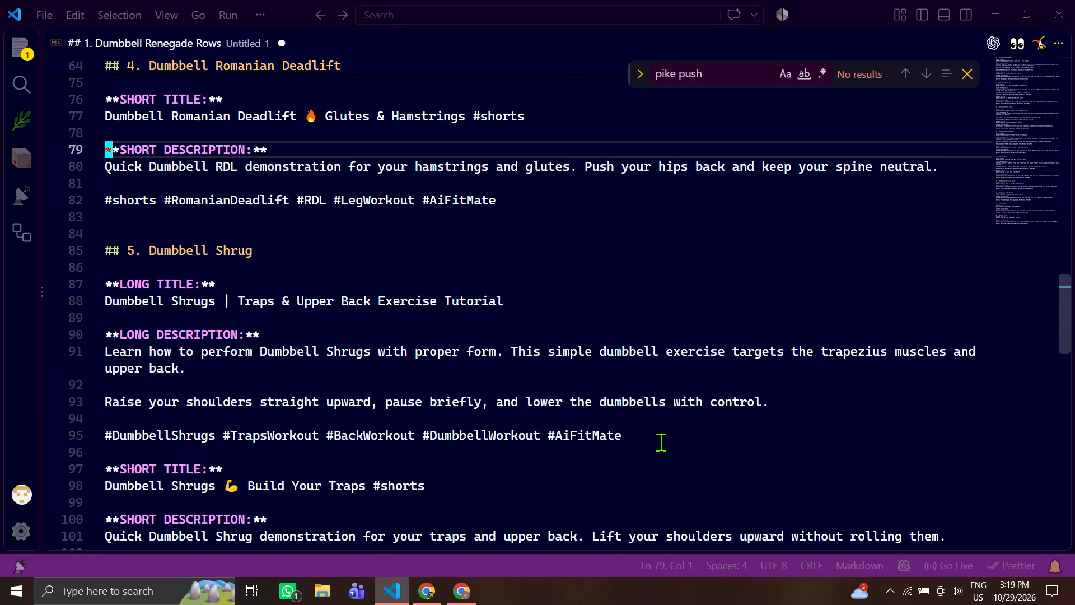
pyautogui.moveTo(661, 443); pyautogui.dragTo(87, 348)
pyautogui.hotkey('ctrl', 'c')
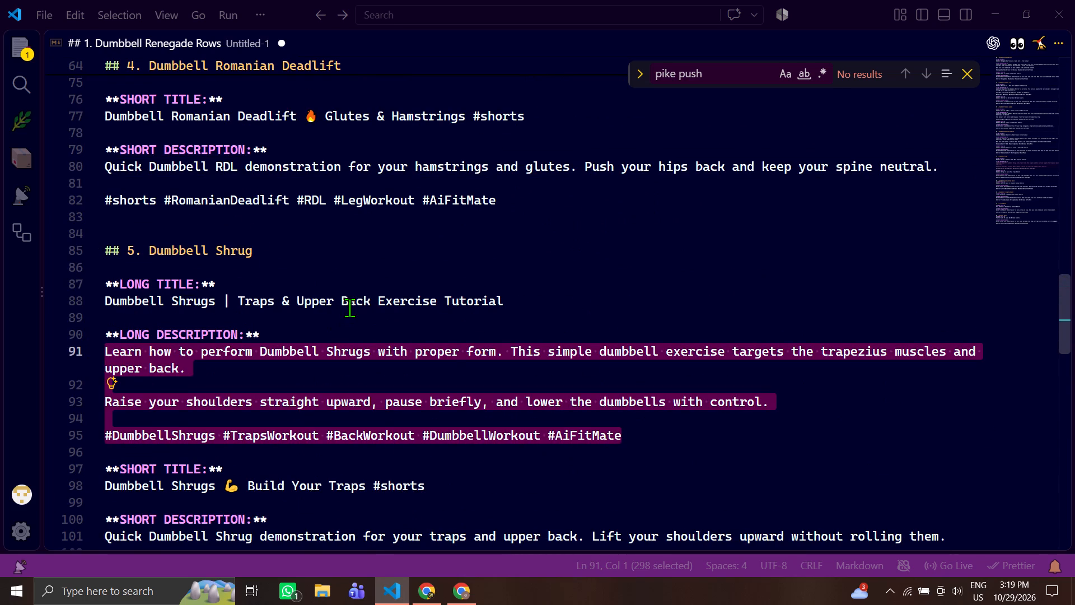
pyautogui.click(351, 304)
pyautogui.hotkey('ctrl', 'c')
# In YouTube Studio, dismiss the Dumbbell Lateral Raise video's publishing confirmation.
pyautogui.hotkey('alt', 'Tab')
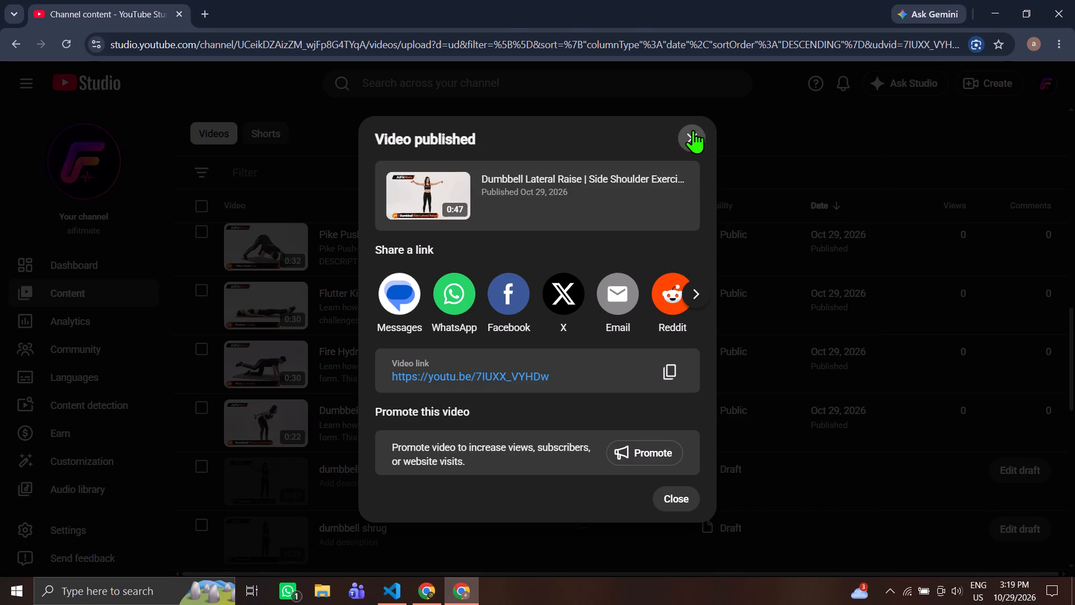
pyautogui.click(693, 130)
# Publish the dumbbell shrug draft with the title "Dumbbell Shrugs | Traps & Upper Back Exercise Tutorial" and the copied long description.
pyautogui.moveTo(1074, 318); pyautogui.dragTo(1074, 398)
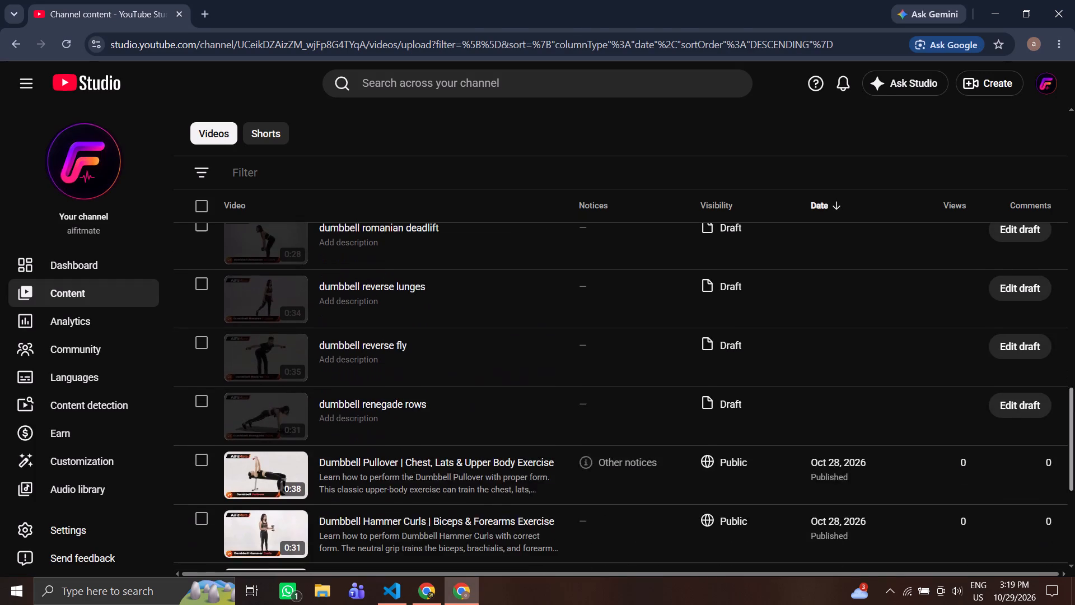
pyautogui.moveTo(1074, 398); pyautogui.dragTo(1073, 374)
pyautogui.click(325, 297)
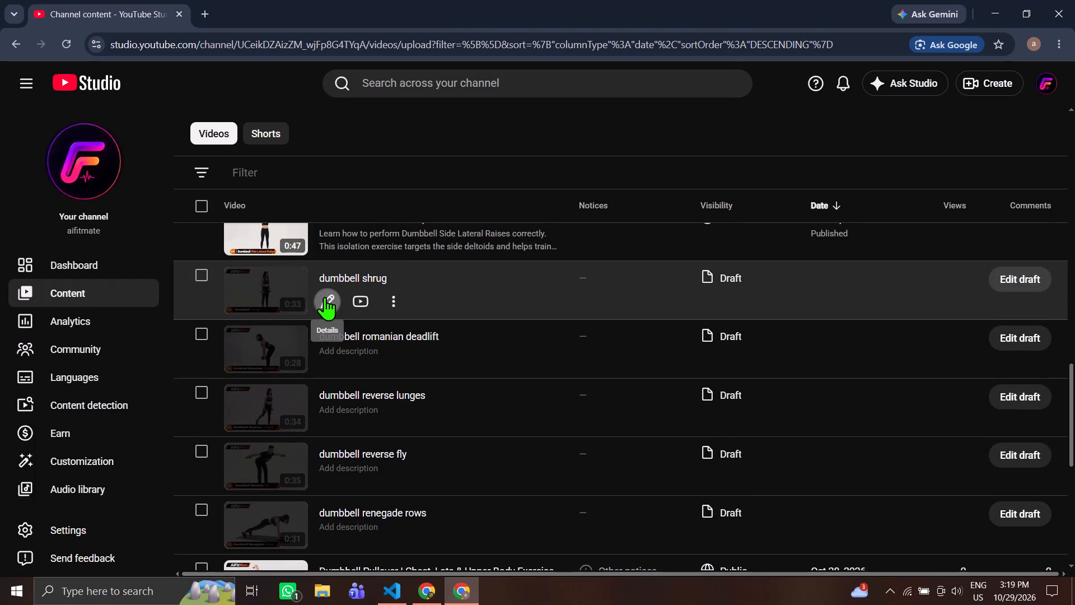
pyautogui.hotkey('alt', 'Tab')
pyautogui.hotkey('alt', 'Tab')
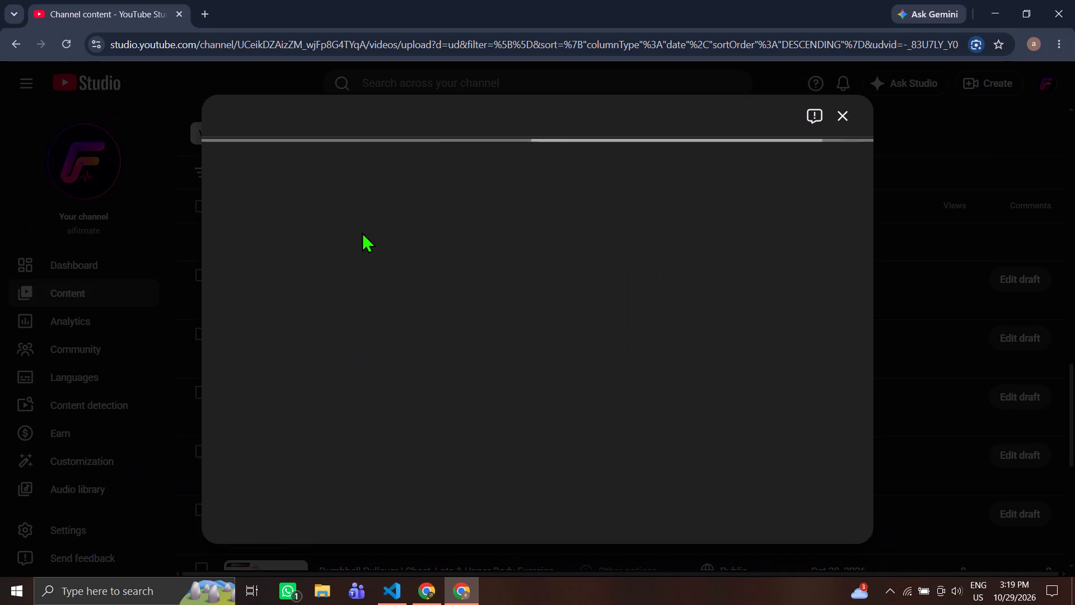
pyautogui.click(384, 256)
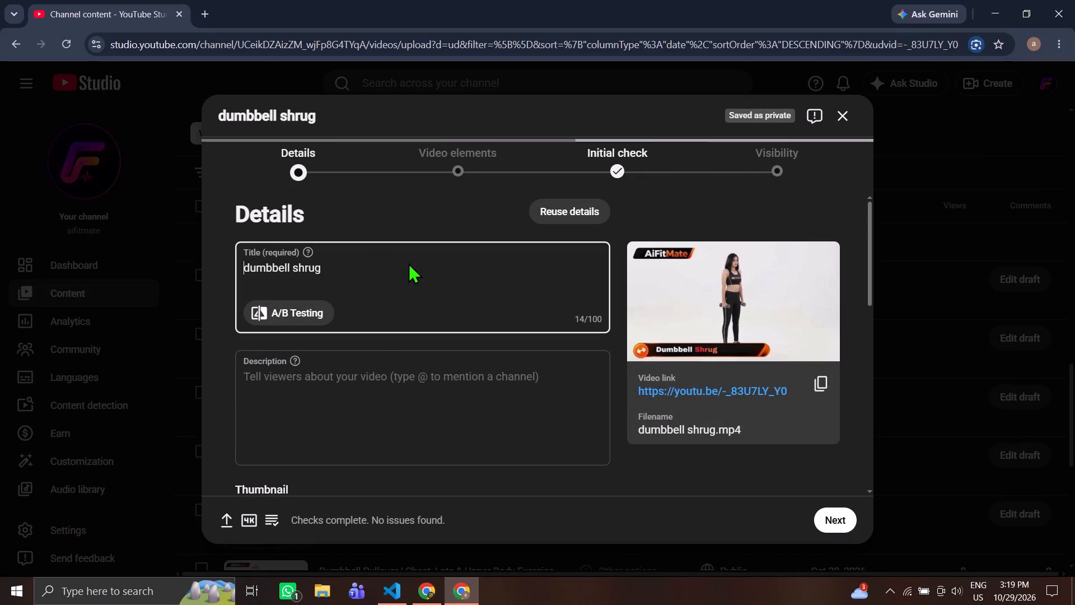
pyautogui.hotkey('ctrl', 'a')
pyautogui.hotkey('ctrl', 'v')
pyautogui.click(377, 378)
pyautogui.press('super+v')
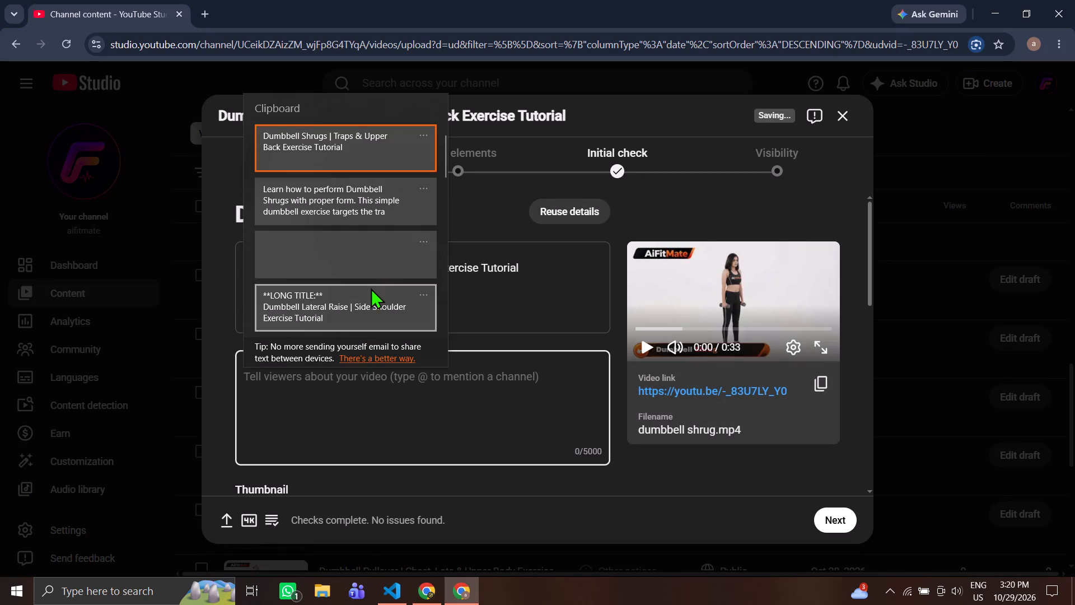
pyautogui.click(359, 199)
pyautogui.hotkey('ctrl', 'v')
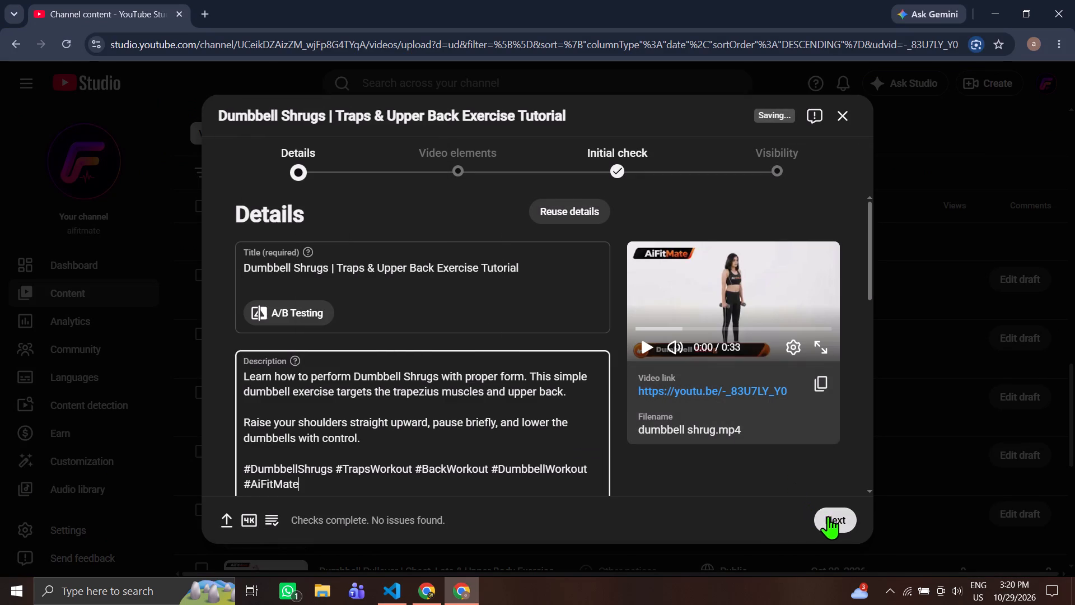
pyautogui.click(818, 520)
pyautogui.click(819, 509)
pyautogui.tripleClick(830, 523)
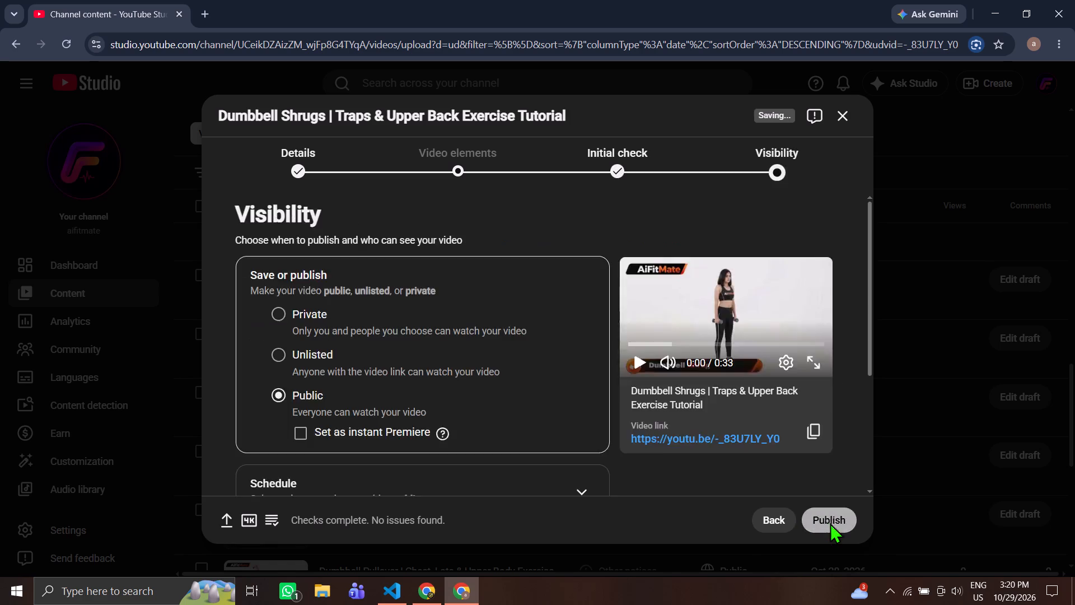
# In VS Code, delete the long title and long description from section "5. Dumbbell Shrug", keeping its heading and short texts.
pyautogui.hotkey('alt', 'Tab')
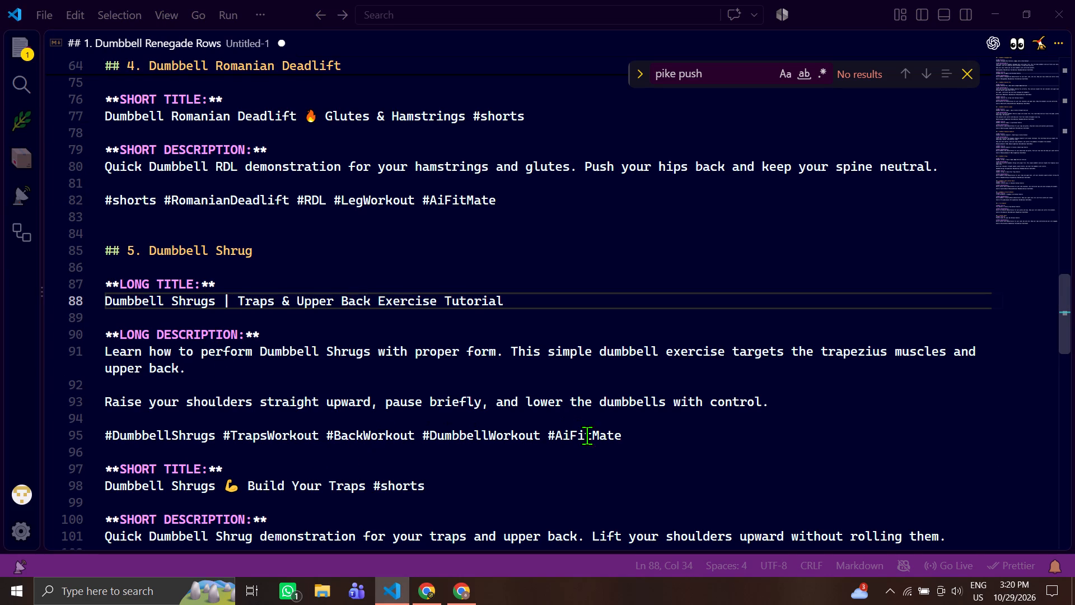
pyautogui.moveTo(635, 439); pyautogui.dragTo(175, 349)
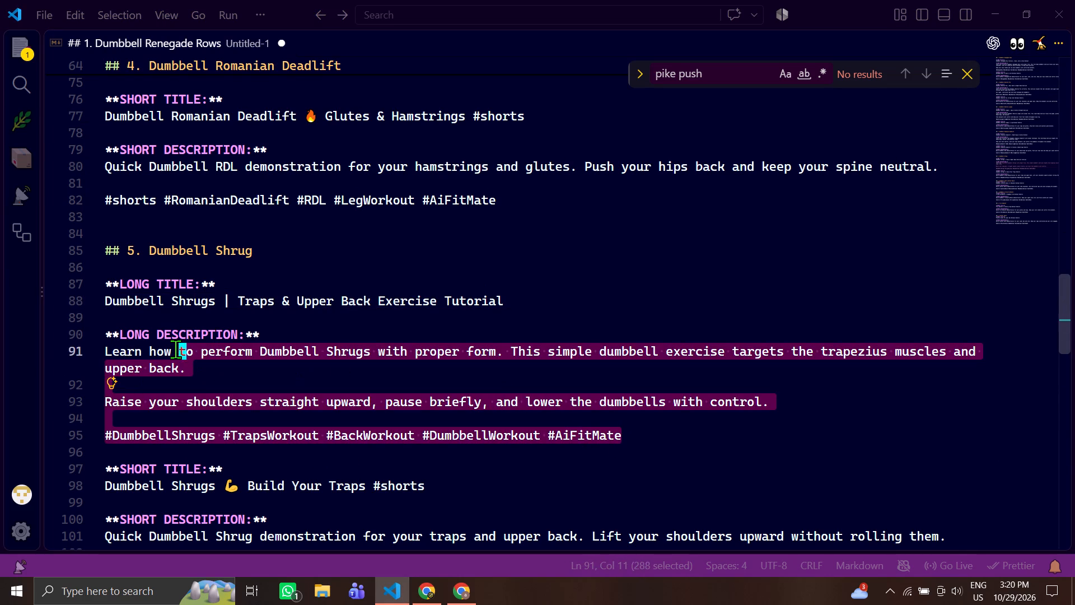
pyautogui.moveTo(175, 349); pyautogui.dragTo(102, 278)
pyautogui.press('BackSpace')
pyautogui.press('BackSpace')
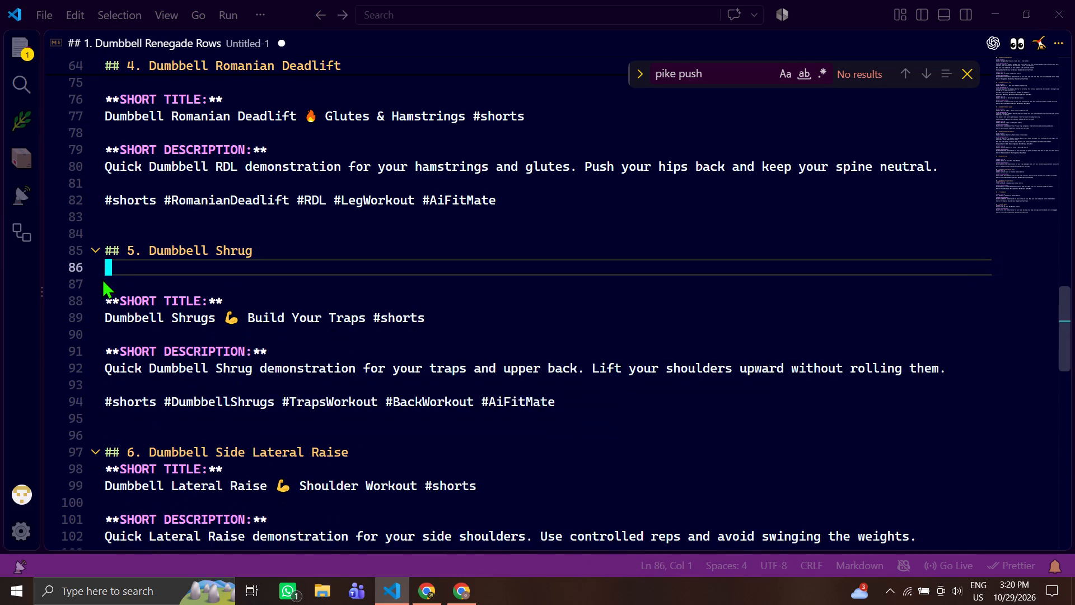
pyautogui.press('BackSpace')
pyautogui.press('Down')
pyautogui.press('BackSpace')
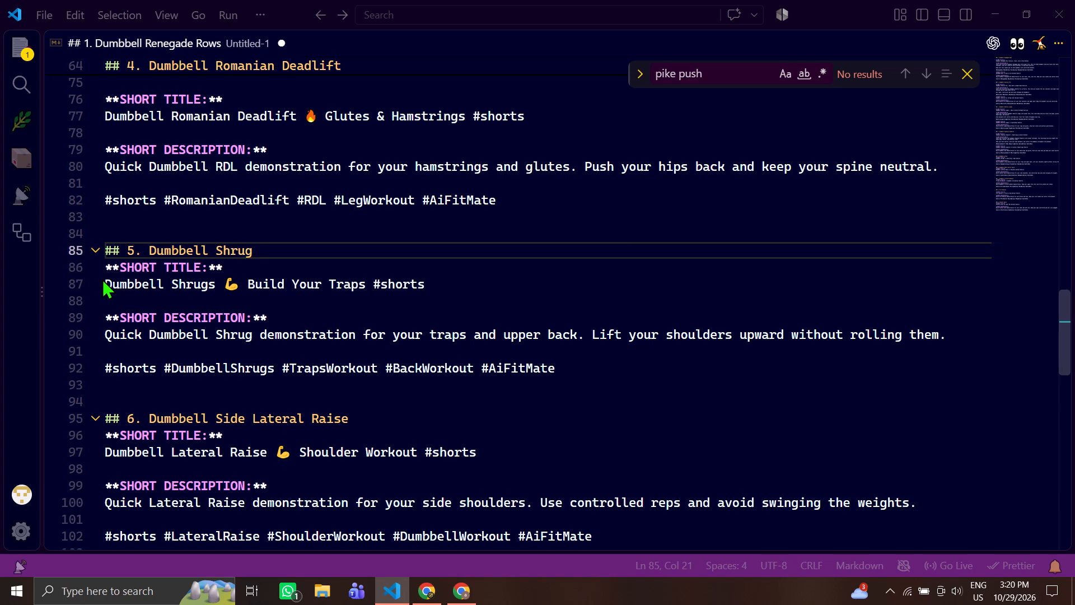
# In YouTube Studio, dismiss the Dumbbell Shrugs video's publishing confirmation.
pyautogui.hotkey('alt', 'Tab')
pyautogui.click(690, 145)
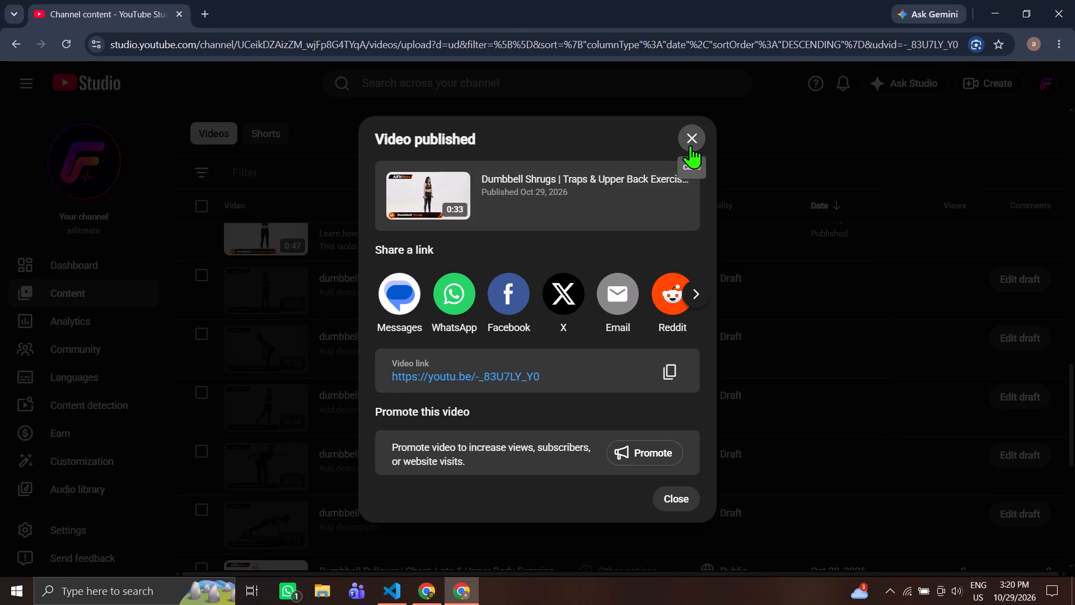
# In VS Code, copy the long description and long title from section "4. Dumbbell Romanian Deadlift".
pyautogui.hotkey('alt', 'Tab')
pyautogui.press('Up')
pyautogui.press('Up')
pyautogui.press('Up')
pyautogui.press('Up')
pyautogui.press('Up')
pyautogui.press('Up')
pyautogui.press('Up')
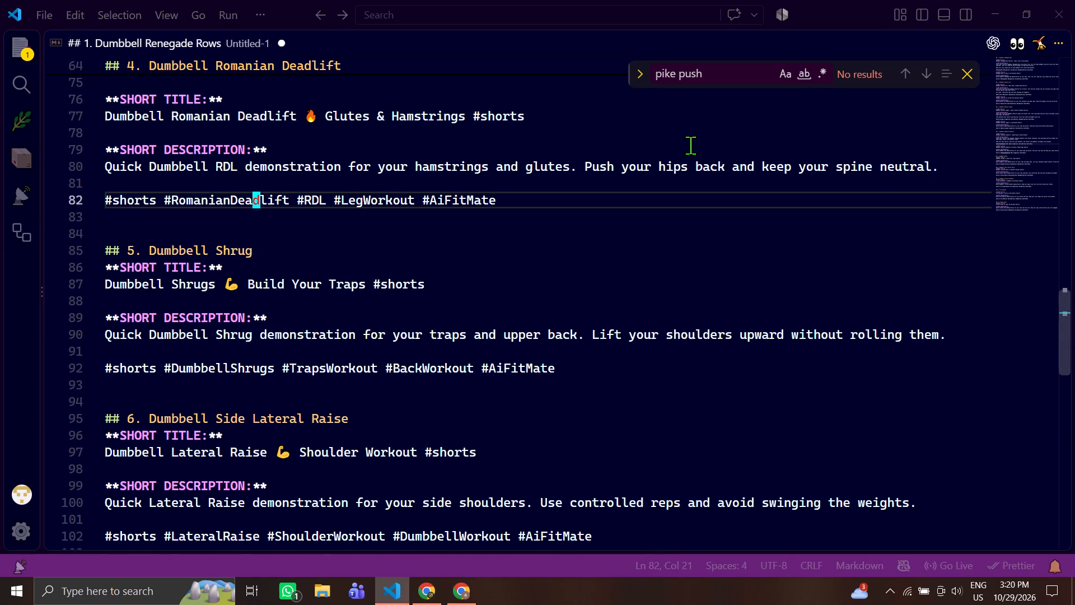
pyautogui.press('Up')
pyautogui.press('Up')
pyautogui.press('Up')
pyautogui.press('Up')
pyautogui.press('Up')
pyautogui.press('Up')
pyautogui.press('Up')
pyautogui.press('Up')
pyautogui.press('Up')
pyautogui.press('Up')
pyautogui.press('Up')
pyautogui.press('Up')
pyautogui.press('Up')
pyautogui.press('Up')
pyautogui.press('Up')
pyautogui.press('Up')
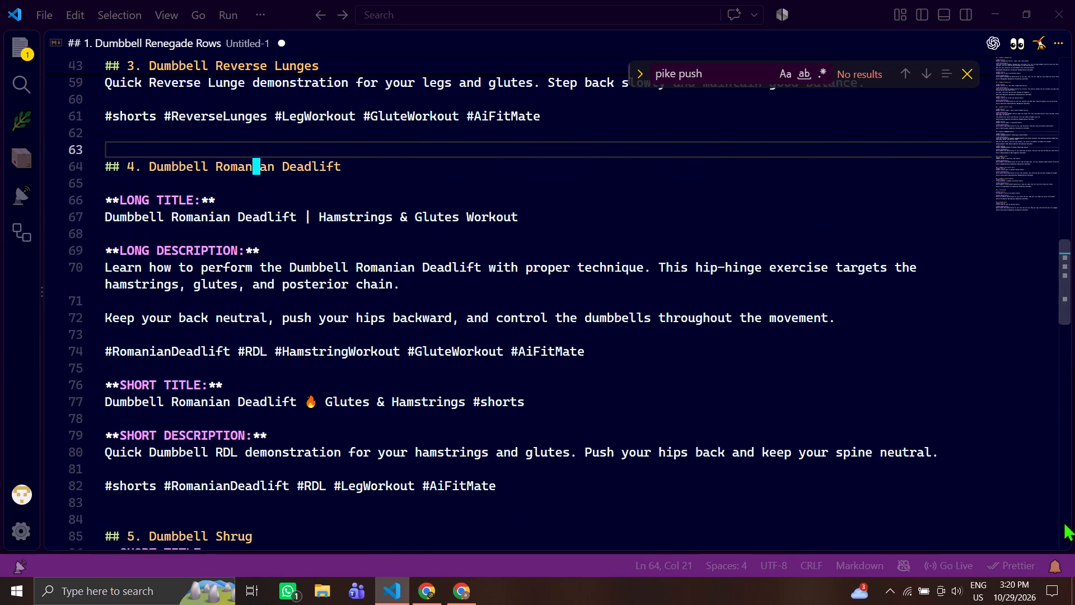
pyautogui.press('Up')
pyautogui.moveTo(599, 374); pyautogui.dragTo(46, 346)
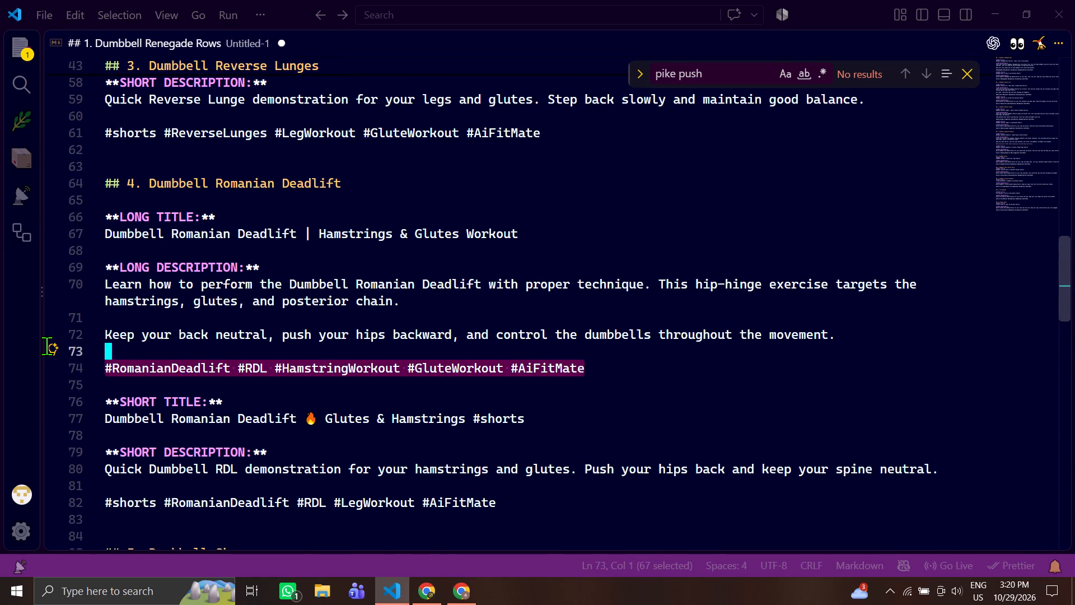
pyautogui.moveTo(46, 346); pyautogui.dragTo(39, 282)
pyautogui.hotkey('ctrl', 'c')
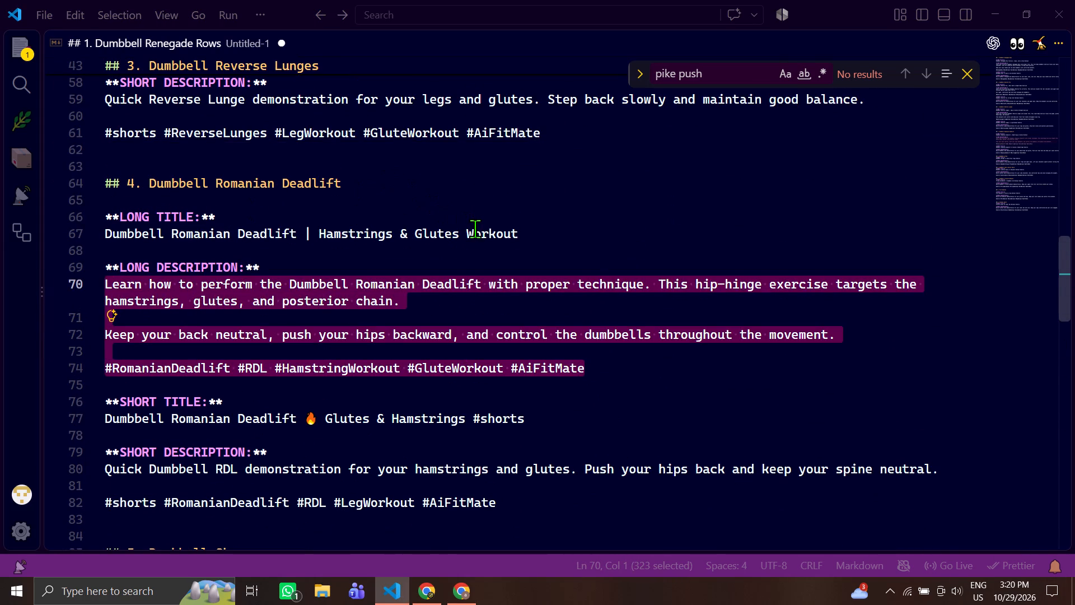
pyautogui.click(475, 229)
pyautogui.hotkey('ctrl', 'c')
# In YouTube Studio, publish the dumbbell romanian deadlift draft with the title "Dumbbell Romanian Deadlift | Hamstrings & Glutes Workout" and the copied long description.
pyautogui.hotkey('alt', 'Tab')
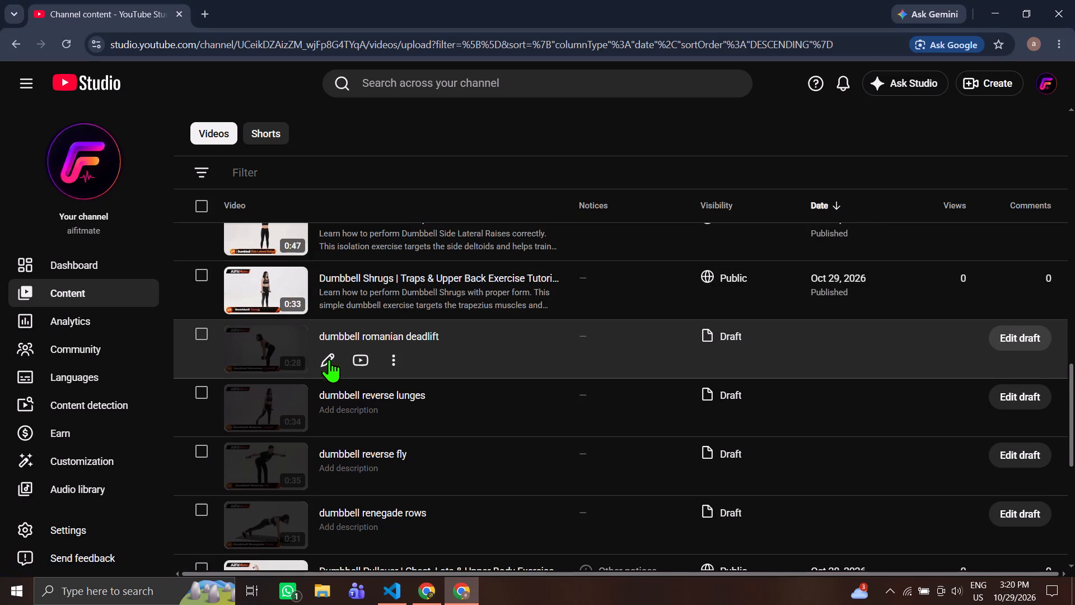
pyautogui.click(329, 355)
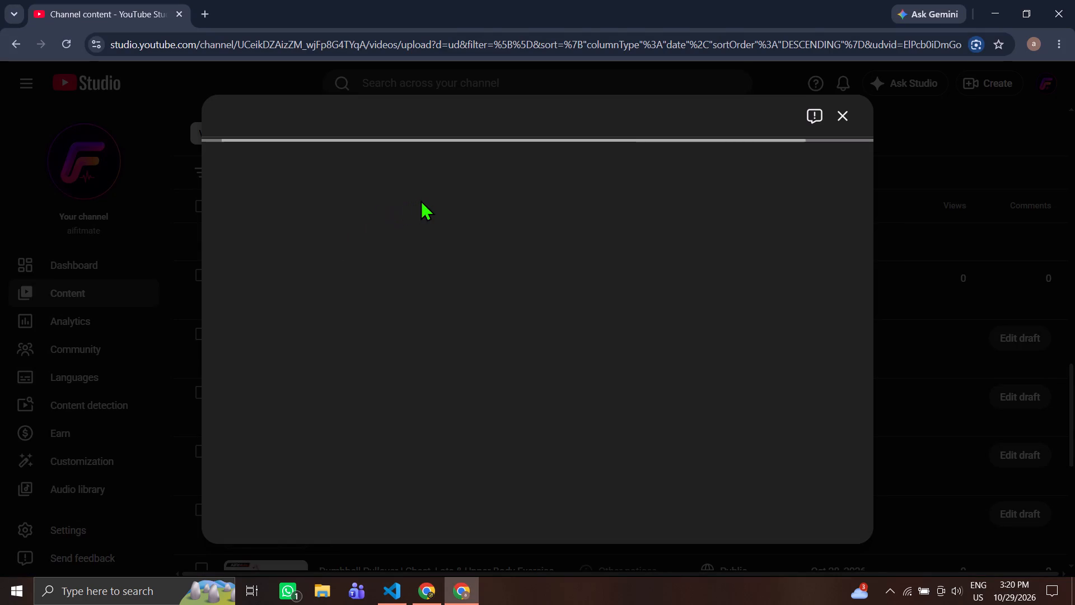
pyautogui.click(443, 249)
pyautogui.click(450, 266)
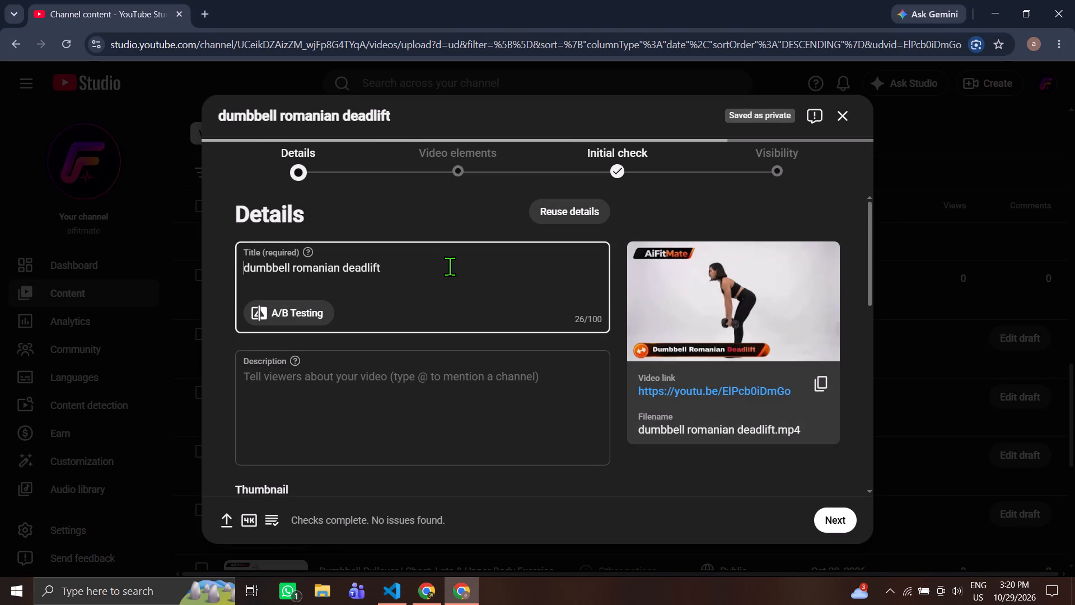
pyautogui.hotkey('ctrl', 'a')
pyautogui.hotkey('ctrl', 'v')
pyautogui.click(415, 422)
pyautogui.press('super+v')
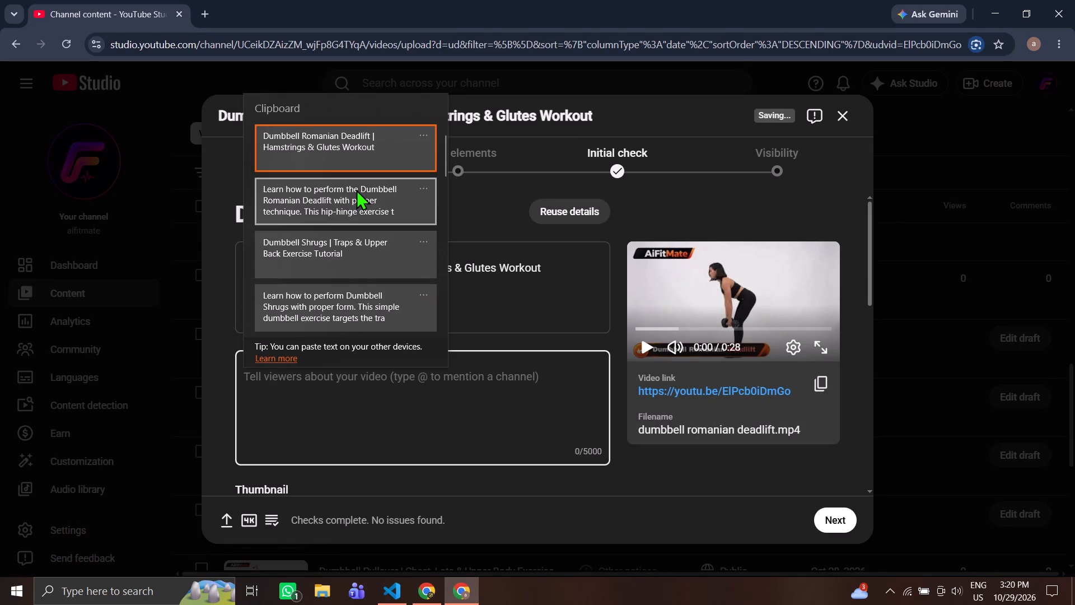
pyautogui.click(356, 189)
pyautogui.hotkey('ctrl', 'v')
pyautogui.tripleClick(849, 519)
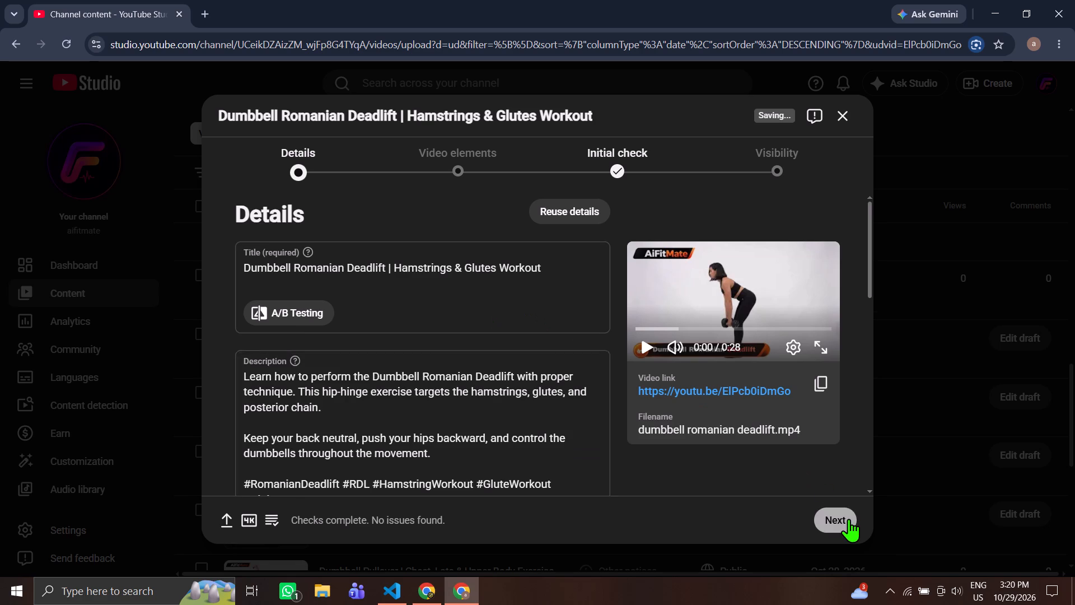
pyautogui.doubleClick(849, 519)
# In VS Code, delete the long title and long description from section "4. Dumbbell Romanian Deadlift", keeping its heading and short texts.
pyautogui.hotkey('alt', 'Tab')
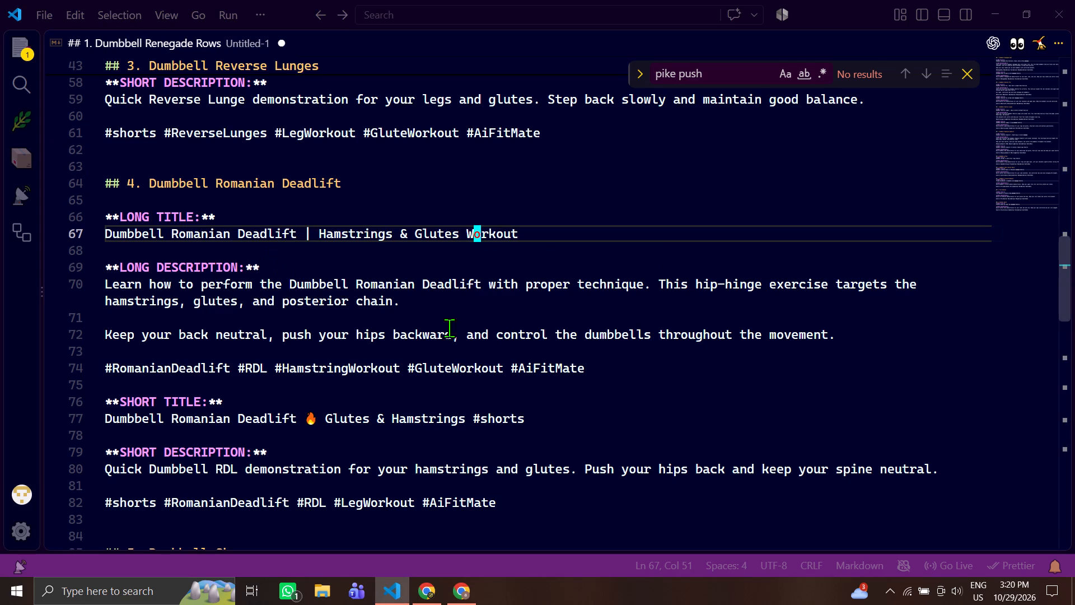
pyautogui.moveTo(637, 364); pyautogui.dragTo(30, 214)
pyautogui.press('Delete')
pyautogui.press('Delete')
pyautogui.press('Delete')
pyautogui.press('BackSpace')
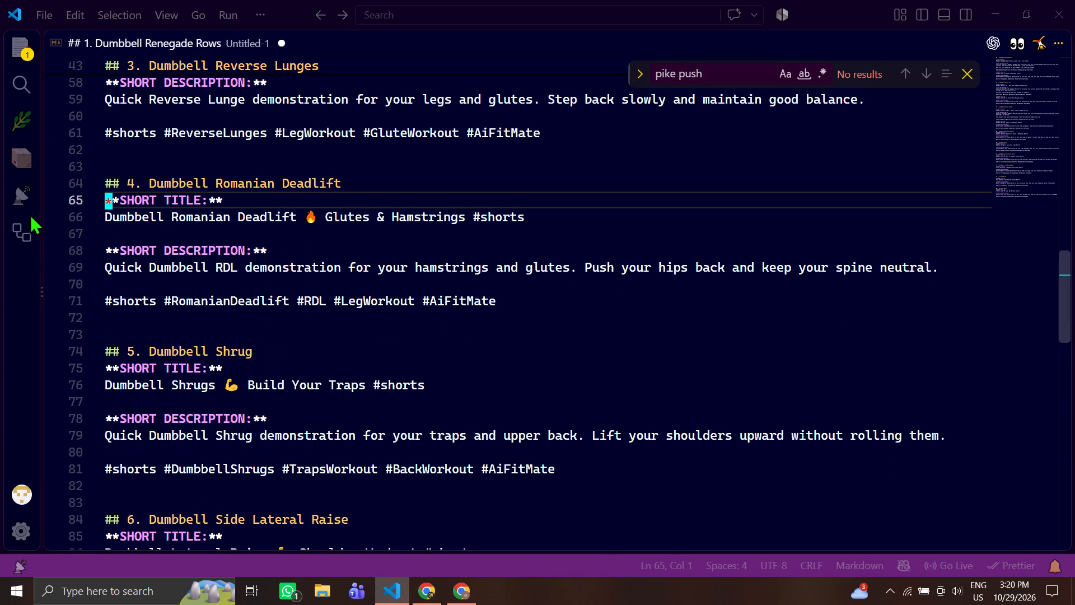
# Copy the long description and long title from section "3. Dumbbell Reverse Lunges".
pyautogui.press('Up')
pyautogui.press('Up')
pyautogui.press('Up')
pyautogui.press('Up')
pyautogui.press('Up')
pyautogui.press('Up')
pyautogui.press('Up')
pyautogui.press('Up')
pyautogui.press('Up')
pyautogui.press('Up')
pyautogui.press('Up')
pyautogui.press('Up')
pyautogui.press('Up')
pyautogui.press('Up')
pyautogui.press('Up')
pyautogui.press('Up')
pyautogui.press('Up')
pyautogui.press('Up')
pyautogui.press('Up')
pyautogui.press('Up')
pyautogui.press('Up')
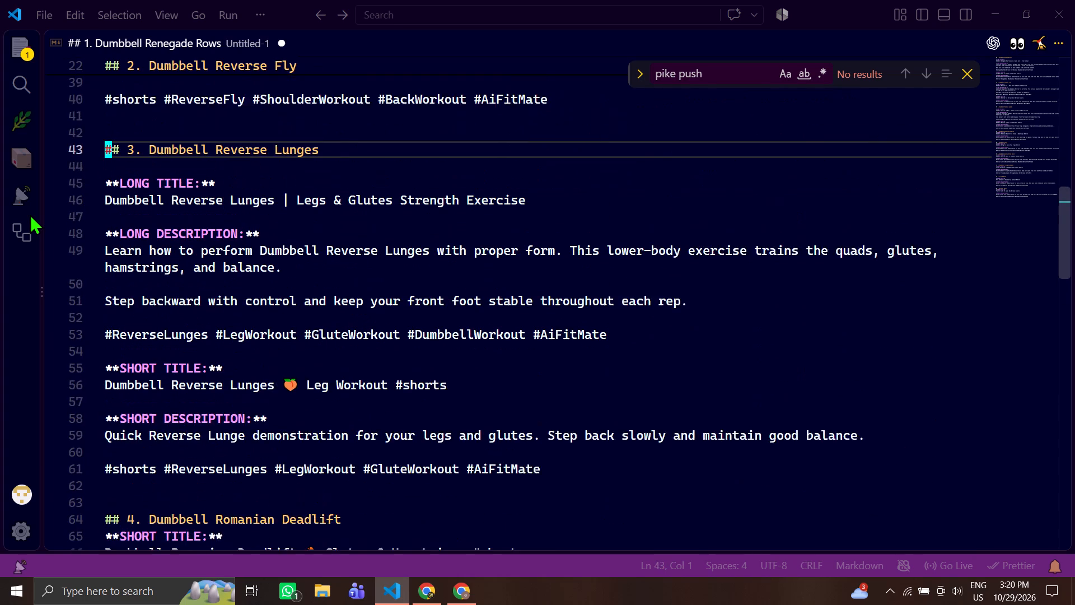
pyautogui.press('Up')
pyautogui.moveTo(621, 350); pyautogui.dragTo(28, 277)
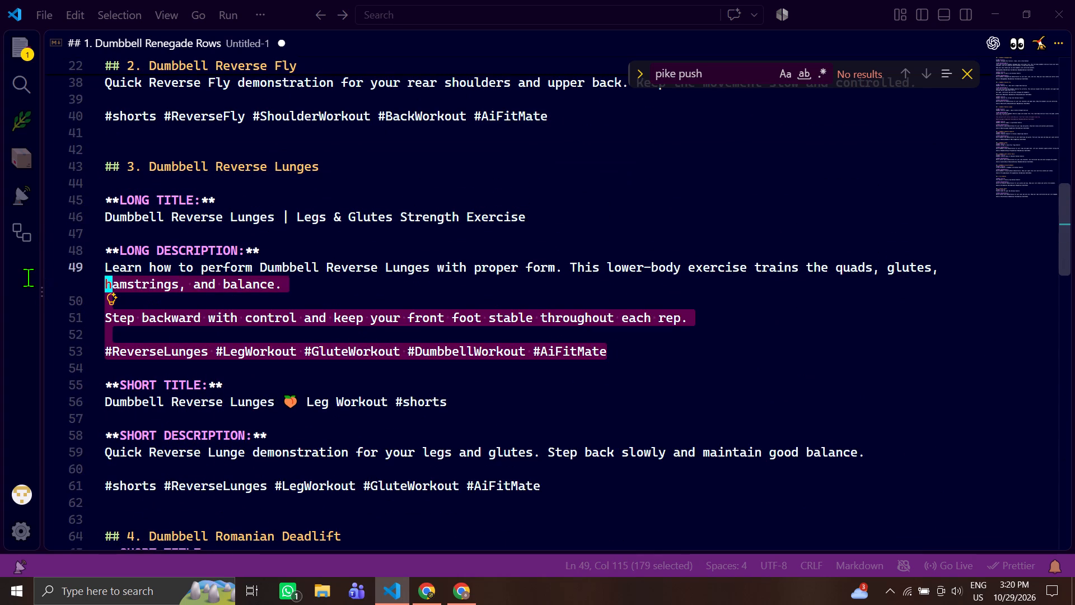
pyautogui.moveTo(28, 277); pyautogui.dragTo(27, 265)
pyautogui.hotkey('ctrl', 'c')
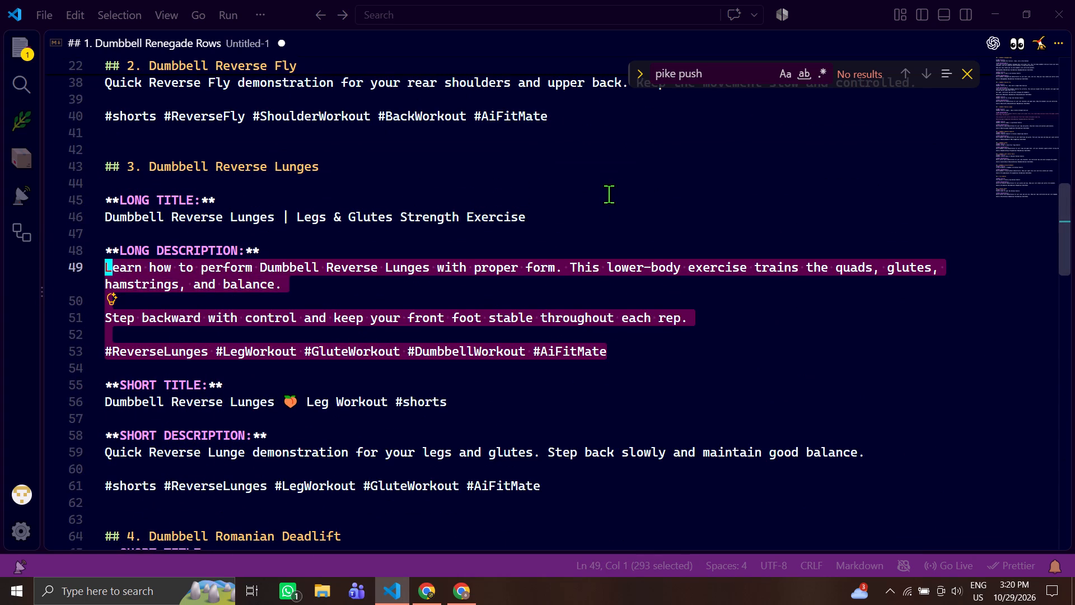
pyautogui.click(541, 215)
pyautogui.hotkey('ctrl', 'c')
# In YouTube Studio, dismiss the Dumbbell Romanian Deadlift video's publishing confirmation.
pyautogui.hotkey('alt', 'Tab')
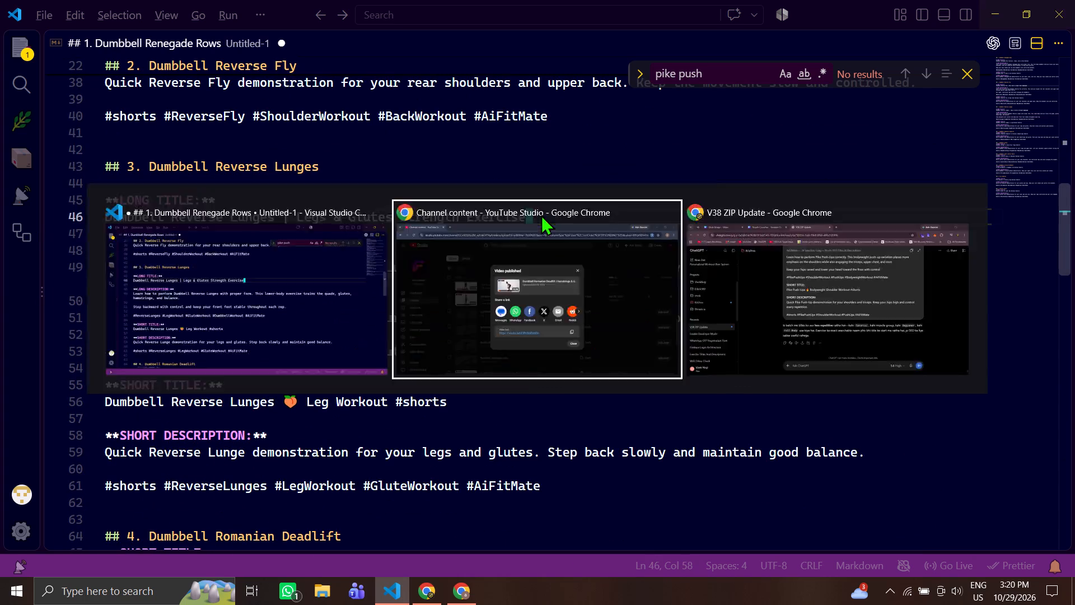
pyautogui.click(690, 189)
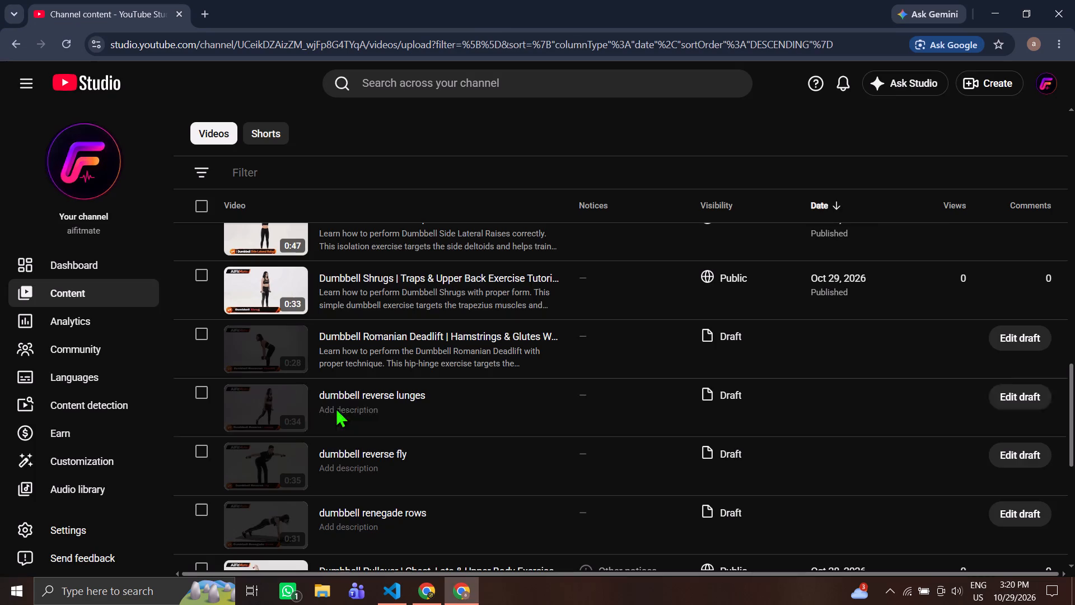
# Publish the dumbbell reverse lunges draft with the title "Dumbbell Reverse Lunges | Legs & Glutes Strength Exercise" and the copied long description.
pyautogui.click(331, 410)
pyautogui.hotkey('alt', 'Tab')
pyautogui.hotkey('alt', 'Tab')
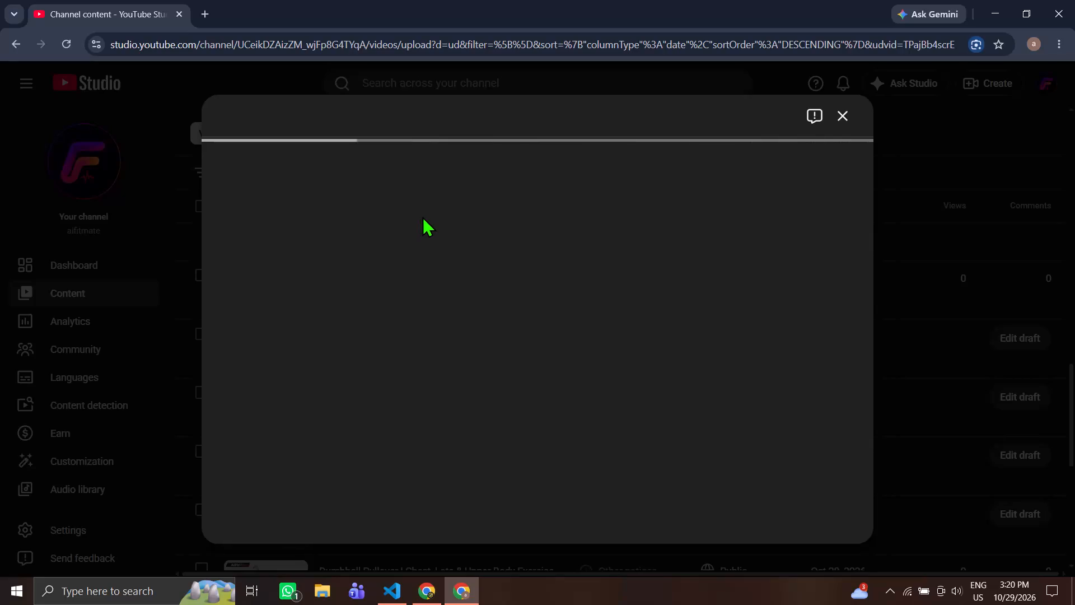
pyautogui.click(420, 272)
pyautogui.hotkey('ctrl', 'a')
pyautogui.hotkey('ctrl', 'v')
pyautogui.click(390, 413)
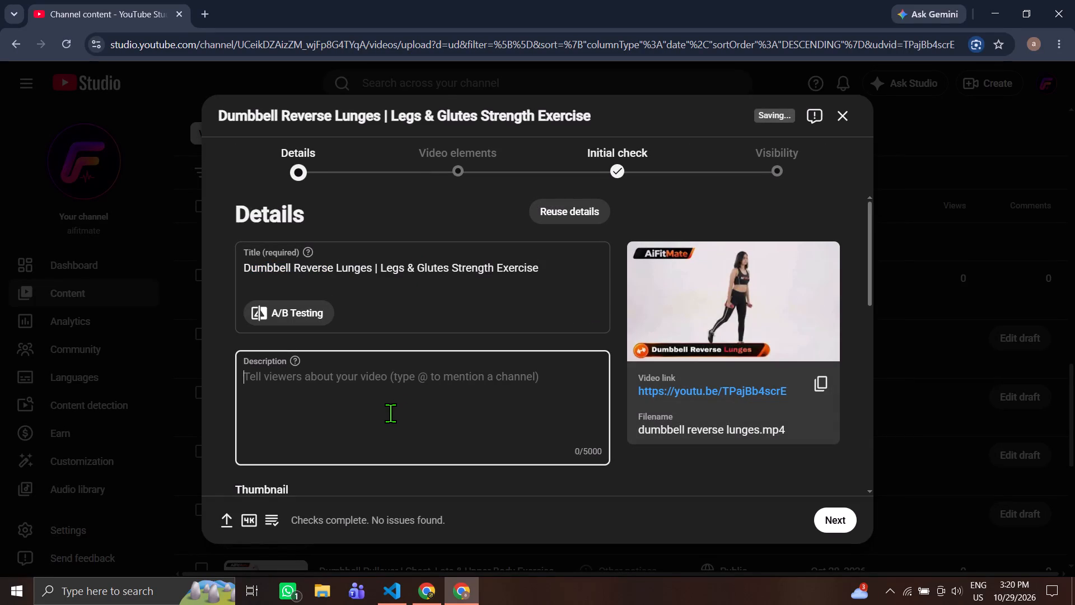
pyautogui.press('super+v')
pyautogui.click(339, 196)
pyautogui.hotkey('ctrl', 'v')
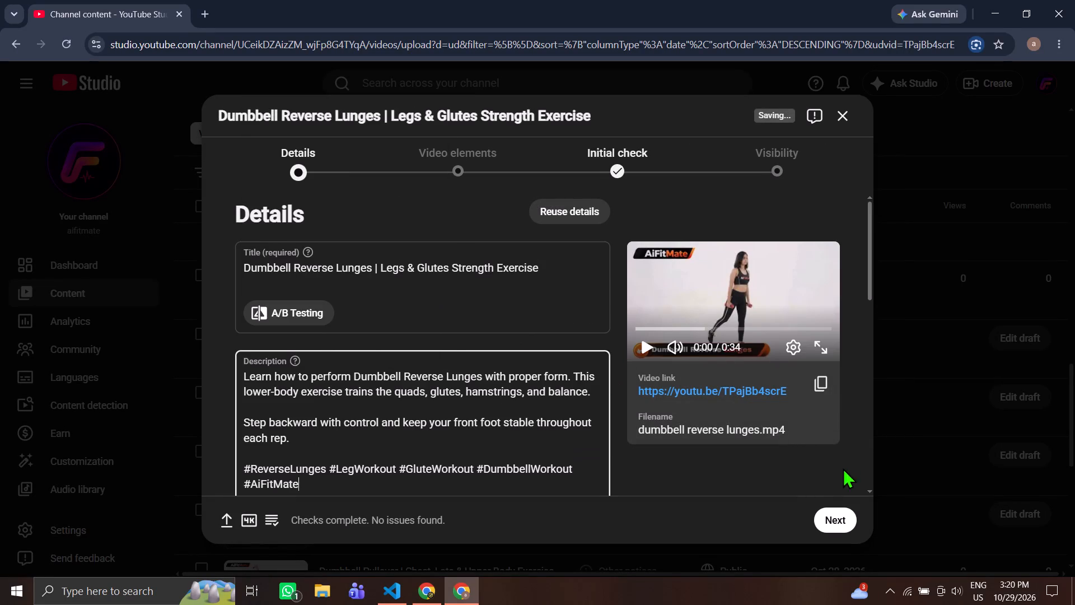
pyautogui.tripleClick(845, 513)
pyautogui.click(844, 512)
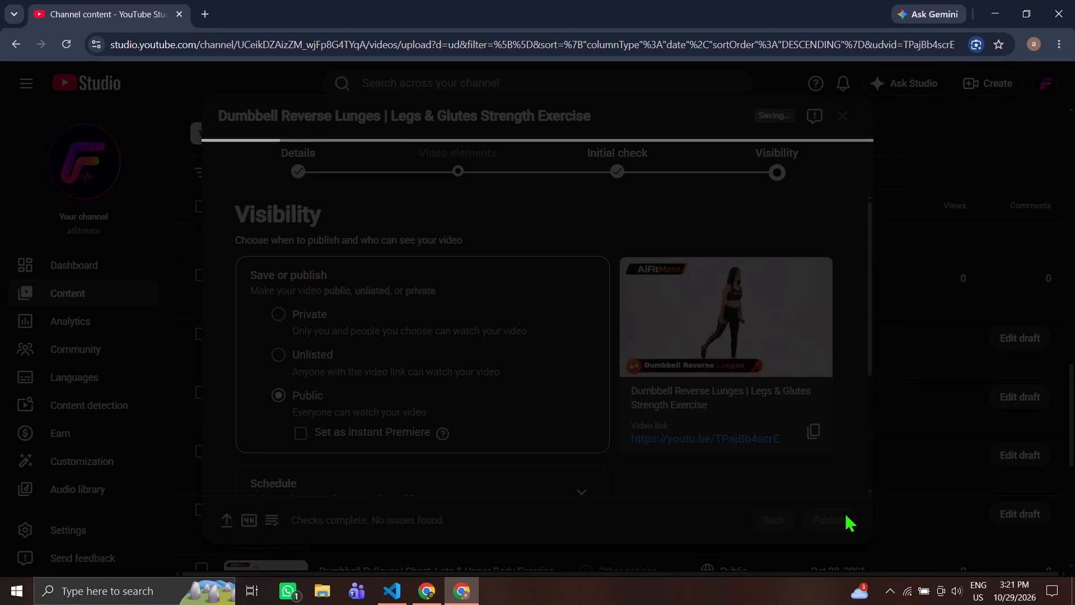
# In VS Code, delete the long title and long description from section "3. Dumbbell Reverse Lunges", keeping its heading and short texts.
pyautogui.hotkey('alt', 'Tab')
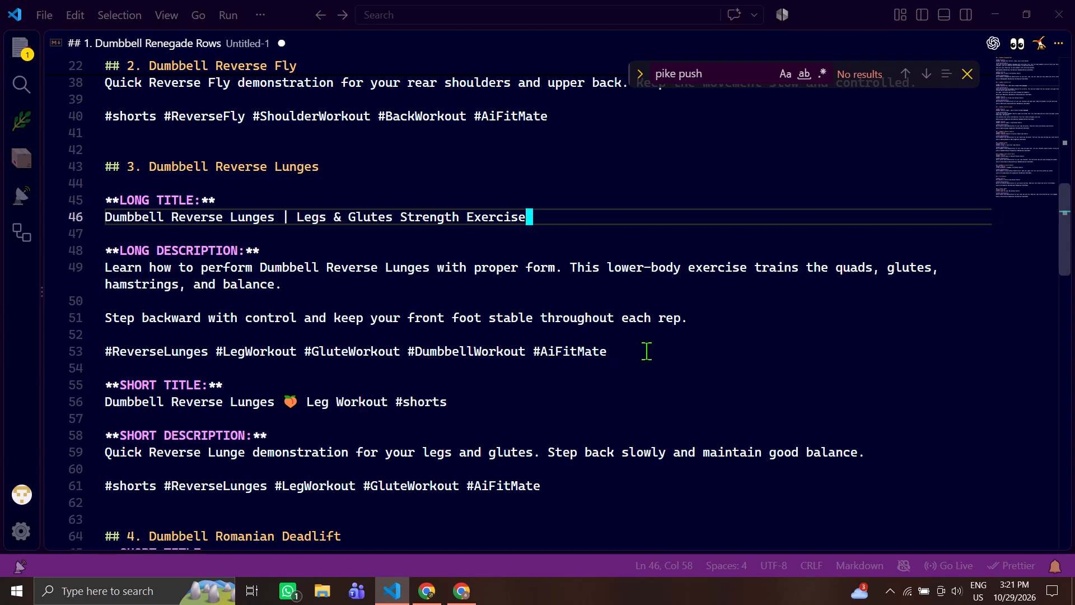
pyautogui.moveTo(646, 351); pyautogui.dragTo(95, 192)
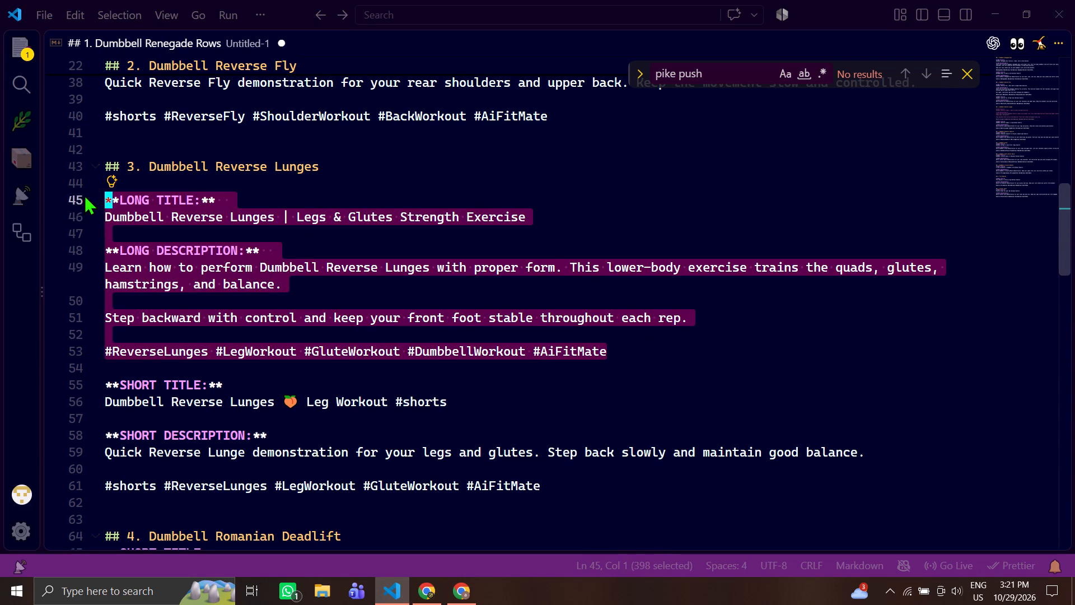
pyautogui.hotkey('ctrl', 'x')
pyautogui.click(130, 175)
pyautogui.hotkey('ctrl', 'x')
pyautogui.hotkey('ctrl', 'x')
pyautogui.hotkey('ctrl', 'x')
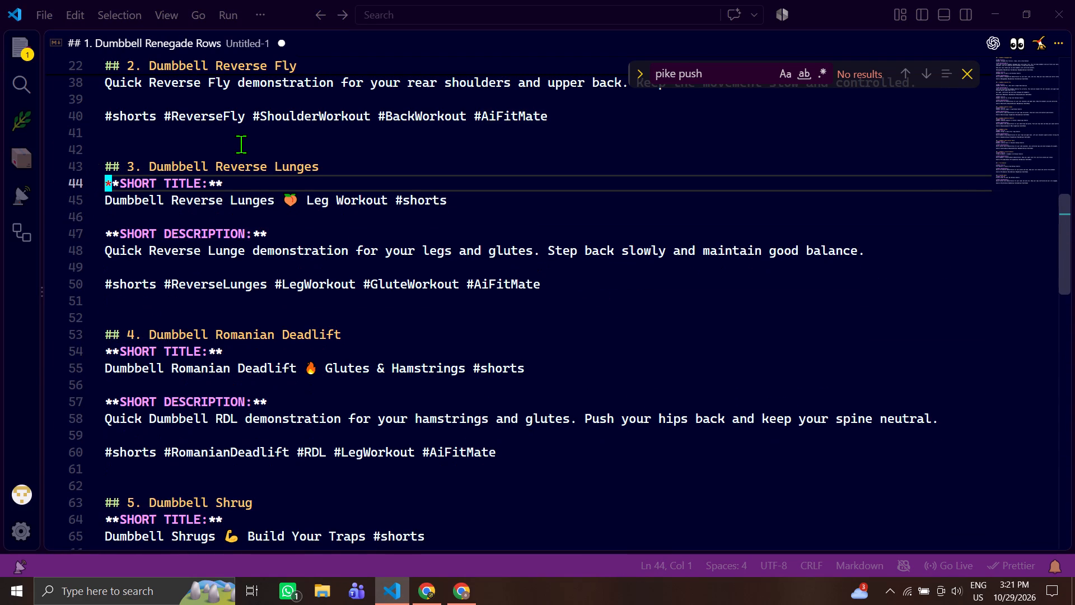
# Copy the long description from section "2. Dumbbell Reverse Fly".
pyautogui.press('Up')
pyautogui.press('Up')
pyautogui.press('Up')
pyautogui.press('Up')
pyautogui.press('Up')
pyautogui.press('Up')
pyautogui.press('Up')
pyautogui.press('Up')
pyautogui.press('Up')
pyautogui.press('Up')
pyautogui.press('Up')
pyautogui.press('Up')
pyautogui.press('Up')
pyautogui.press('Up')
pyautogui.press('Up')
pyautogui.press('Up')
pyautogui.press('Up')
pyautogui.press('Up')
pyautogui.press('Up')
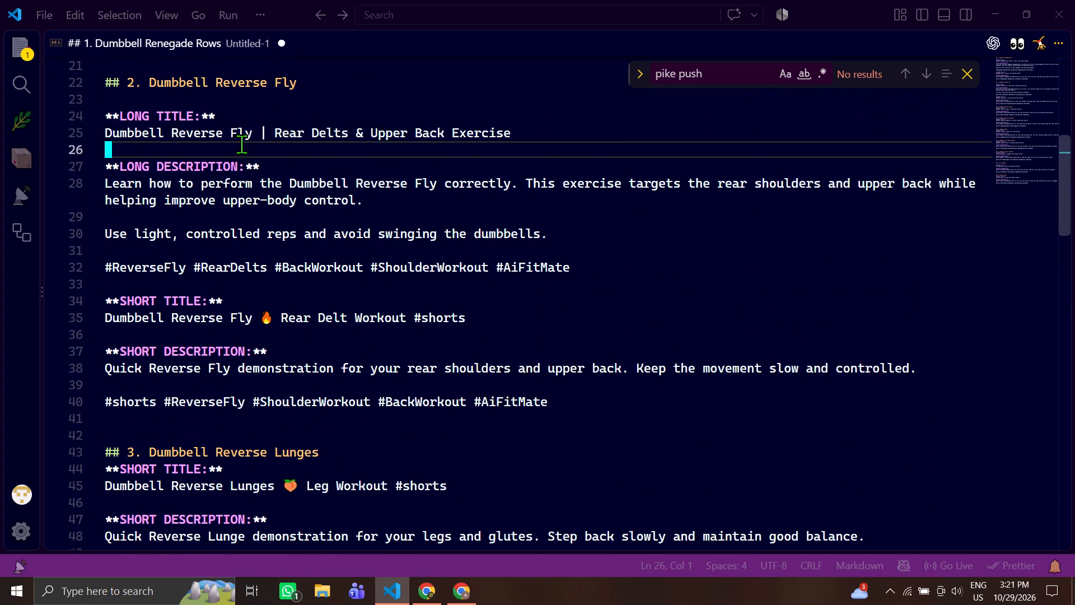
pyautogui.press('Up')
pyautogui.press('Up')
pyautogui.press('Up')
pyautogui.press('Up')
pyautogui.press('Up')
pyautogui.press('Up')
pyautogui.press('Up')
pyautogui.press('Up')
pyautogui.moveTo(621, 413); pyautogui.dragTo(198, 364)
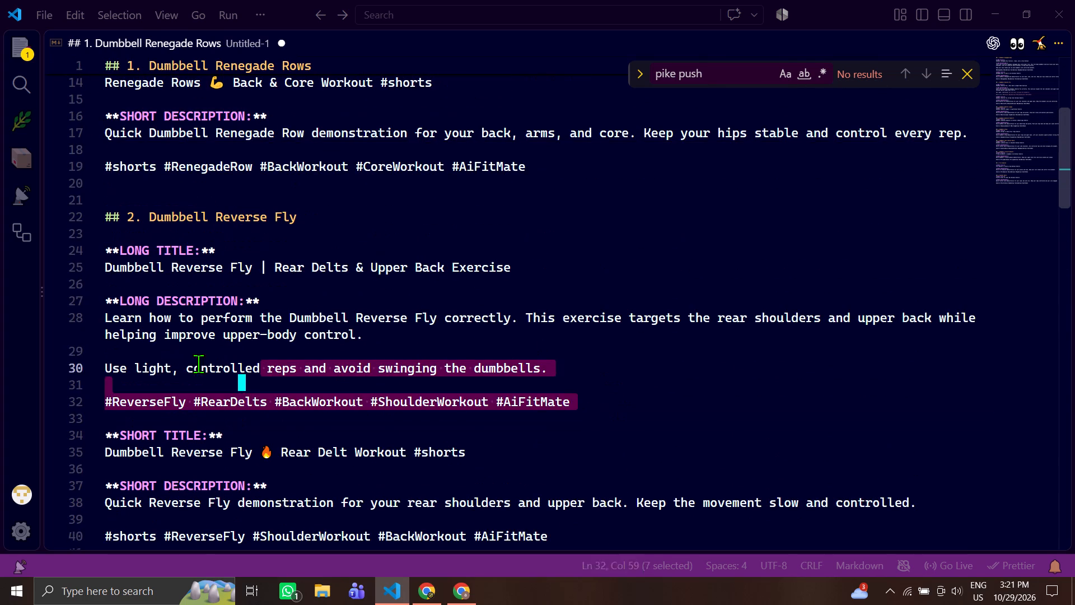
pyautogui.moveTo(198, 364); pyautogui.dragTo(104, 316)
pyautogui.hotkey('ctrl', 'c')
# In YouTube Studio, dismiss the Dumbbell Reverse Lunges video's publishing confirmation.
pyautogui.hotkey('alt', 'Tab')
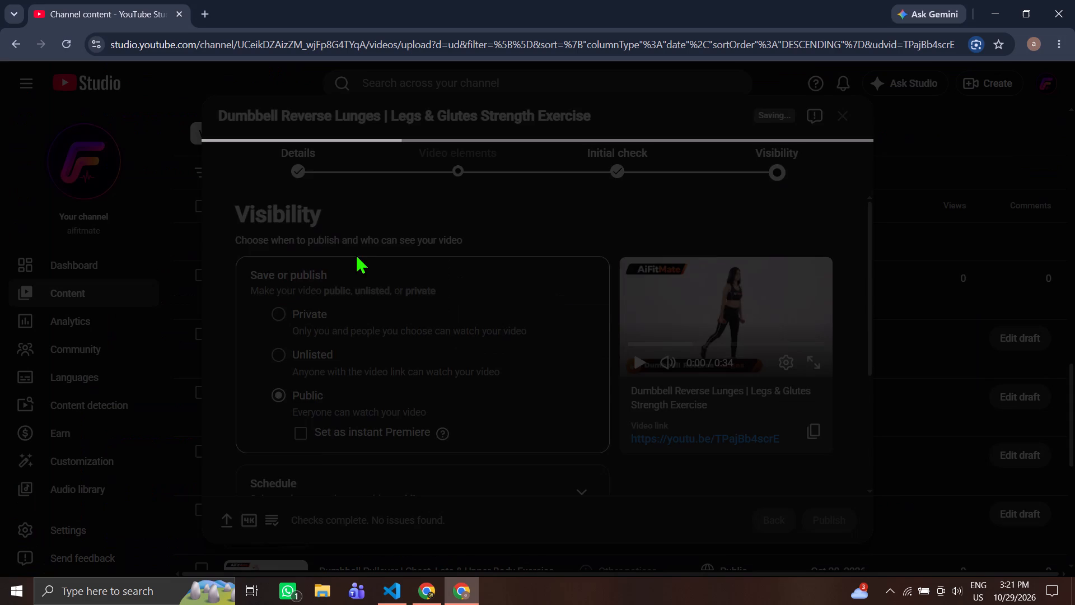
pyautogui.click(698, 501)
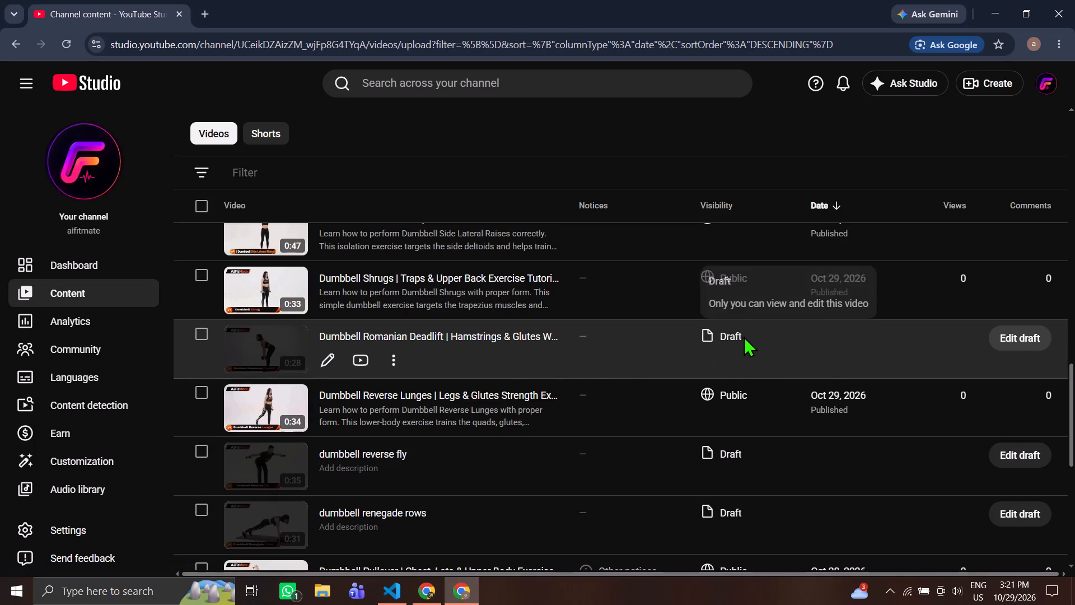
# Reopen the Dumbbell Romanian Deadlift draft, publish it with its existing details, and dismiss the publishing confirmation.
pyautogui.click(336, 368)
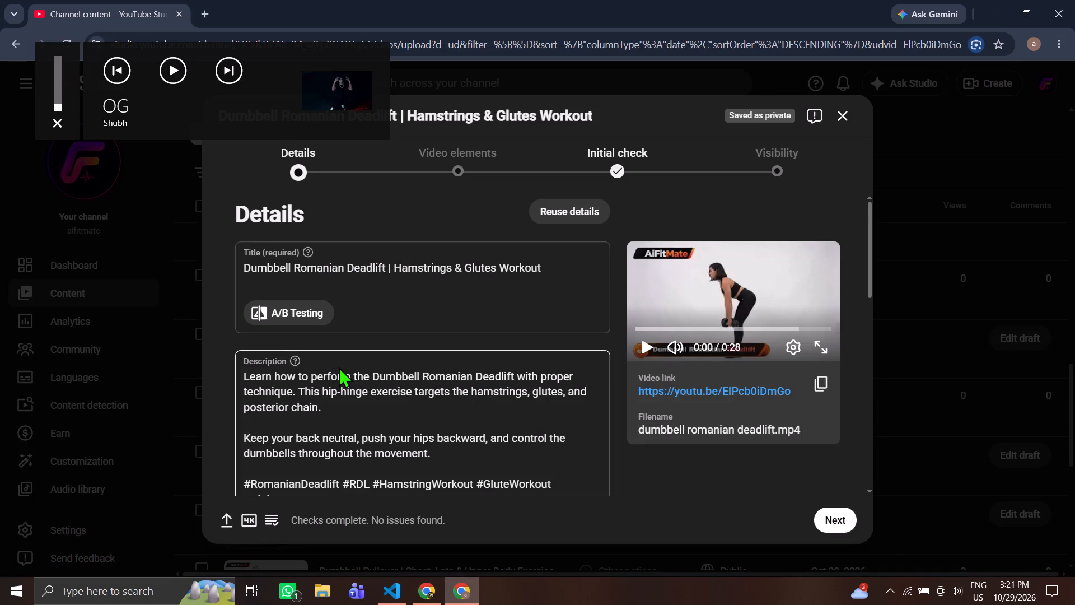
pyautogui.click(732, 157)
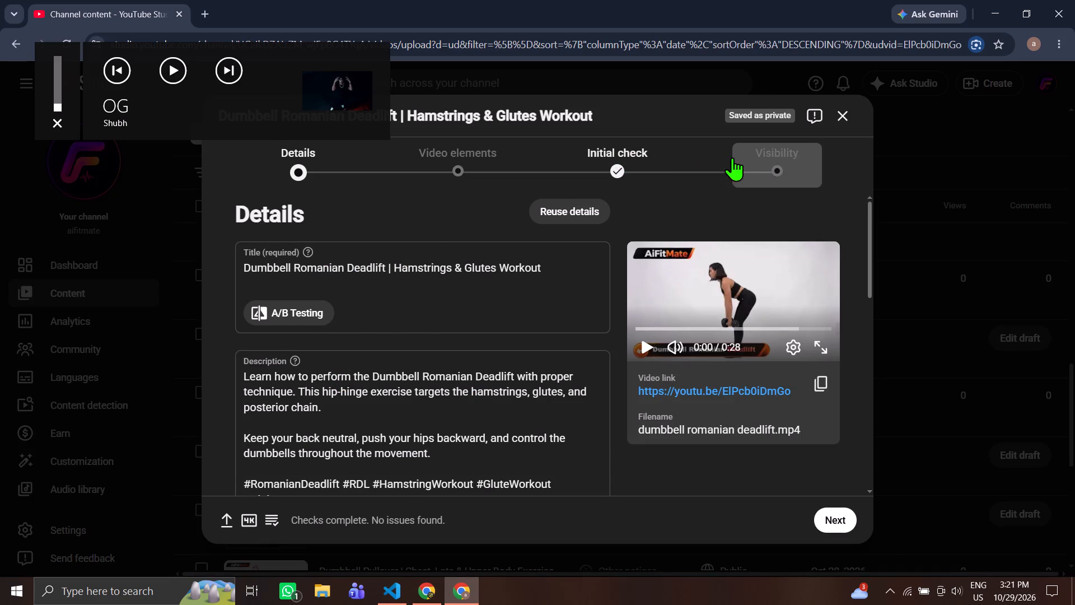
pyautogui.click(834, 522)
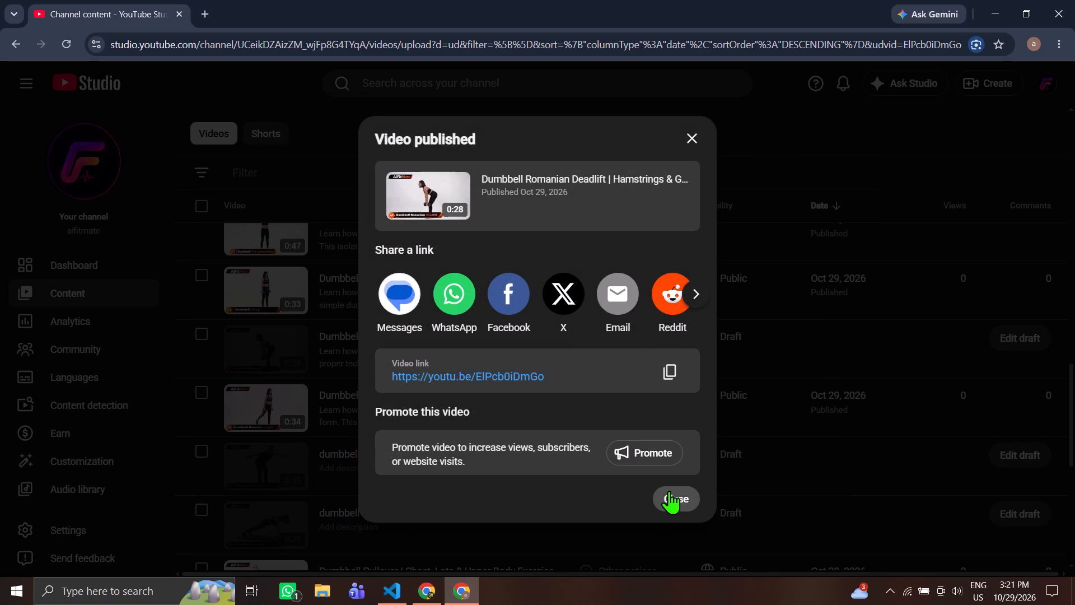
pyautogui.click(669, 491)
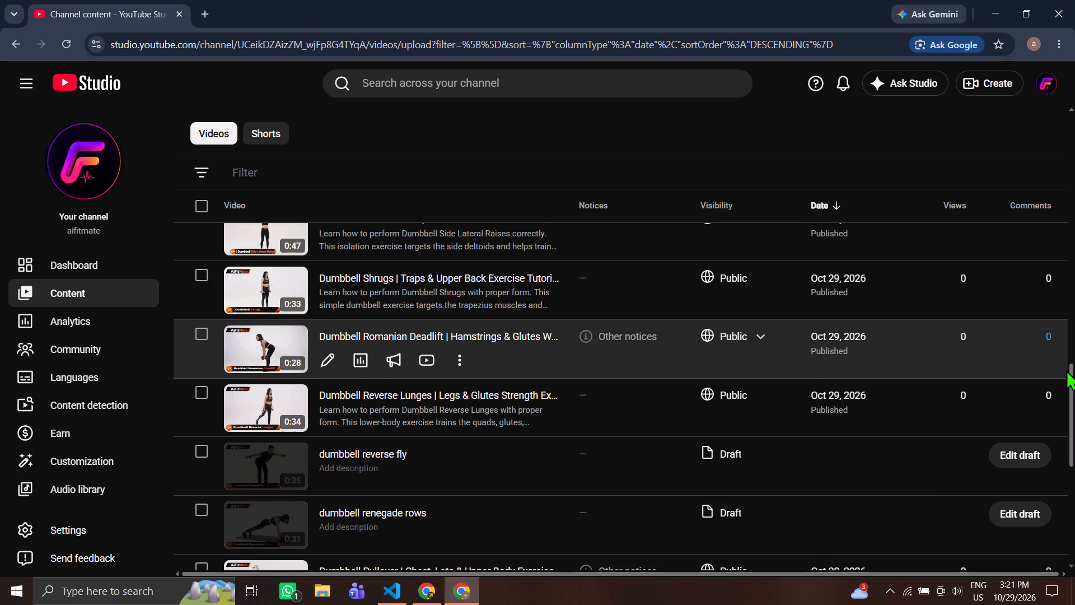
# Open the "dumbbell reverse fly" draft, and copy the long description and long title from section "2. Dumbbell Reverse Fly" in VS Code.
pyautogui.moveTo(1074, 391); pyautogui.dragTo(1074, 398)
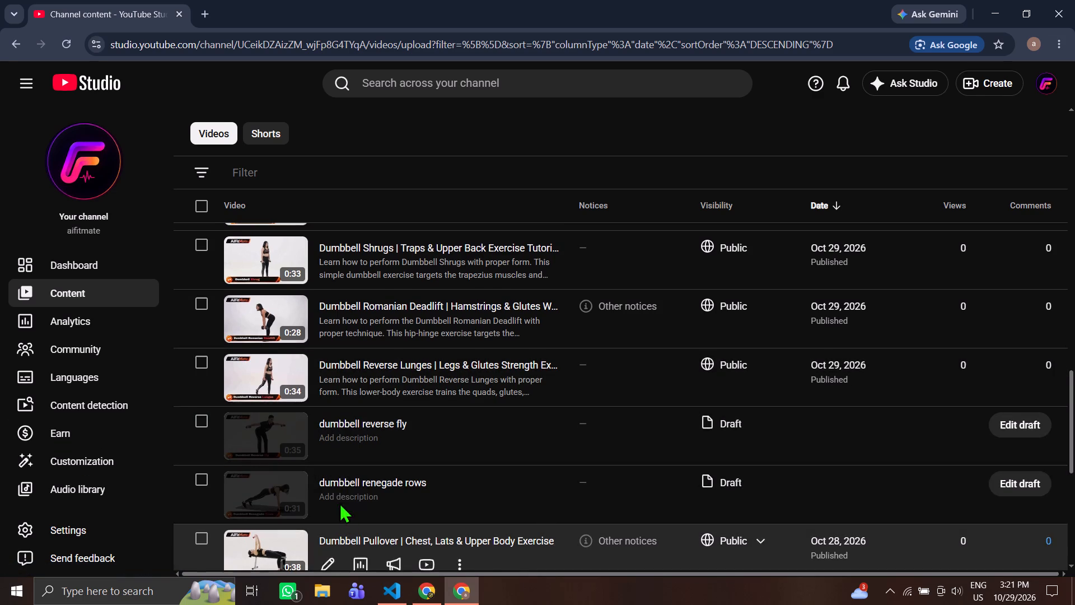
pyautogui.click(325, 452)
pyautogui.hotkey('alt', 'Tab')
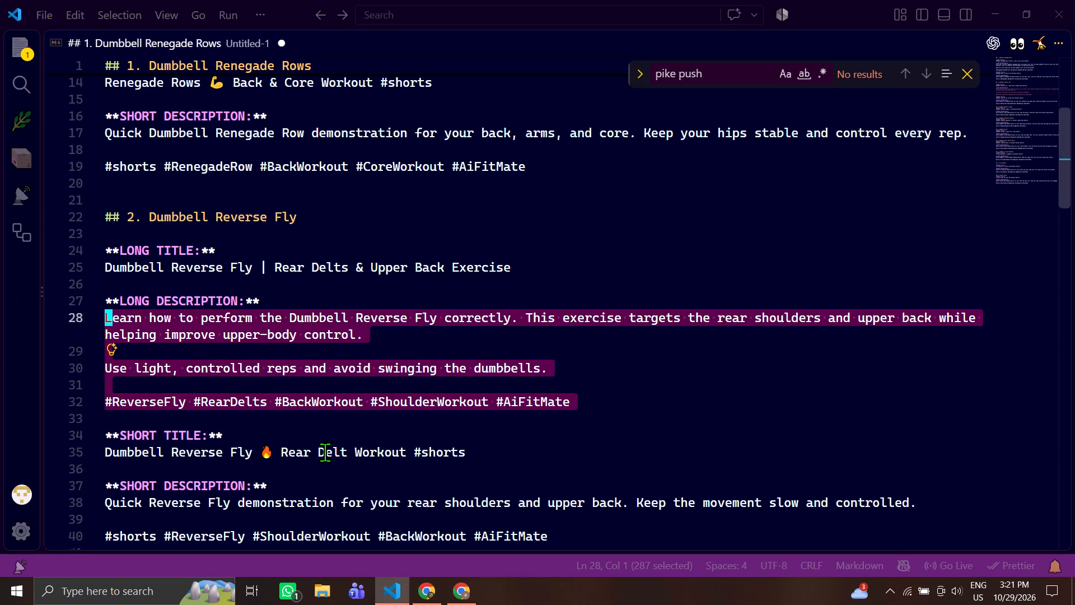
pyautogui.hotkey('alt', 'Tab')
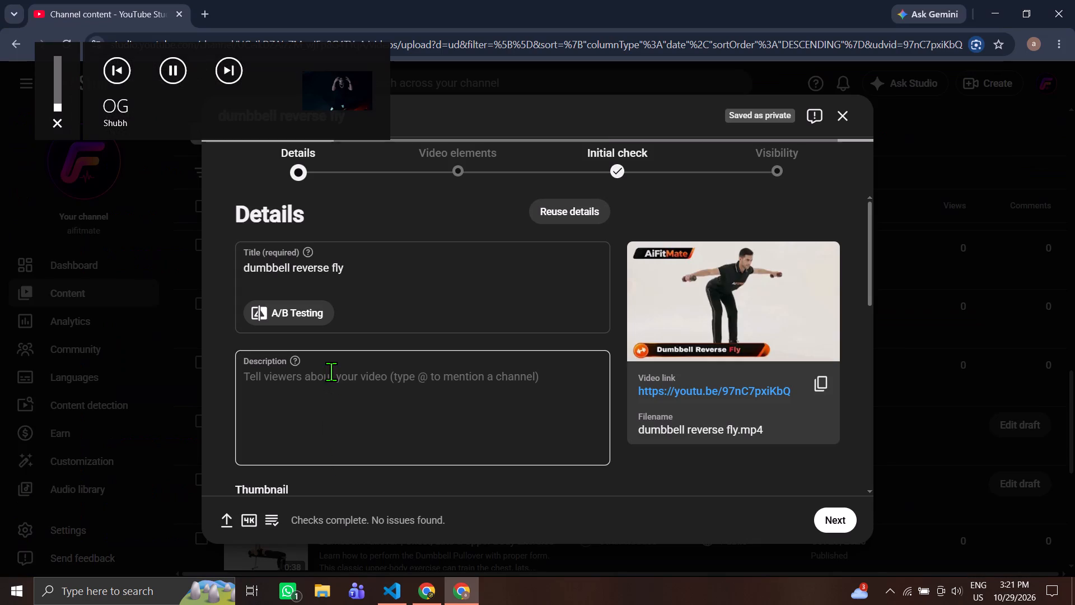
pyautogui.click(343, 375)
pyautogui.press('super+v')
pyautogui.hotkey('alt', 'Tab')
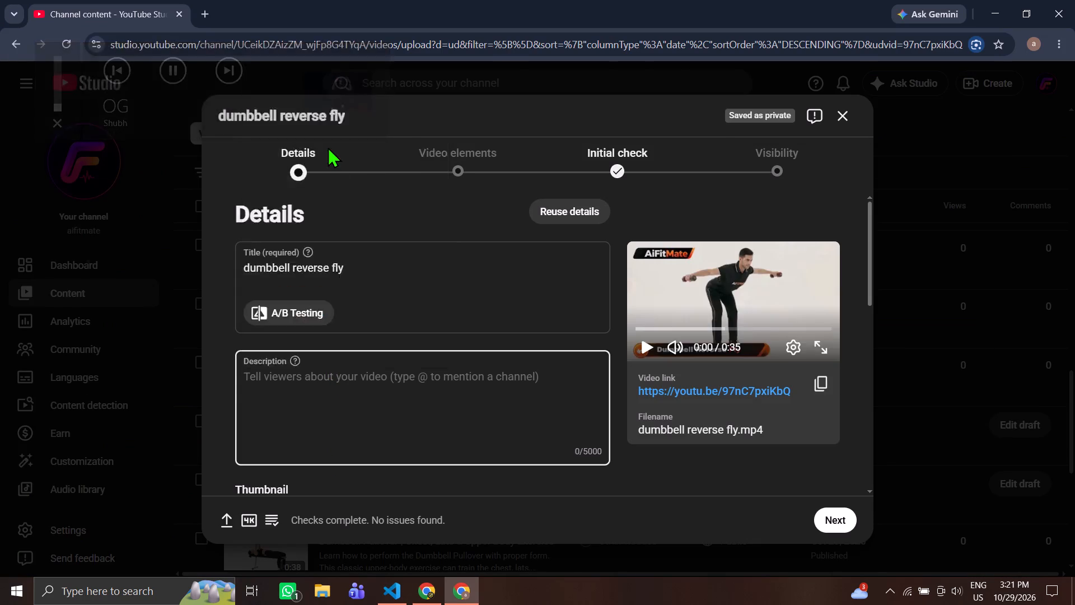
pyautogui.hotkey('ctrl', 'c')
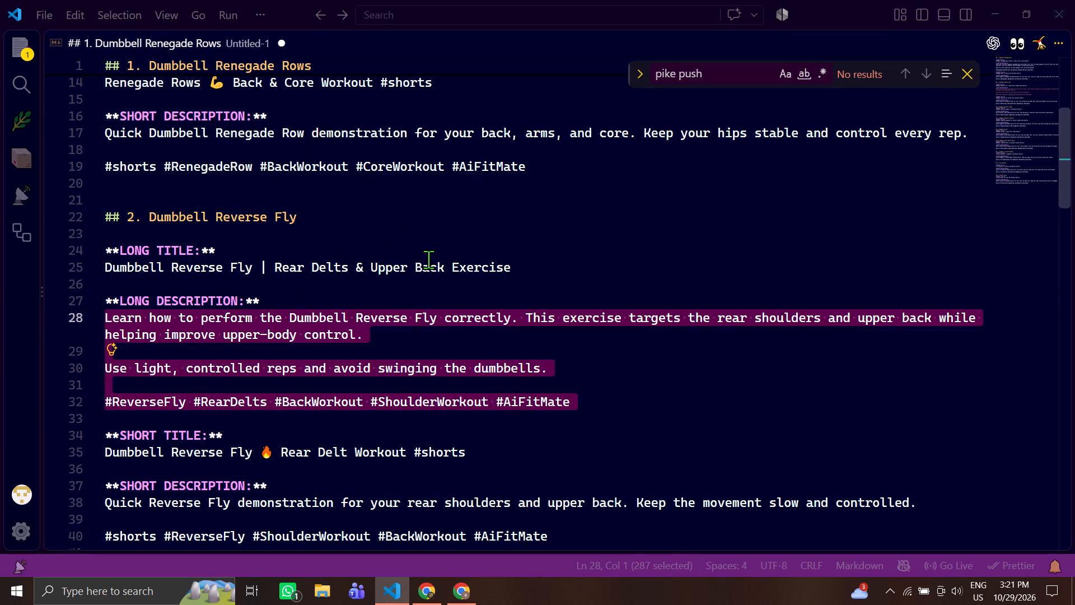
pyautogui.click(430, 260)
pyautogui.hotkey('ctrl', 'c')
pyautogui.hotkey('alt', 'Tab')
# Title the draft "Dumbbell Reverse Fly | Rear Delts & Upper Back Exercise", add the copied long description, and publish it as public.
pyautogui.click(384, 274)
pyautogui.hotkey('ctrl', 'a')
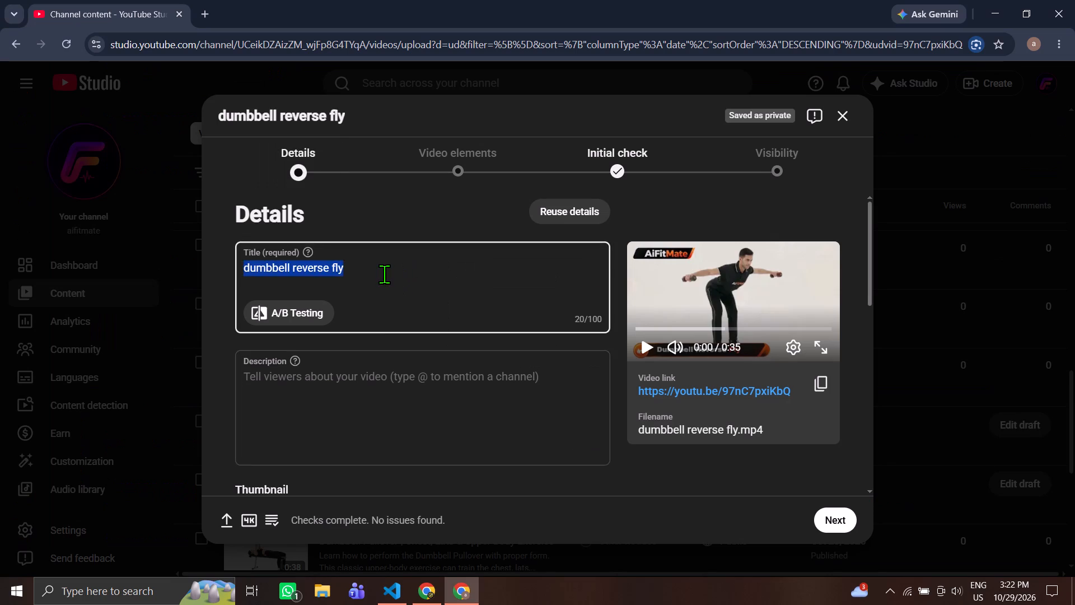
pyautogui.hotkey('ctrl', 'v')
pyautogui.click(383, 422)
pyautogui.hotkey('ctrl', 'a')
pyautogui.press('super+v')
pyautogui.click(330, 186)
pyautogui.hotkey('ctrl', 'v')
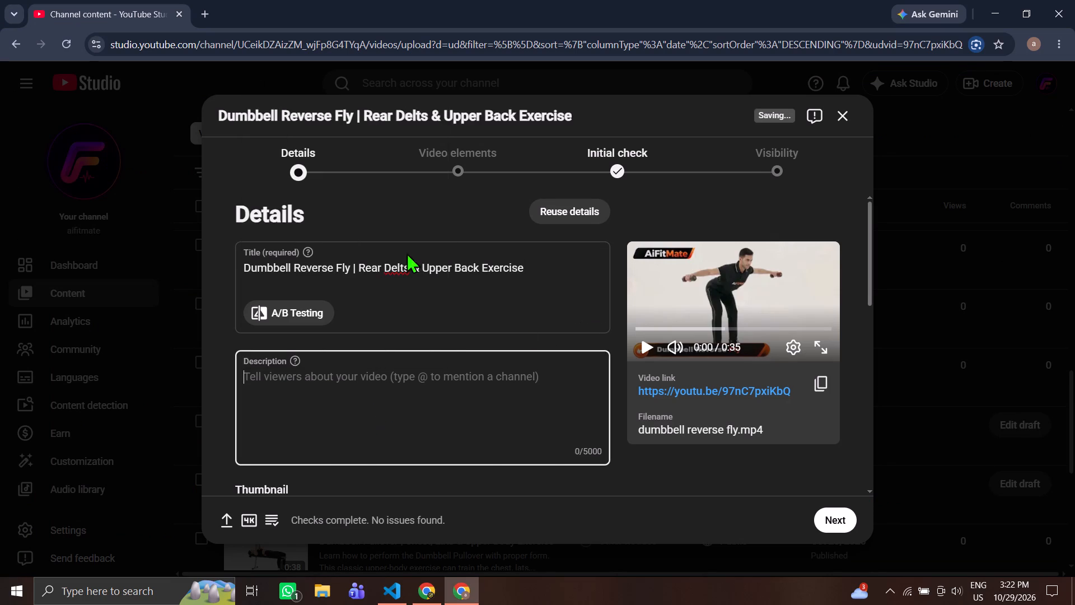
pyautogui.tripleClick(845, 516)
pyautogui.click(845, 516)
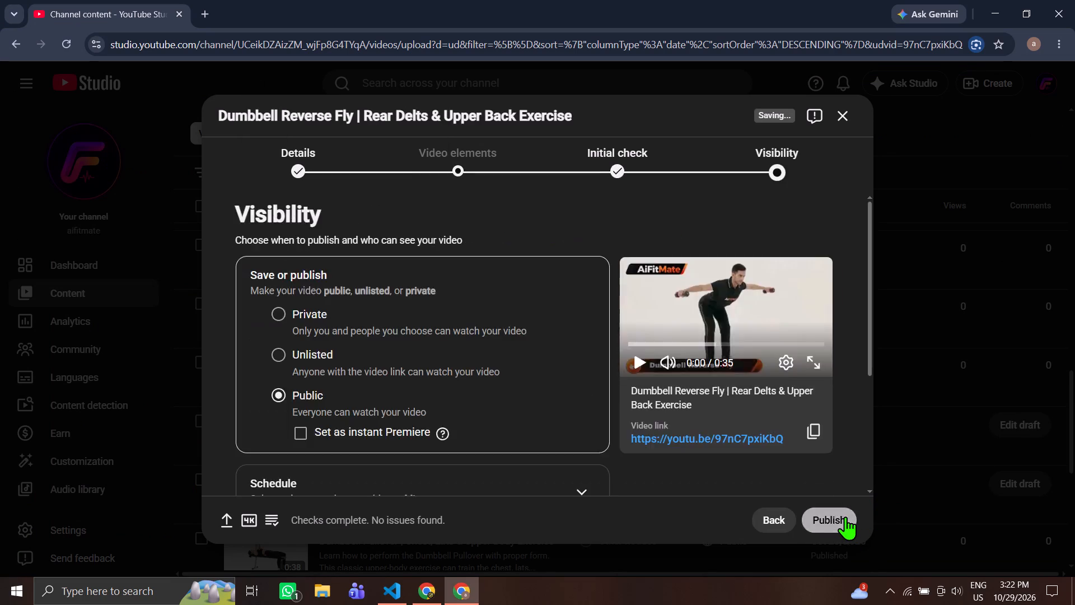
# In VS Code, copy the long description and the long title from section "1. Dumbbell Renegade Rows".
pyautogui.hotkey('alt', 'Tab')
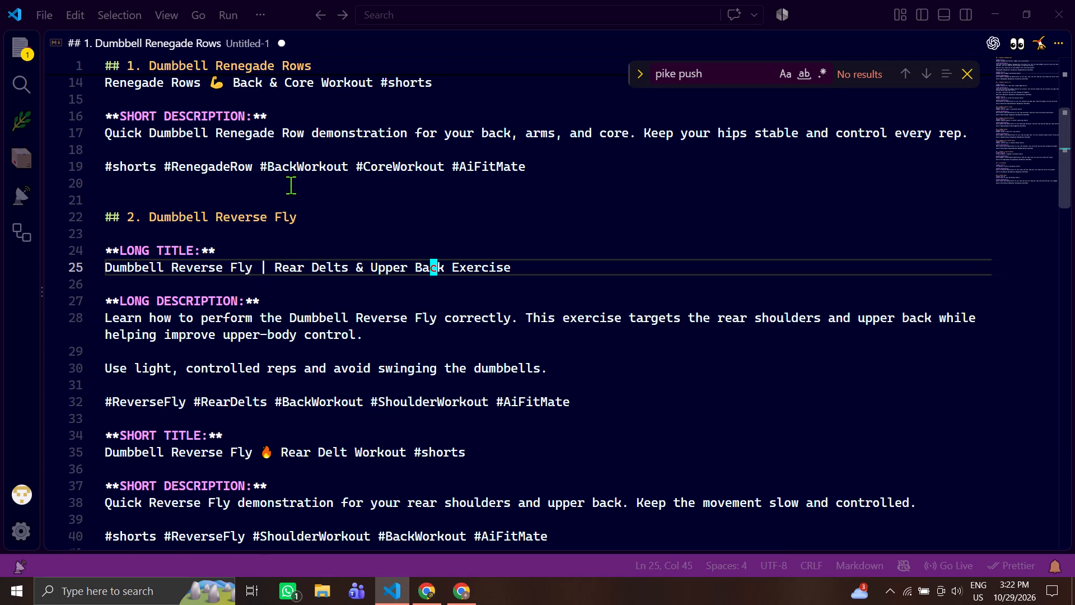
pyautogui.moveTo(291, 185); pyautogui.dragTo(306, 4)
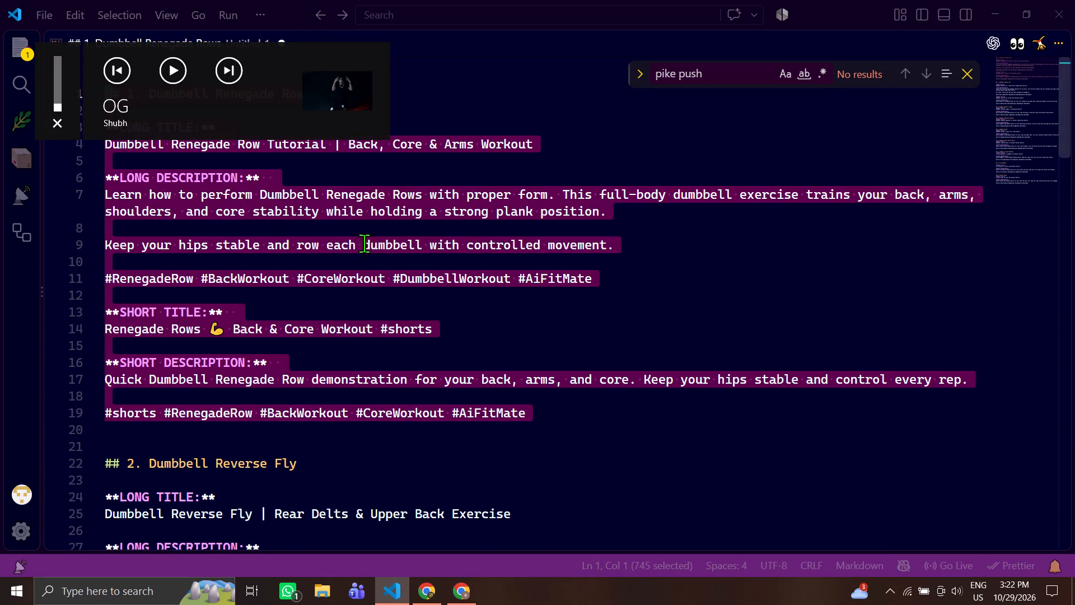
pyautogui.moveTo(413, 360); pyautogui.dragTo(439, 88)
pyautogui.click(486, 260)
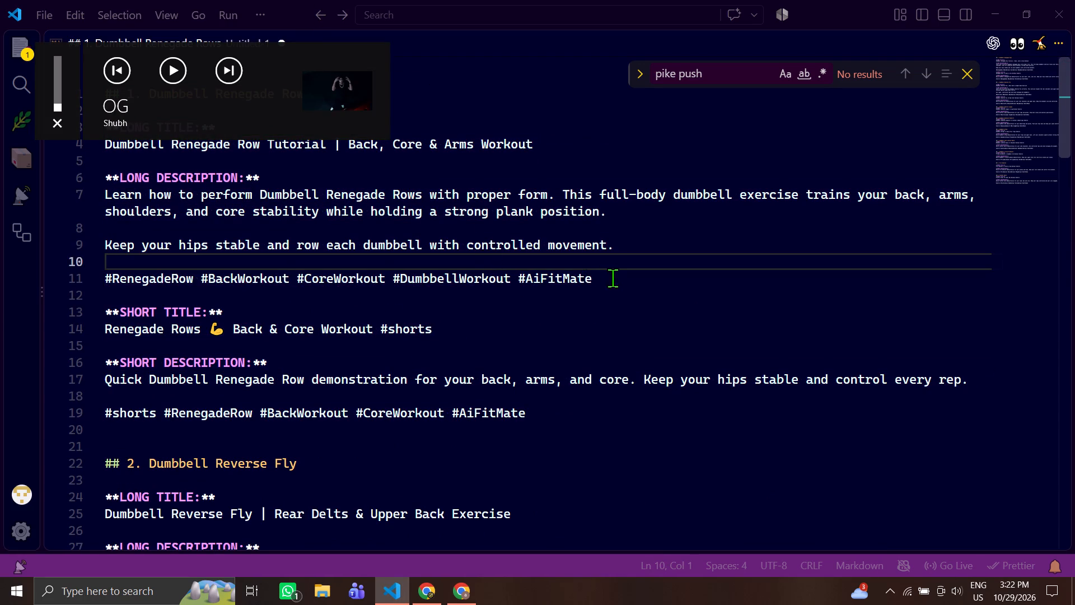
pyautogui.moveTo(613, 278); pyautogui.dragTo(100, 201)
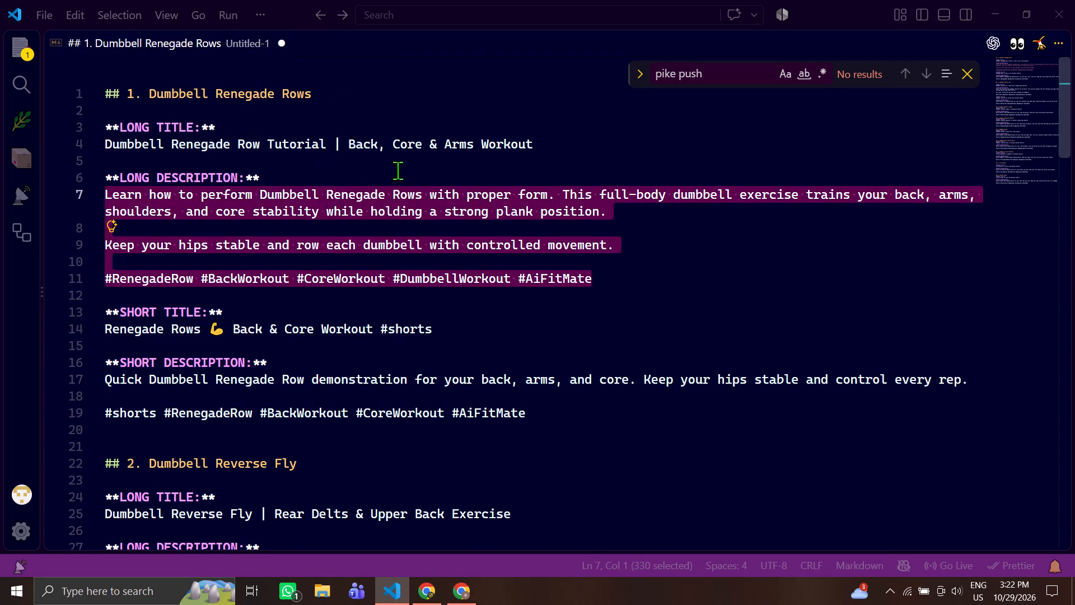
pyautogui.hotkey('ctrl', 'c')
pyautogui.click(455, 142)
pyautogui.hotkey('ctrl', 'c')
# In YouTube Studio, dismiss the Dumbbell Reverse Fly video's publishing confirmation.
pyautogui.hotkey('alt', 'Tab')
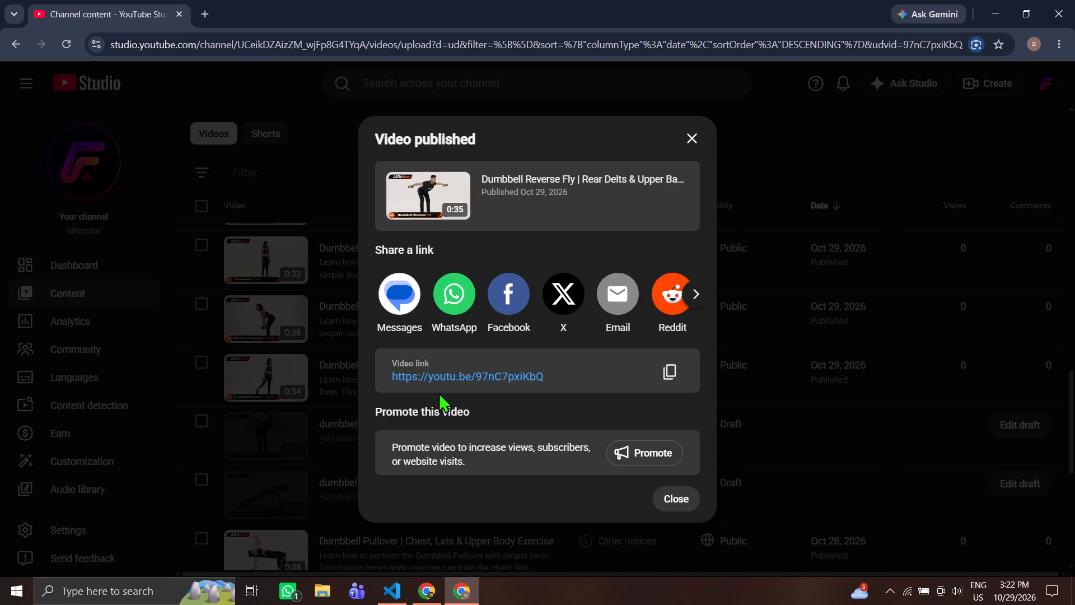
pyautogui.click(689, 501)
# Open the "dumbbell renegade rows" draft, title it "Dumbbell Renegade Row Tutorial | Back, Core & Arms Workout", add the copied long description, and publish it.
pyautogui.click(321, 497)
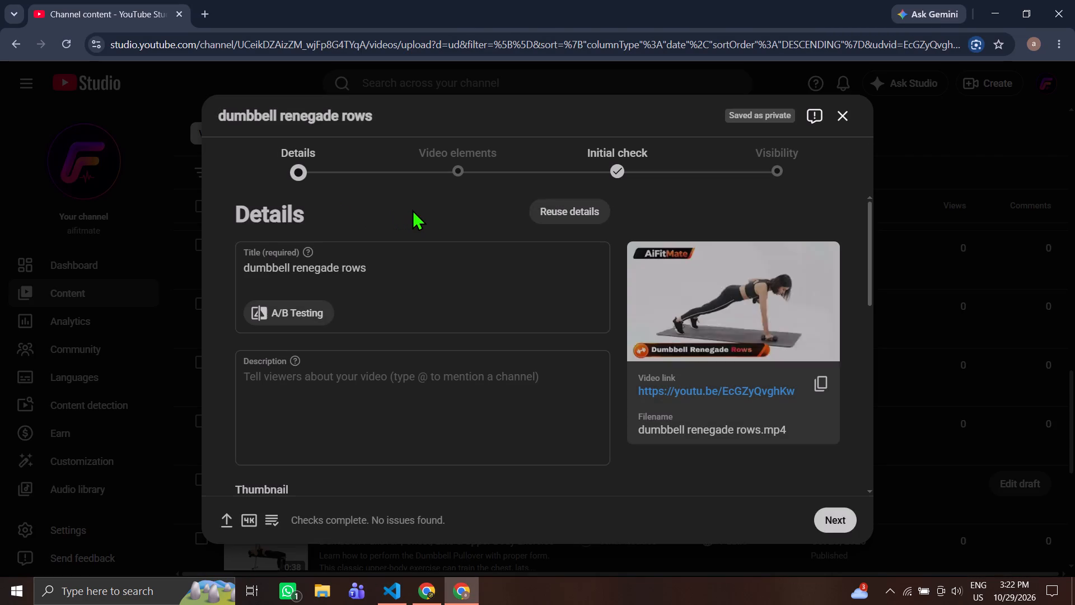
pyautogui.click(434, 266)
pyautogui.hotkey('ctrl', 'a')
pyautogui.hotkey('ctrl', 'v')
pyautogui.click(391, 417)
pyautogui.press('super+v')
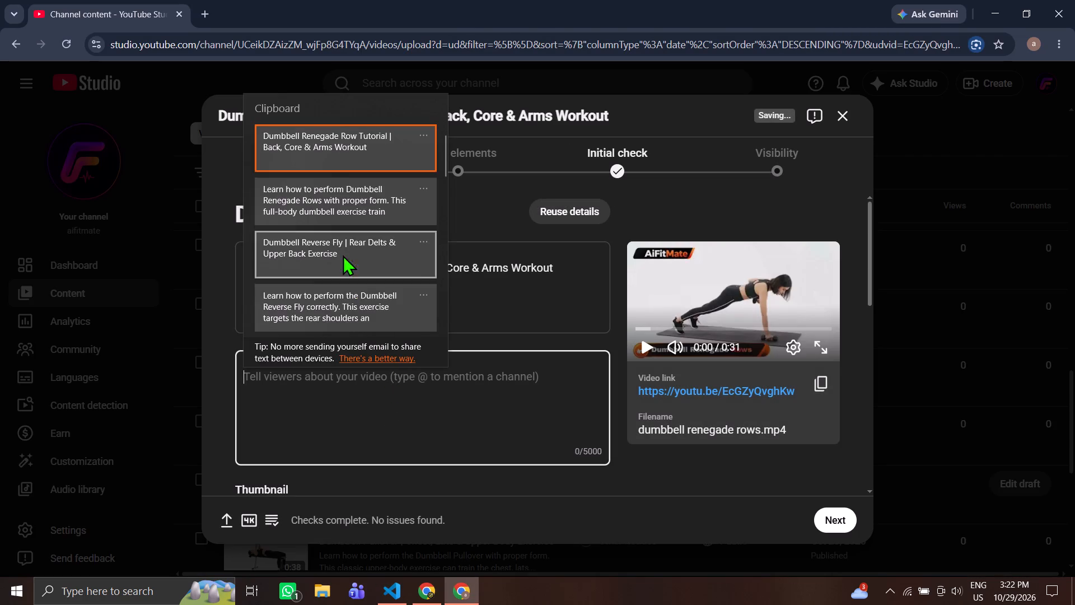
pyautogui.click(333, 212)
pyautogui.hotkey('ctrl', 'v')
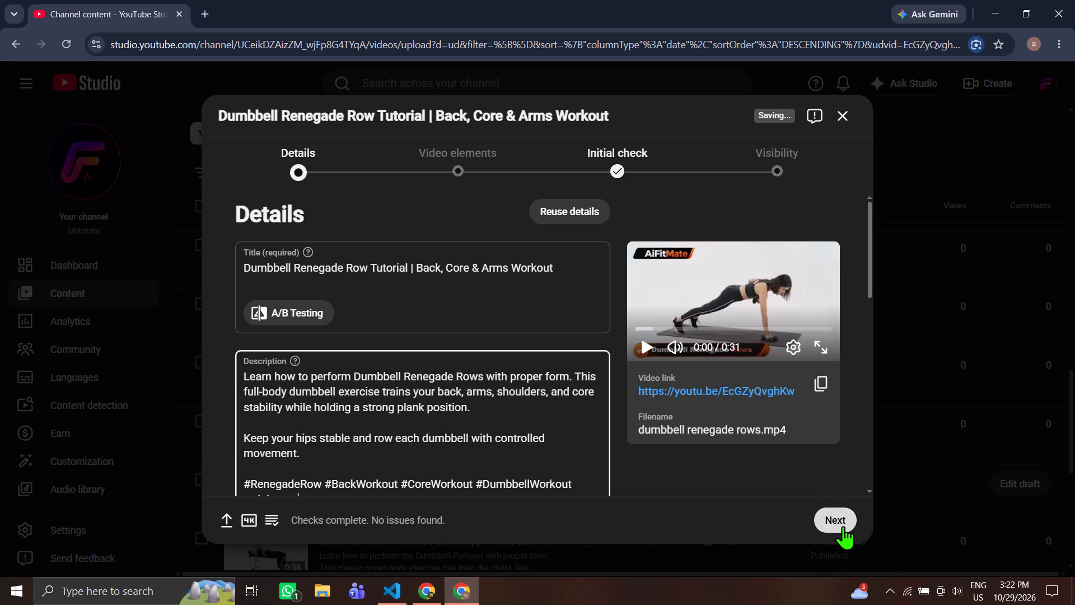
pyautogui.tripleClick(843, 526)
pyautogui.doubleClick(843, 526)
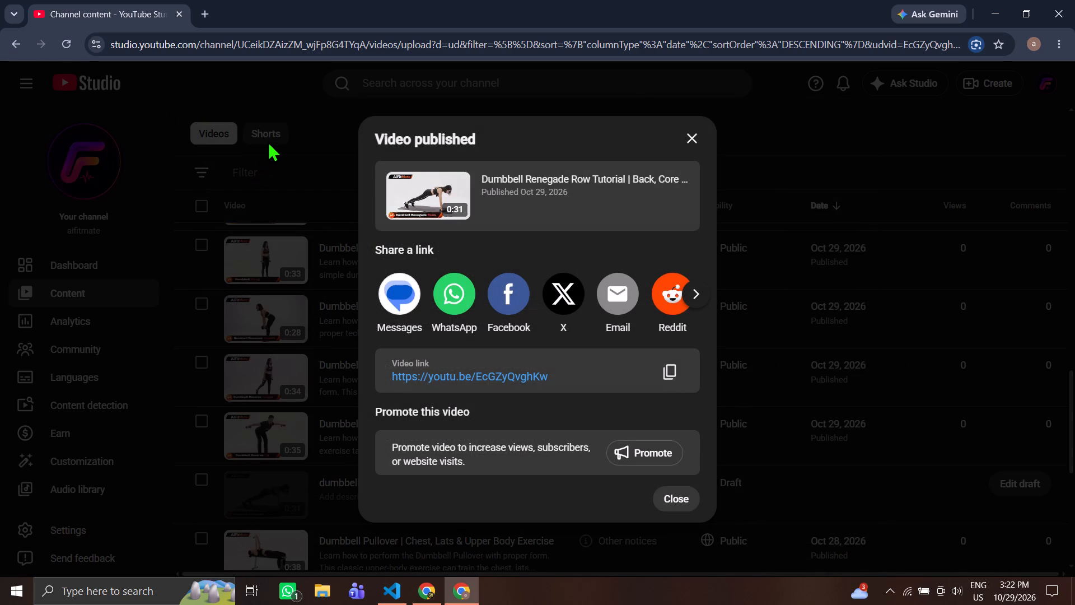
# Dismiss the Renegade Row video's publishing confirmation and switch the channel content list to Shorts.
pyautogui.click(268, 141)
pyautogui.click(273, 134)
pyautogui.click(684, 129)
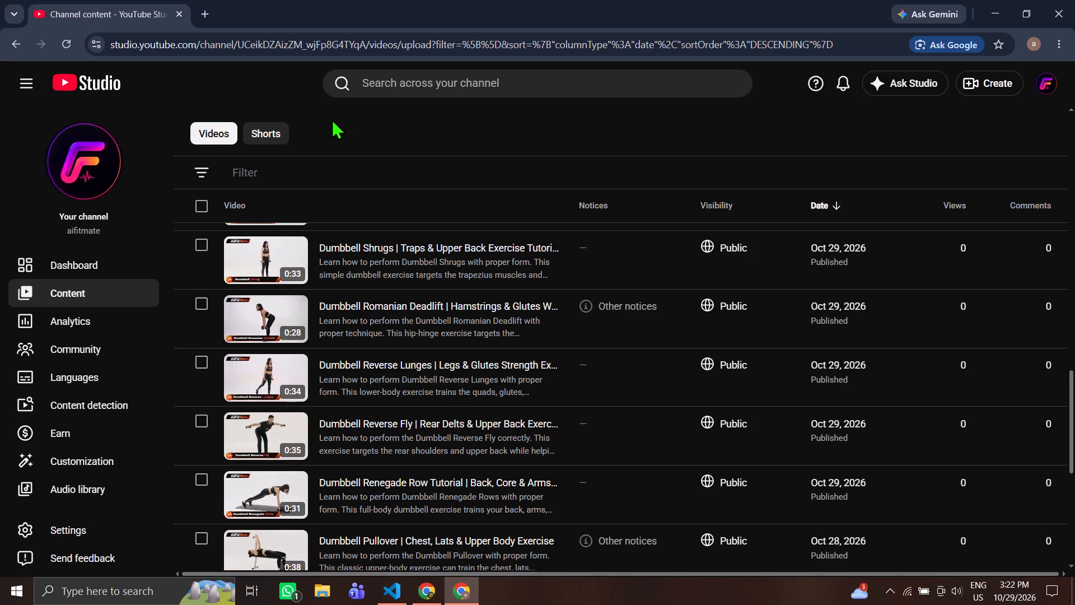
pyautogui.click(270, 132)
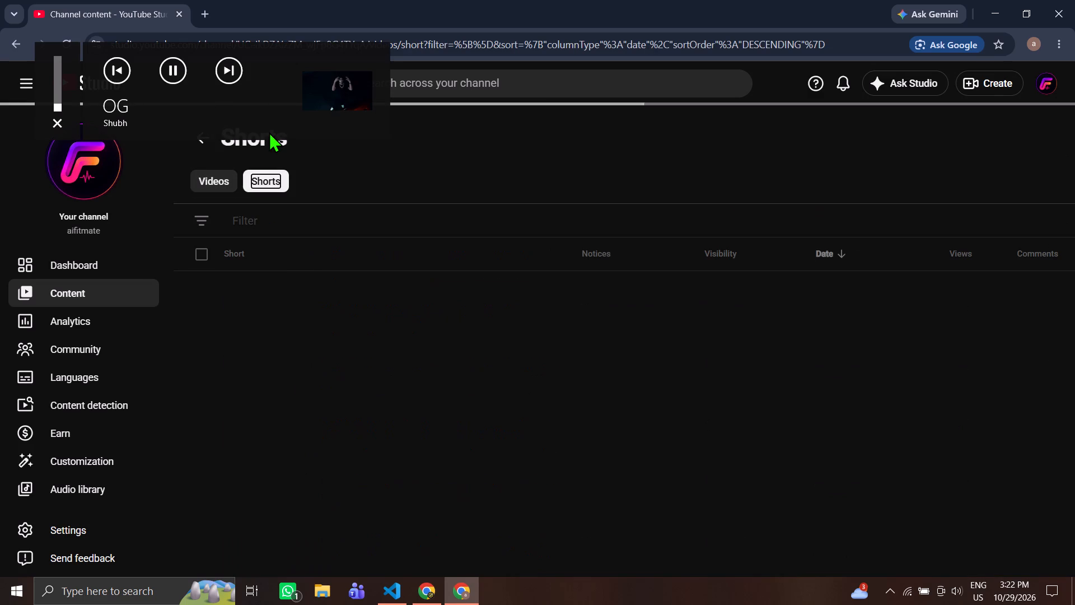
# In VS Code, delete the long title and long description from section "1. Dumbbell Renegade Rows", keeping its heading and short texts.
pyautogui.hotkey('alt', 'Tab')
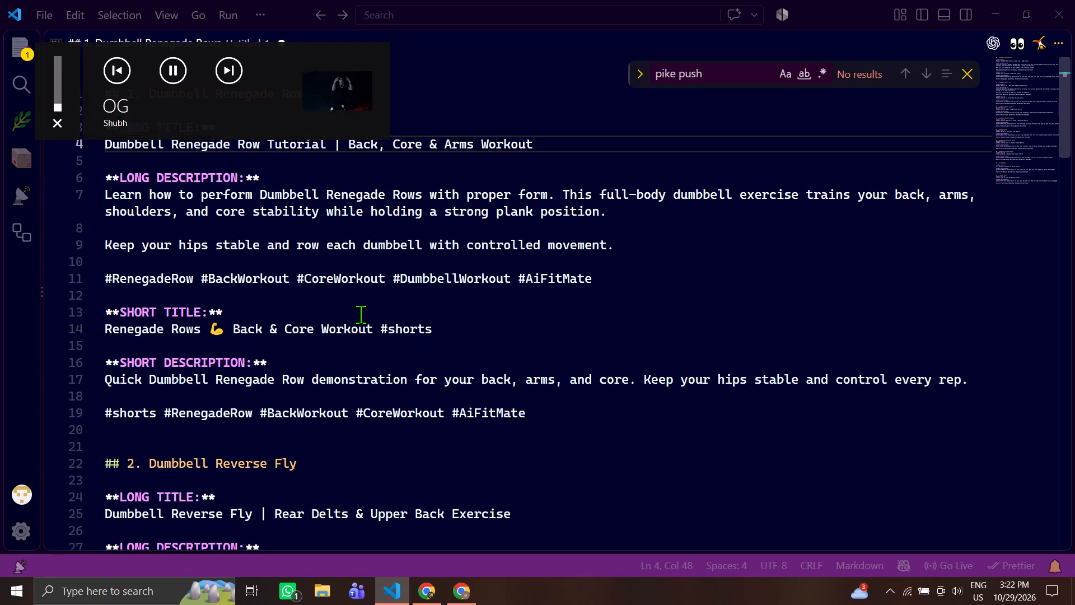
pyautogui.moveTo(644, 282); pyautogui.dragTo(61, 137)
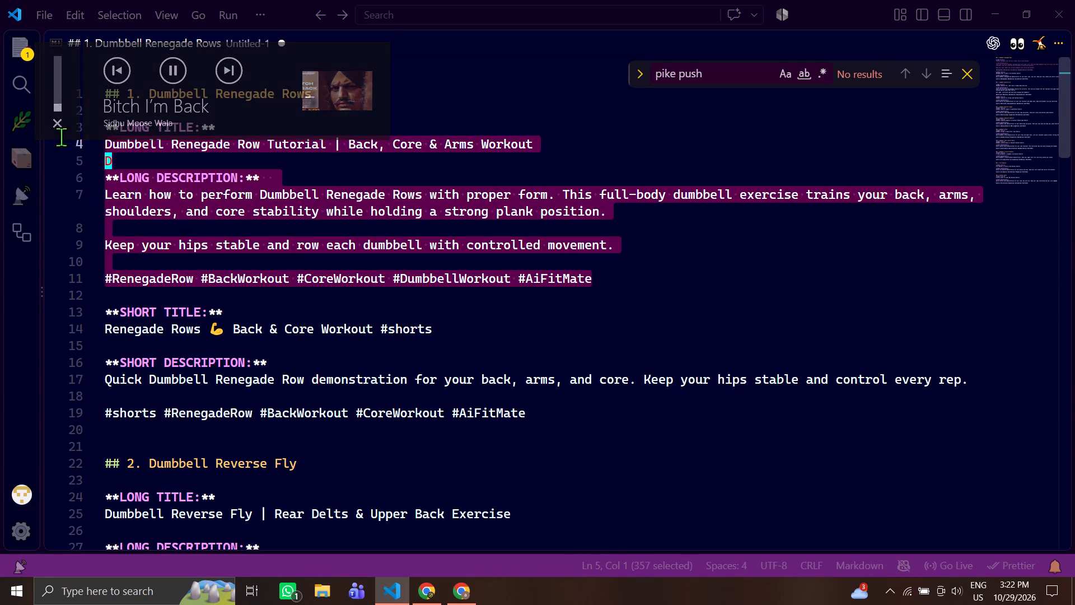
pyautogui.moveTo(61, 137); pyautogui.dragTo(58, 117)
pyautogui.press('Delete')
pyautogui.press('Delete')
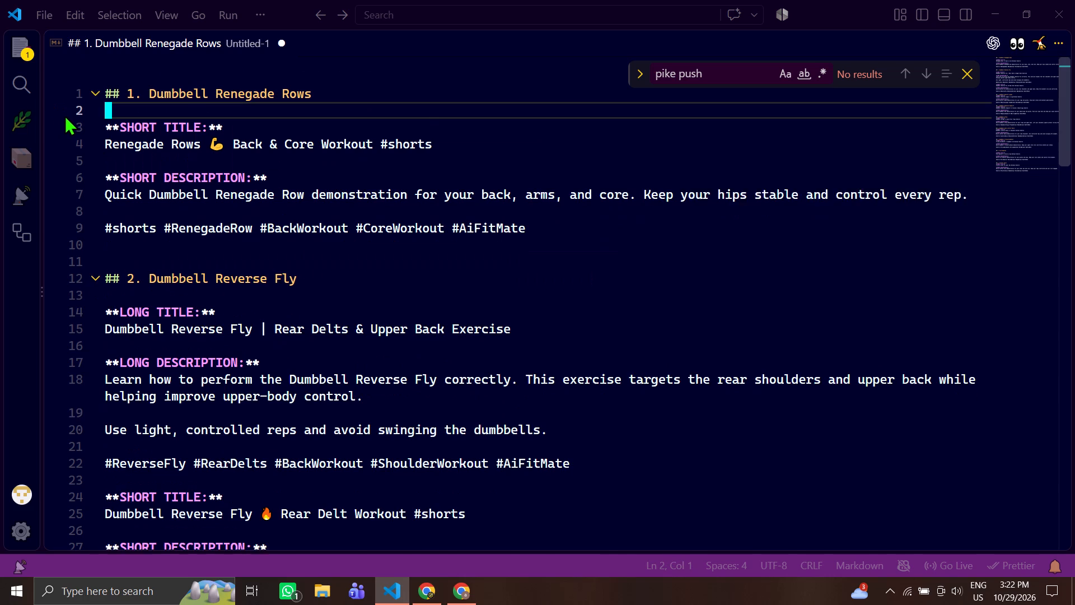
pyautogui.press('Delete')
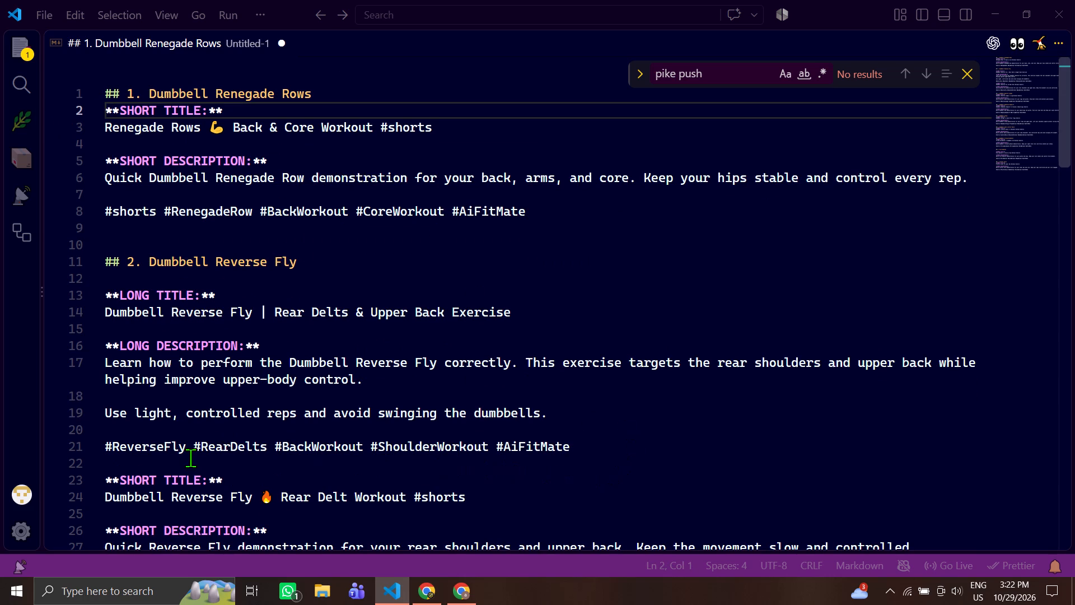
# Delete the long title and long description from section "2. Dumbbell Reverse Fly", keeping its heading and short texts.
pyautogui.moveTo(160, 467); pyautogui.dragTo(79, 276)
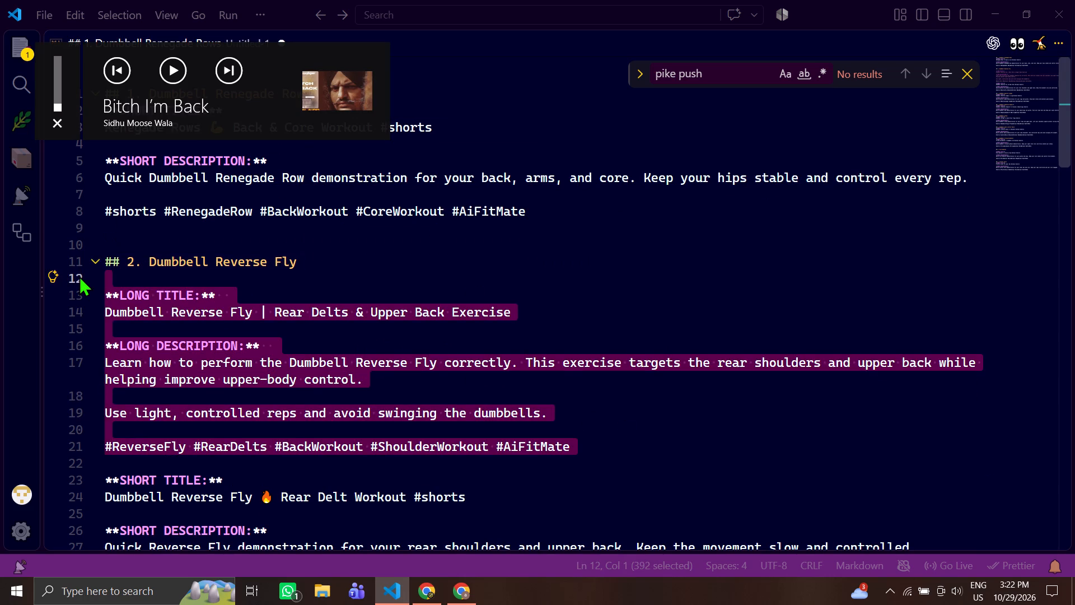
pyautogui.press('Delete')
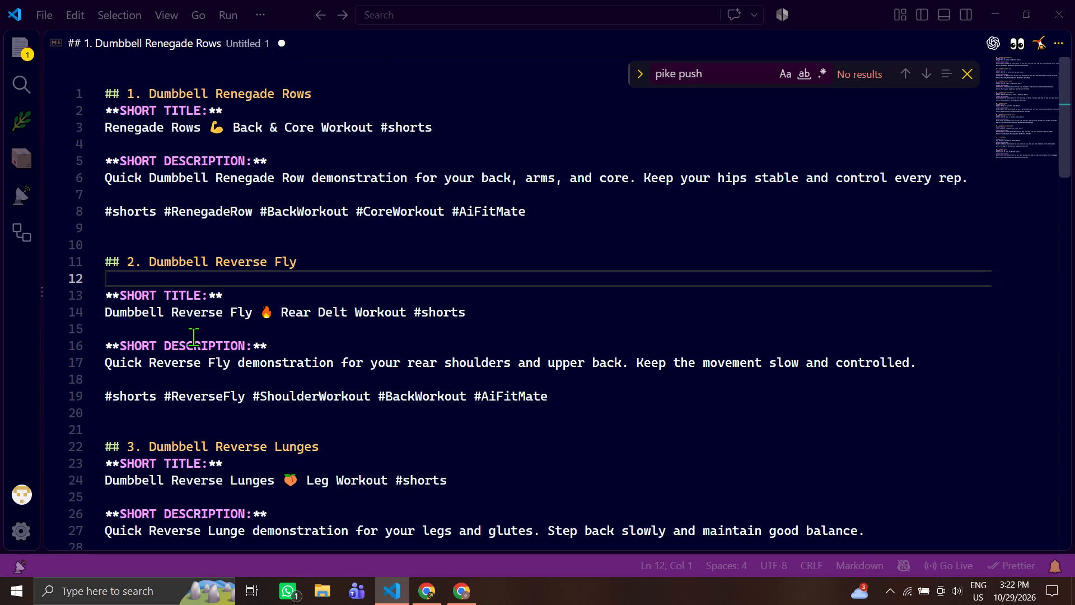
# Find the "dumbbell renegade rows 2" draft in YouTube Studio, and copy section 1's short title and short description in VS Code.
pyautogui.hotkey('alt', 'Tab')
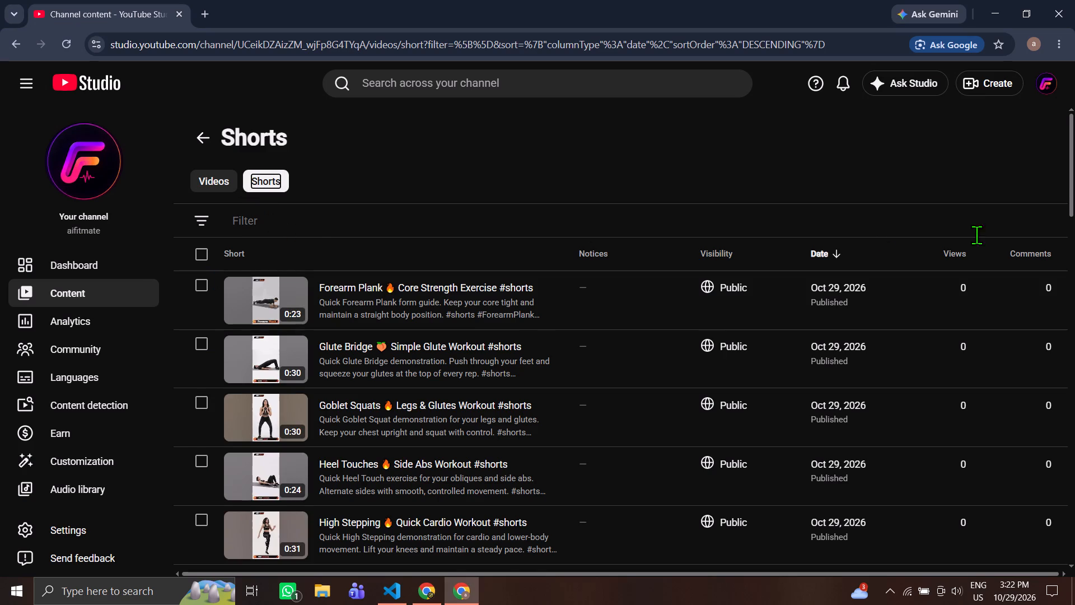
pyautogui.click(1074, 335)
pyautogui.moveTo(1071, 262); pyautogui.dragTo(1072, 278)
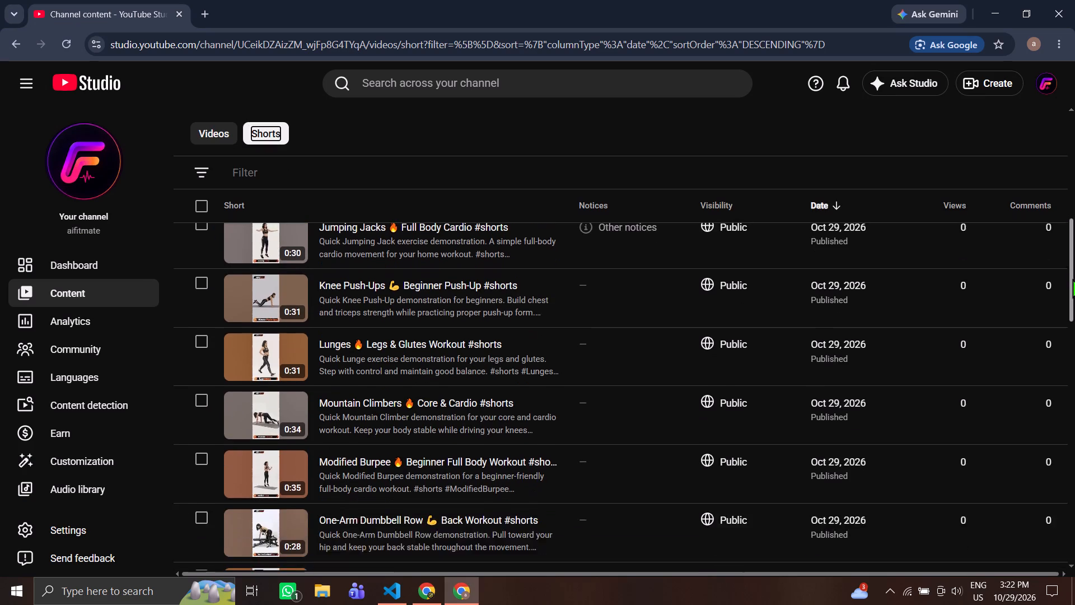
pyautogui.moveTo(1072, 278); pyautogui.dragTo(1063, 361)
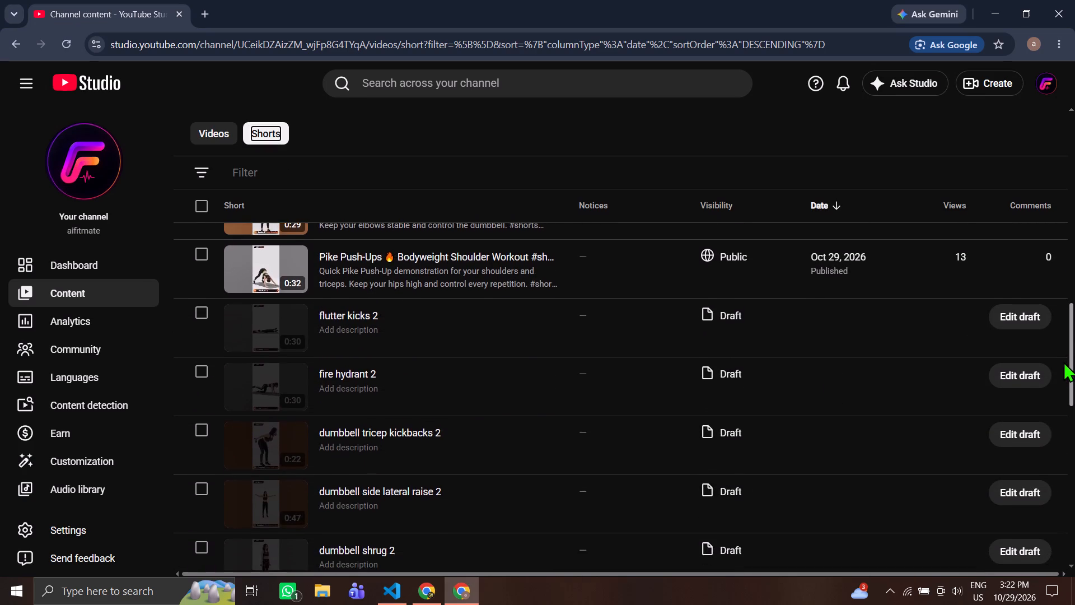
pyautogui.moveTo(1063, 361); pyautogui.dragTo(1074, 469)
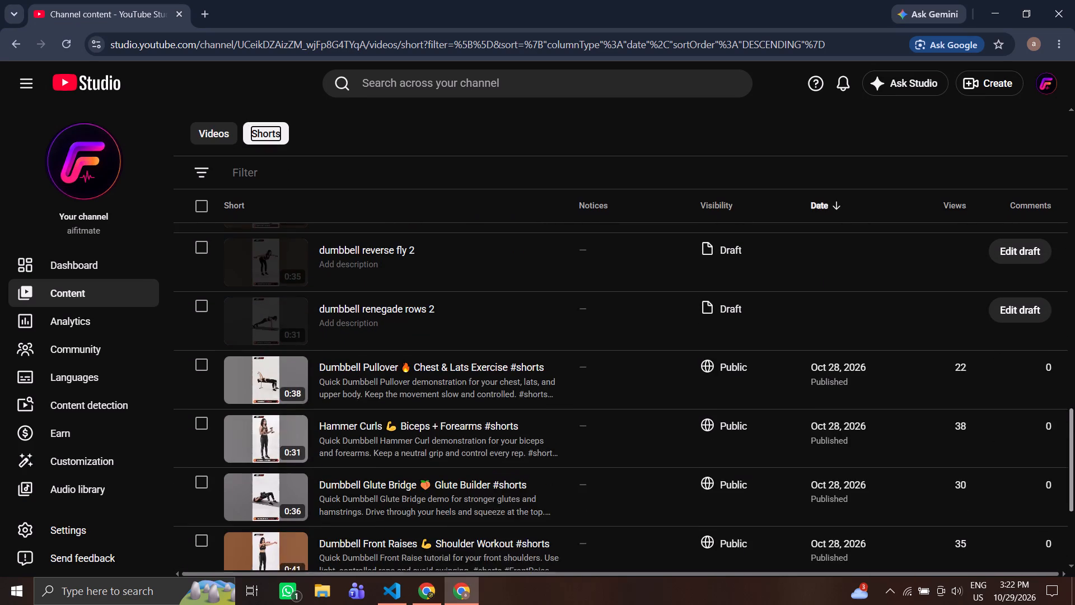
pyautogui.moveTo(1074, 469); pyautogui.dragTo(1074, 441)
pyautogui.hotkey('alt', 'Tab')
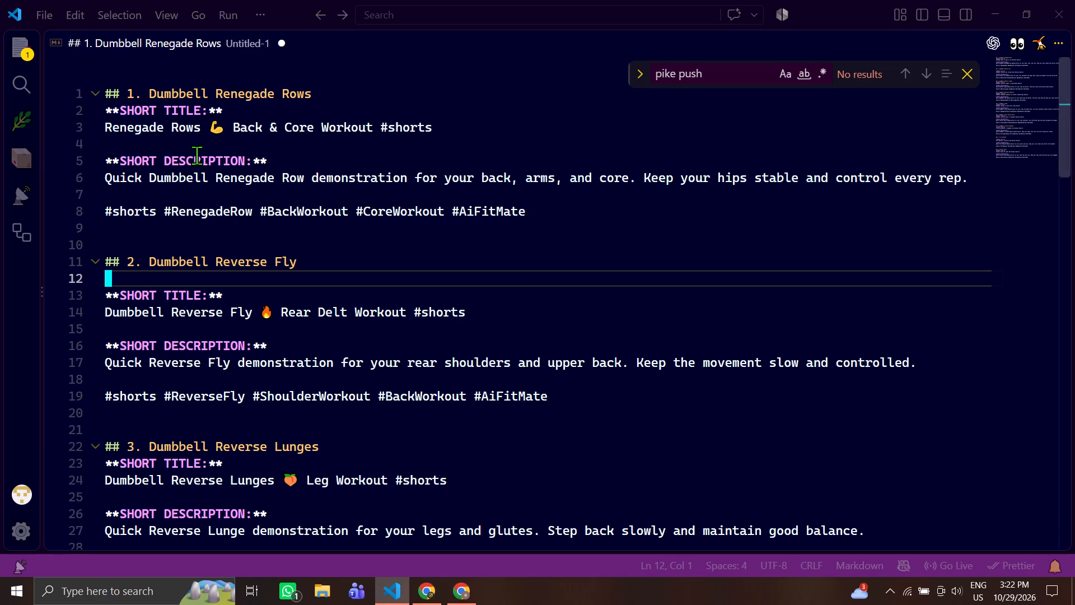
pyautogui.click(240, 131)
pyautogui.hotkey('ctrl', 'c')
pyautogui.moveTo(579, 204); pyautogui.dragTo(245, 185)
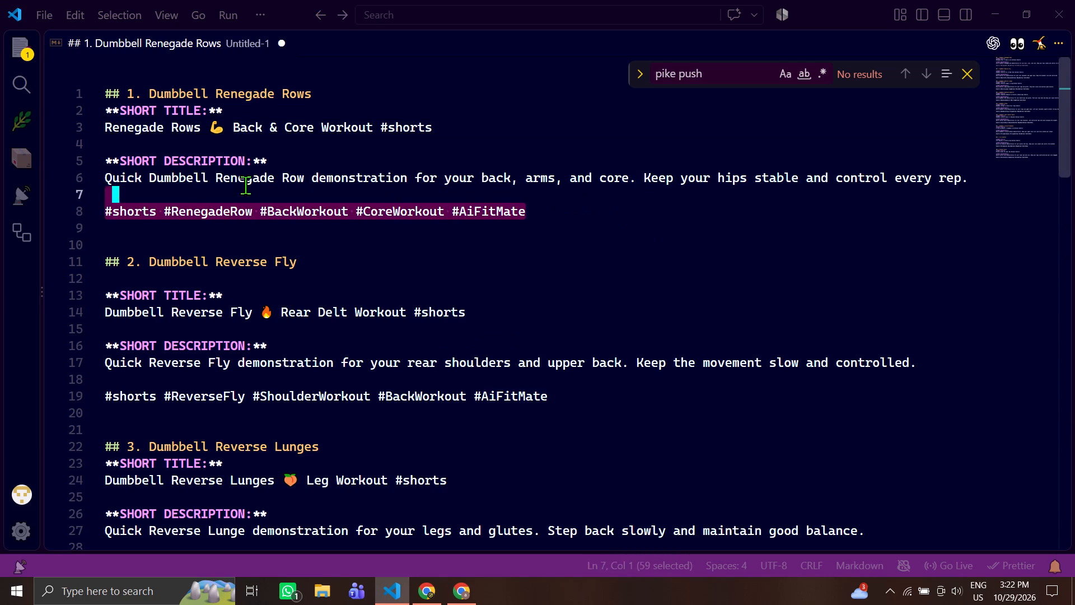
pyautogui.moveTo(245, 185); pyautogui.dragTo(81, 181)
pyautogui.hotkey('ctrl', 'c')
# Open the "dumbbell renegade rows 2" Short draft, add the copied short description, and title it "Renegade Rows 💪 Back & Core Workout #shorts".
pyautogui.hotkey('alt', 'Tab')
pyautogui.click(331, 443)
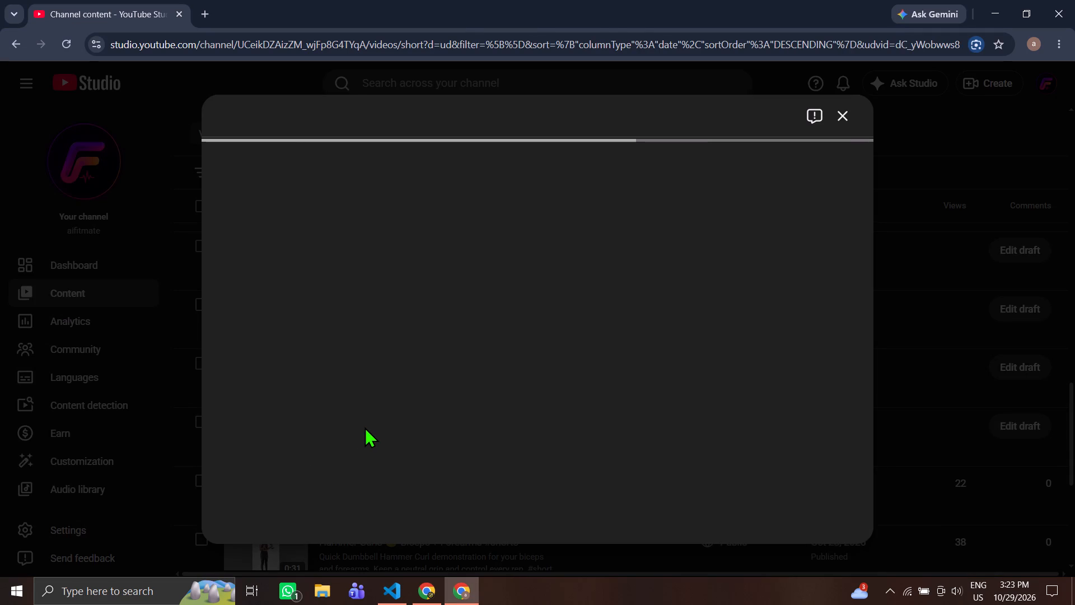
pyautogui.click(367, 402)
pyautogui.hotkey('ctrl', 'v')
pyautogui.click(413, 266)
pyautogui.hotkey('ctrl', 'a')
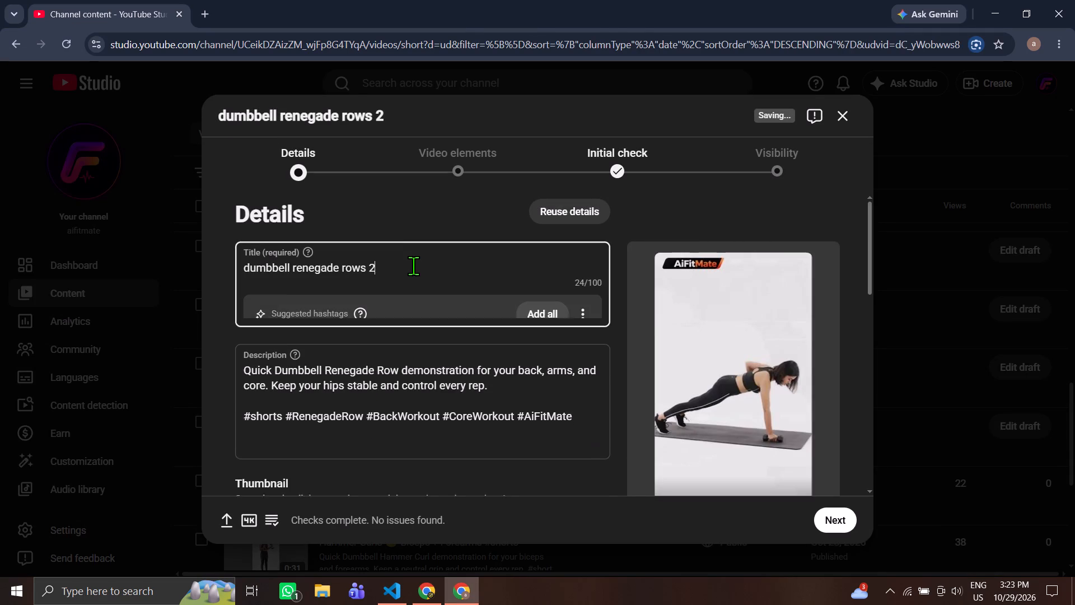
pyautogui.press('super+v')
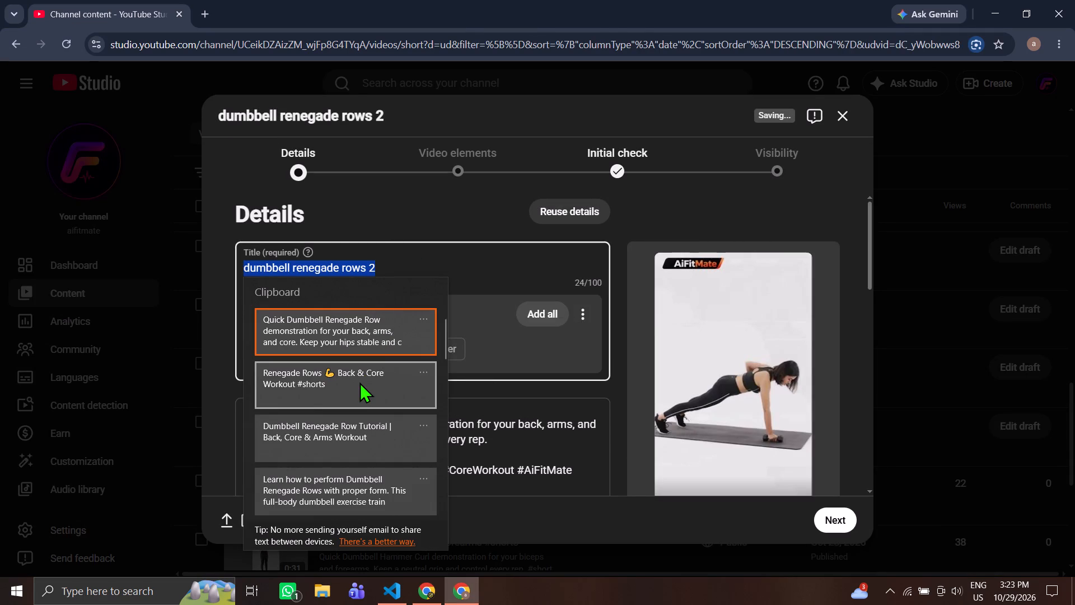
pyautogui.click(359, 382)
pyautogui.hotkey('ctrl', 'v')
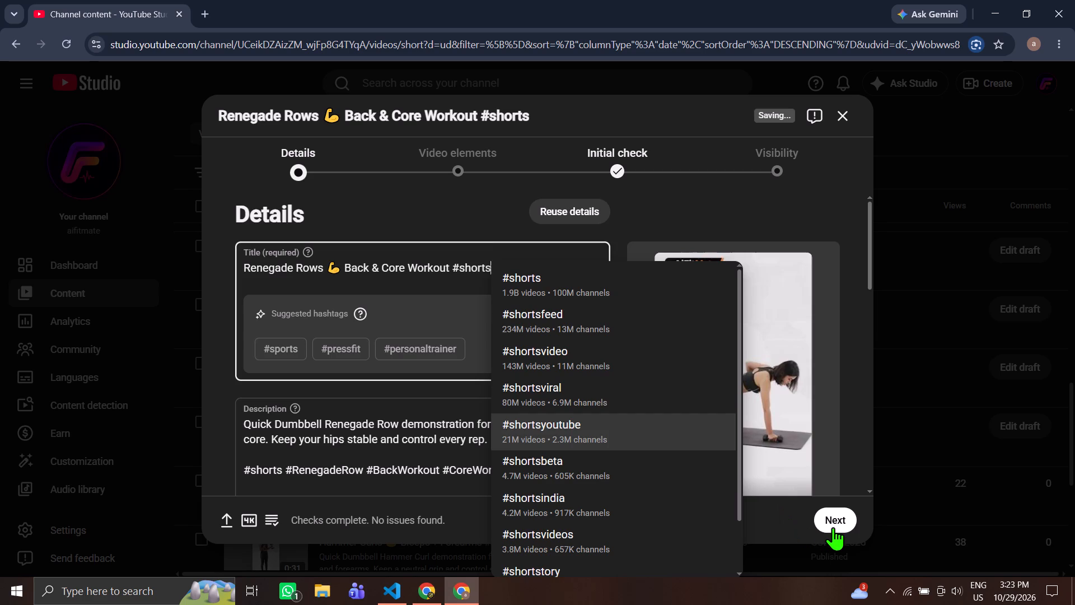
# Publish the "Renegade Rows 💪 Back & Core Workout #shorts" Short as public.
pyautogui.tripleClick(833, 527)
pyautogui.click(833, 527)
# In VS Code, copy the short title and the short description with hashtags from section "2. Dumbbell Reverse Fly".
pyautogui.hotkey('alt', 'Tab')
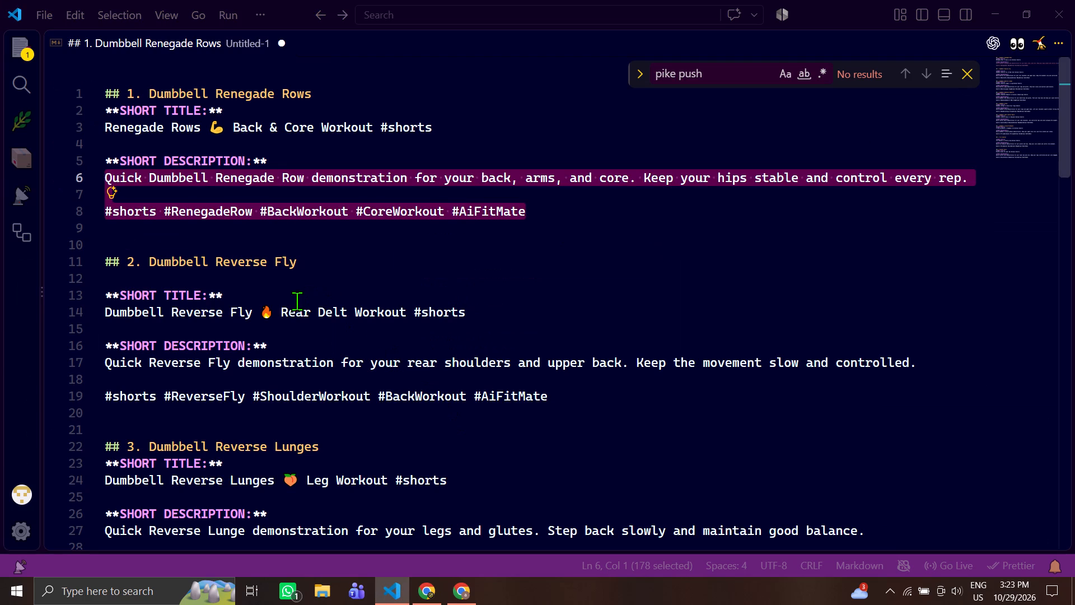
pyautogui.click(351, 315)
pyautogui.hotkey('ctrl', 'c')
pyautogui.moveTo(564, 398); pyautogui.dragTo(208, 377)
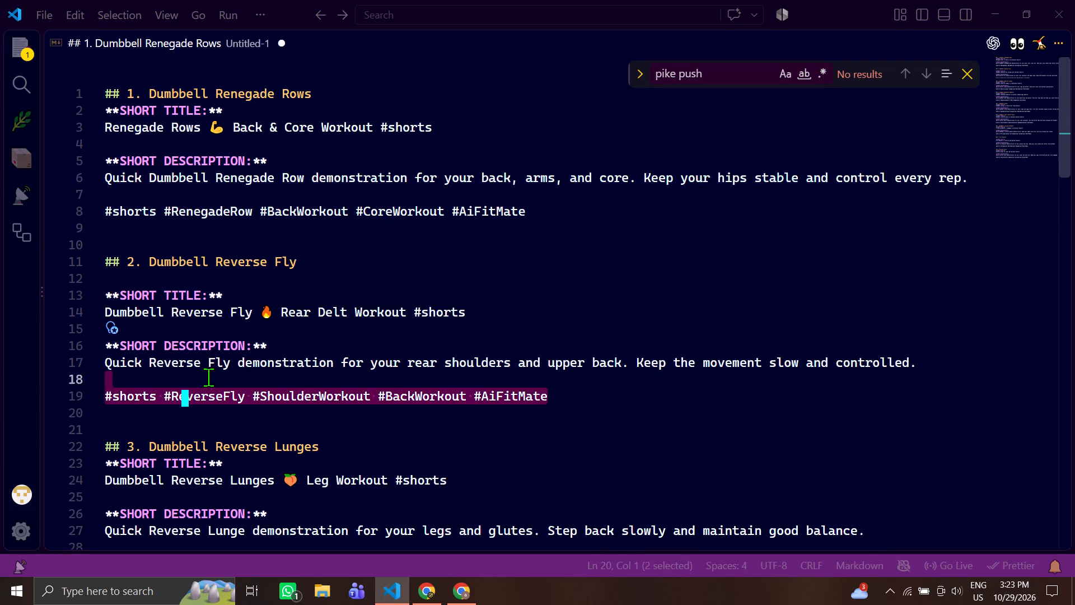
pyautogui.moveTo(208, 377); pyautogui.dragTo(96, 358)
pyautogui.hotkey('ctrl', 'c')
# Back in YouTube Studio, open the "dumbbell reverse fly 2" draft and title it "Dumbbell Reverse Fly 🔥 Rear Delt Workout #shorts".
pyautogui.hotkey('alt', 'Tab')
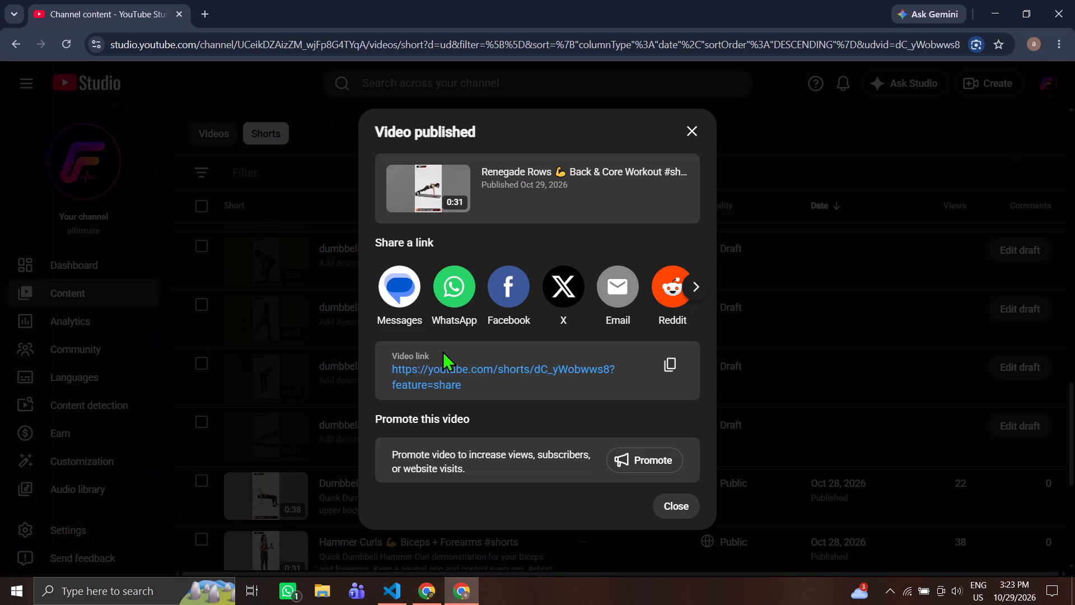
pyautogui.press('Escape')
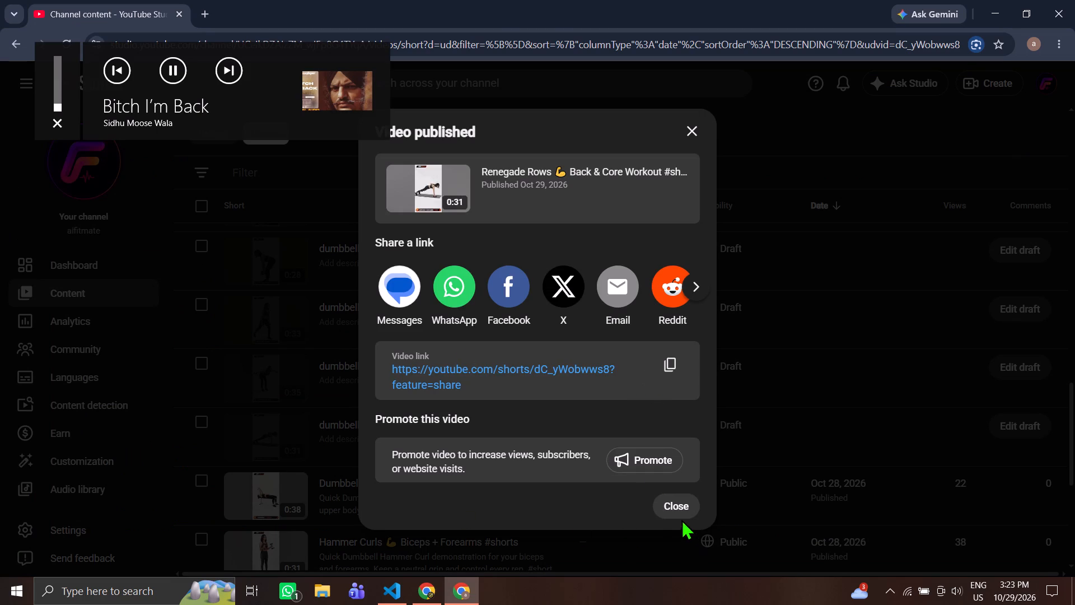
pyautogui.click(676, 509)
pyautogui.click(316, 389)
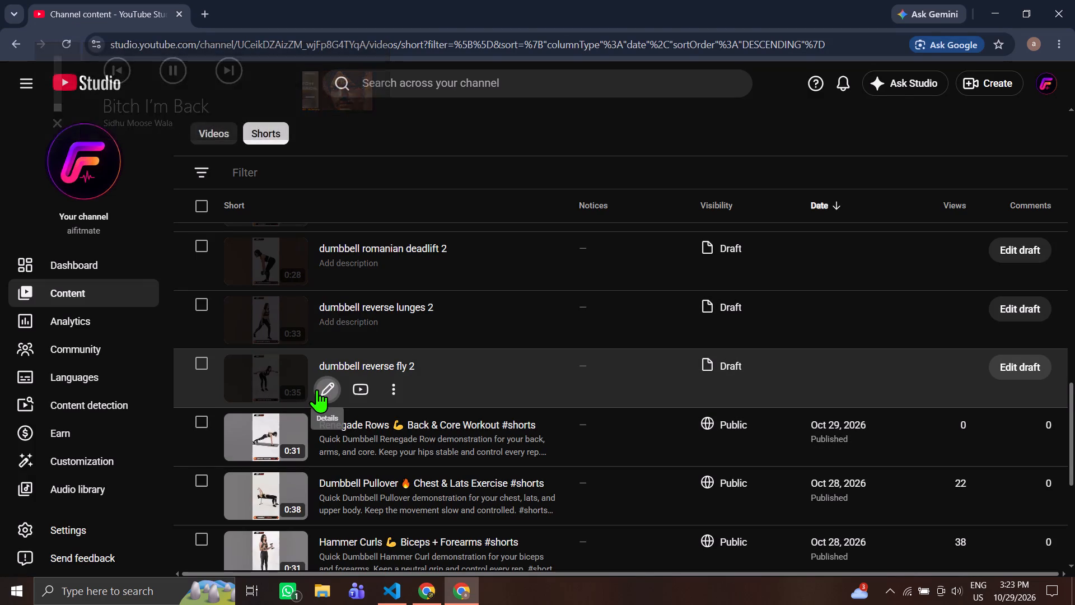
pyautogui.hotkey('alt', 'Tab')
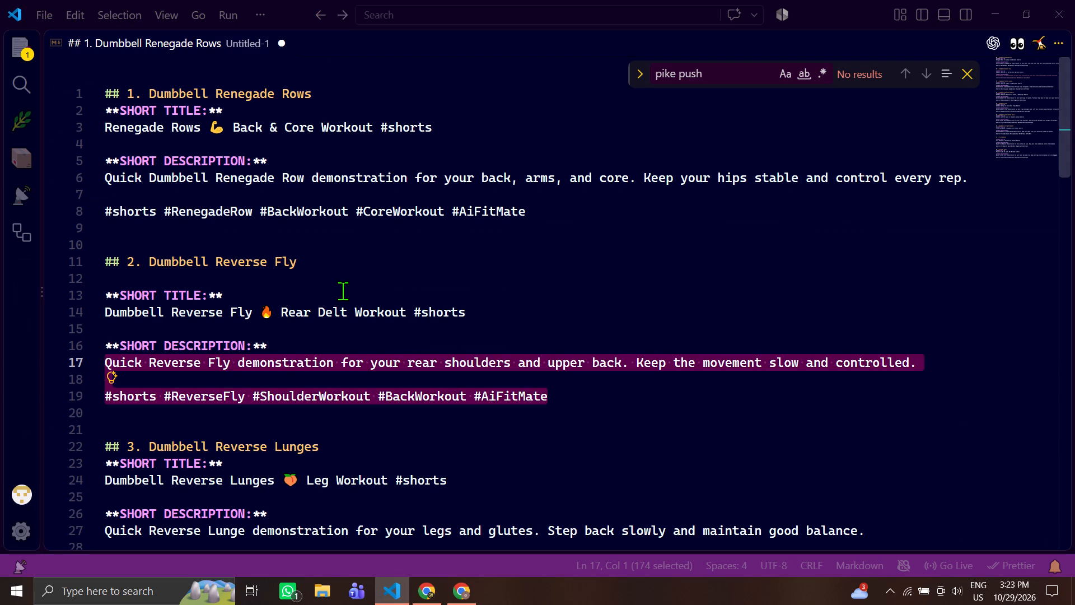
pyautogui.hotkey('alt', 'Tab')
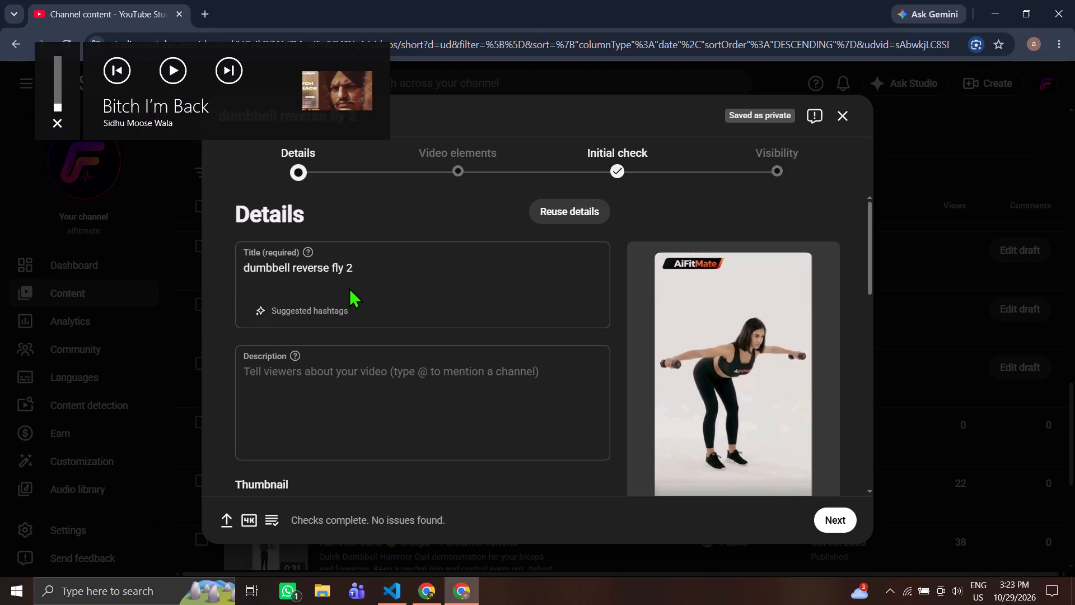
pyautogui.click(389, 268)
pyautogui.hotkey('ctrl', 'a')
pyautogui.press('super+v')
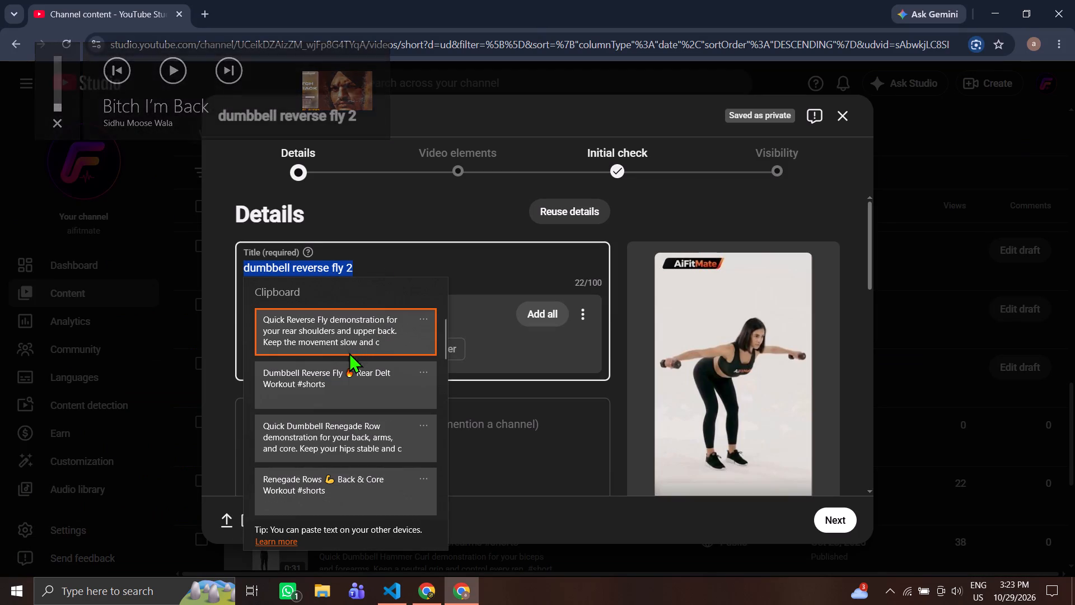
pyautogui.click(352, 391)
pyautogui.hotkey('ctrl', 'v')
# Add the copied Reverse Fly short description with its hashtags to the Short and publish it.
pyautogui.click(372, 415)
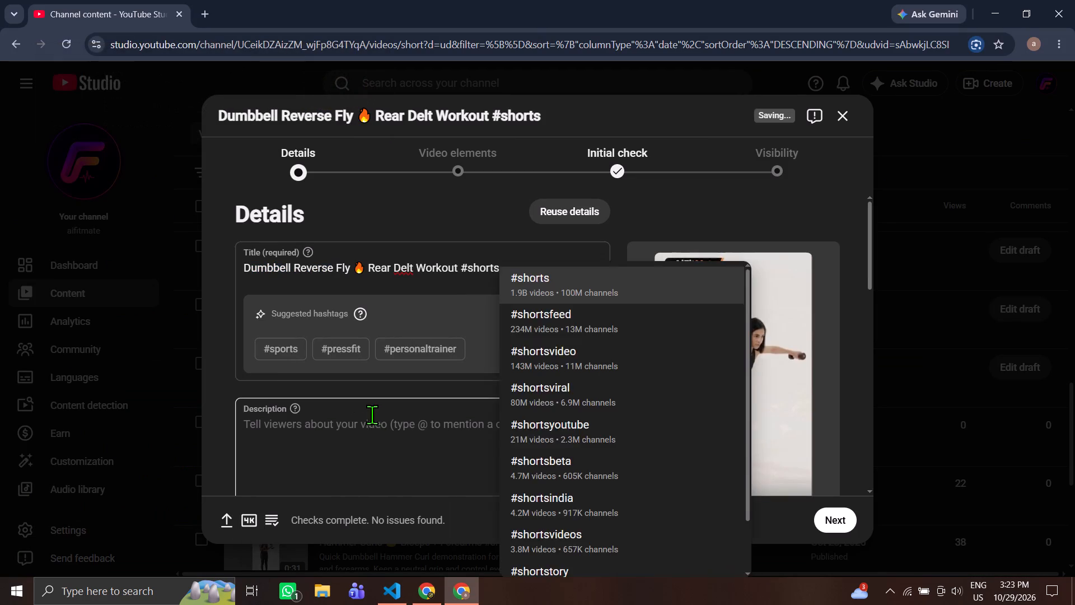
pyautogui.press('super+v')
pyautogui.click(353, 352)
pyautogui.hotkey('ctrl', 'v')
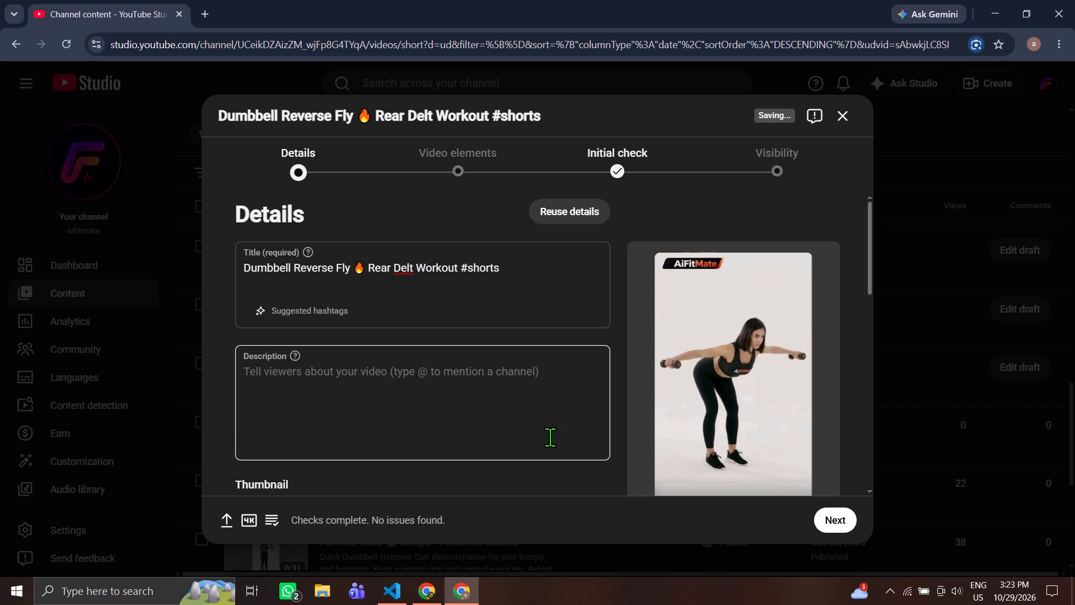
pyautogui.click(549, 436)
pyautogui.hotkey('ctrl', 'v')
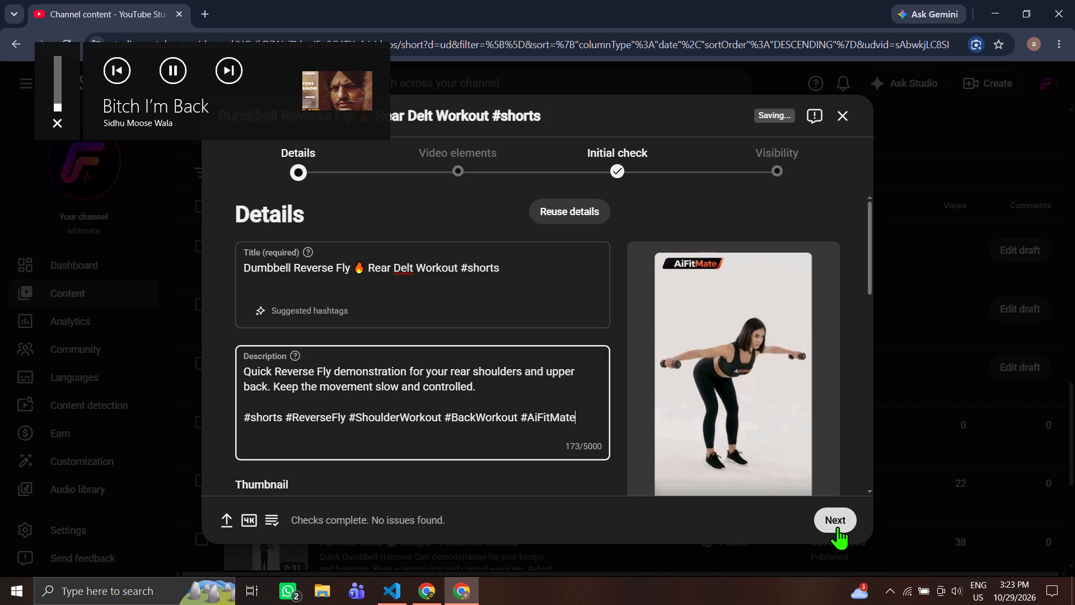
pyautogui.doubleClick(838, 527)
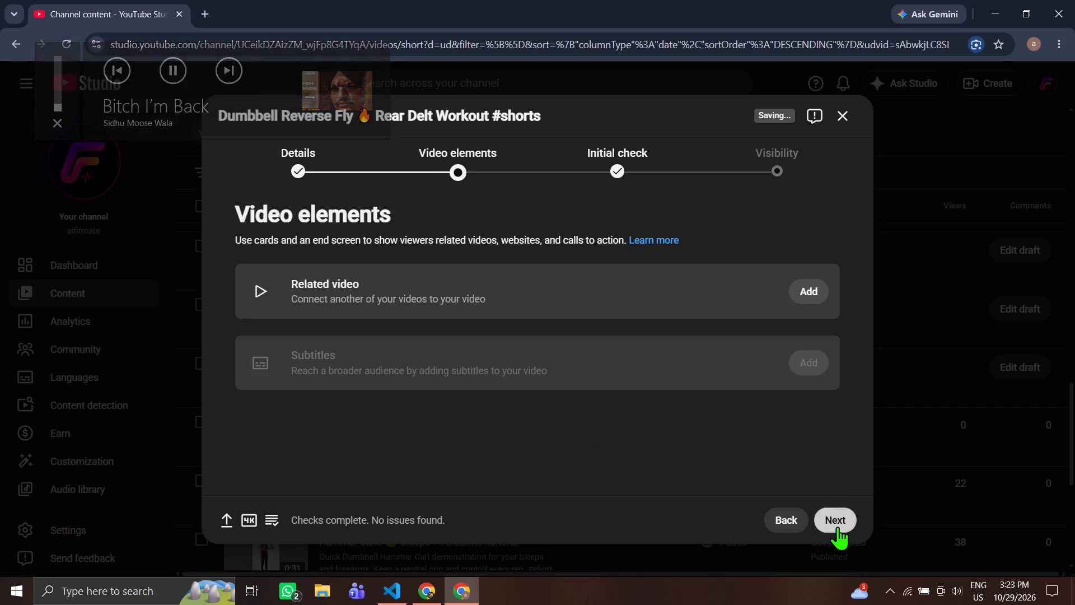
pyautogui.doubleClick(838, 527)
# In VS Code, delete sections "1. Dumbbell Renegade Rows" and "2. Dumbbell Reverse Fly" so the file starts at section 3.
pyautogui.hotkey('alt', 'Tab')
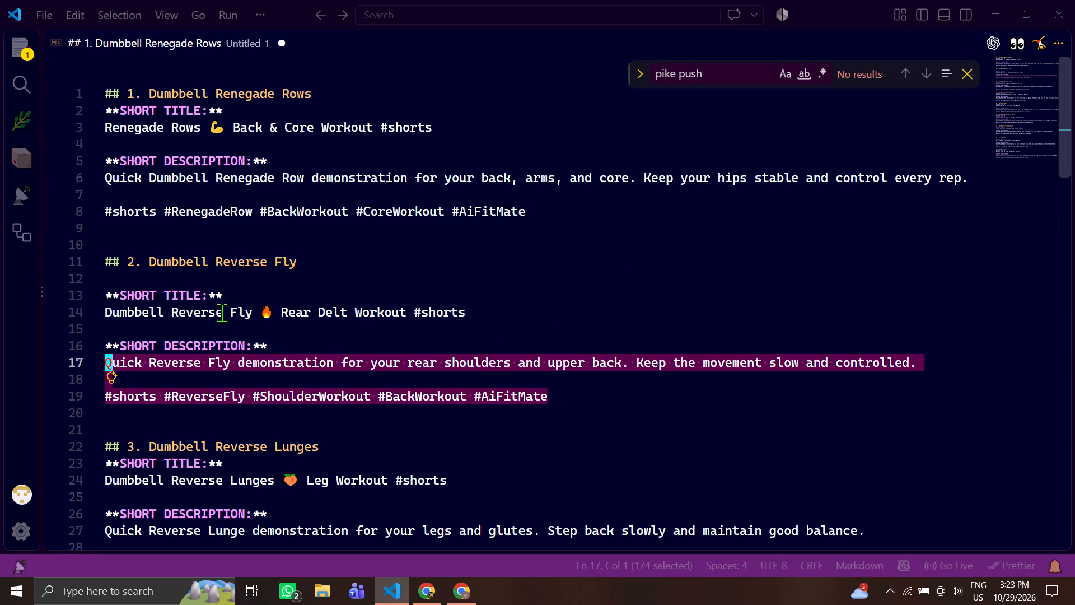
pyautogui.click(499, 424)
pyautogui.moveTo(499, 424); pyautogui.dragTo(466, 0)
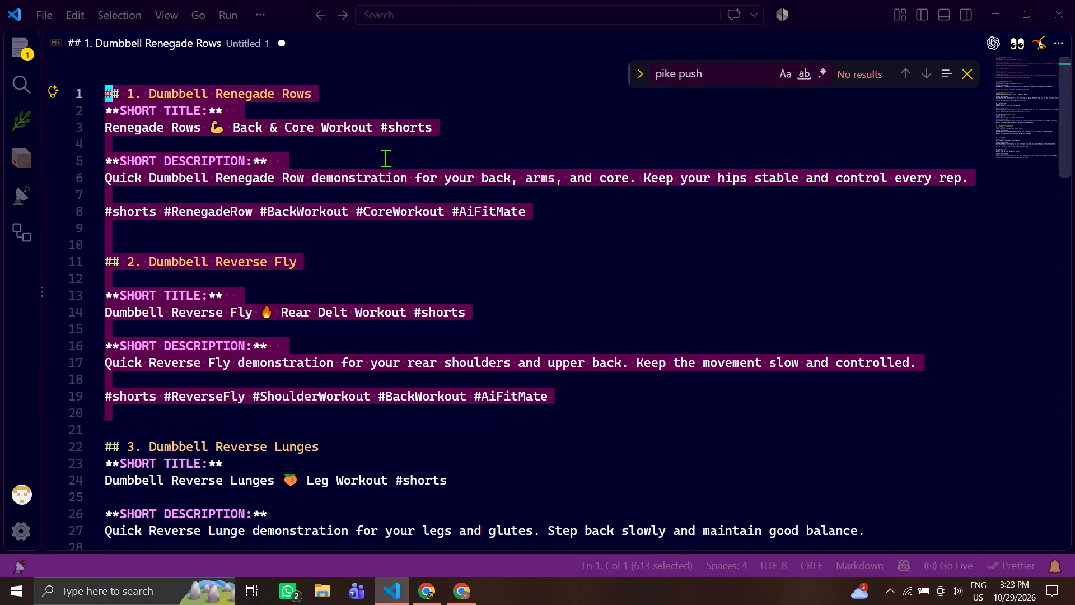
pyautogui.press('BackSpace')
pyautogui.press('Delete')
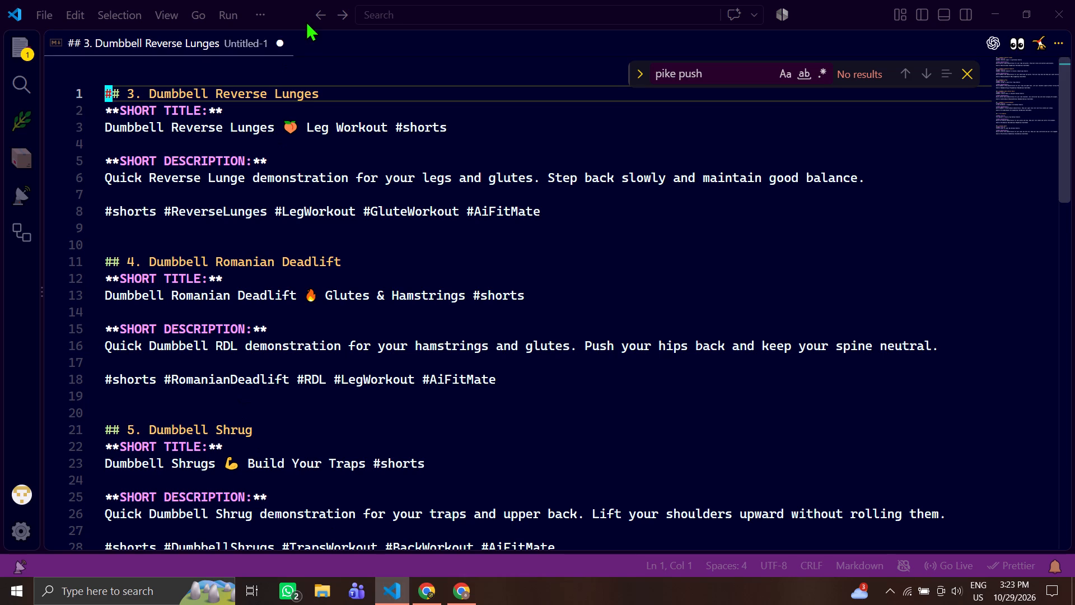
# In YouTube Studio, dismiss the published-video dialog and open the "dumbbell reverse lunges 2" Short draft.
pyautogui.hotkey('alt', 'Tab')
pyautogui.click(691, 139)
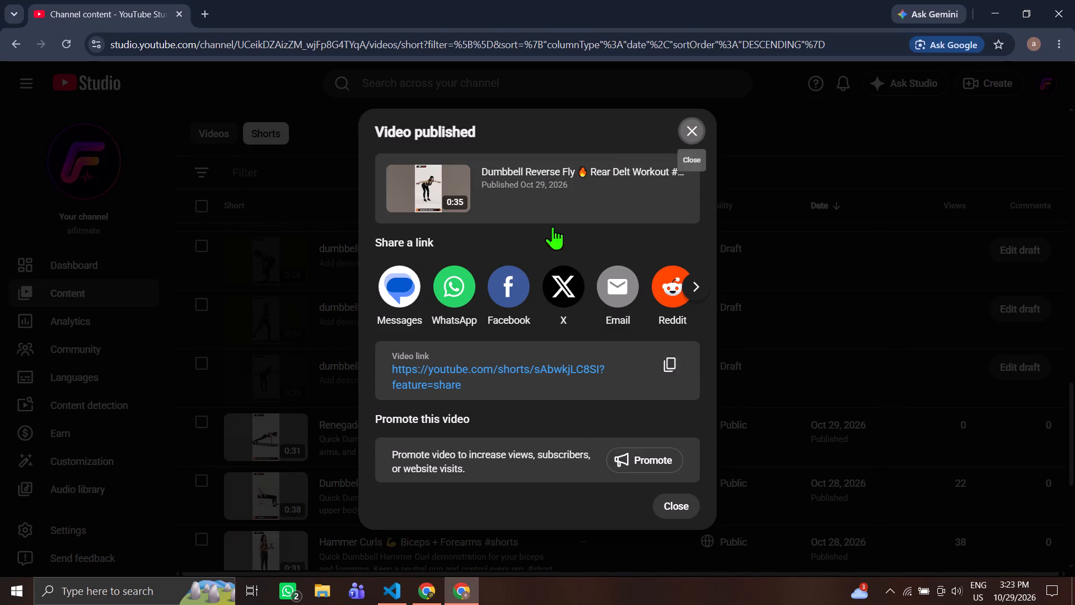
pyautogui.click(319, 326)
# In VS Code, copy the short title and the short description with hashtags from section "3. Dumbbell Reverse Lunges".
pyautogui.hotkey('alt', 'Tab')
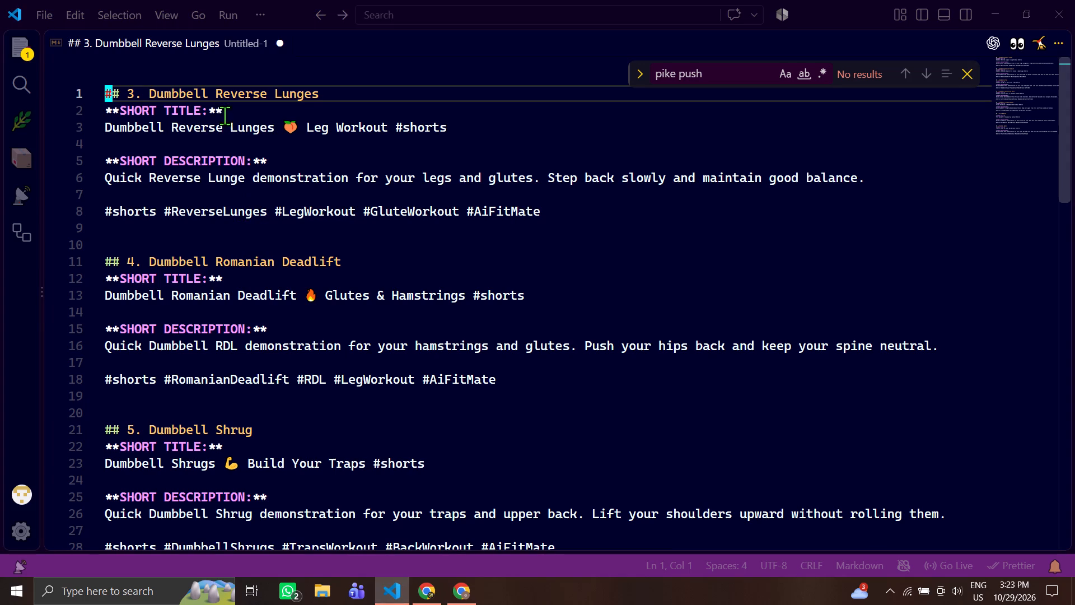
pyautogui.click(230, 123)
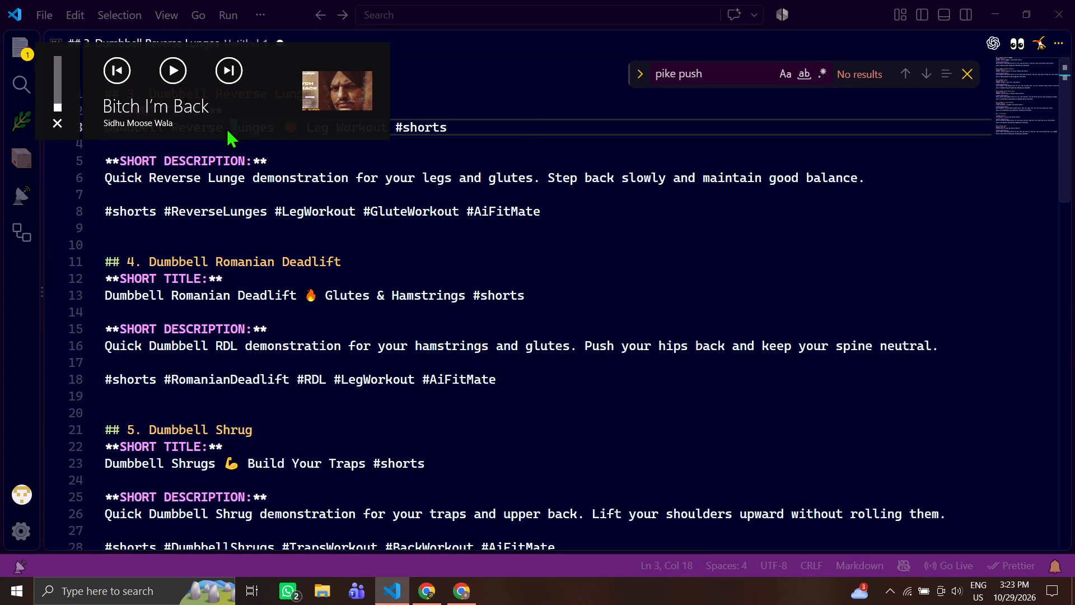
pyautogui.click(525, 127)
pyautogui.hotkey('ctrl', 'c')
pyautogui.moveTo(549, 212); pyautogui.dragTo(413, 221)
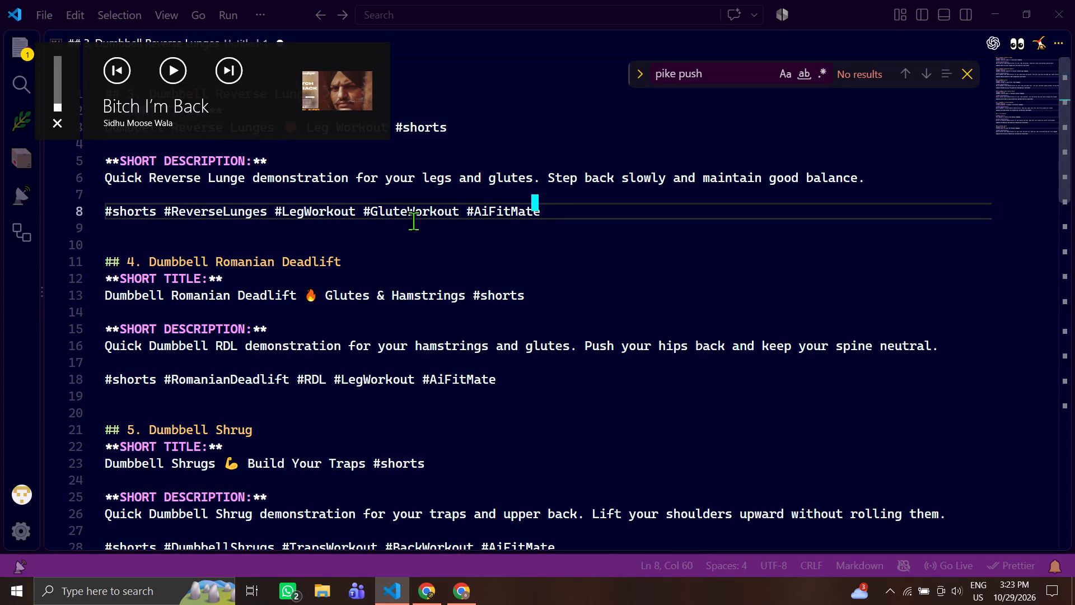
pyautogui.moveTo(413, 221); pyautogui.dragTo(38, 182)
pyautogui.hotkey('ctrl', 'c')
# In the open YouTube Studio draft, add the copied Reverse Lunge description and set the title to "Dumbbell Reverse Lunges 🍑 Leg Workout #shorts".
pyautogui.hotkey('alt', 'Tab')
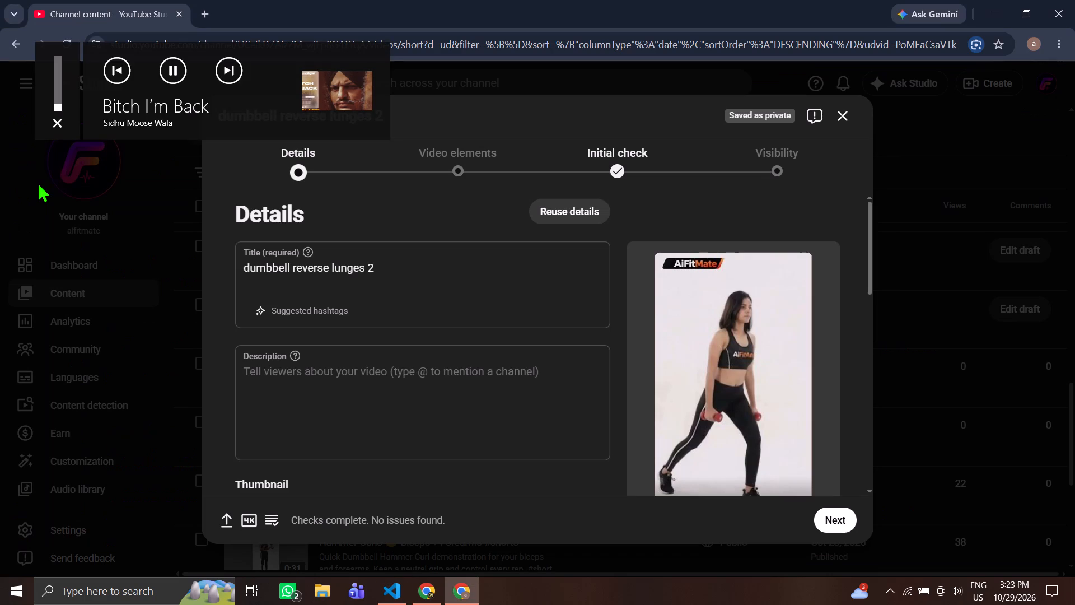
pyautogui.click(386, 409)
pyautogui.hotkey('ctrl', 'v')
pyautogui.click(395, 269)
pyautogui.hotkey('ctrl', 'a')
pyautogui.press('super+v')
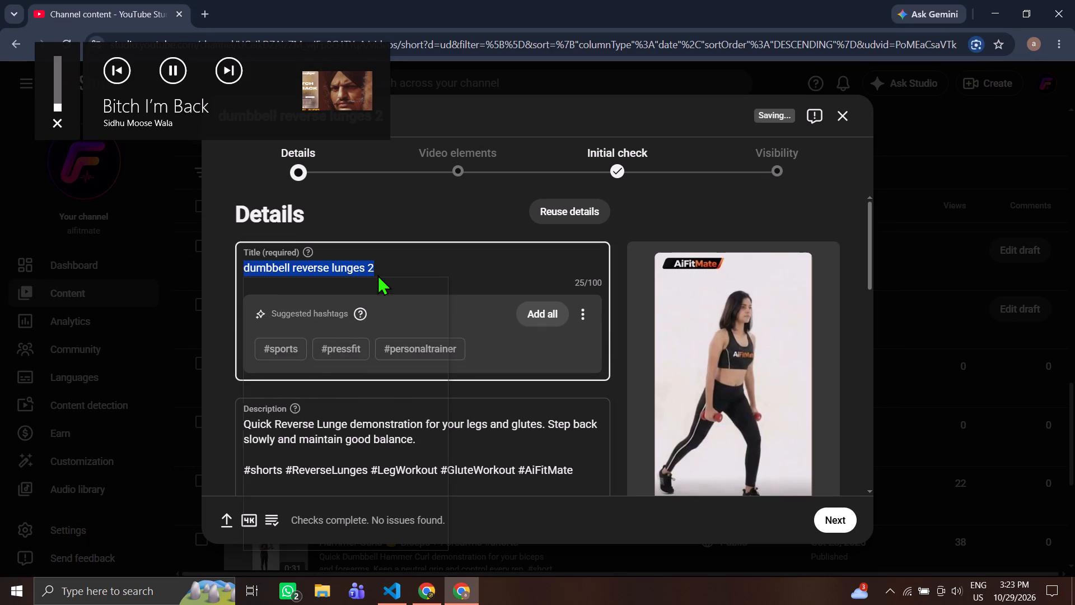
pyautogui.click(342, 397)
pyautogui.hotkey('ctrl', 'v')
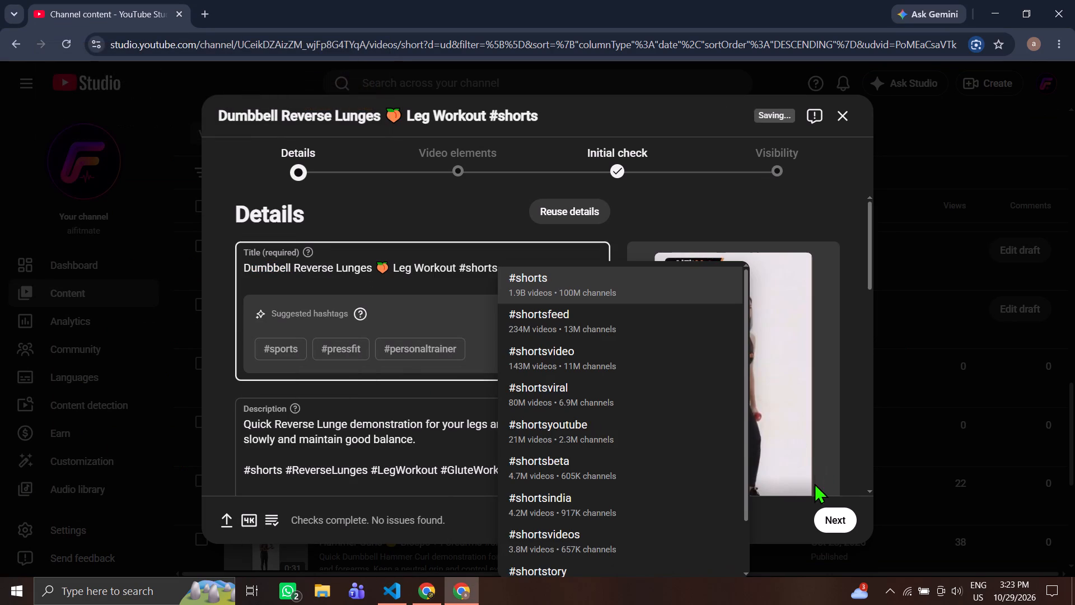
# Publish the "Dumbbell Reverse Lunges 🍑 Leg Workout #shorts" Short as public.
pyautogui.tripleClick(832, 517)
pyautogui.click(832, 517)
# In VS Code, copy the short title and the short description with hashtags from section "4. Dumbbell Romanian Deadlift".
pyautogui.hotkey('alt', 'Tab')
pyautogui.hotkey('alt', 'Tab')
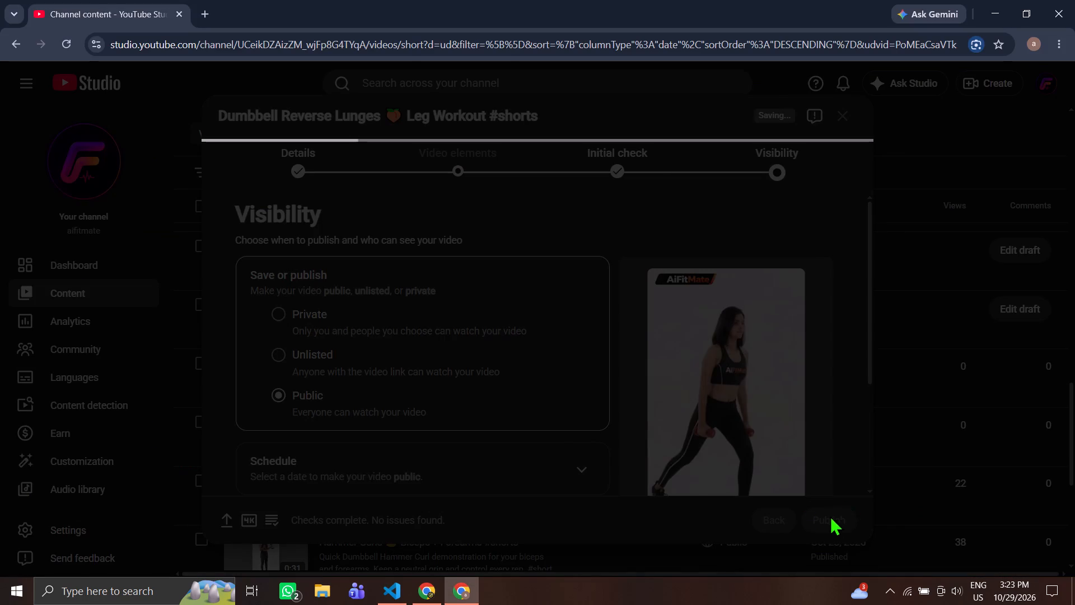
pyautogui.hotkey('alt', 'Tab')
pyautogui.click(265, 289)
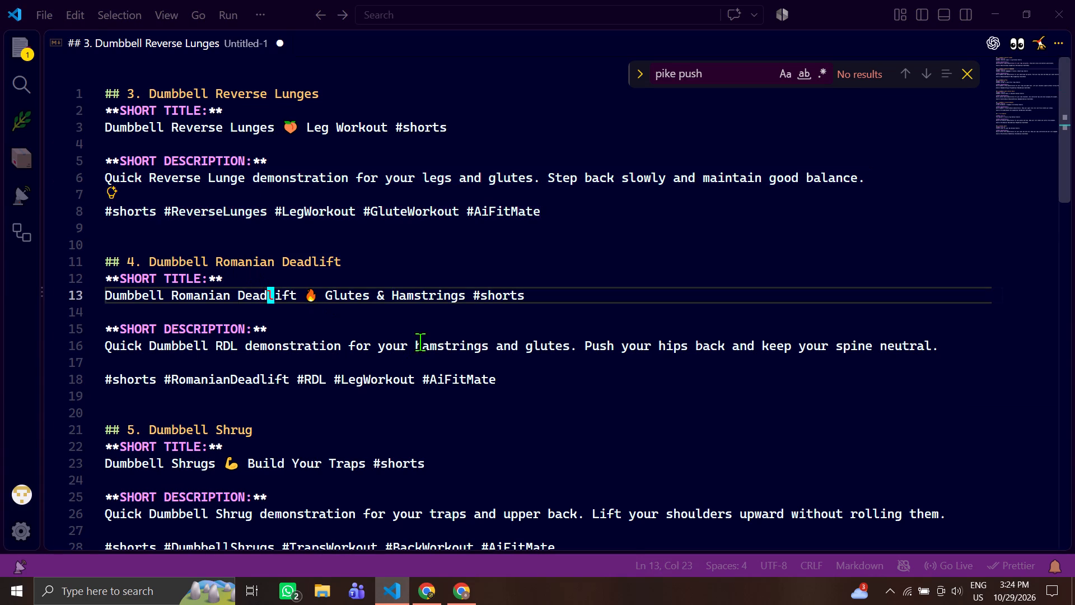
pyautogui.hotkey('ctrl', 'c')
pyautogui.moveTo(522, 381); pyautogui.dragTo(67, 339)
pyautogui.hotkey('ctrl', 'c')
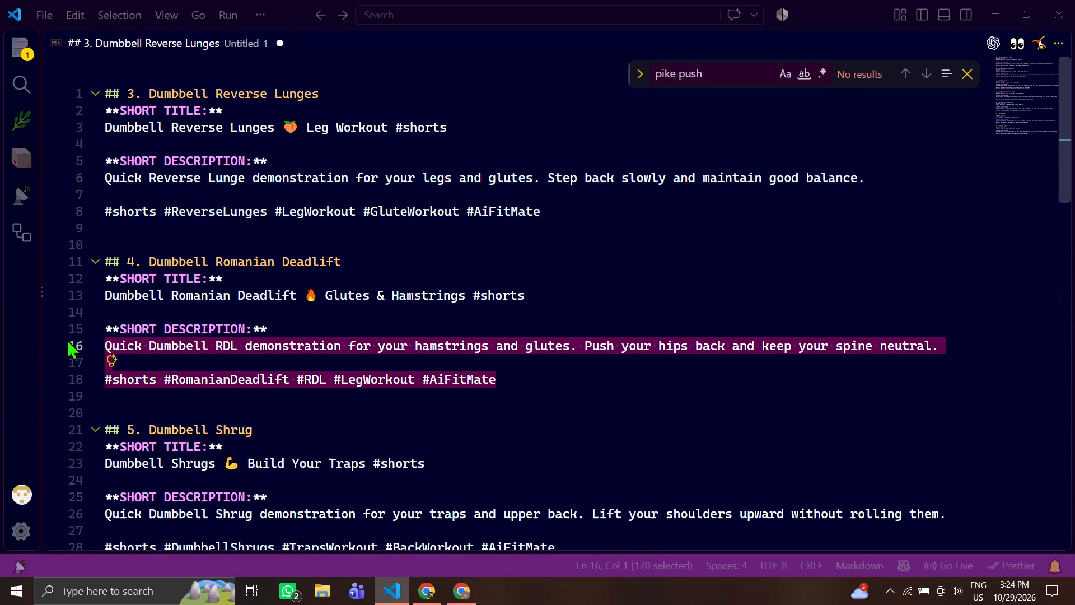
# In YouTube Studio, open the "dumbbell romanian deadlift 2" Short draft and add the copied RDL description with its hashtags.
pyautogui.hotkey('alt', 'Tab')
pyautogui.click(684, 475)
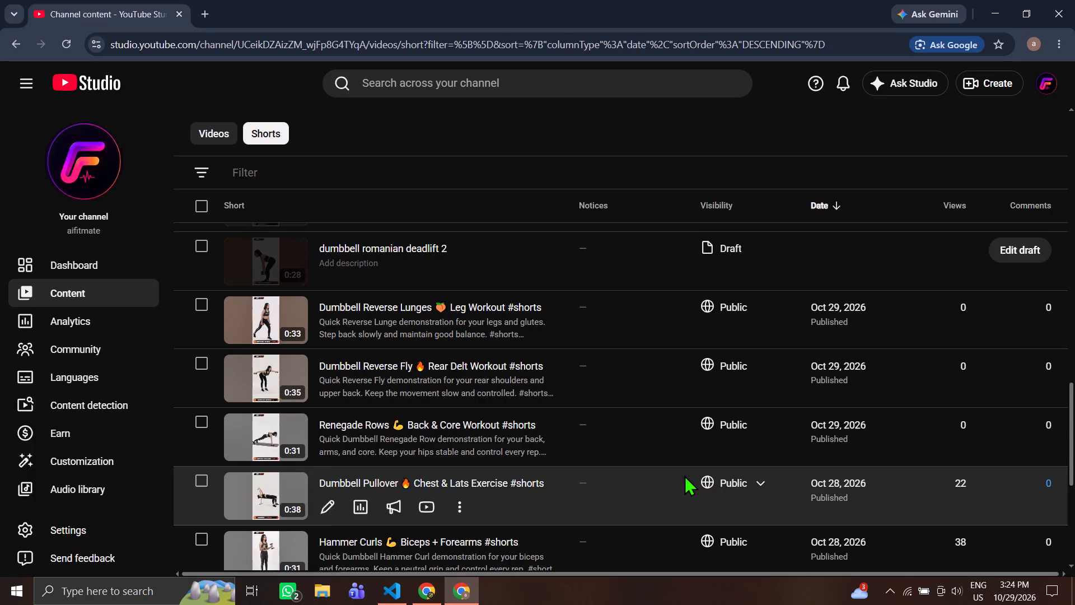
pyautogui.press('Up')
pyautogui.press('Up')
pyautogui.moveTo(1074, 419); pyautogui.dragTo(1074, 387)
pyautogui.click(322, 415)
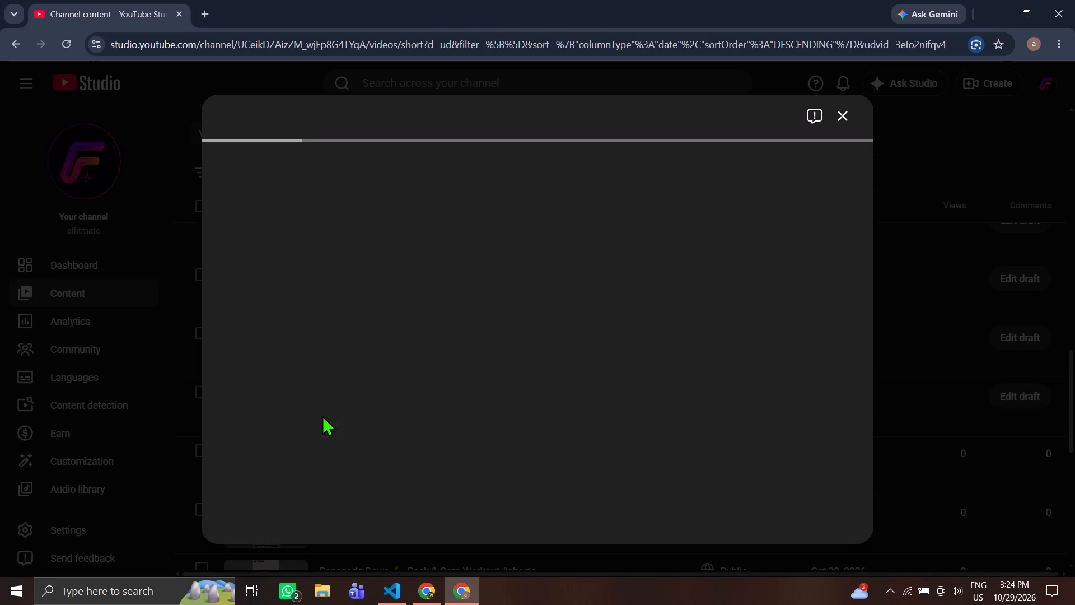
pyautogui.click(367, 402)
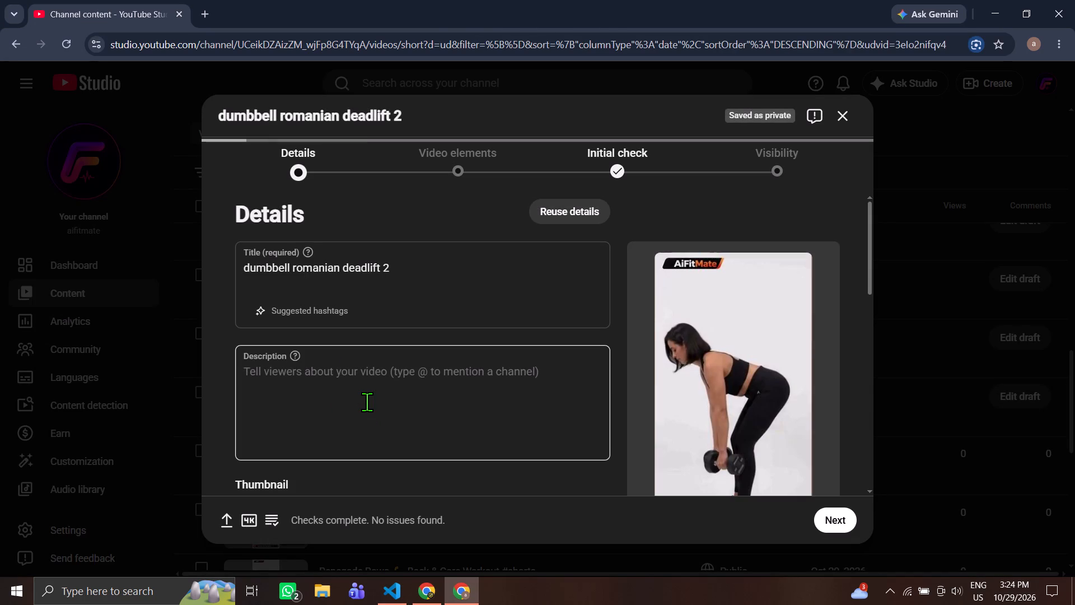
pyautogui.press('super+v')
pyautogui.click(318, 153)
pyautogui.hotkey('ctrl', 'v')
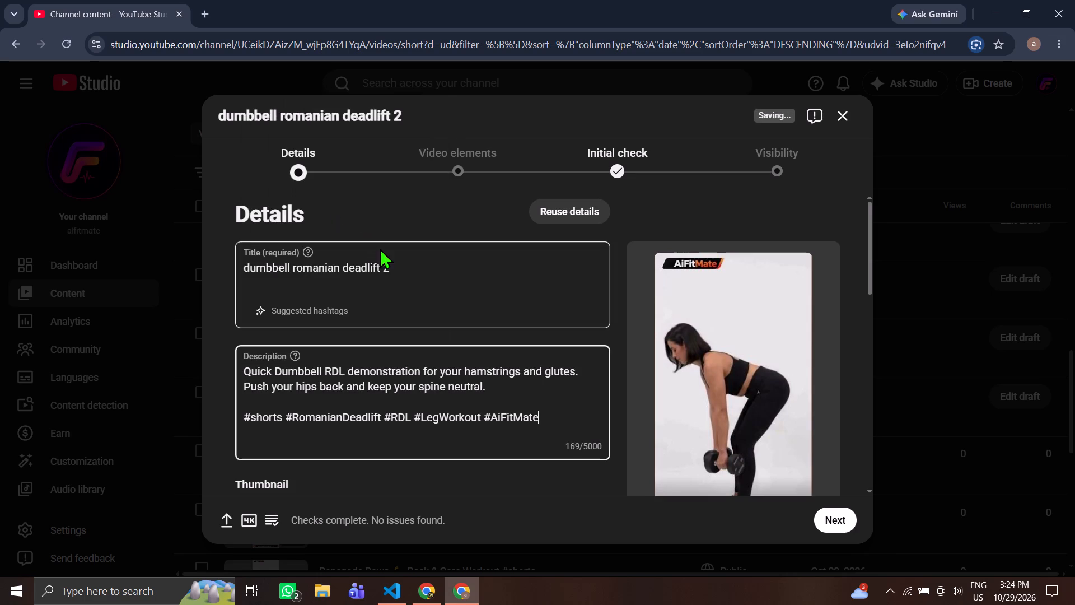
# Title the Short "Dumbbell Romanian Deadlift 🔥 Glutes & Hamstrings #shorts" and publish it as public.
pyautogui.click(400, 262)
pyautogui.hotkey('ctrl', 'a')
pyautogui.press('super+v')
pyautogui.click(291, 387)
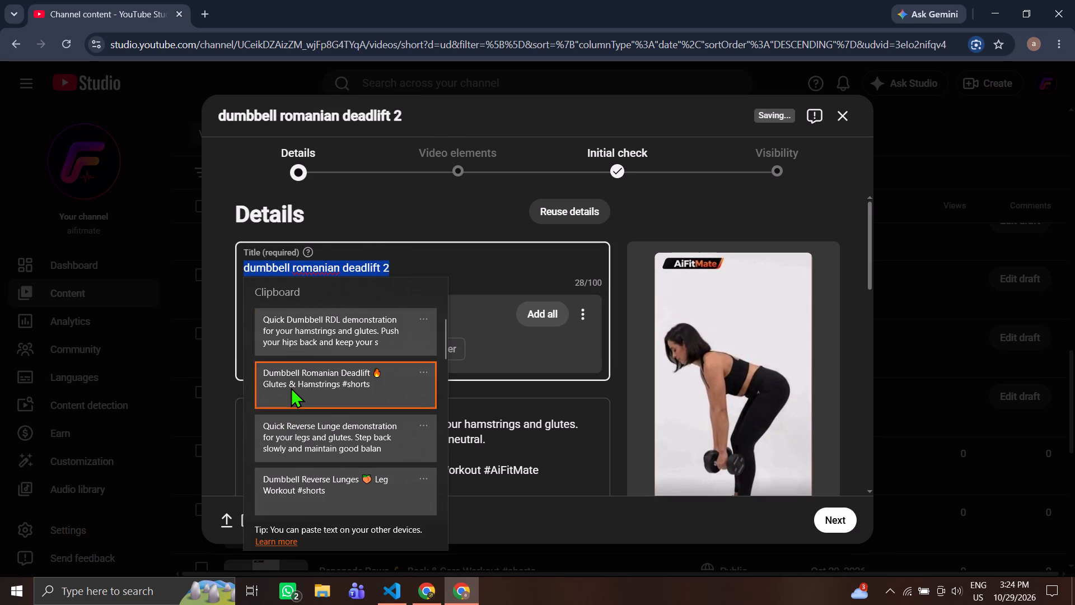
pyautogui.hotkey('ctrl', 'v')
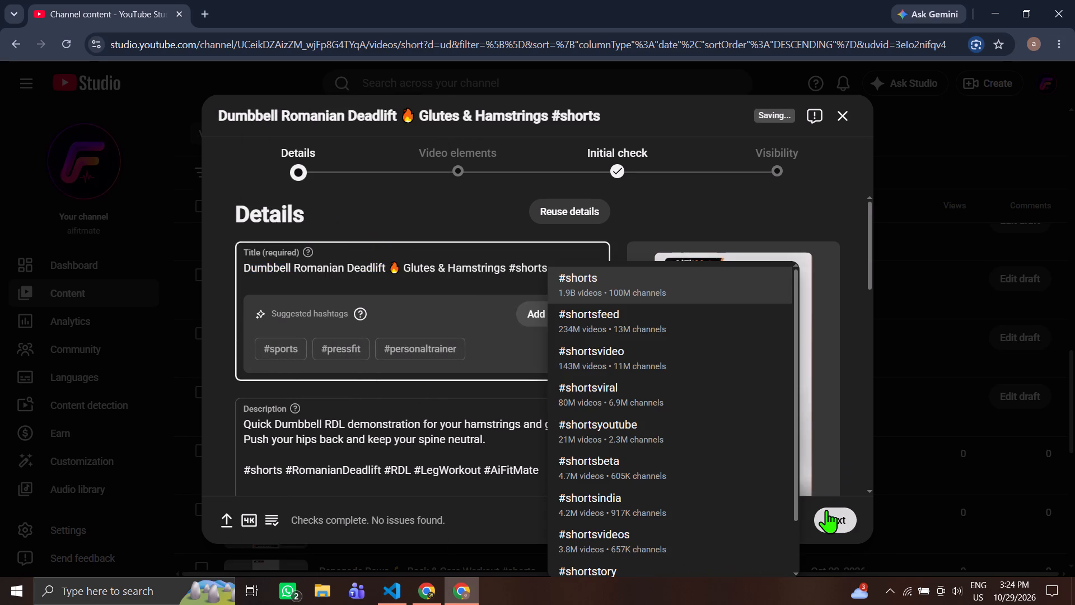
pyautogui.click(826, 510)
pyautogui.tripleClick(826, 510)
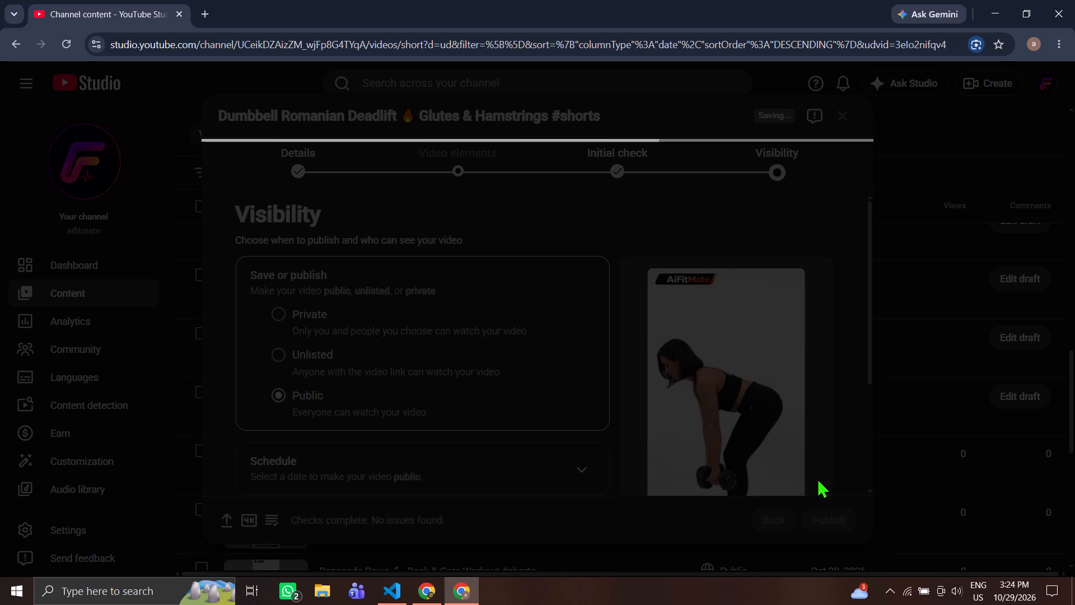
# In VS Code, delete sections "3. Dumbbell Reverse Lunges" and "4. Dumbbell Romanian Deadlift" above section 5.
pyautogui.hotkey('alt', 'Tab')
pyautogui.click(240, 370)
pyautogui.moveTo(276, 411); pyautogui.dragTo(372, 0)
pyautogui.press('BackSpace')
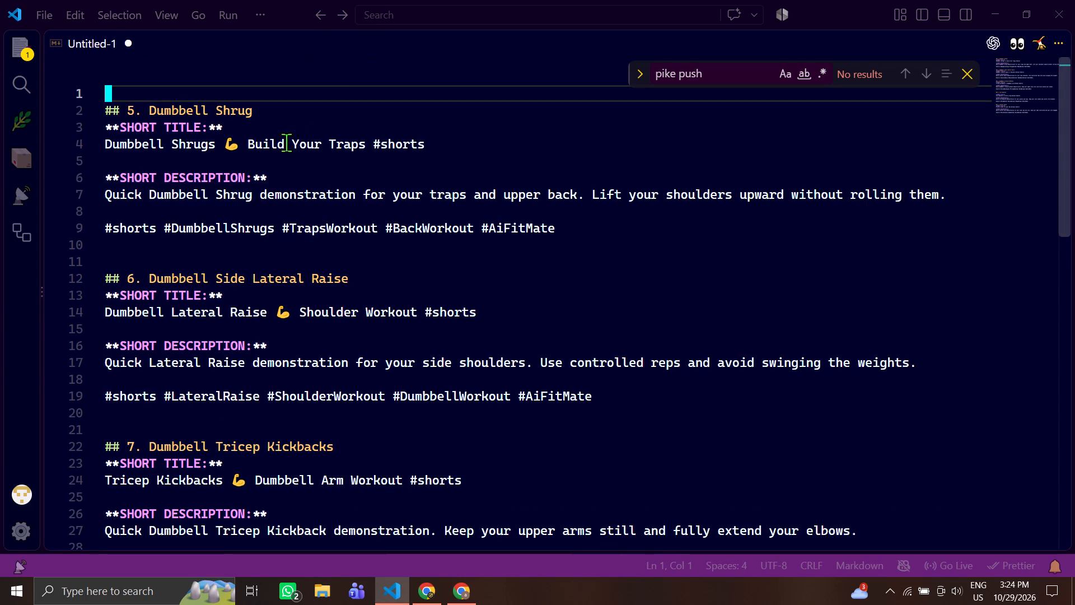
pyautogui.press('BackSpace')
# In VS Code, copy the short title and the short description with hashtags from section "5. Dumbbell Shrug".
pyautogui.click(300, 137)
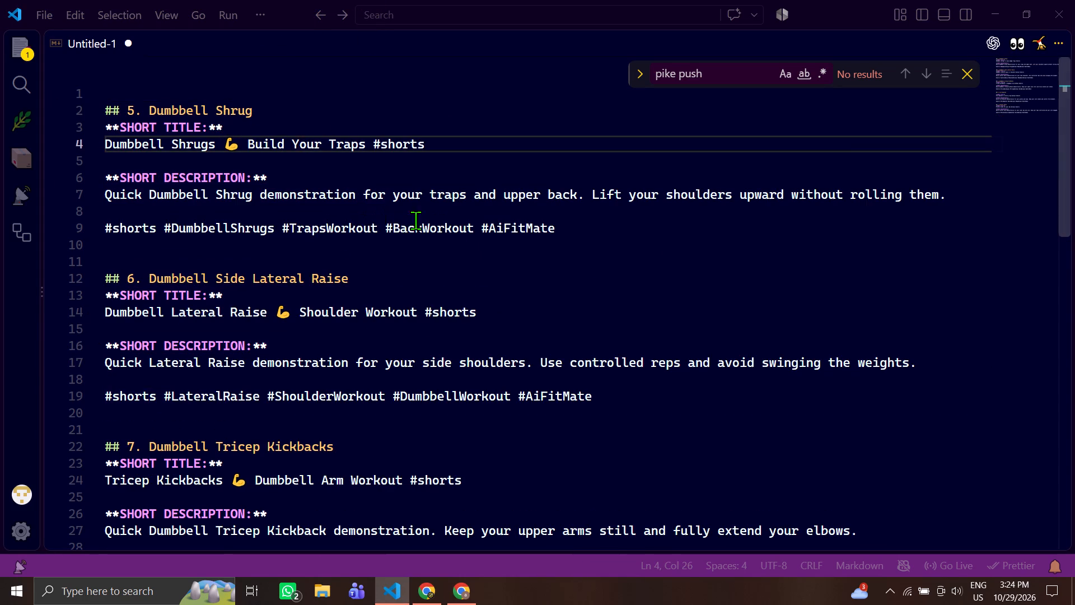
pyautogui.hotkey('ctrl', 'c')
pyautogui.moveTo(576, 228); pyautogui.dragTo(87, 206)
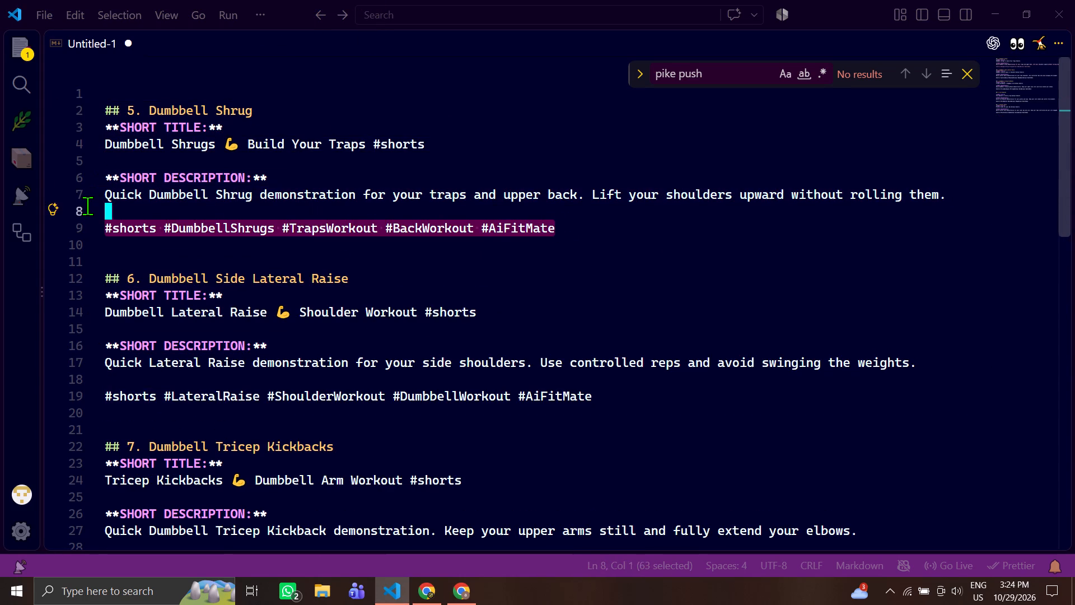
pyautogui.moveTo(87, 206); pyautogui.dragTo(62, 189)
pyautogui.hotkey('ctrl', 'c')
# In YouTube Studio, open the "dumbbell shrug 2" Short draft and add the copied Dumbbell Shrug description with its hashtags.
pyautogui.hotkey('alt', 'Tab')
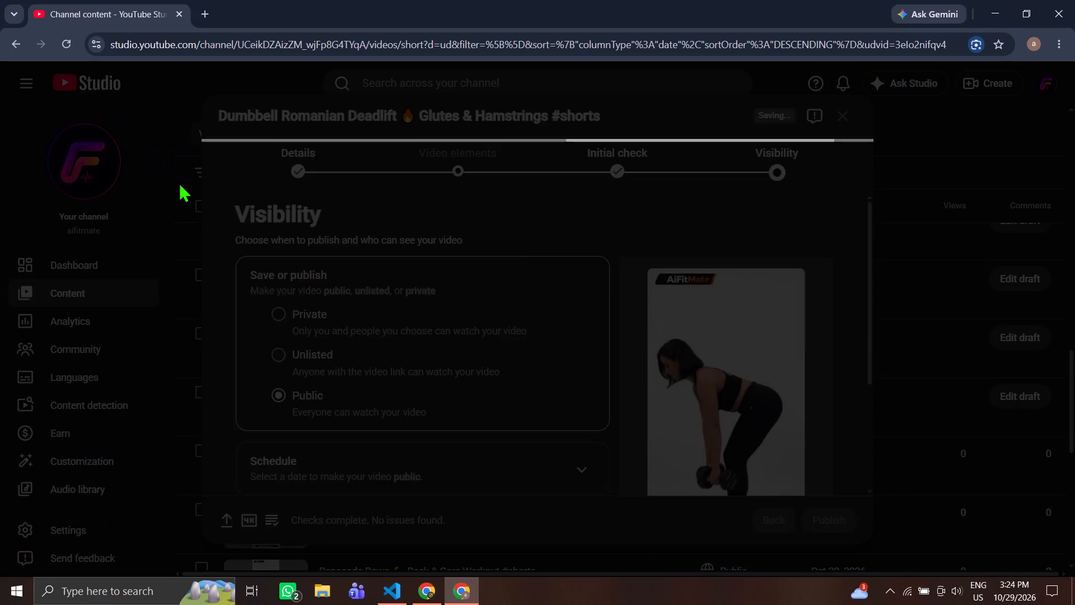
pyautogui.click(696, 135)
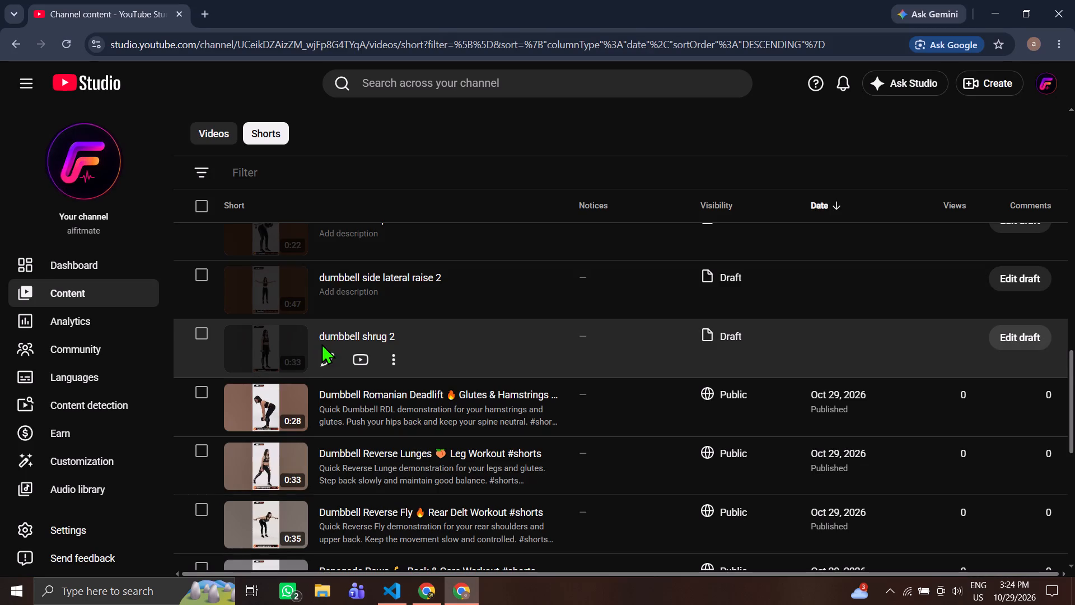
pyautogui.click(324, 352)
pyautogui.hotkey('alt', 'Tab')
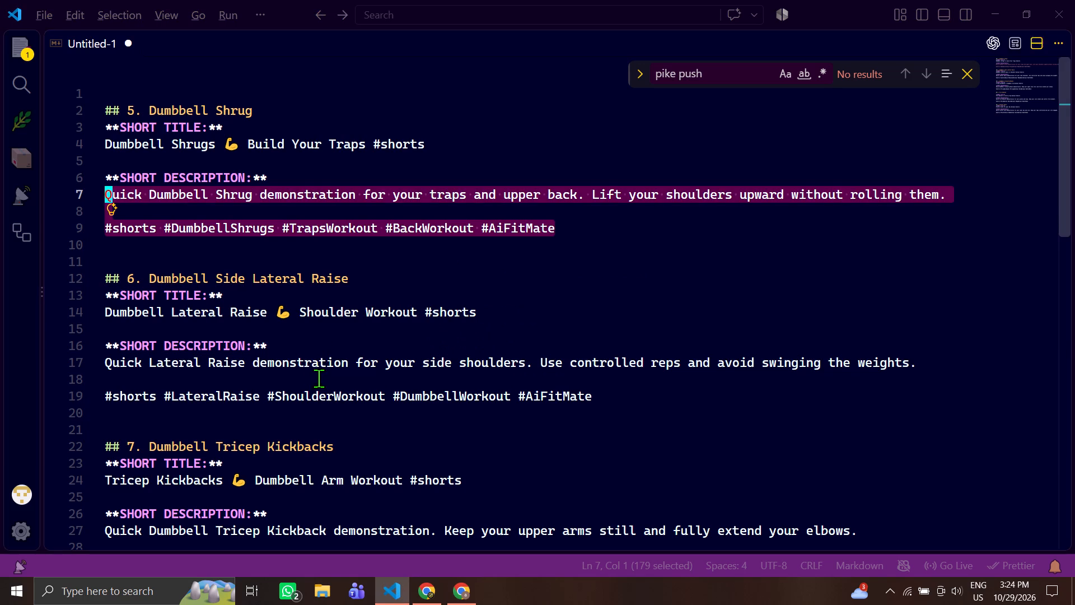
pyautogui.hotkey('alt', 'Tab')
pyautogui.click(399, 369)
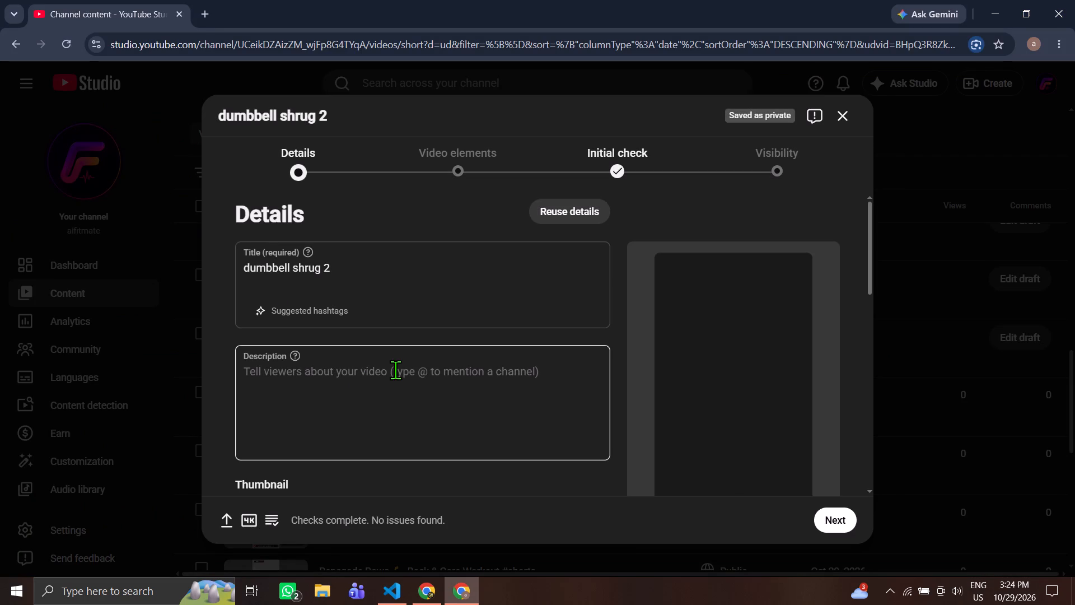
pyautogui.hotkey('ctrl', 'v')
# Title the Short "Dumbbell Shrugs 💪 Build Your Traps #shorts" and publish it as public.
pyautogui.click(363, 267)
pyautogui.hotkey('ctrl', 'a')
pyautogui.press('super+v')
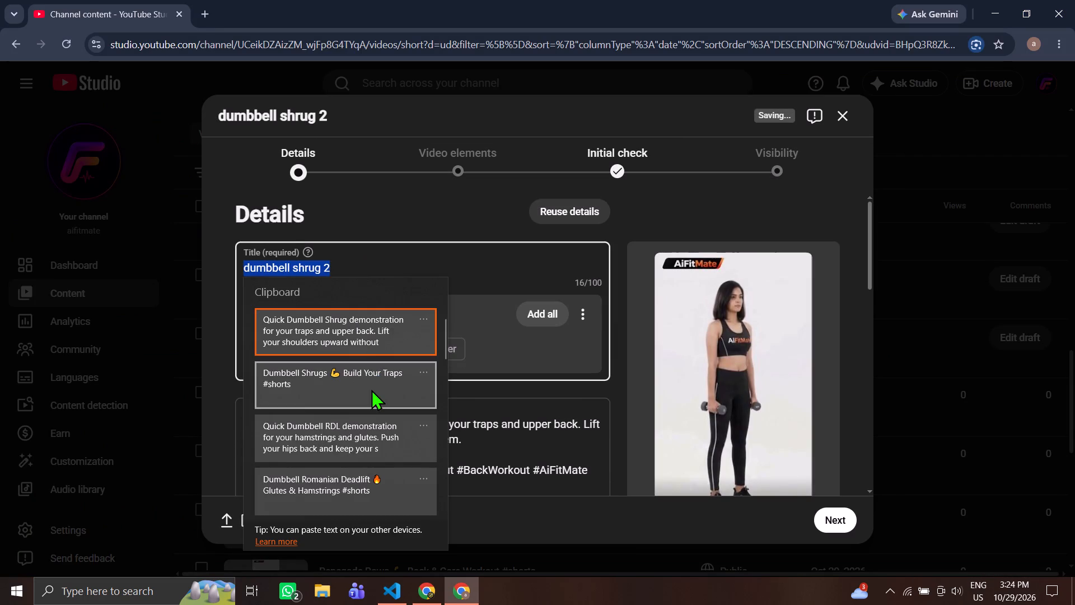
pyautogui.click(371, 389)
pyautogui.hotkey('ctrl', 'v')
pyautogui.moveTo(838, 524); pyautogui.dragTo(835, 529)
pyautogui.tripleClick(835, 529)
pyautogui.click(835, 529)
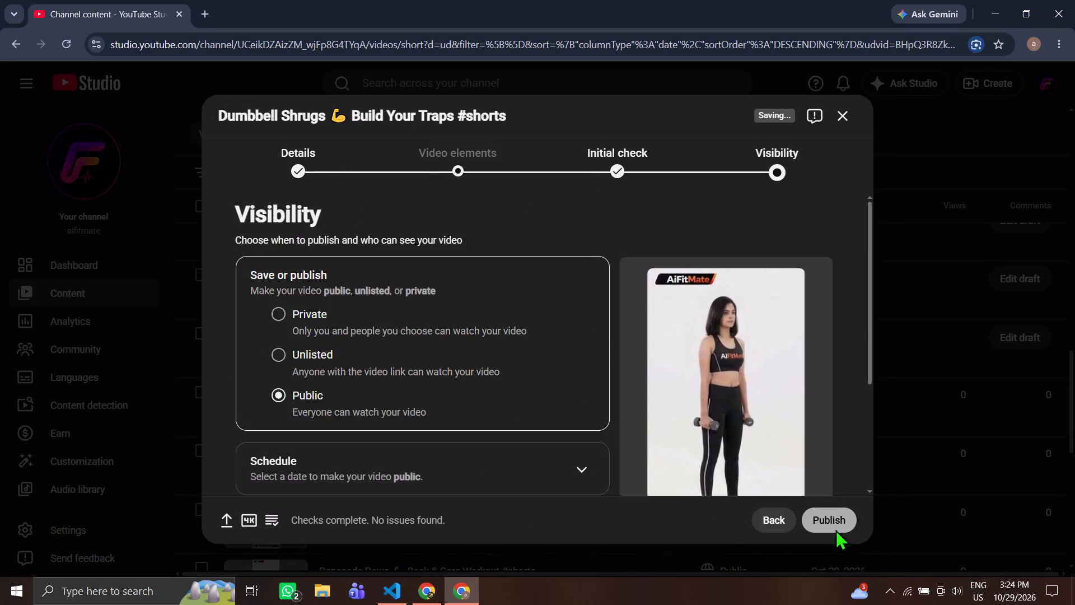
# In VS Code, copy the short title and the short description with hashtags from section "6. Dumbbell Side Lateral Raise".
pyautogui.hotkey('alt', 'Tab')
pyautogui.click(344, 315)
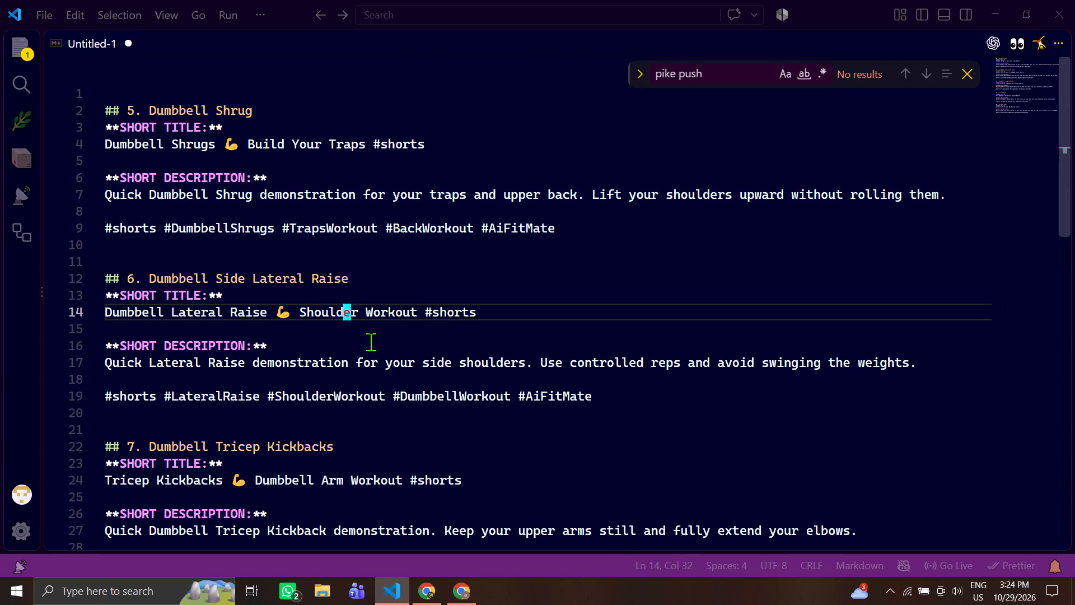
pyautogui.hotkey('ctrl', 'c')
pyautogui.moveTo(610, 398); pyautogui.dragTo(99, 355)
pyautogui.hotkey('ctrl', 'c')
# In YouTube Studio, open the "dumbbell side lateral raise 2" Short draft and add the copied Lateral Raise description with its hashtags.
pyautogui.hotkey('alt', 'Tab')
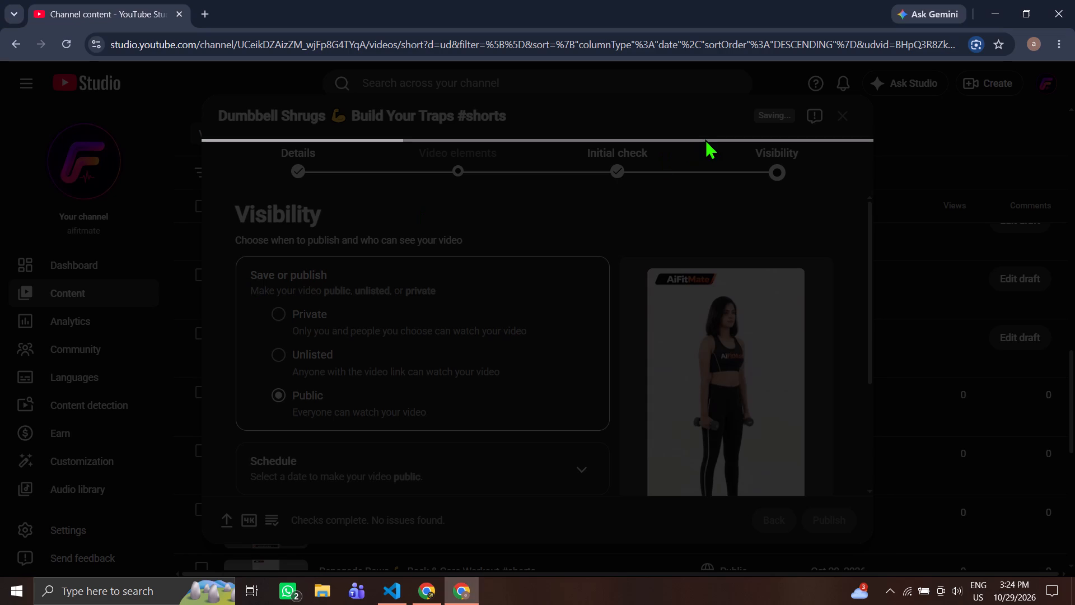
pyautogui.click(684, 500)
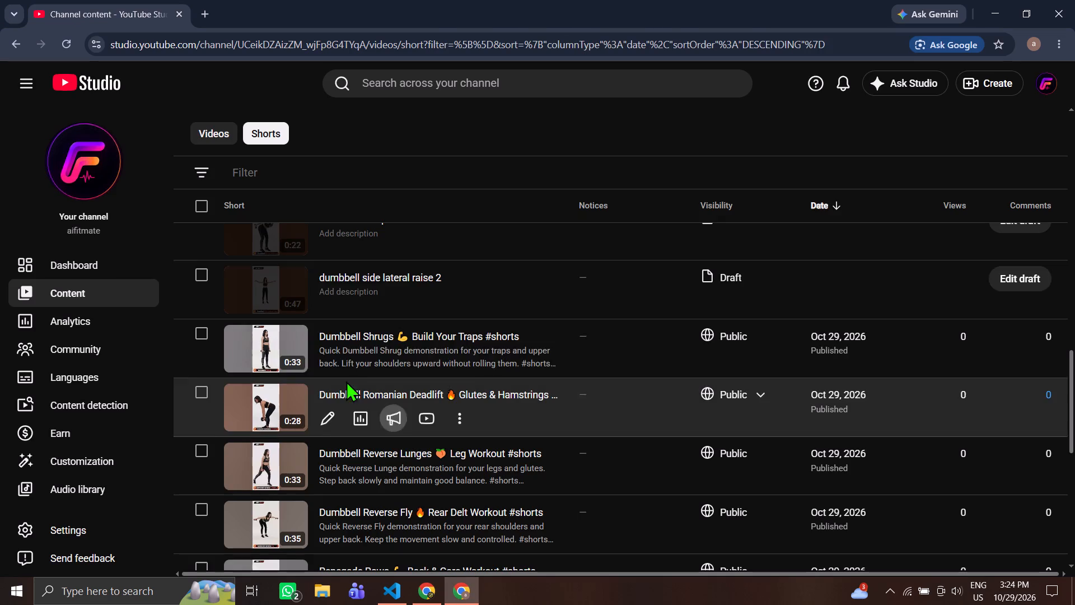
pyautogui.click(339, 295)
pyautogui.hotkey('alt', 'Tab')
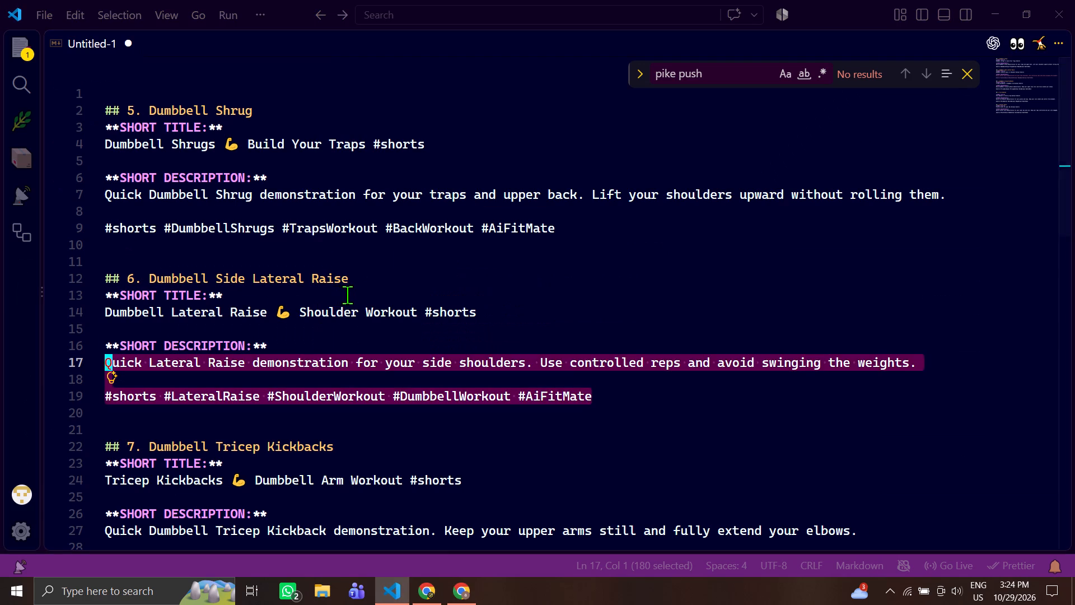
pyautogui.hotkey('alt', 'Tab')
pyautogui.click(435, 375)
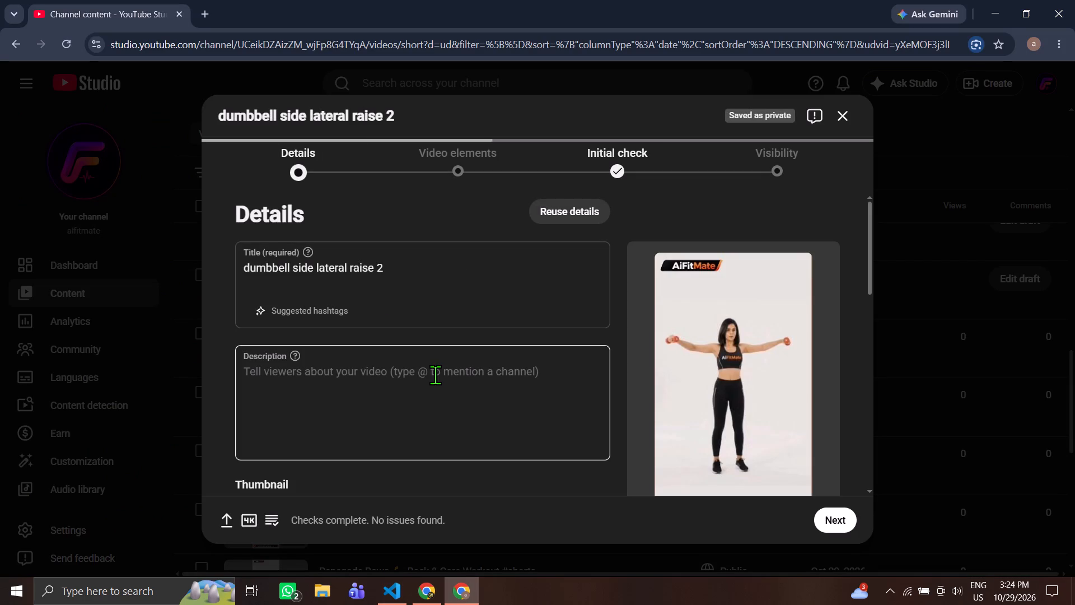
pyautogui.press('super+v')
pyautogui.click(322, 141)
pyautogui.hotkey('ctrl', 'v')
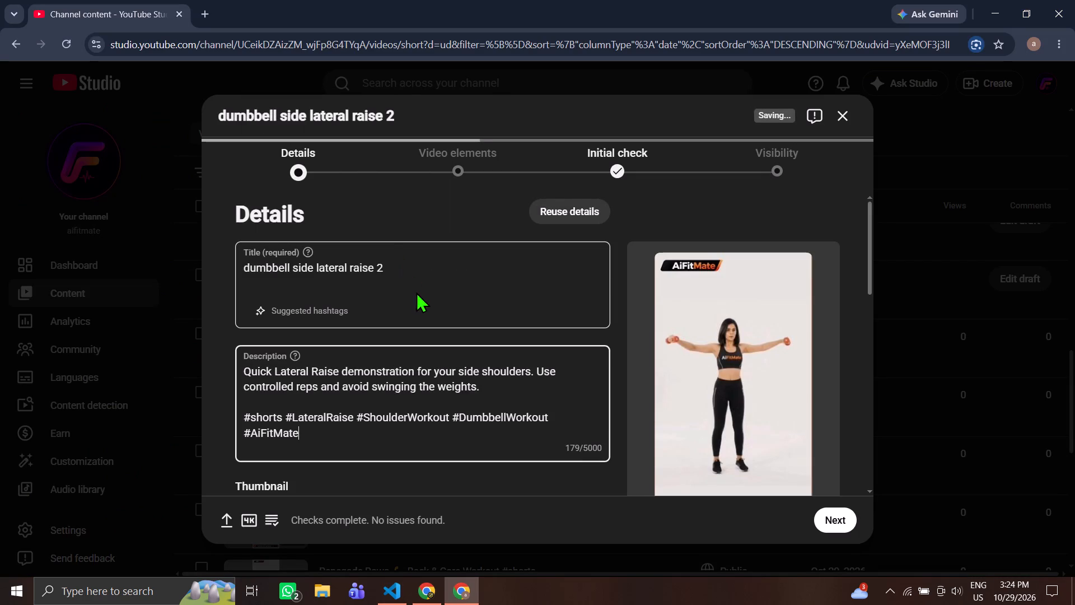
# Title the Short "Dumbbell Lateral Raise 💪 Shoulder Workout #shorts" and publish it as public.
pyautogui.click(432, 285)
pyautogui.click(428, 276)
pyautogui.hotkey('ctrl', 'a')
pyautogui.press('super+v')
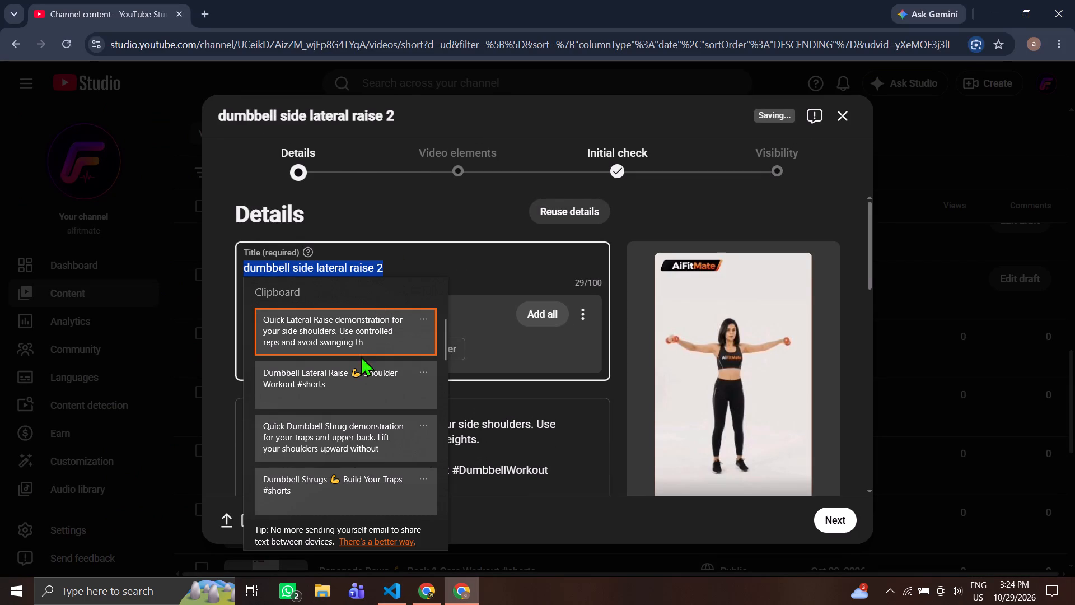
pyautogui.click(344, 398)
pyautogui.hotkey('ctrl', 'v')
pyautogui.hotkey('alt', 'Tab')
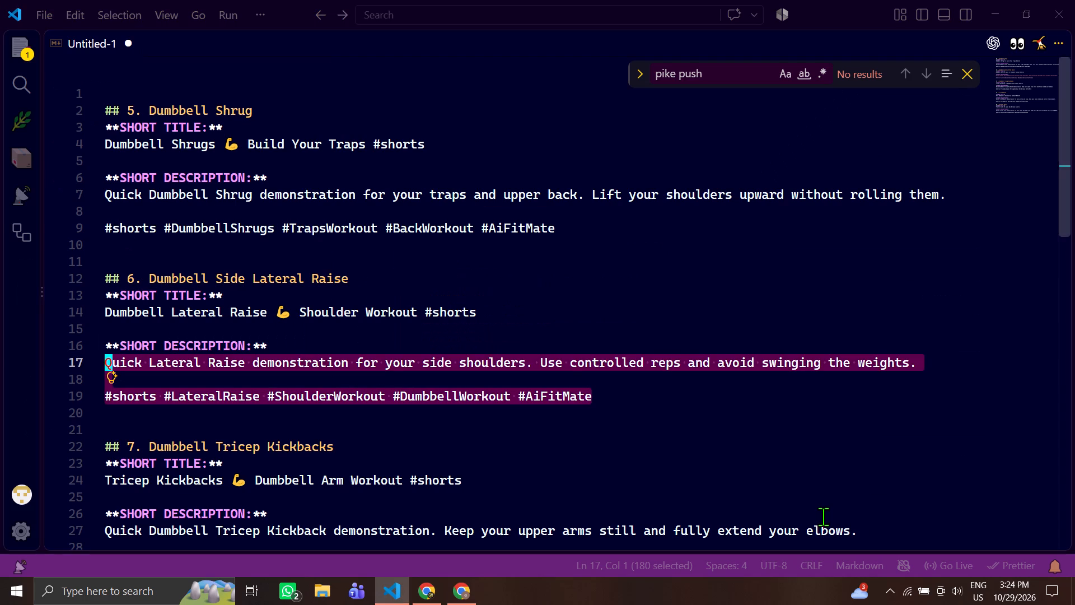
pyautogui.hotkey('alt', 'Tab')
pyautogui.tripleClick(823, 516)
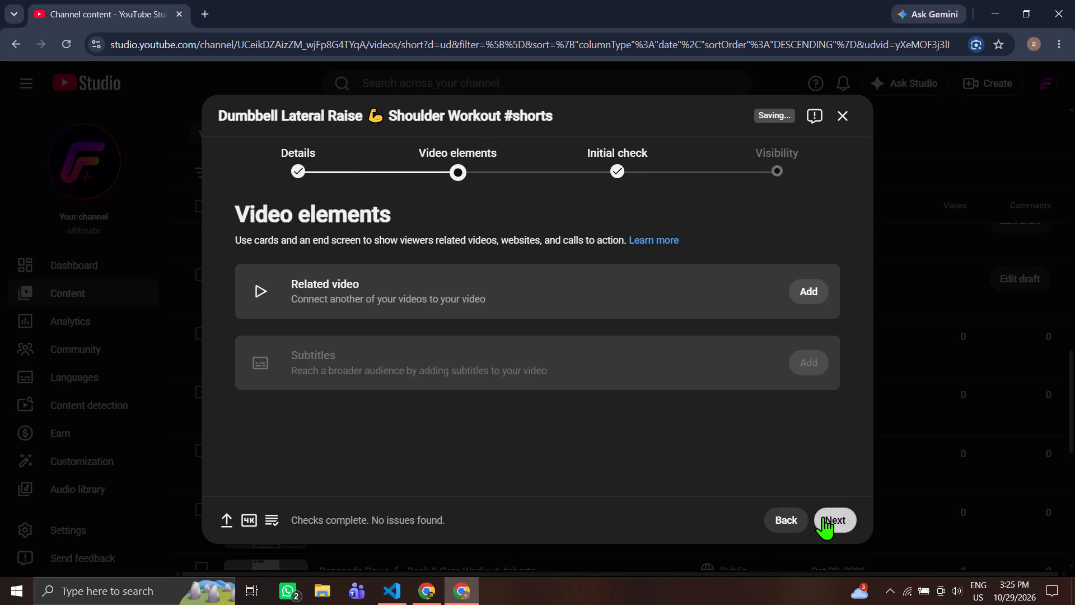
pyautogui.doubleClick(823, 516)
# In VS Code, delete sections "5. Dumbbell Shrug" and "6. Dumbbell Side Lateral Raise" above section 7.
pyautogui.hotkey('alt', 'Tab')
pyautogui.moveTo(226, 418); pyautogui.dragTo(235, 0)
pyautogui.press('BackSpace')
pyautogui.press('Delete')
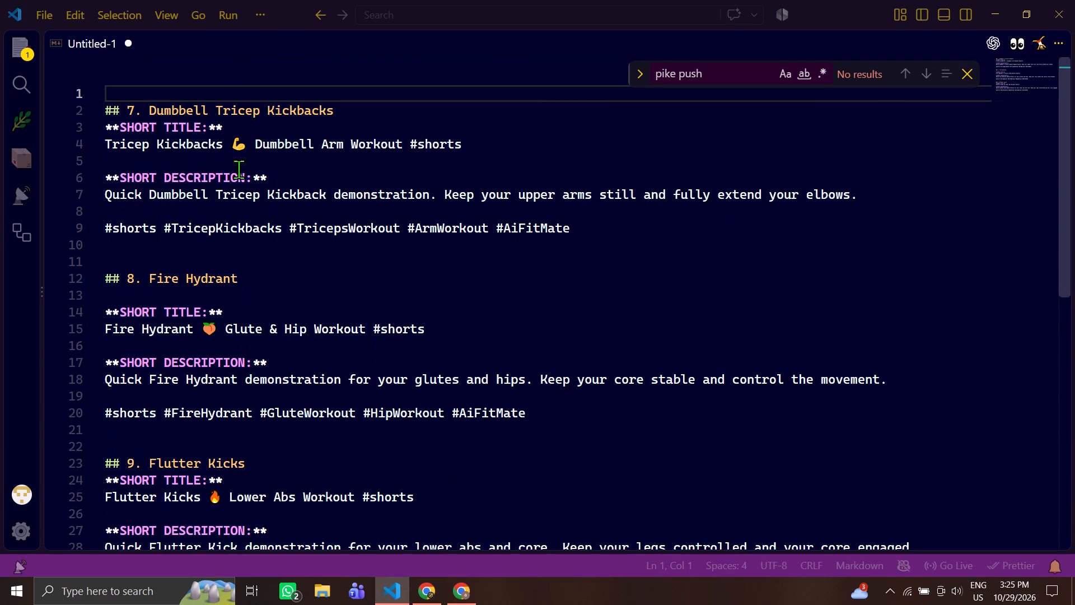
# Copy the short title and the short description with hashtags from section "7. Dumbbell Tricep Kickbacks".
pyautogui.click(258, 145)
pyautogui.hotkey('ctrl', 'c')
pyautogui.moveTo(597, 226); pyautogui.dragTo(425, 217)
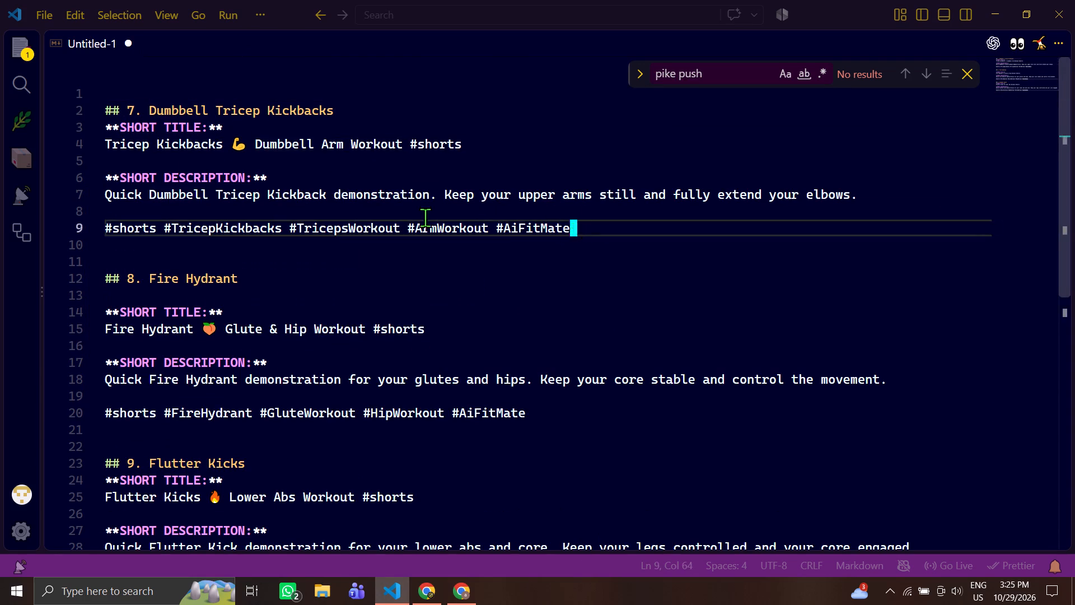
pyautogui.moveTo(425, 217); pyautogui.dragTo(0, 190)
pyautogui.hotkey('ctrl', 'c')
# In YouTube Studio, open the "dumbbell tricep kickbacks 2" Short draft and add the copied Tricep Kickback description with its hashtags.
pyautogui.hotkey('alt', 'Tab')
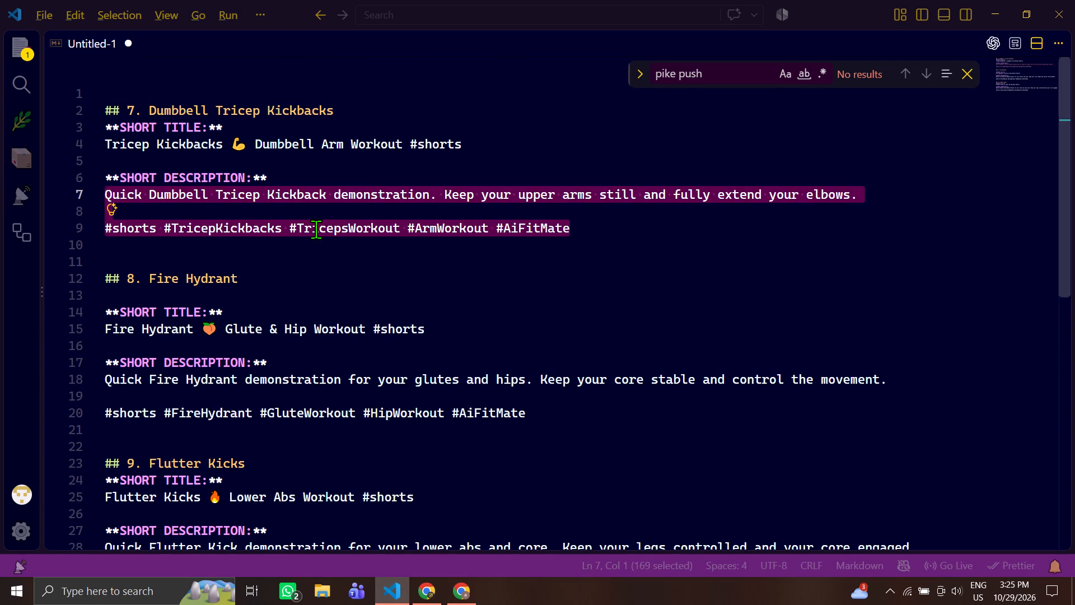
pyautogui.click(687, 134)
pyautogui.moveTo(1074, 389); pyautogui.dragTo(1074, 354)
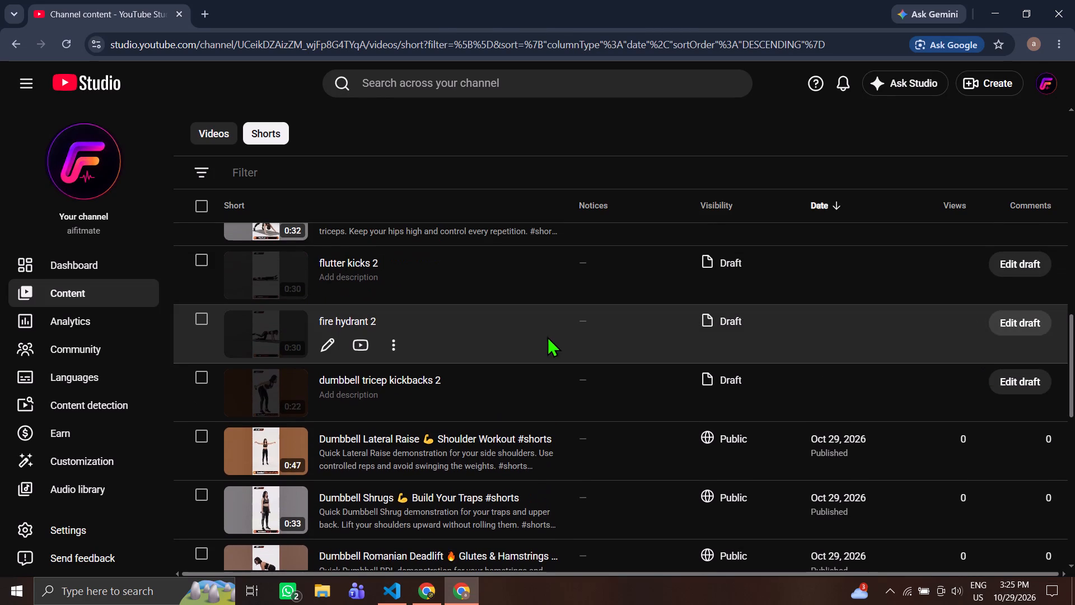
pyautogui.click(314, 397)
pyautogui.click(326, 397)
pyautogui.hotkey('alt', 'Tab')
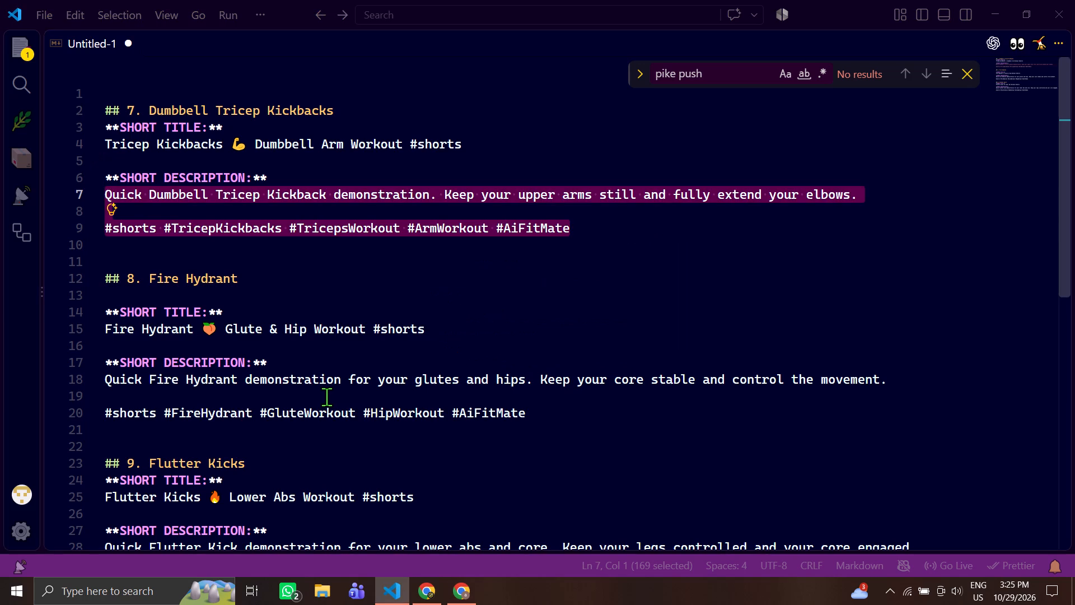
pyautogui.hotkey('alt', 'Tab')
pyautogui.click(389, 379)
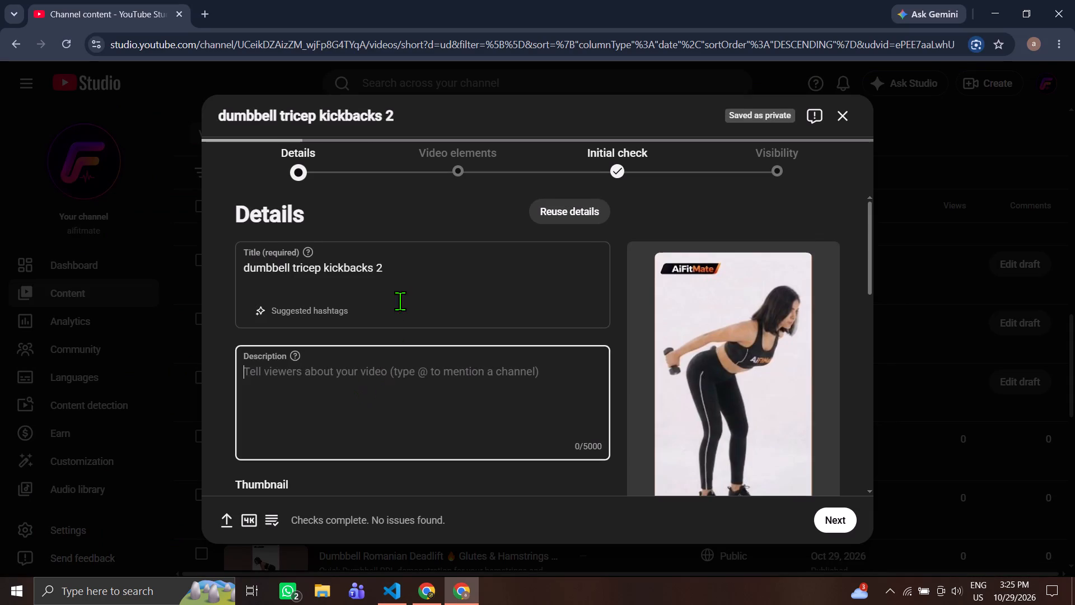
pyautogui.hotkey('ctrl', 'v')
# Title the Short "Tricep Kickbacks 💪 Dumbbell Arm Workout #shorts" and publish it as public.
pyautogui.click(408, 275)
pyautogui.hotkey('ctrl', 'a')
pyautogui.press('super+v')
pyautogui.click(347, 381)
pyautogui.hotkey('ctrl', 'v')
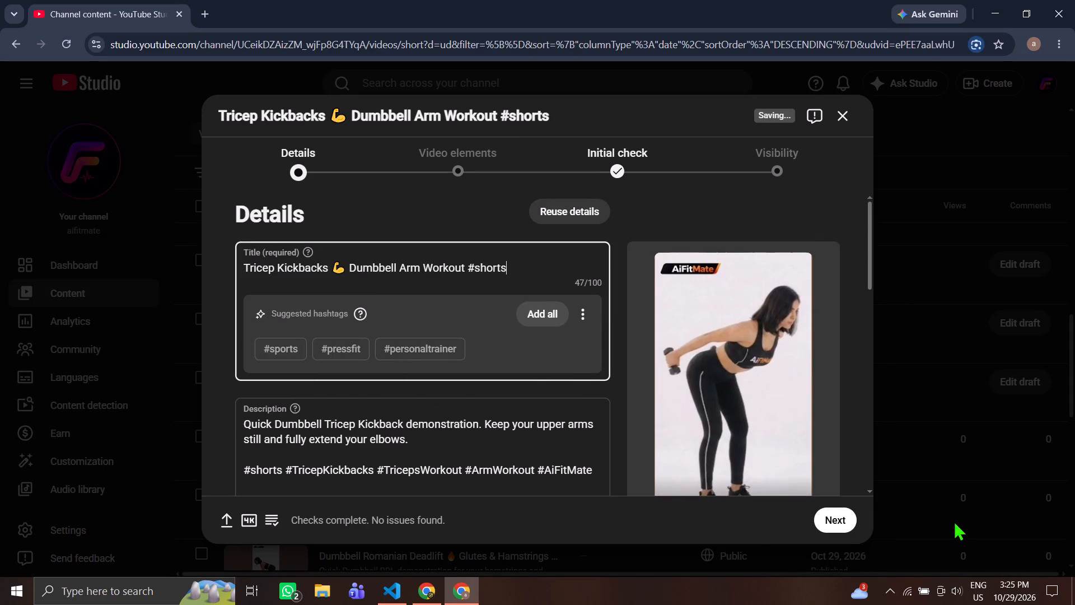
pyautogui.tripleClick(844, 528)
pyautogui.click(843, 528)
# In VS Code, copy the short title and the short description with hashtags from section "8. Fire Hydrant".
pyautogui.hotkey('alt', 'Tab')
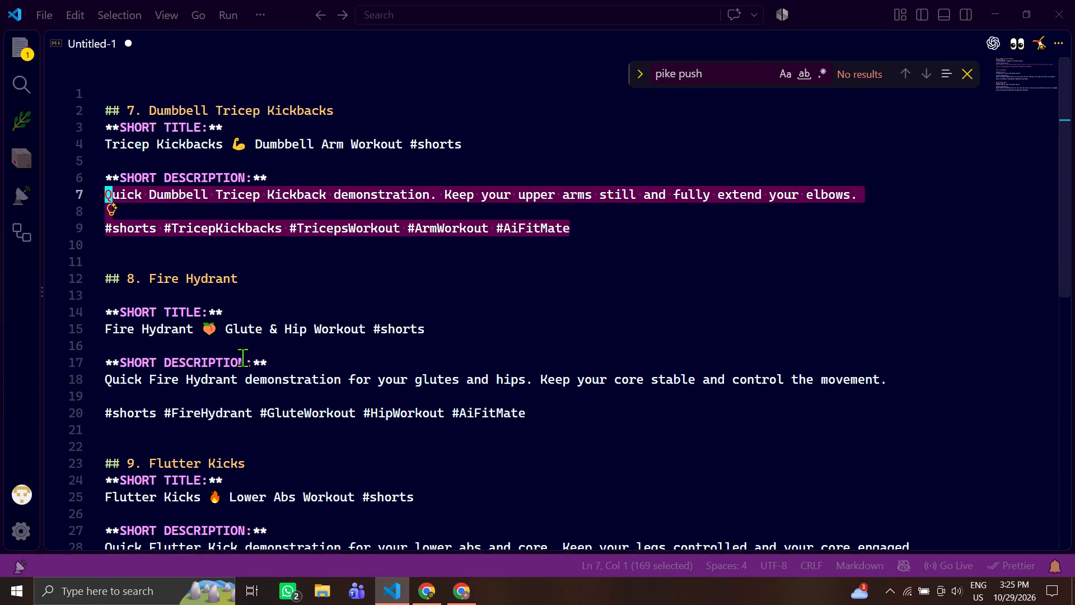
pyautogui.click(246, 330)
pyautogui.hotkey('ctrl', 'c')
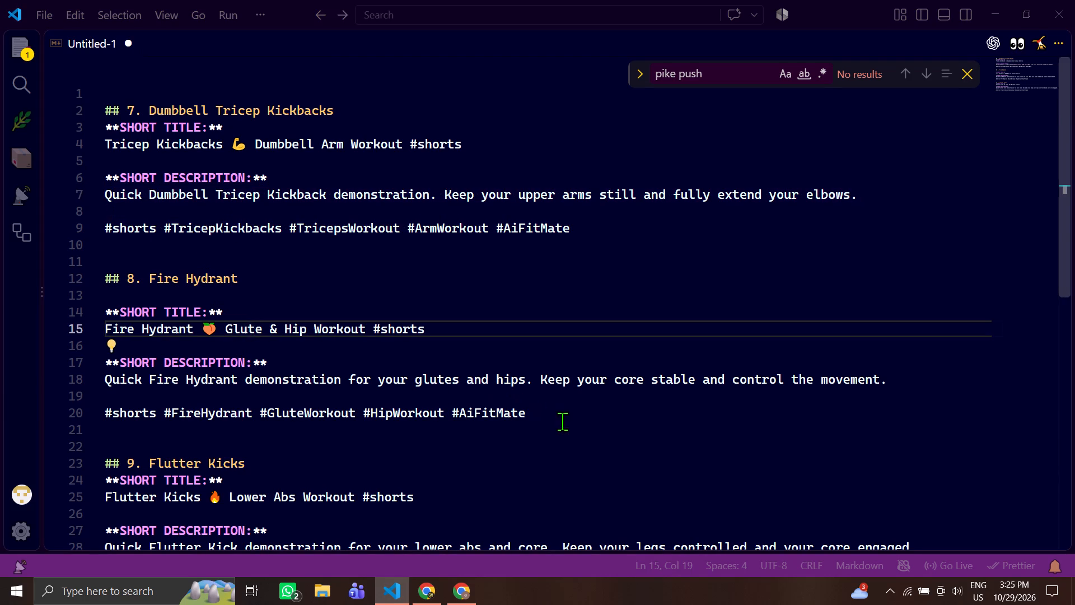
pyautogui.moveTo(549, 416); pyautogui.dragTo(96, 375)
pyautogui.hotkey('ctrl', 'c')
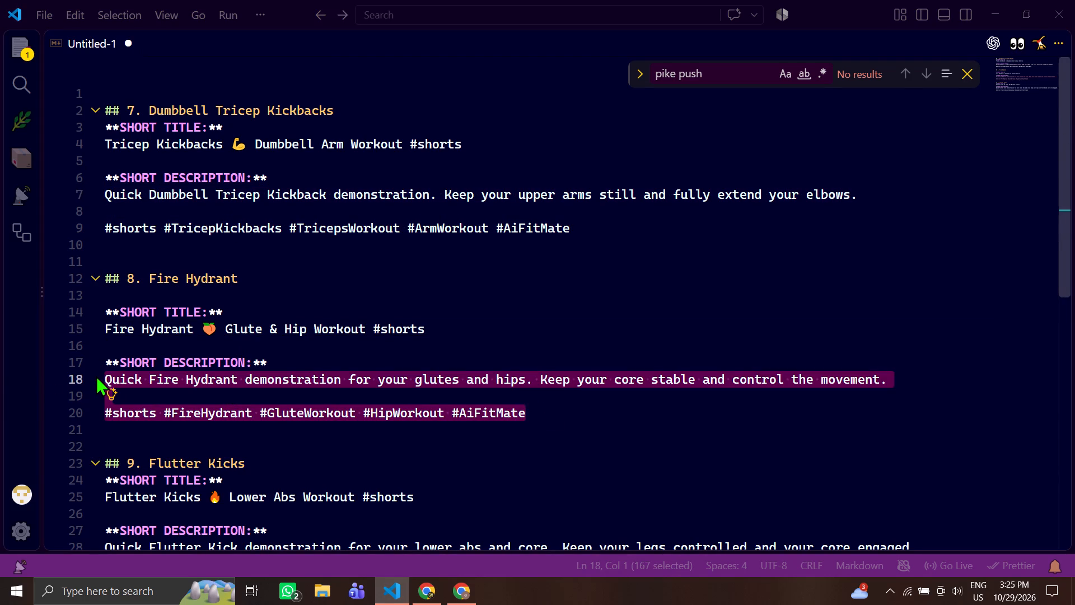
# In YouTube Studio, open the "fire hydrant 2" Short draft and add the copied Fire Hydrant description with its hashtags.
pyautogui.hotkey('alt', 'Tab')
pyautogui.click(688, 514)
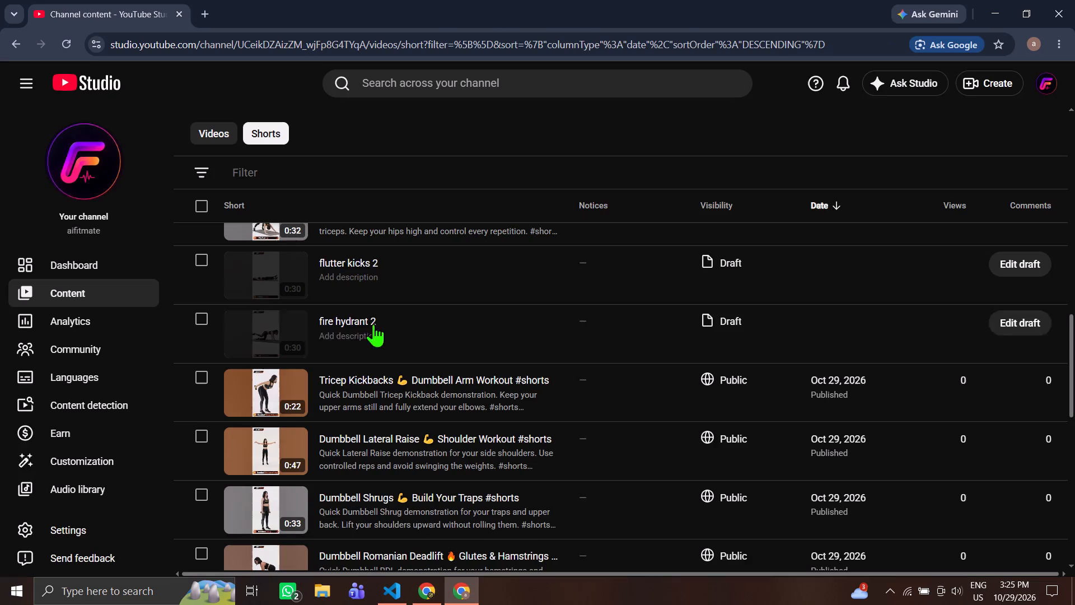
pyautogui.click(326, 342)
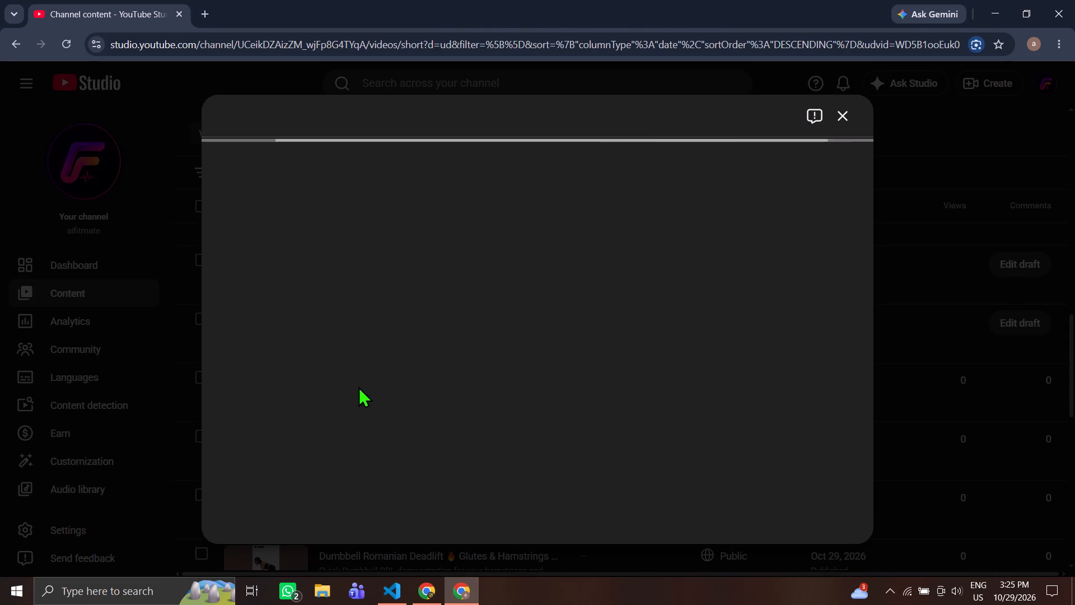
pyautogui.click(381, 390)
pyautogui.hotkey('ctrl', 'v')
# Title the Short "Fire Hydrant 🍑 Glute & Hip Workout #shorts" and publish it as public.
pyautogui.click(362, 267)
pyautogui.hotkey('ctrl', 'a')
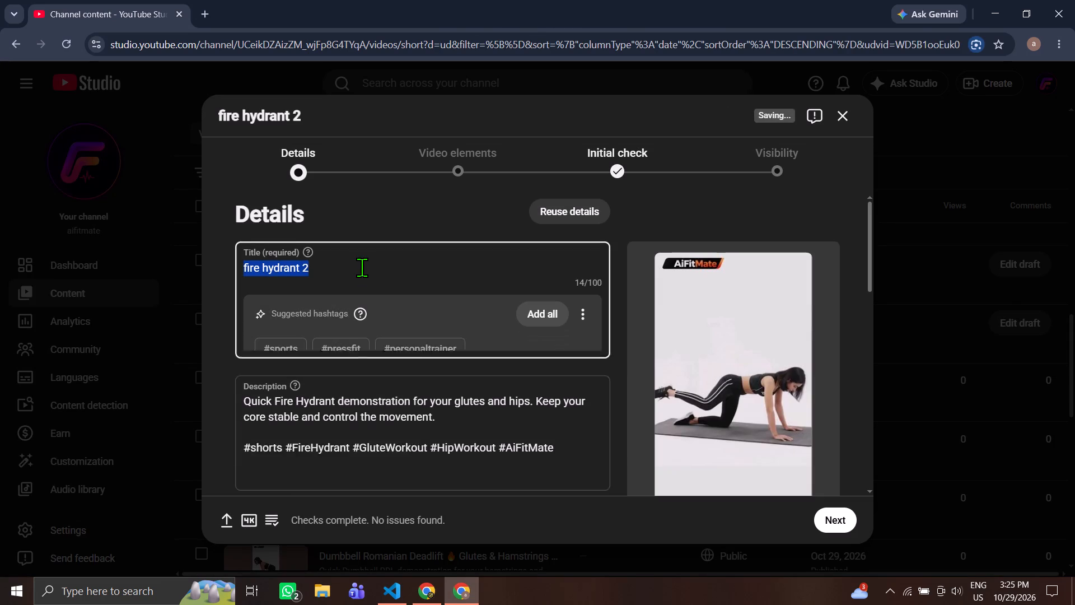
pyautogui.press('super+v')
pyautogui.click(336, 383)
pyautogui.hotkey('ctrl', 'v')
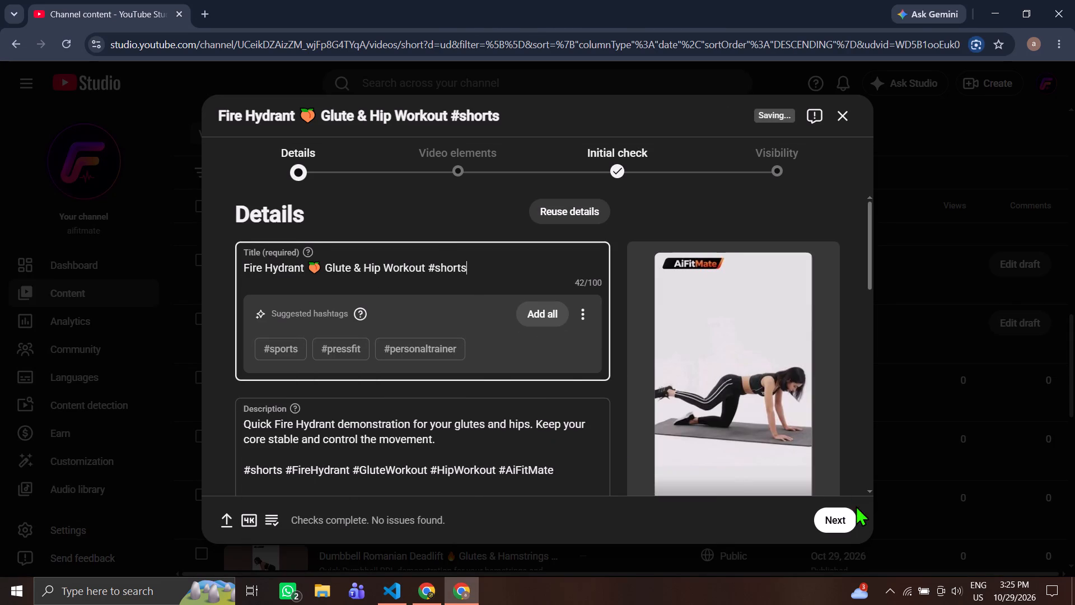
pyautogui.tripleClick(839, 519)
pyautogui.click(839, 519)
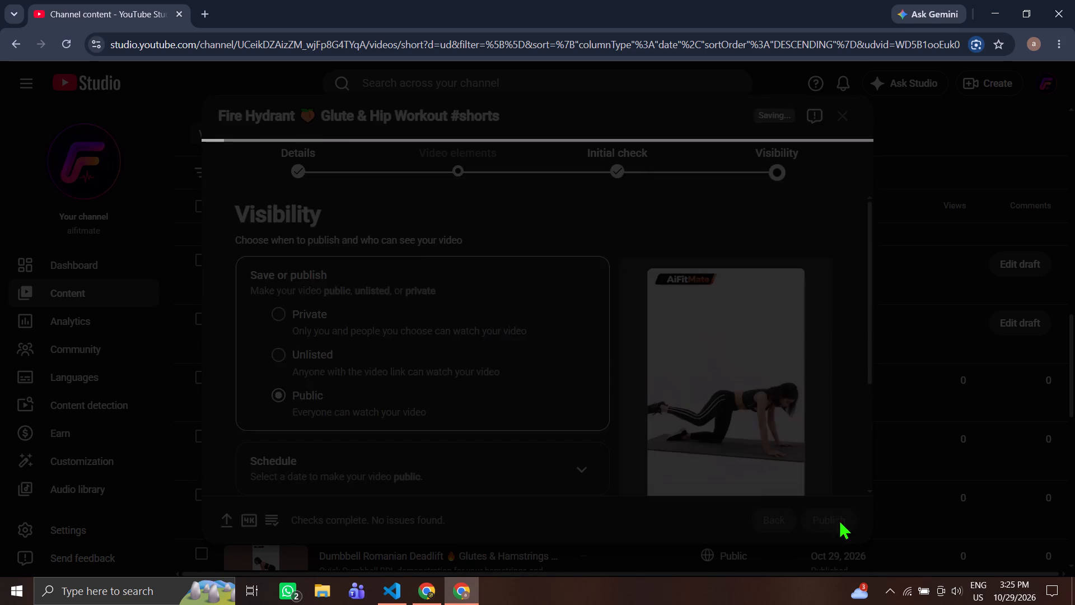
# In VS Code, cut sections "7. Dumbbell Tricep Kickbacks" and "8. Fire Hydrant" from above section 9.
pyautogui.hotkey('alt', 'Tab')
pyautogui.click(211, 420)
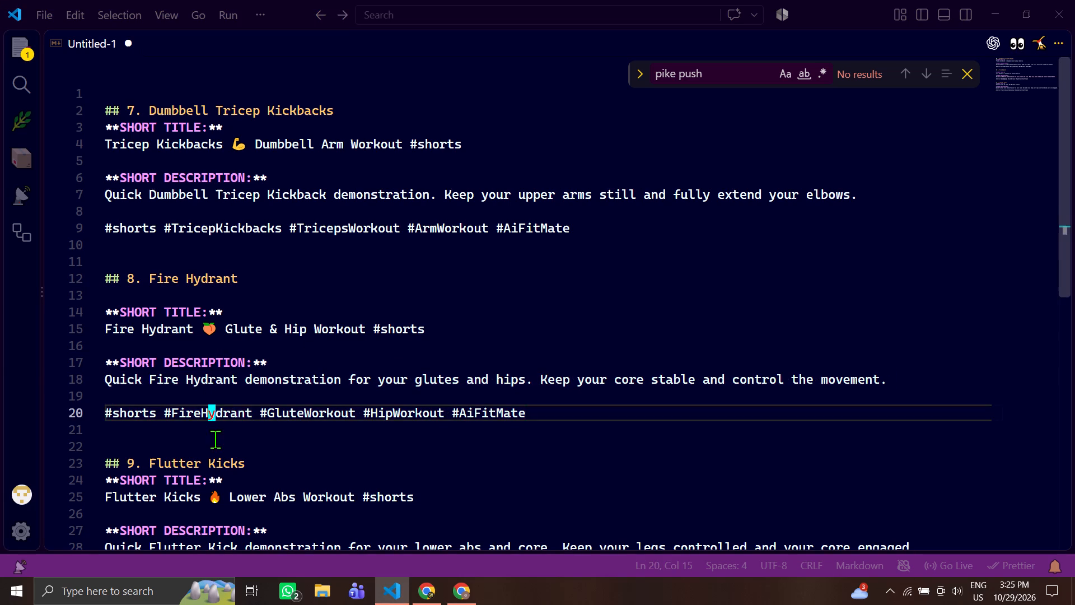
pyautogui.moveTo(215, 439); pyautogui.dragTo(234, 0)
pyautogui.hotkey('ctrl', 'x')
# Copy the short title and the short description with hashtags from section "9. Flutter Kicks".
pyautogui.click(229, 148)
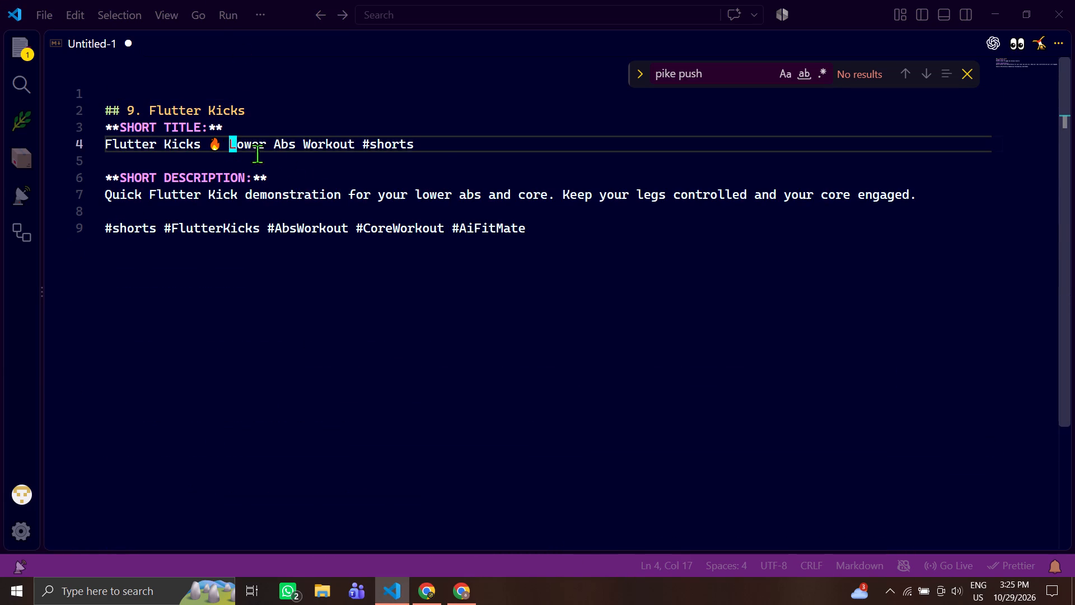
pyautogui.hotkey('ctrl', 'c')
pyautogui.moveTo(537, 230); pyautogui.dragTo(30, 204)
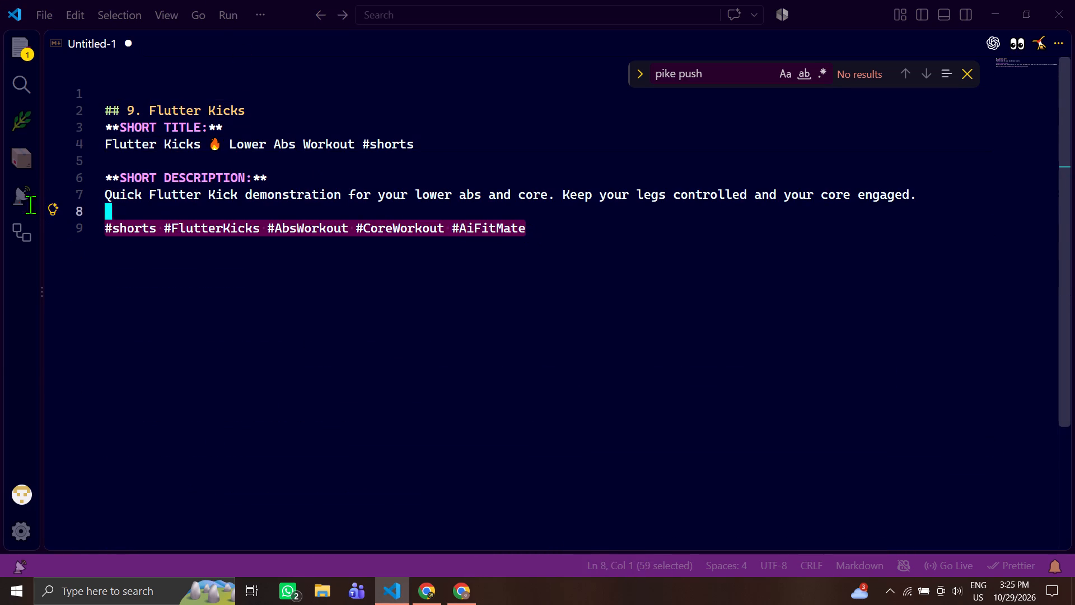
pyautogui.moveTo(30, 204); pyautogui.dragTo(22, 194)
pyautogui.hotkey('ctrl', 'c')
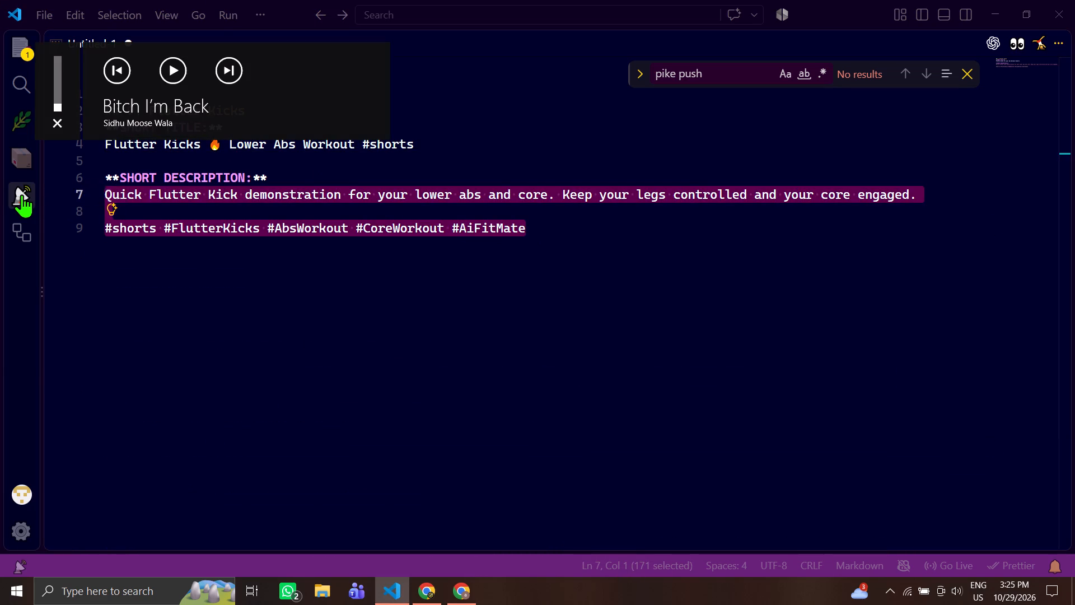
# In YouTube Studio, open the "flutter kicks 2" Short draft and add the copied Flutter Kicks description with its hashtags.
pyautogui.hotkey('alt', 'Tab')
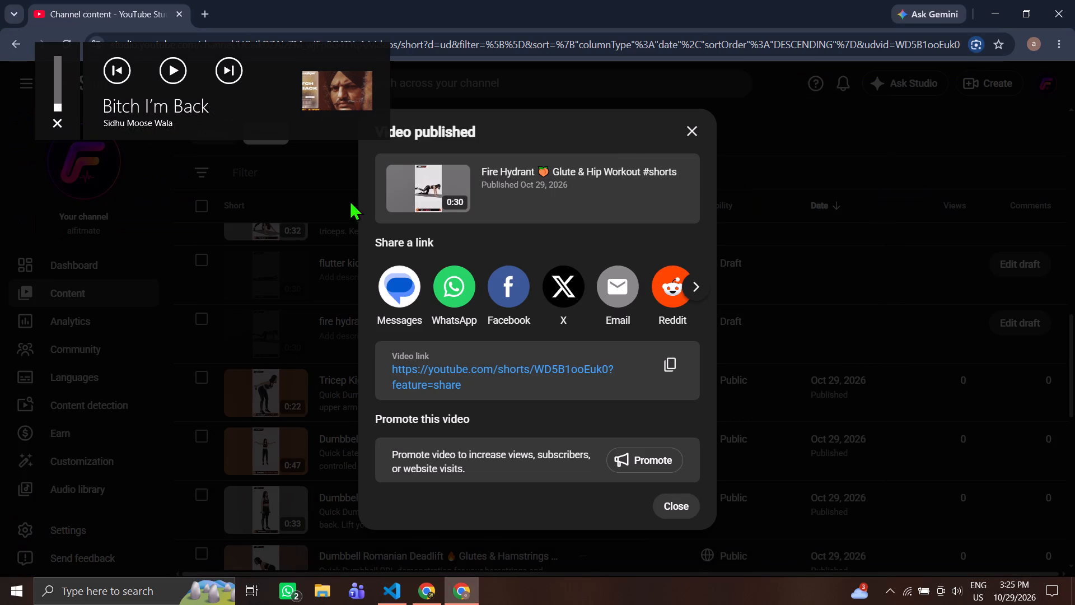
pyautogui.click(683, 129)
pyautogui.click(326, 278)
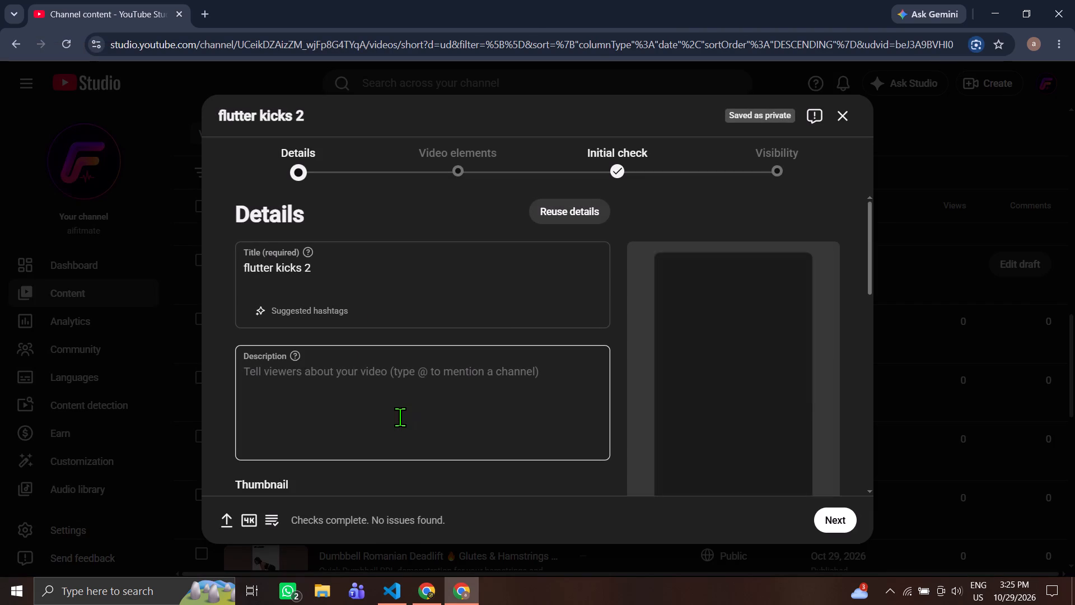
pyautogui.click(400, 417)
pyautogui.hotkey('ctrl', 'v')
# Title the Short "Flutter Kicks 🔥 Lower Abs Workout #shorts" and publish it as public.
pyautogui.click(358, 277)
pyautogui.hotkey('ctrl', 'a')
pyautogui.press('super+v')
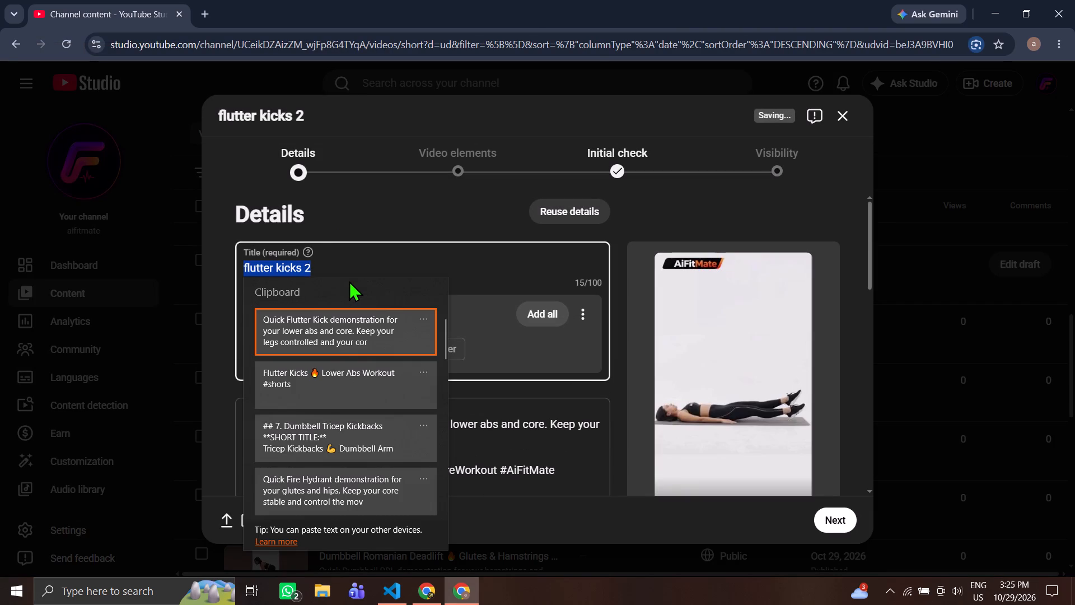
pyautogui.click(329, 367)
pyautogui.hotkey('ctrl', 'v')
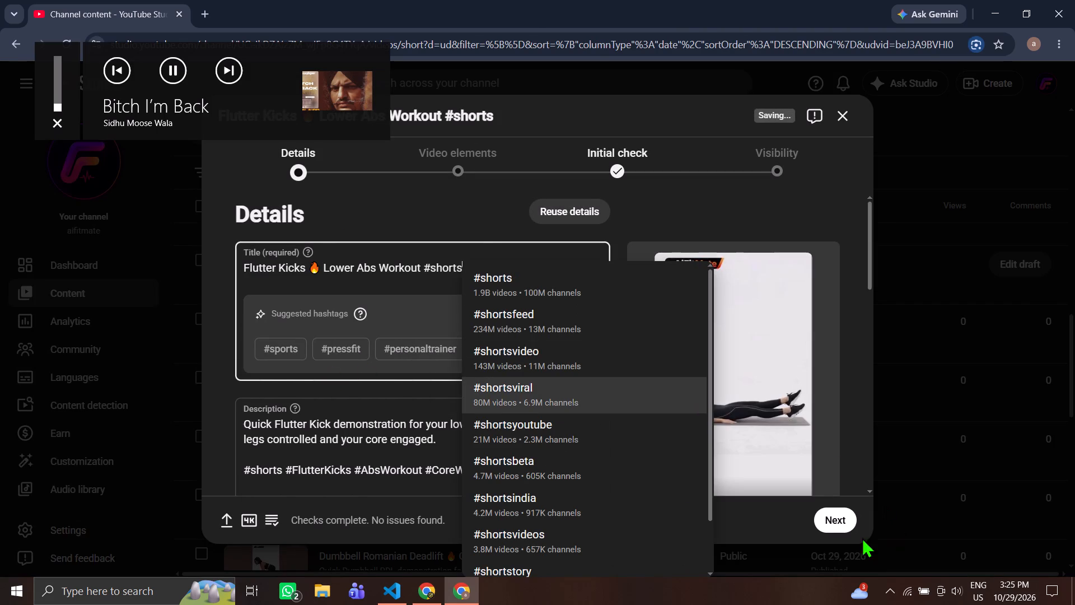
pyautogui.tripleClick(849, 509)
pyautogui.doubleClick(848, 510)
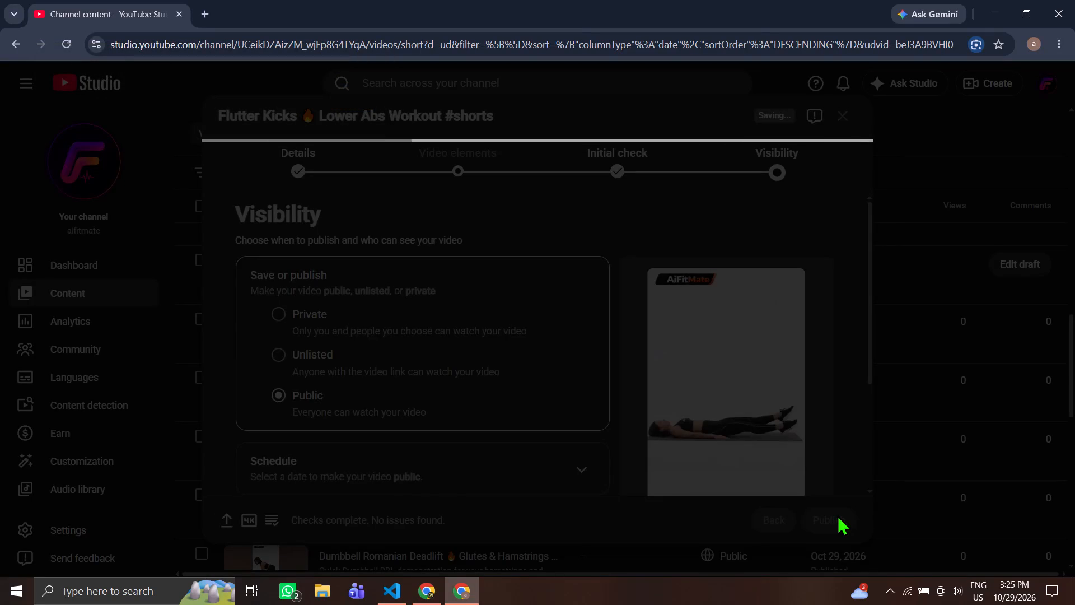
pyautogui.click(681, 510)
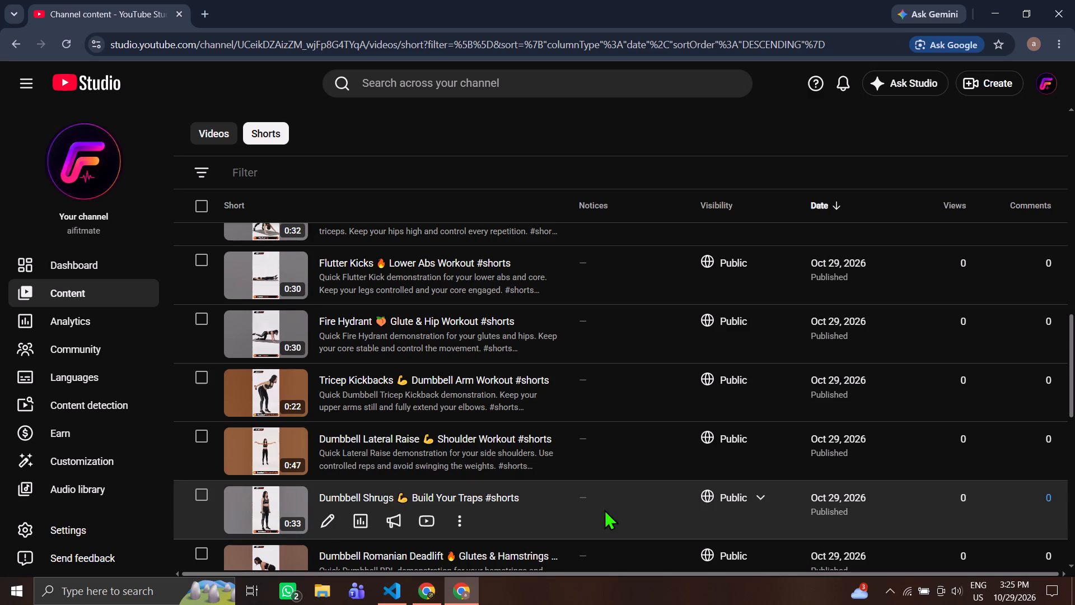
# Open the aifitmate channel's YouTube page from YouTube Studio.
pyautogui.click(90, 163)
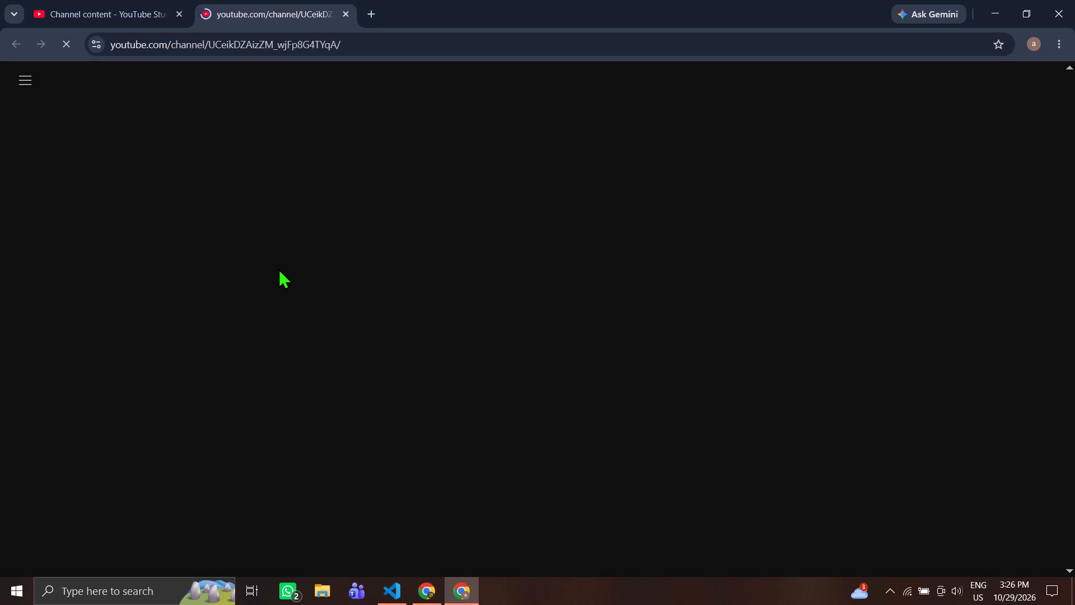
# Switch to WhatsApp.
pyautogui.click(296, 590)
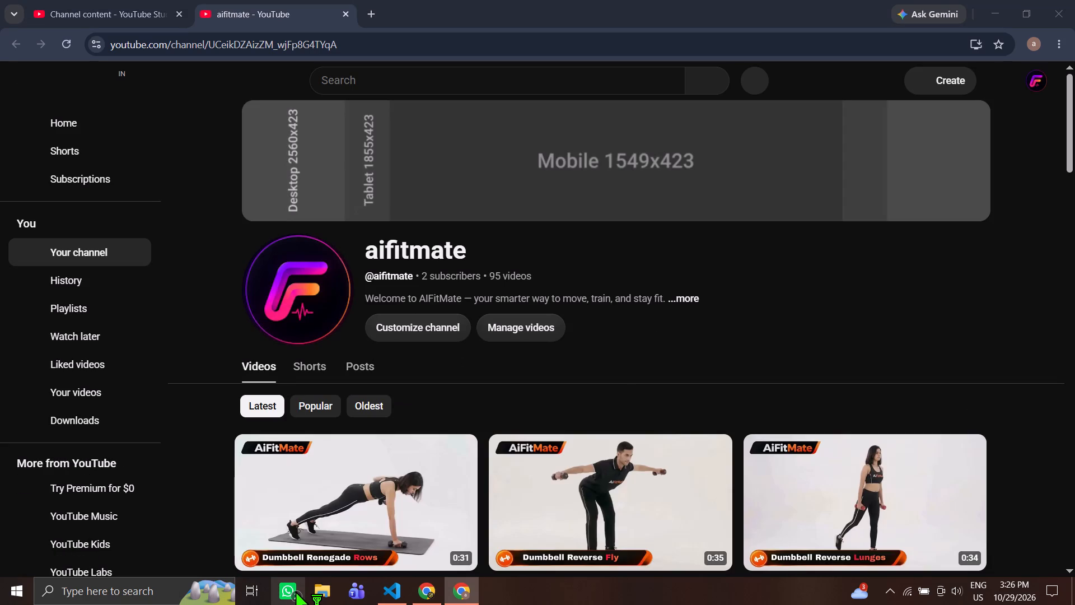
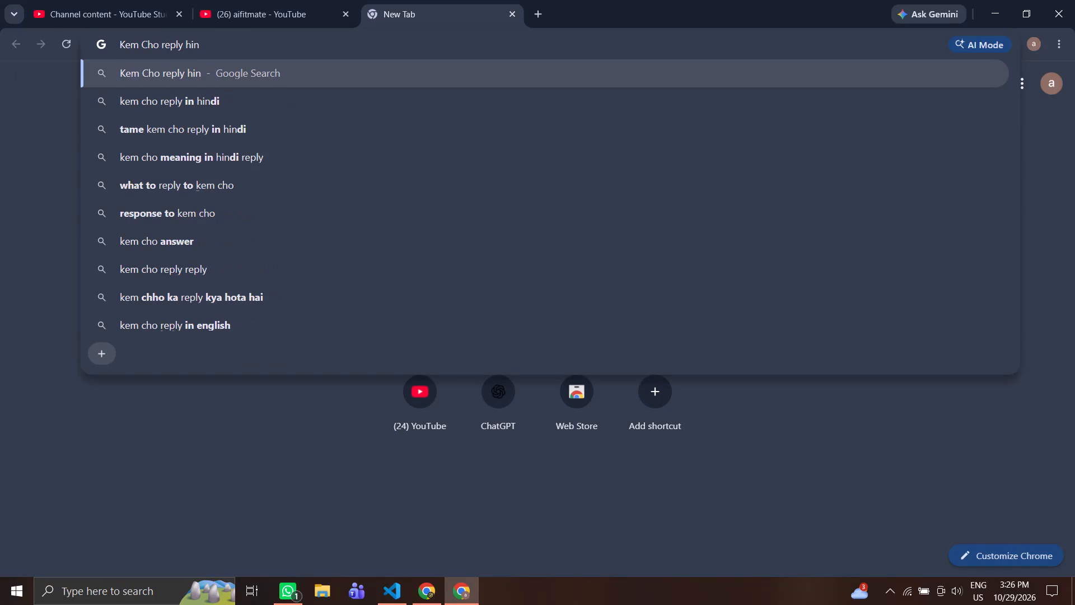
# Search Google for "Kem Cho reply hinglish".
pyautogui.write('glish')
pyautogui.press('Return')
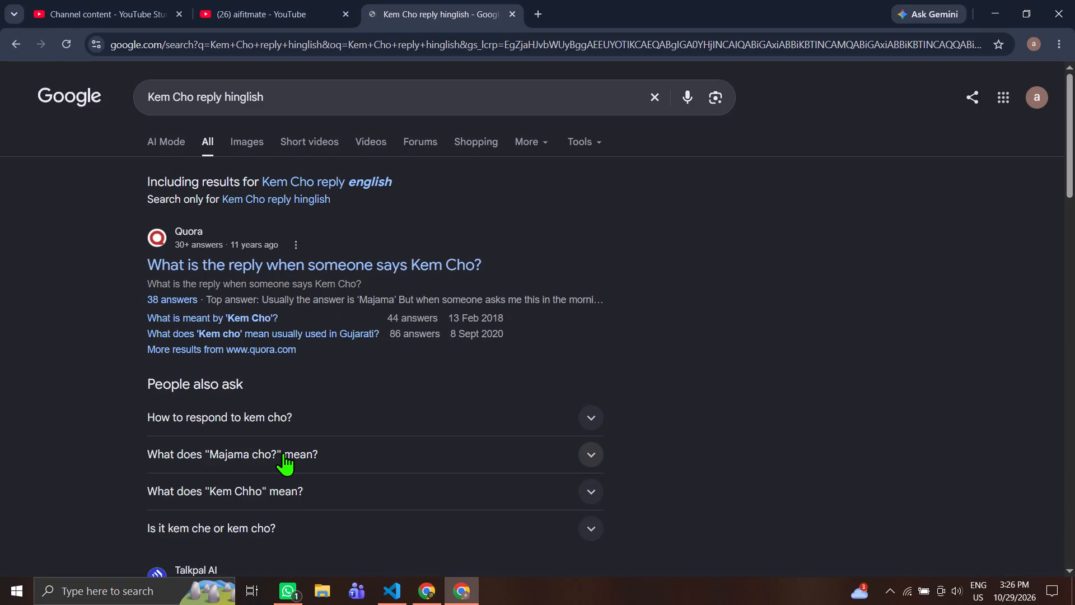
# Expand the question "What does 'Majama cho?' mean?", copy the phrase "Majama cho" from its answer and close the search tab.
pyautogui.click(283, 453)
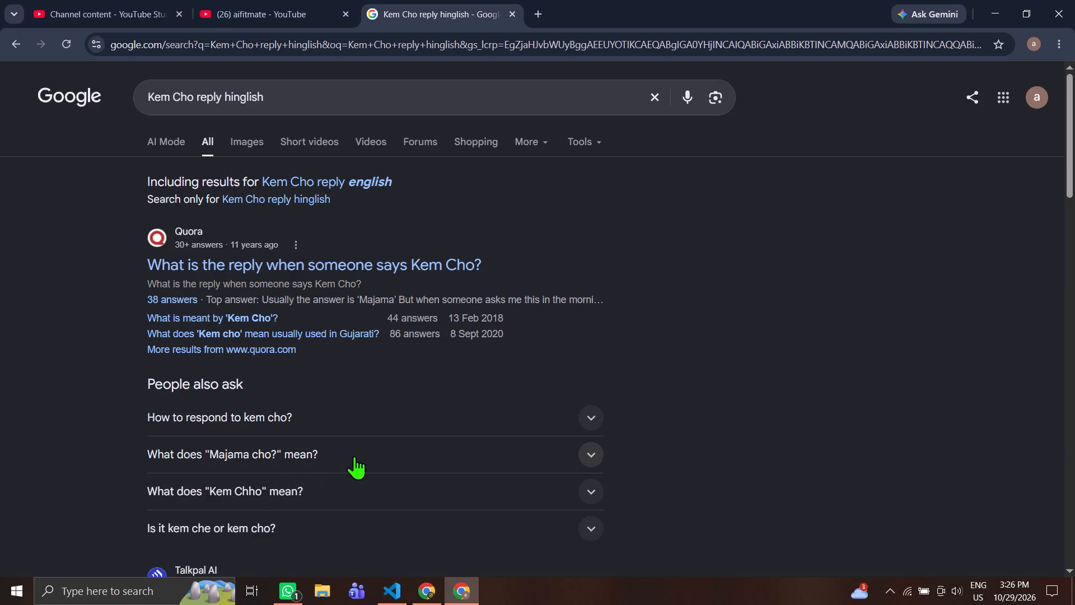
pyautogui.click(363, 453)
pyautogui.click(323, 445)
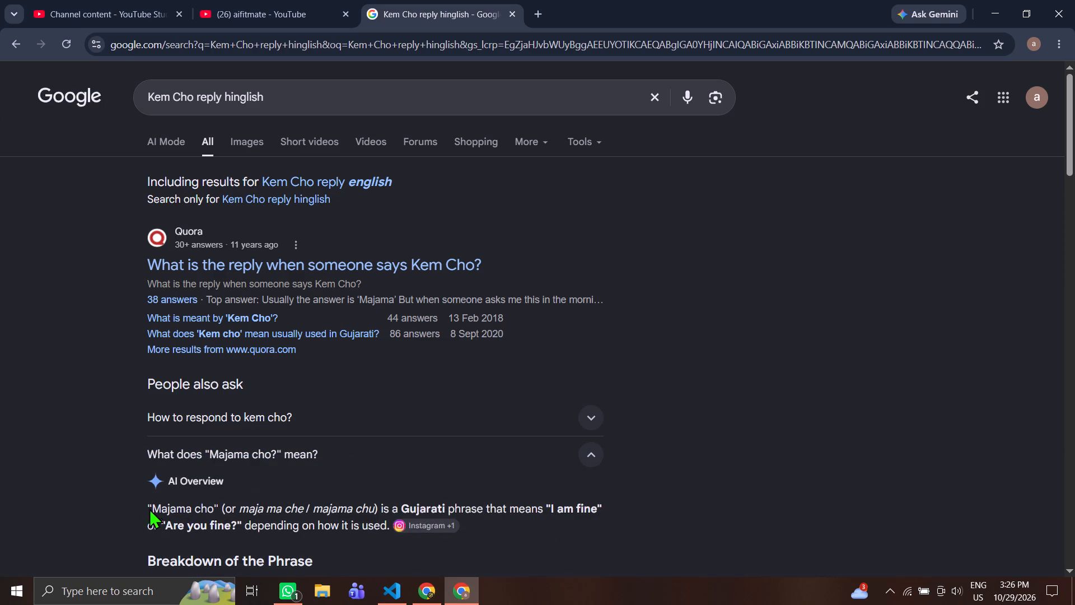
pyautogui.moveTo(154, 507); pyautogui.dragTo(216, 508)
pyautogui.hotkey('ctrl', 'c')
pyautogui.hotkey('ctrl', 'w')
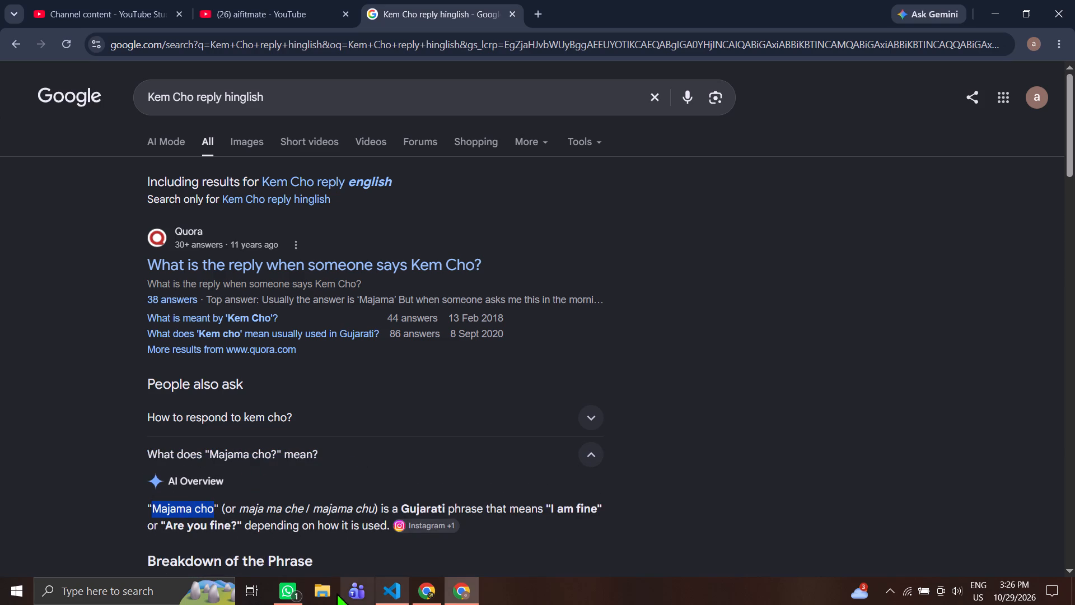
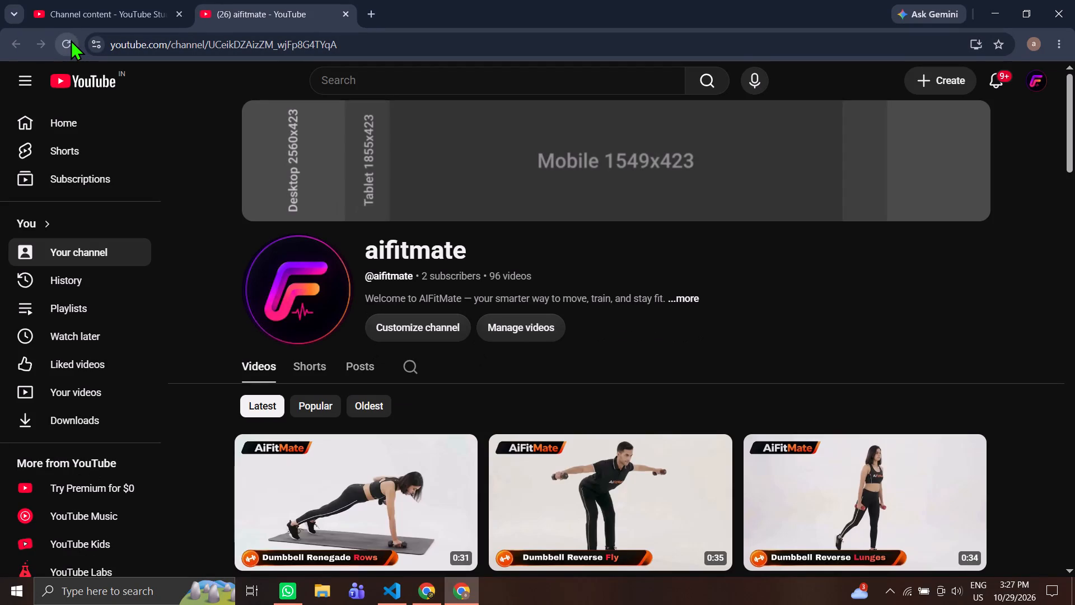
# Reload the aifitmate channel page and look through its whole Videos list, from the latest upload down to the oldest.
pyautogui.click(71, 40)
pyautogui.moveTo(1074, 121); pyautogui.dragTo(1074, 212)
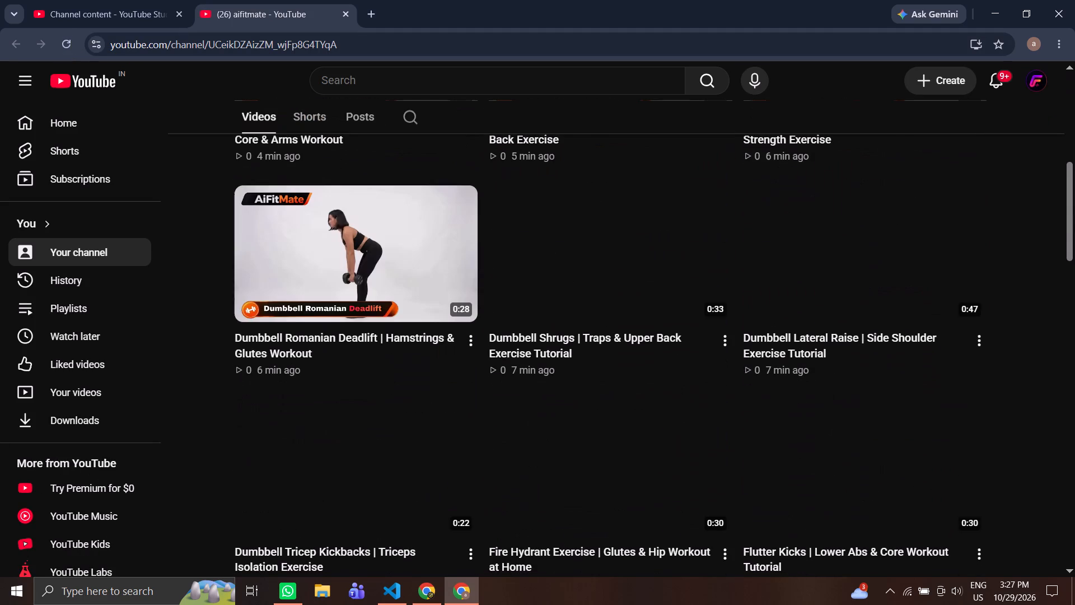
pyautogui.moveTo(1074, 212); pyautogui.dragTo(1070, 175)
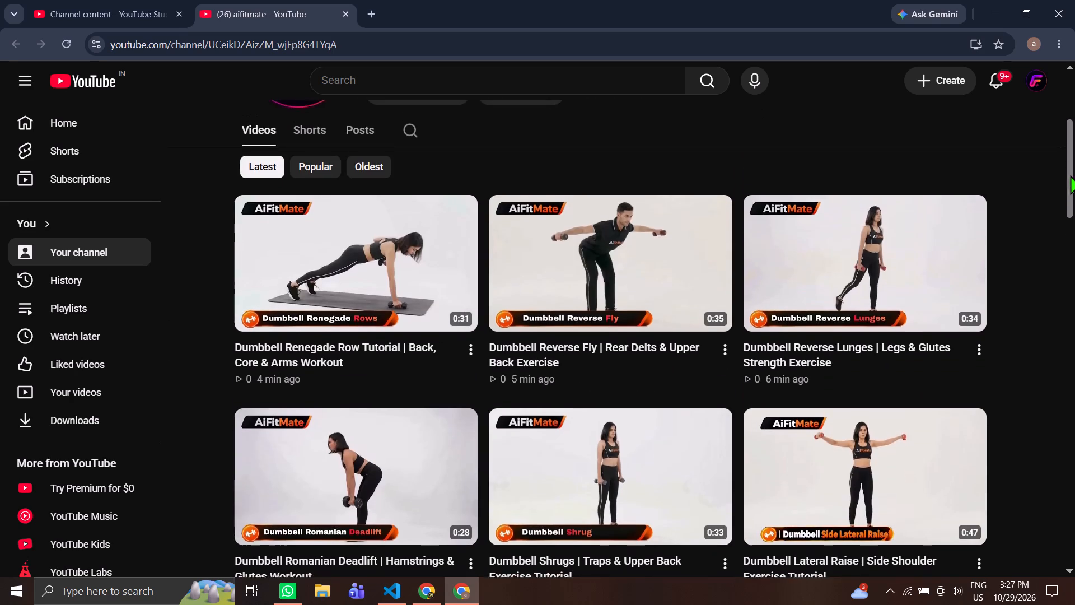
pyautogui.moveTo(1070, 175); pyautogui.dragTo(1074, 296)
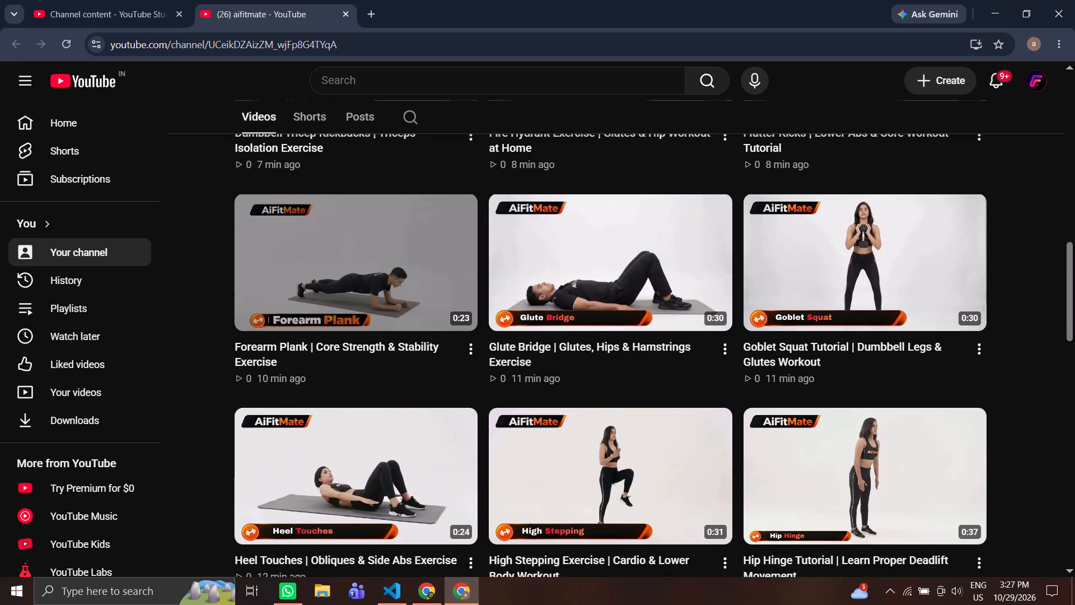
pyautogui.moveTo(1074, 296); pyautogui.dragTo(1059, 439)
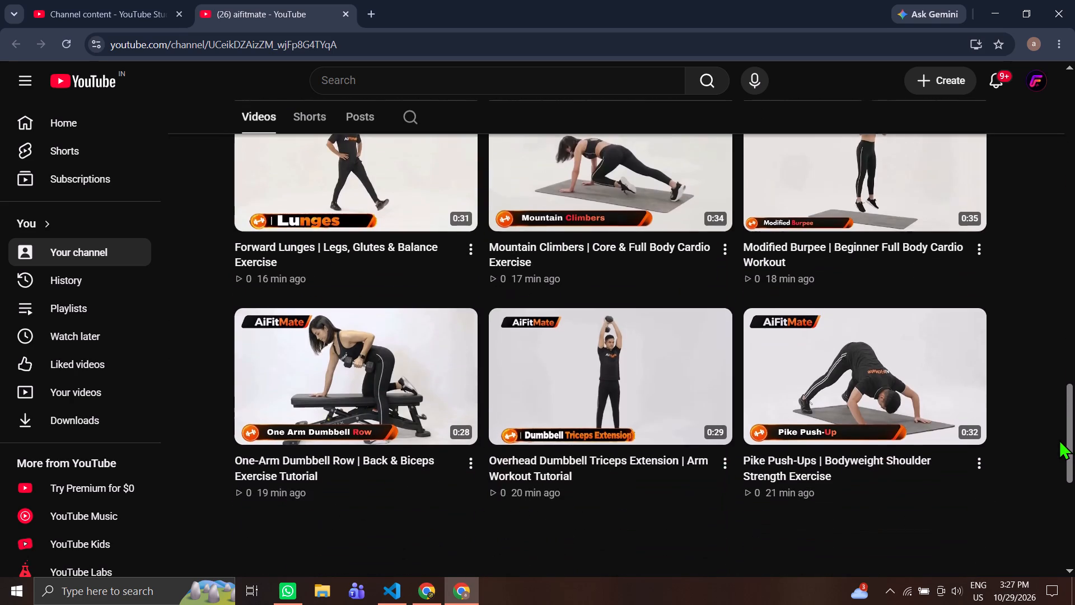
pyautogui.moveTo(1059, 439); pyautogui.dragTo(1044, 537)
pyautogui.moveTo(1074, 379); pyautogui.dragTo(1074, 446)
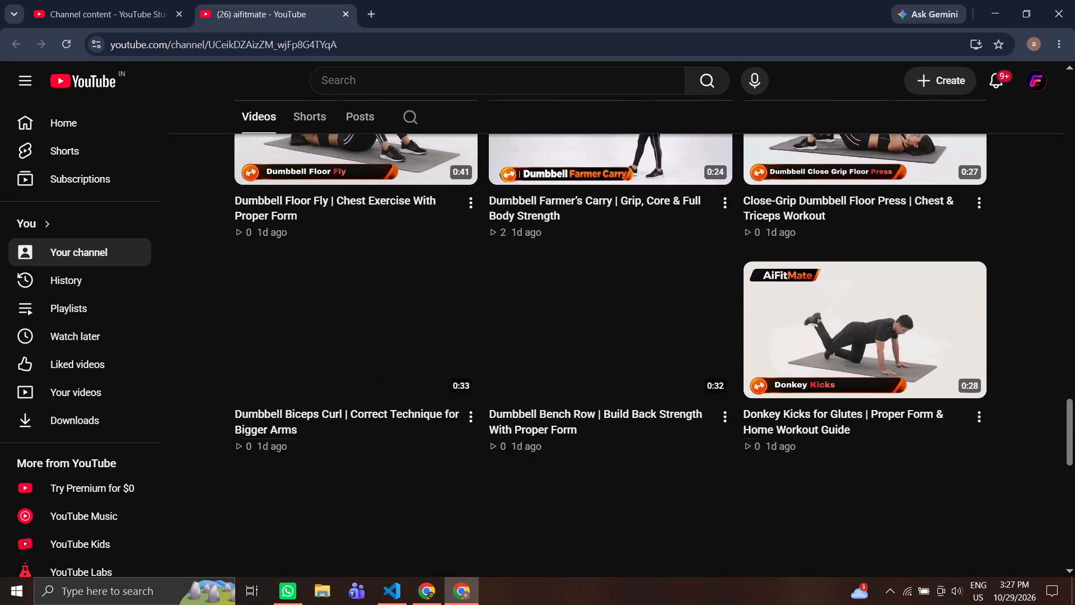
pyautogui.moveTo(1074, 446); pyautogui.dragTo(1055, 522)
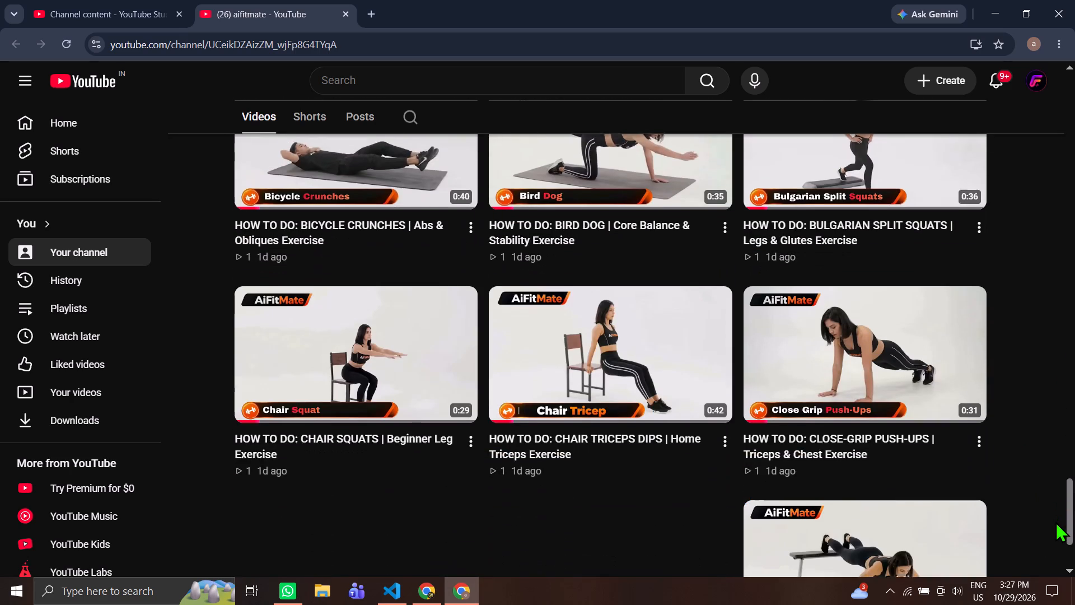
pyautogui.moveTo(1055, 522); pyautogui.dragTo(1047, 589)
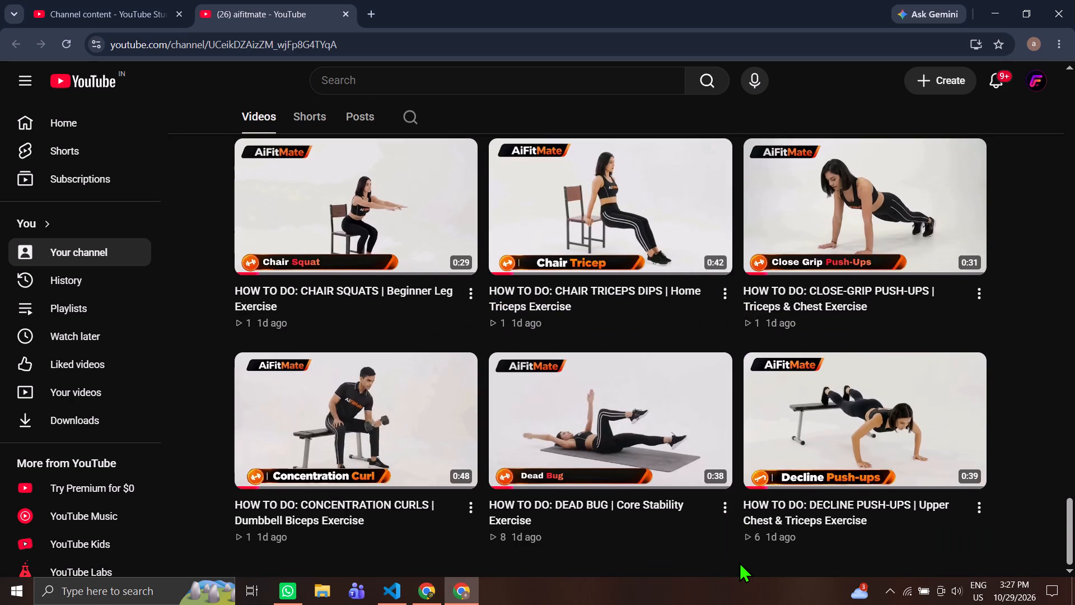
# Open a new browser tab, enter 16 in its address bar and clear the entry again.
pyautogui.hotkey('ctrl', 't')
pyautogui.write('16')
pyautogui.hotkey('ctrl', 'a')
pyautogui.press('BackSpace')
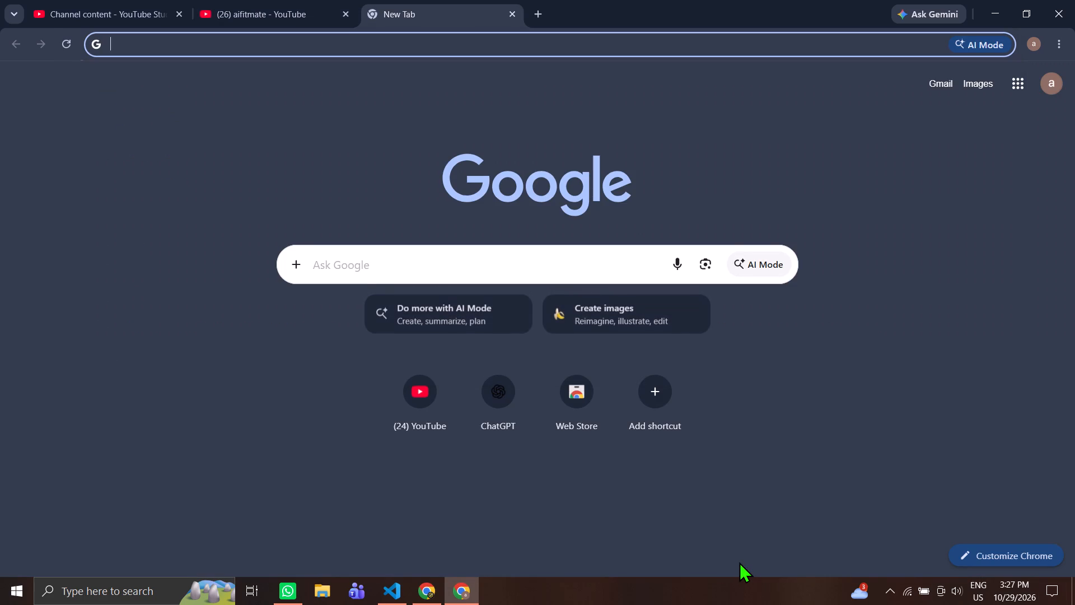
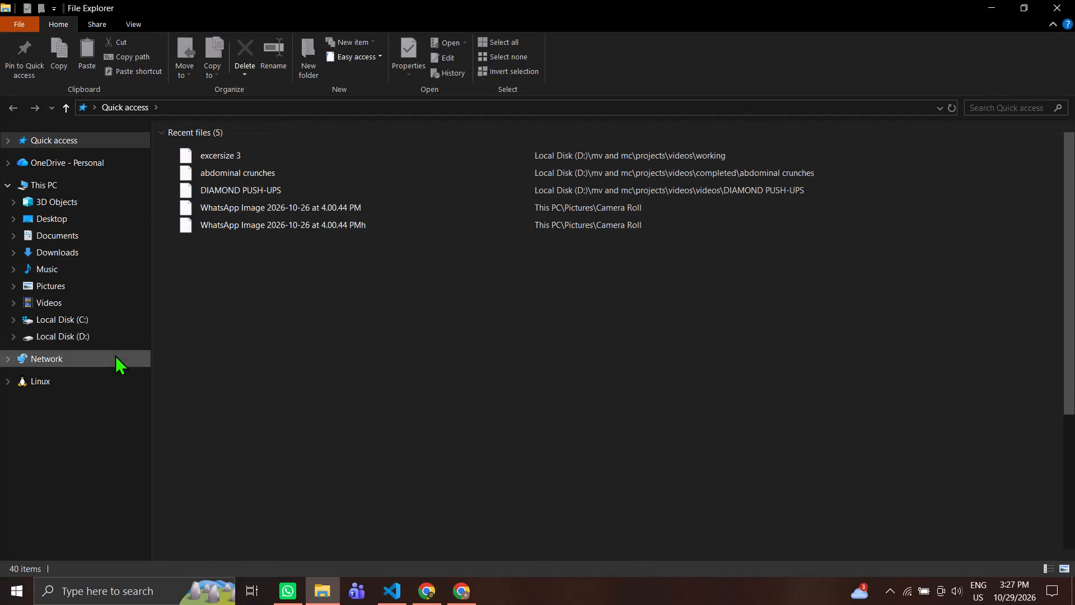
# Open the completed folder at mv and mc\projects\videos on Local Disk (D:) in File Explorer.
pyautogui.click(75, 329)
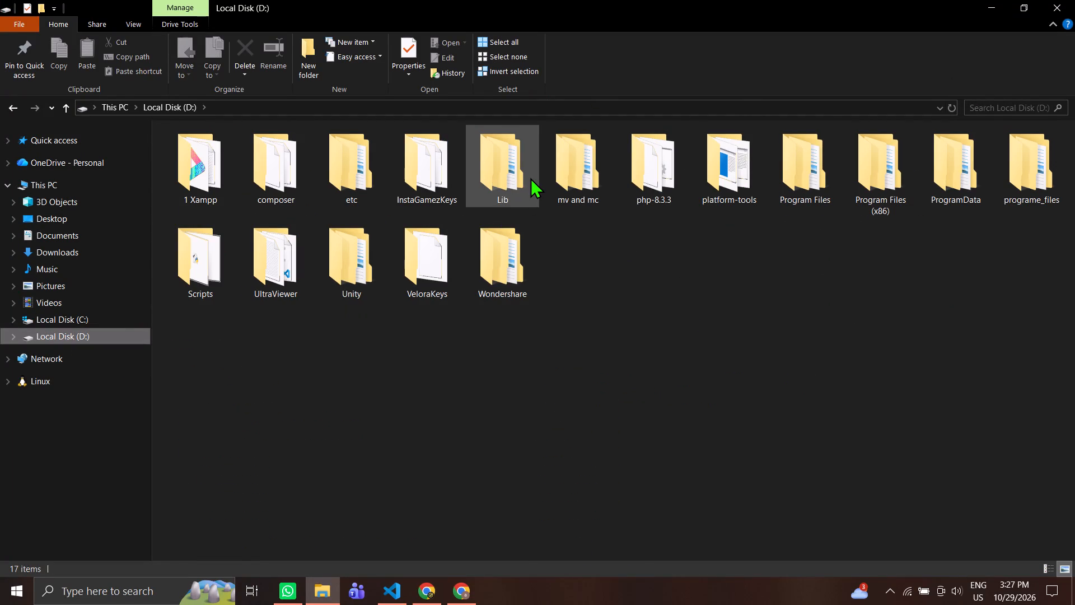
pyautogui.click(572, 182)
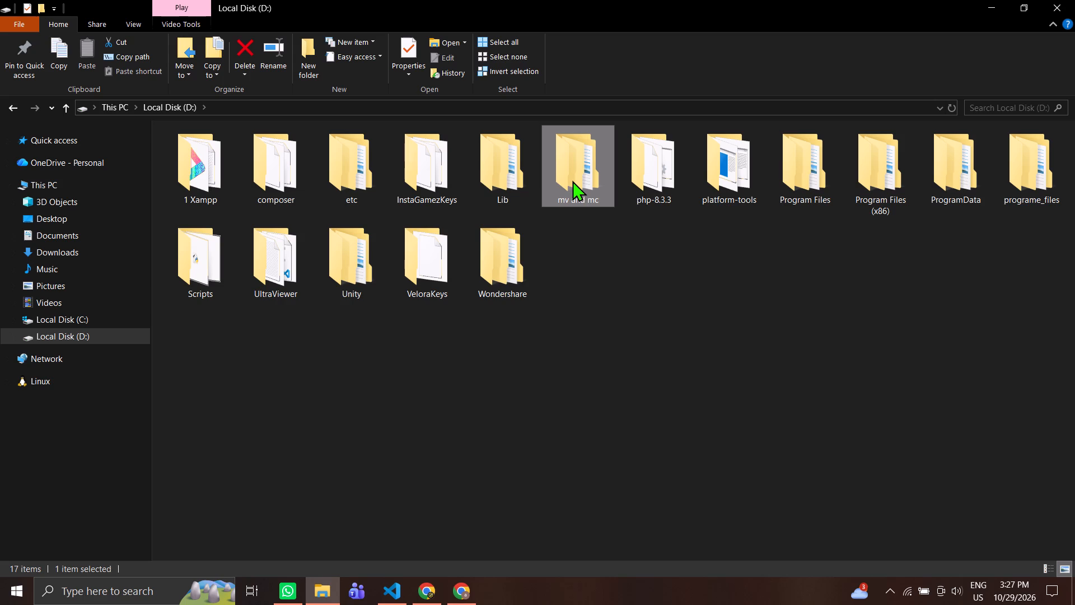
pyautogui.moveTo(571, 182); pyautogui.dragTo(563, 195)
pyautogui.doubleClick(563, 195)
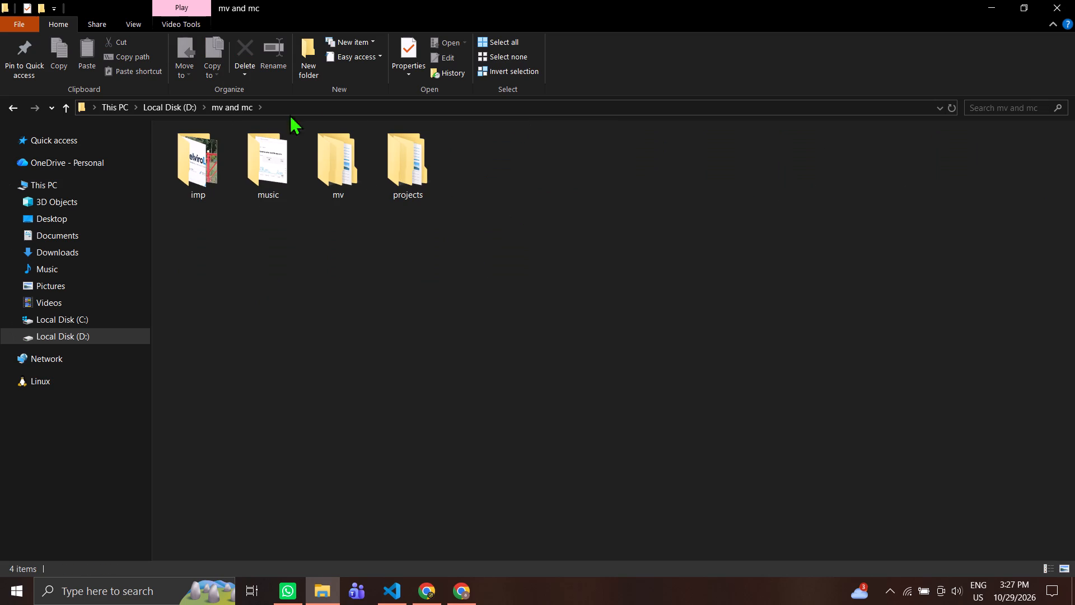
pyautogui.click(375, 121)
pyautogui.tripleClick(416, 164)
pyautogui.doubleClick(416, 164)
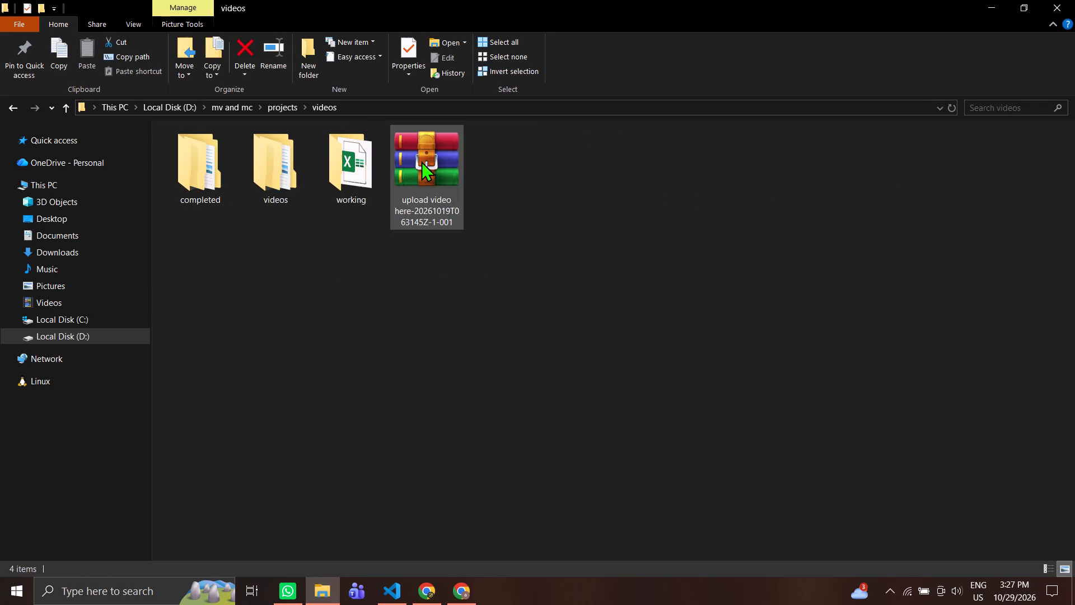
pyautogui.doubleClick(214, 175)
pyautogui.click(296, 295)
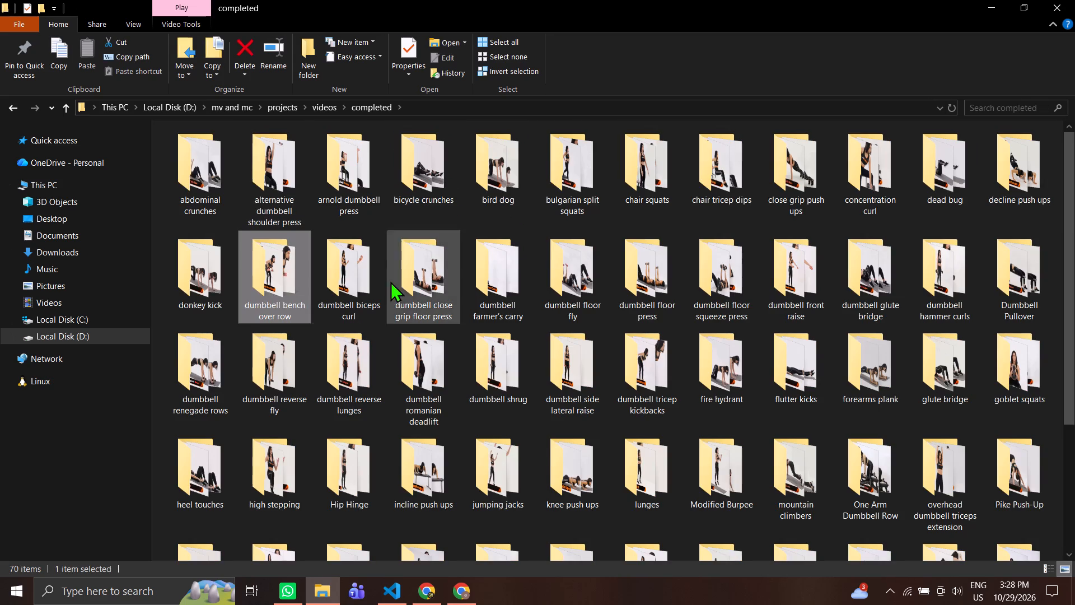
# Select the exercise folders from abdominal crunches through Pike Push-Up to check their count, view the remaining folders and clear the selection.
pyautogui.click(201, 165)
pyautogui.keyDown('shift'); pyautogui.click(1027, 474); pyautogui.keyUp('shift')
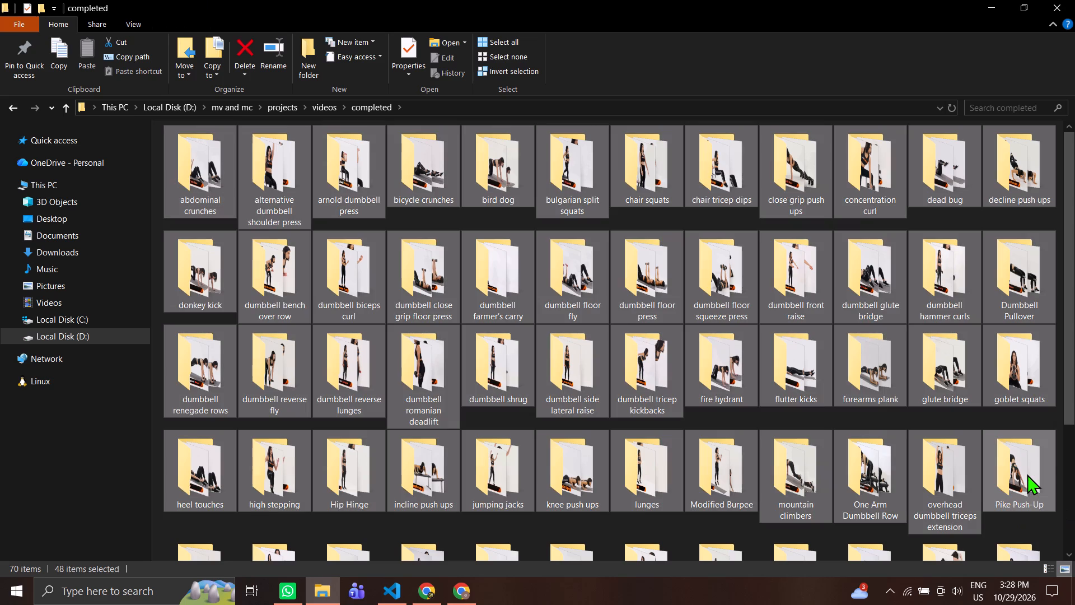
pyautogui.moveTo(1074, 292); pyautogui.dragTo(1071, 471)
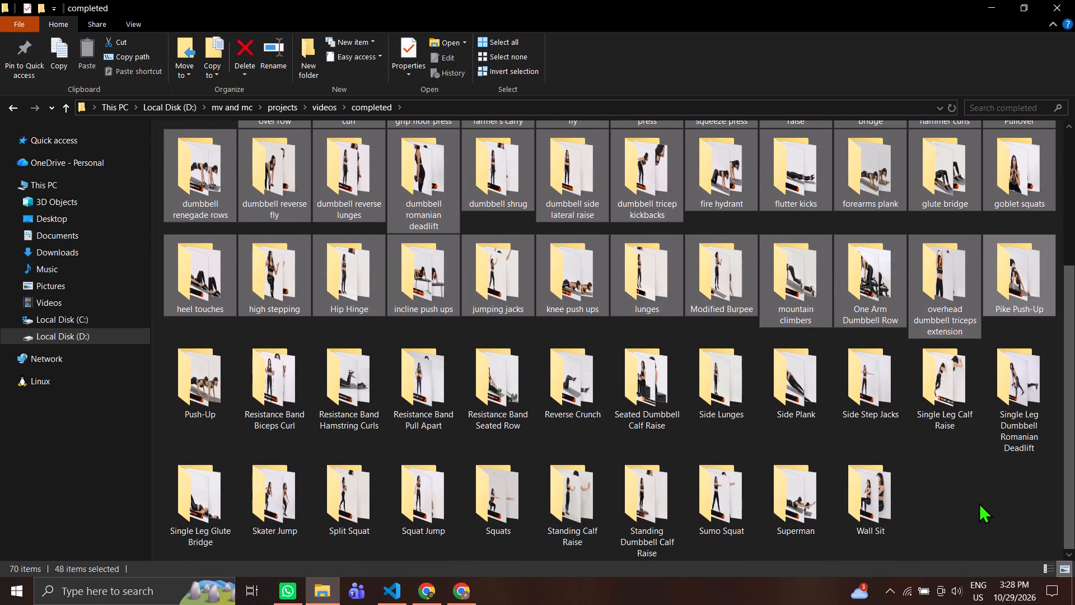
pyautogui.click(979, 503)
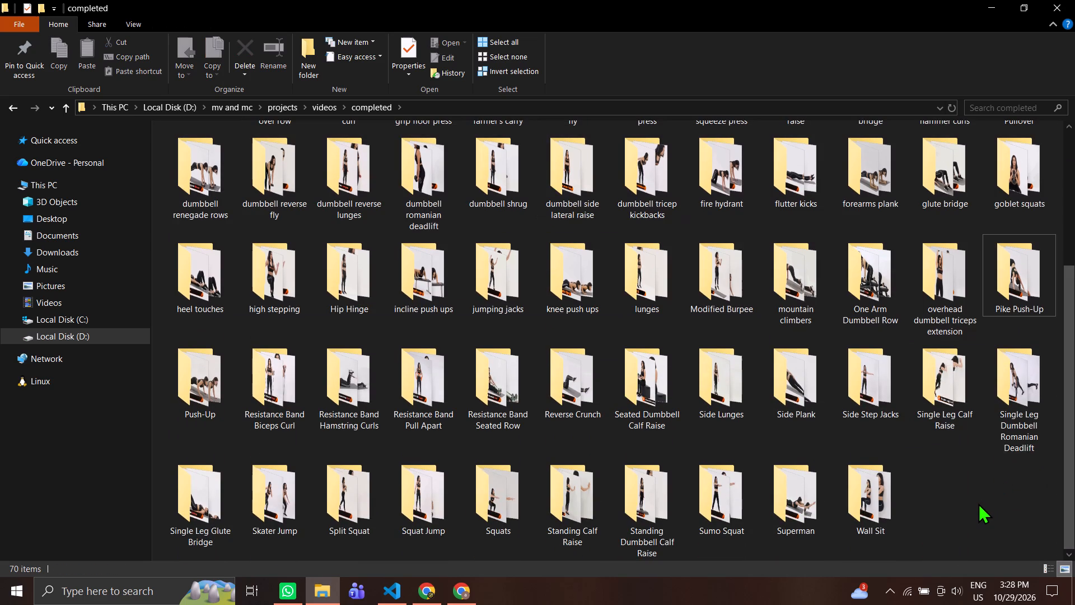
# Select the exercise folders from dumbbell renegade rows through Pike Push-Up to check how many there are.
pyautogui.click(195, 156)
pyautogui.keyDown('shift'); pyautogui.click(1042, 271); pyautogui.keyUp('shift')
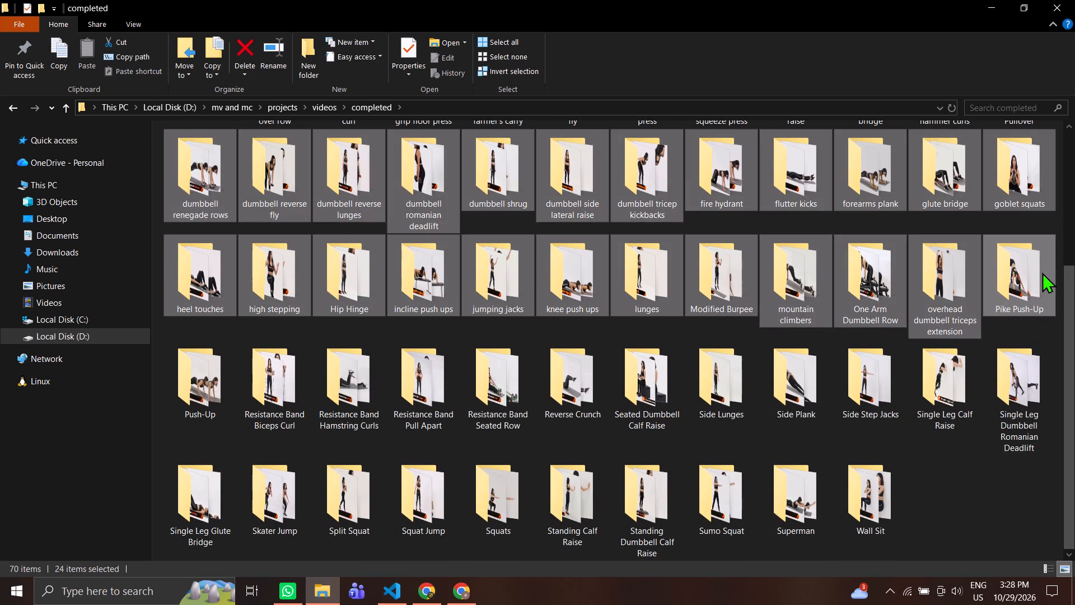
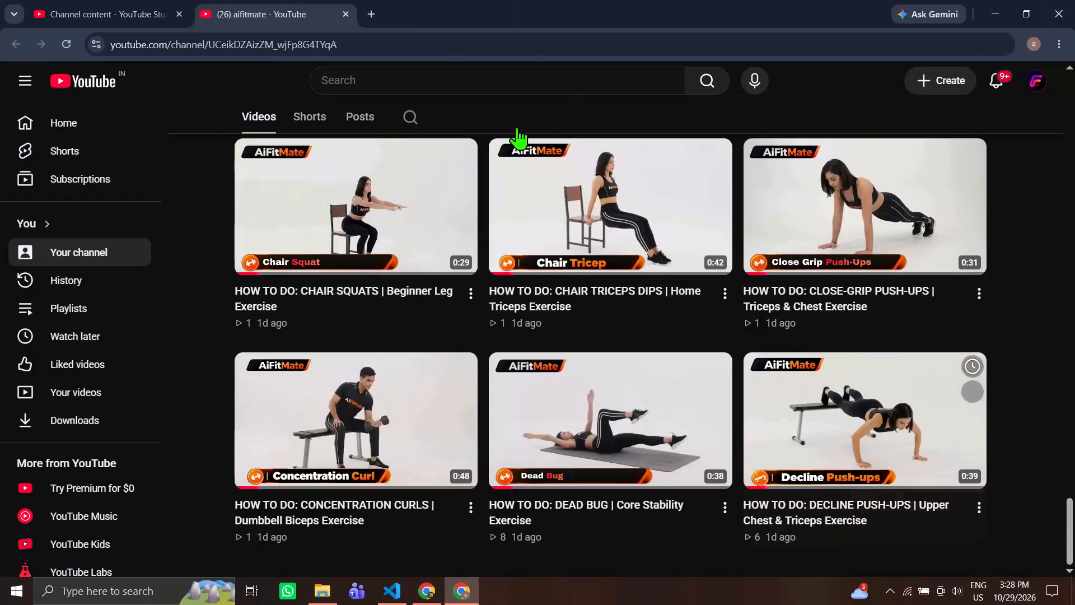
# Start a video upload in YouTube Studio and add both videos from the completed exercises' Push-Up folder.
pyautogui.click(974, 81)
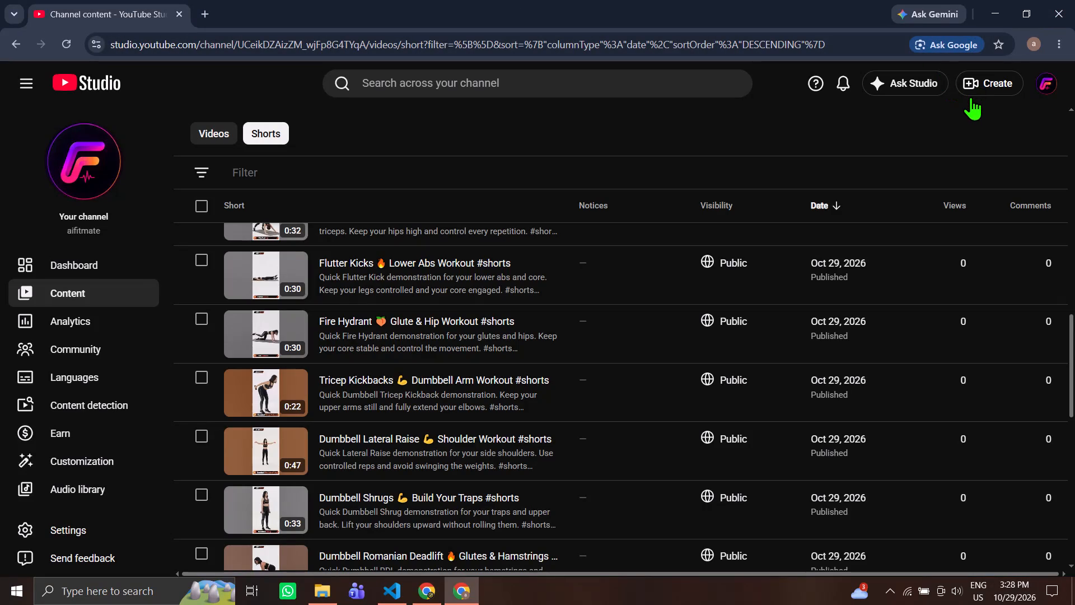
pyautogui.click(970, 105)
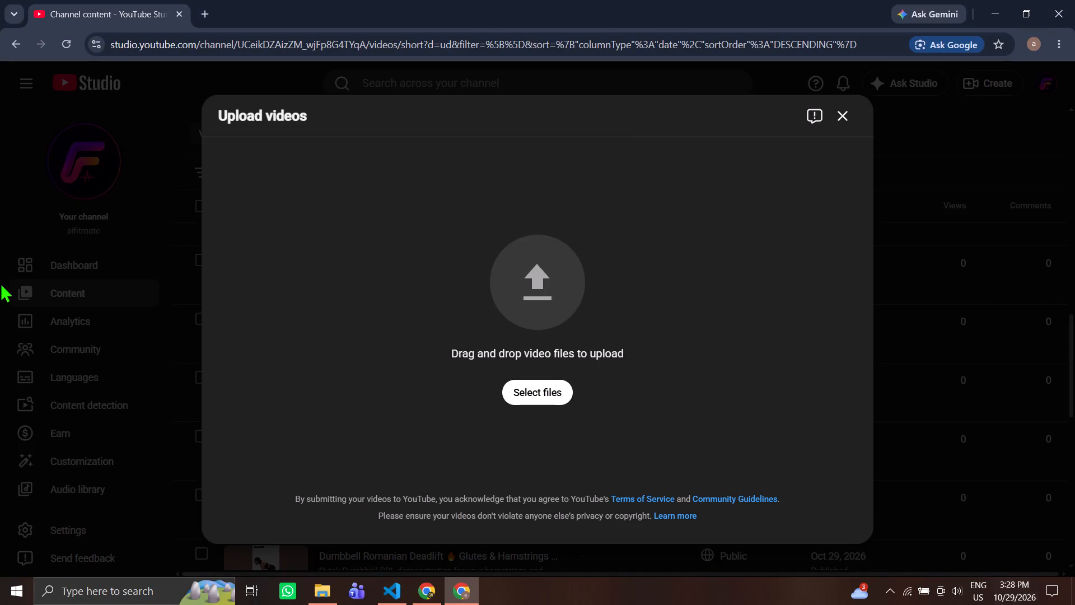
pyautogui.hotkey('alt', 'Tab')
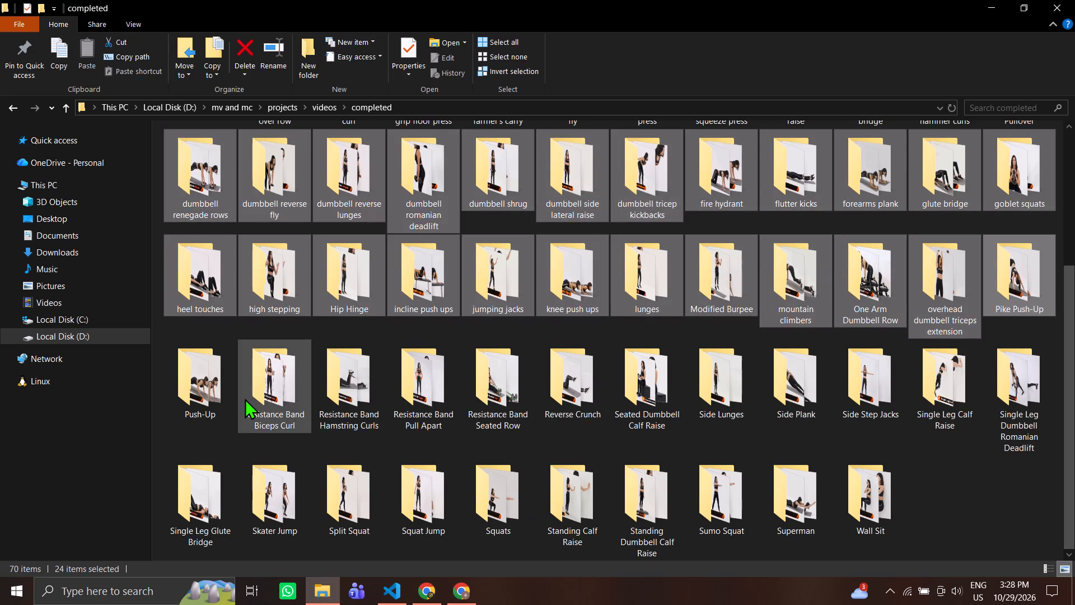
pyautogui.moveTo(1074, 352); pyautogui.dragTo(1074, 145)
pyautogui.click(998, 240)
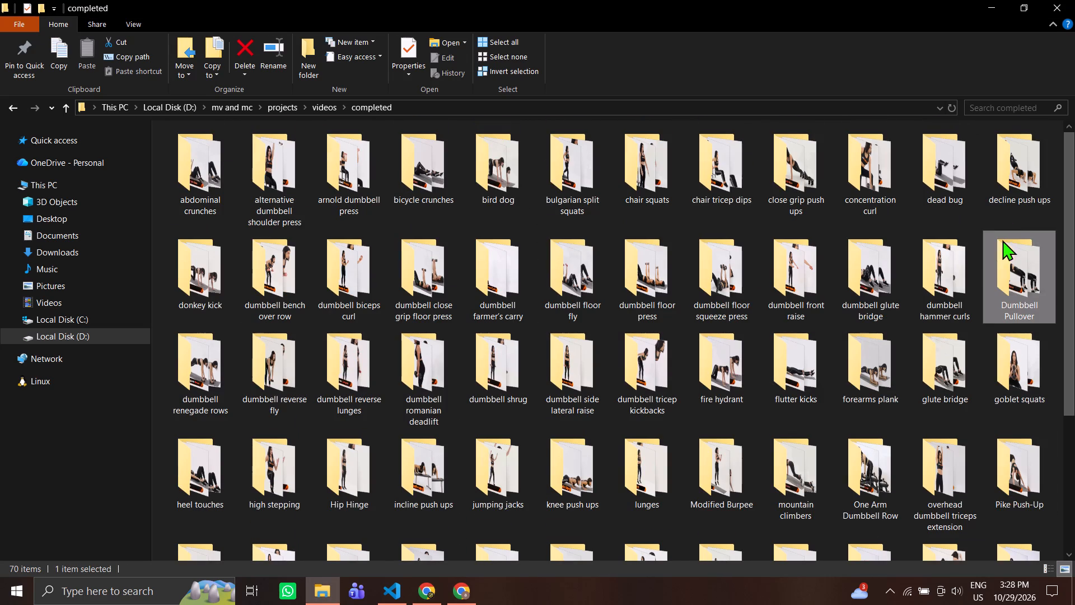
pyautogui.moveTo(1074, 249); pyautogui.dragTo(1067, 484)
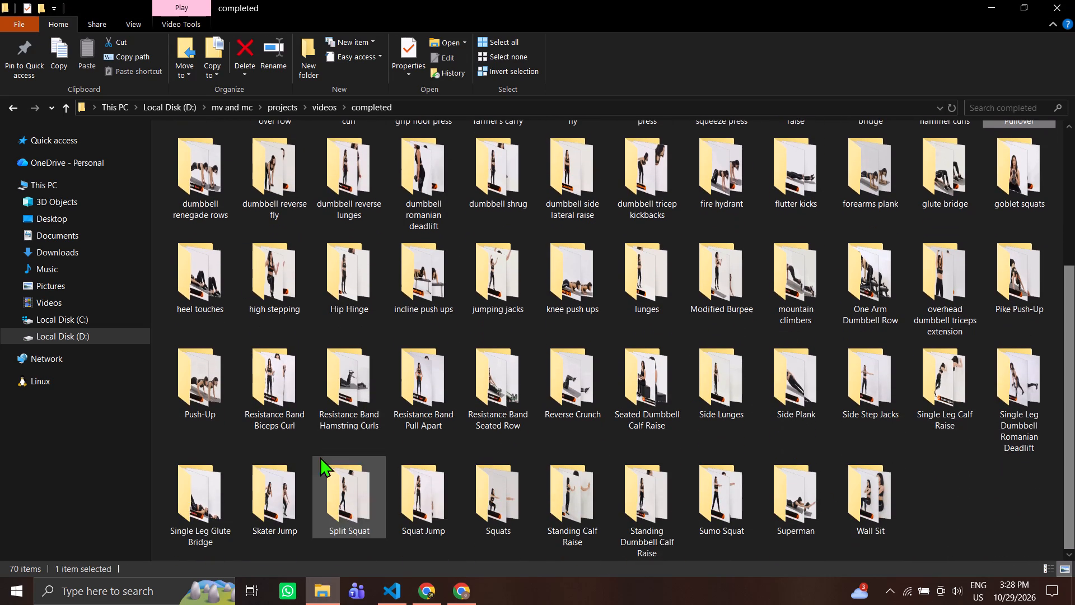
pyautogui.doubleClick(197, 390)
pyautogui.hotkey('alt', 'Tab')
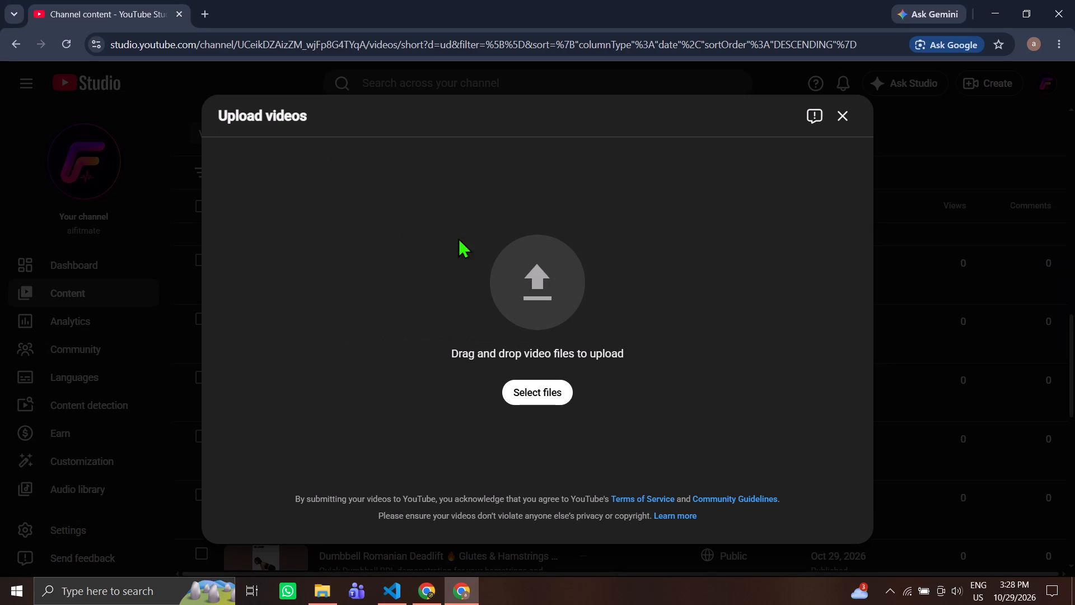
pyautogui.hotkey('alt', 'Tab')
pyautogui.hotkey('ctrl', 'a')
pyautogui.moveTo(278, 171); pyautogui.dragTo(459, 594)
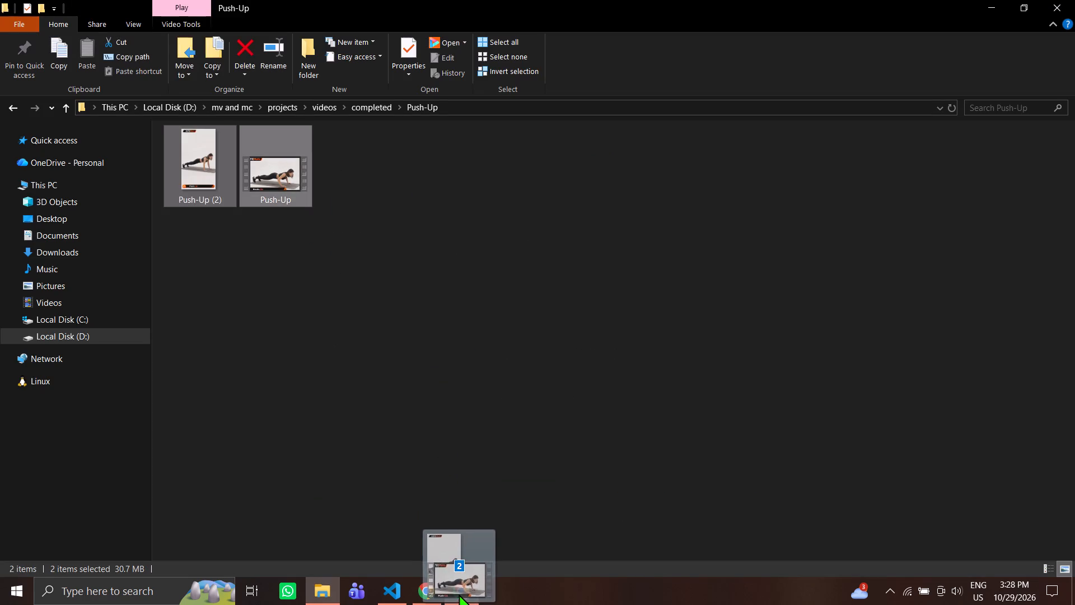
pyautogui.moveTo(459, 594); pyautogui.dragTo(539, 248)
# Start another upload in YouTube Studio and try to add both videos from the Resistance Band Biceps Curl folder.
pyautogui.hotkey('alt', 'Tab')
pyautogui.click(449, 314)
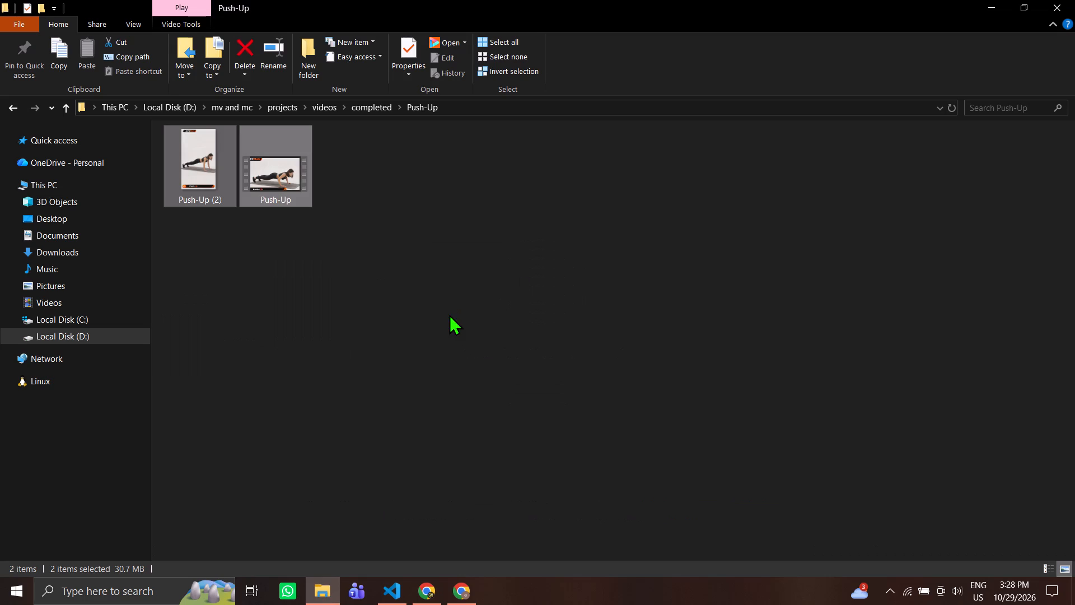
pyautogui.doubleClick(286, 490)
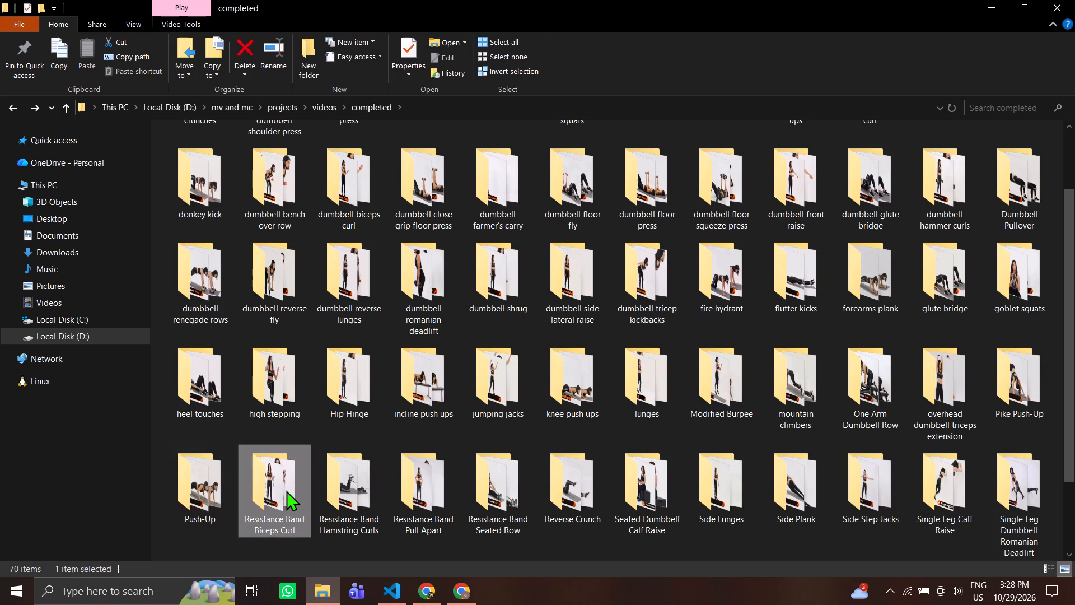
pyautogui.hotkey('ctrl', 'a')
pyautogui.hotkey('alt', 'Tab')
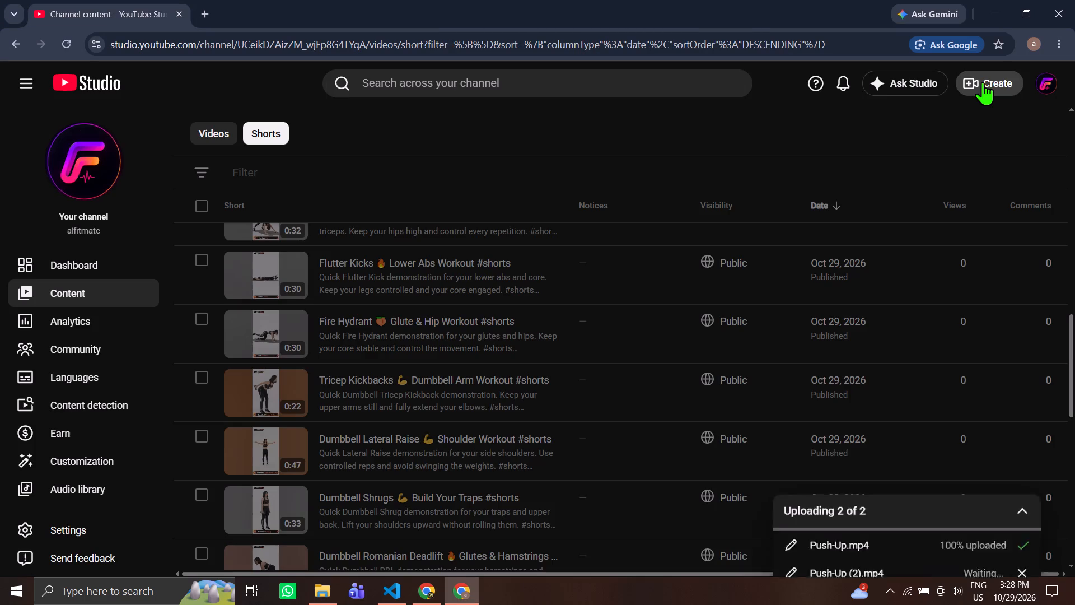
pyautogui.click(983, 82)
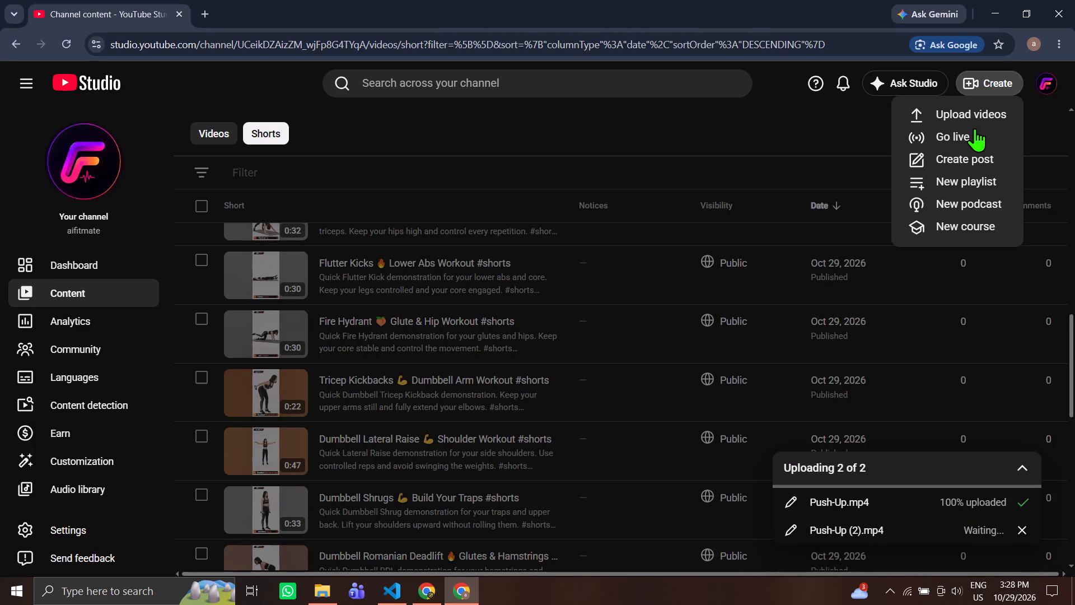
pyautogui.click(969, 115)
pyautogui.hotkey('alt', 'Tab')
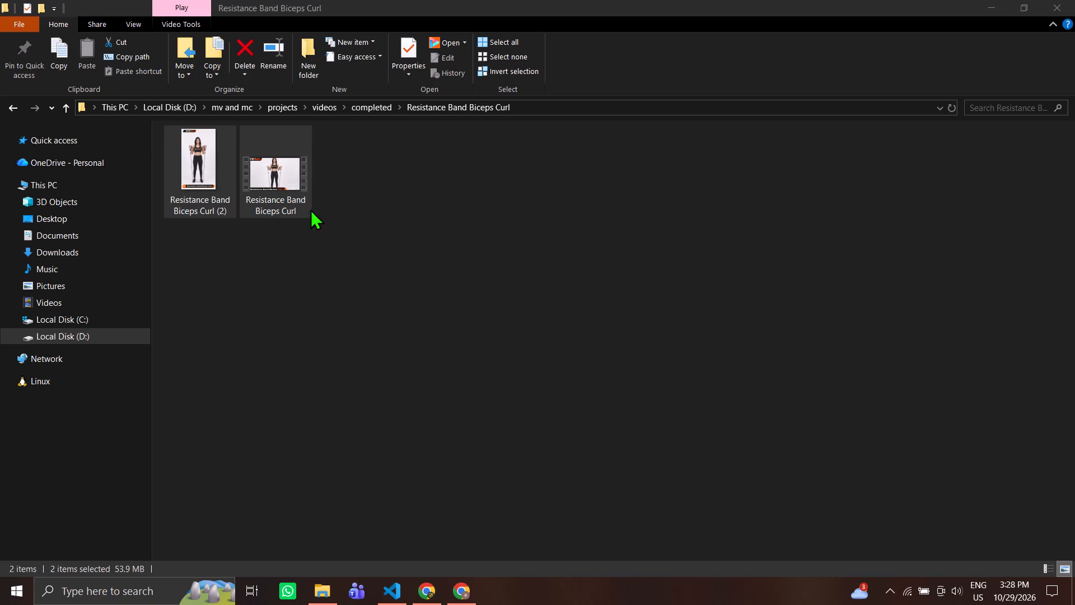
pyautogui.moveTo(276, 182); pyautogui.dragTo(524, 322)
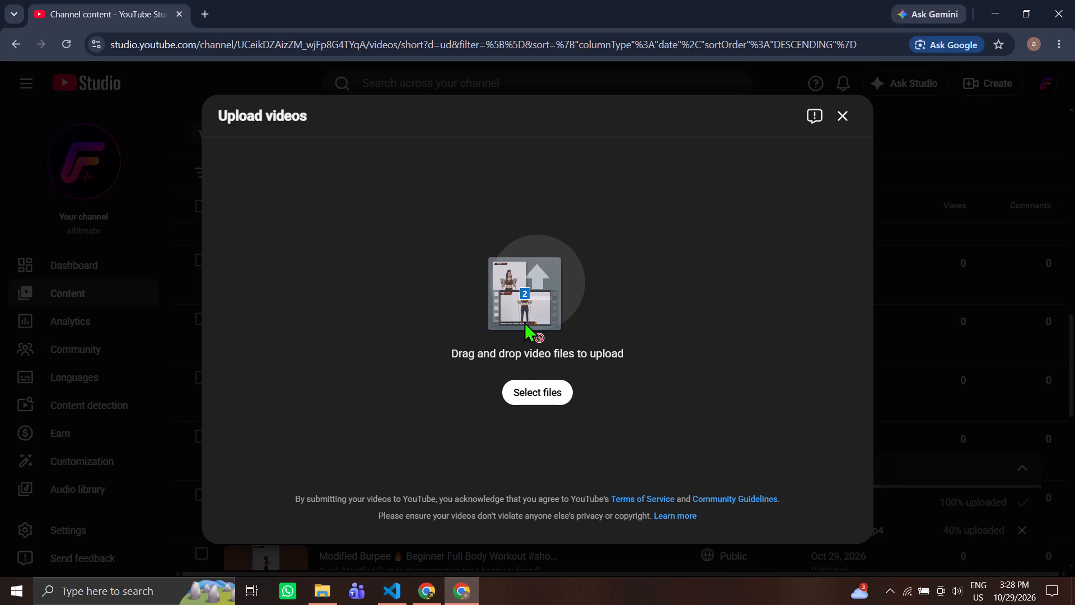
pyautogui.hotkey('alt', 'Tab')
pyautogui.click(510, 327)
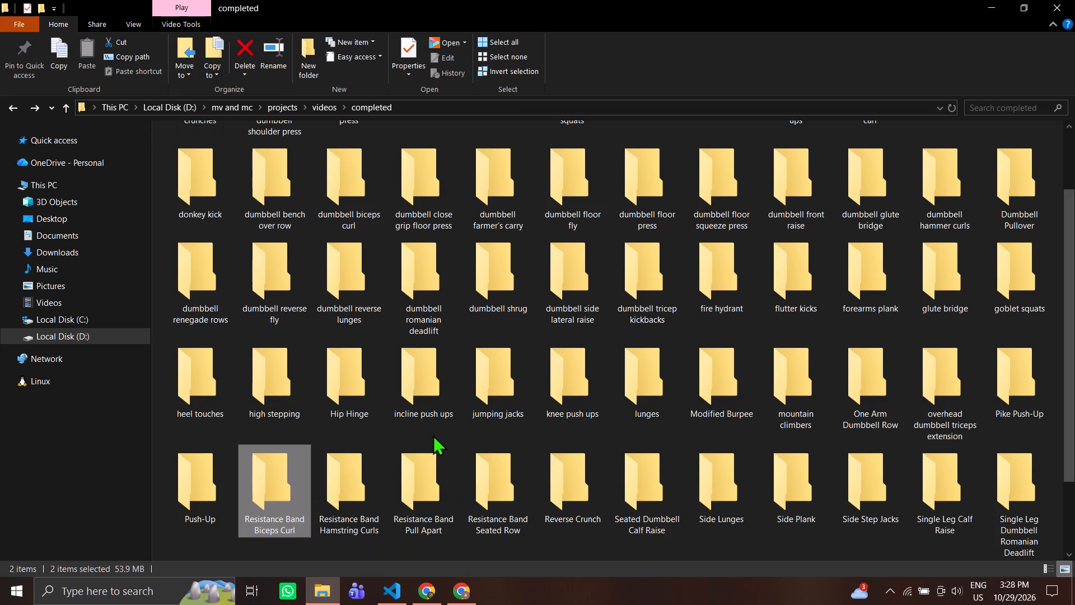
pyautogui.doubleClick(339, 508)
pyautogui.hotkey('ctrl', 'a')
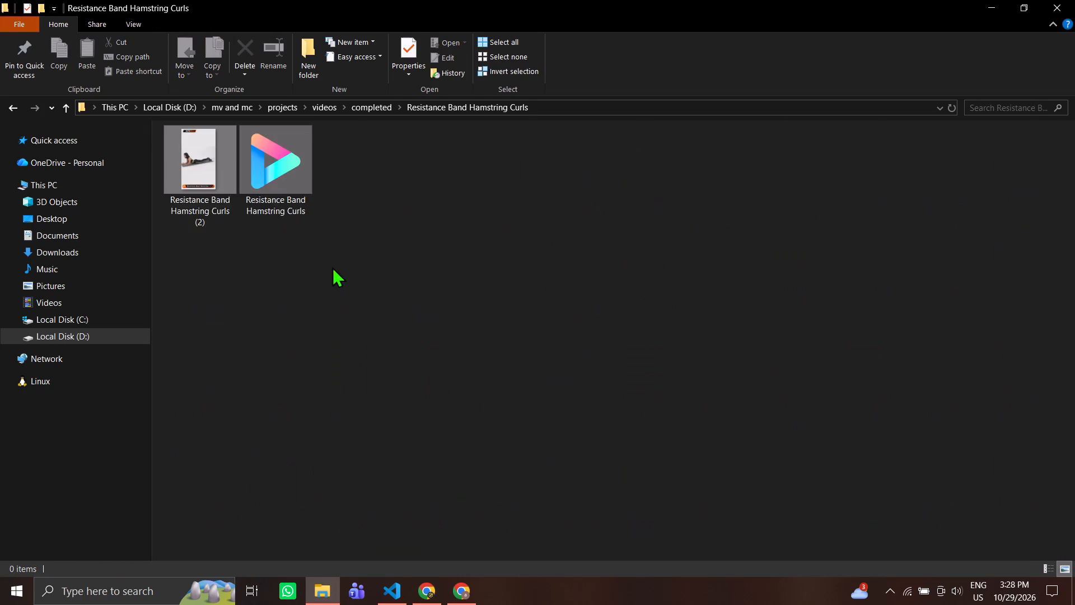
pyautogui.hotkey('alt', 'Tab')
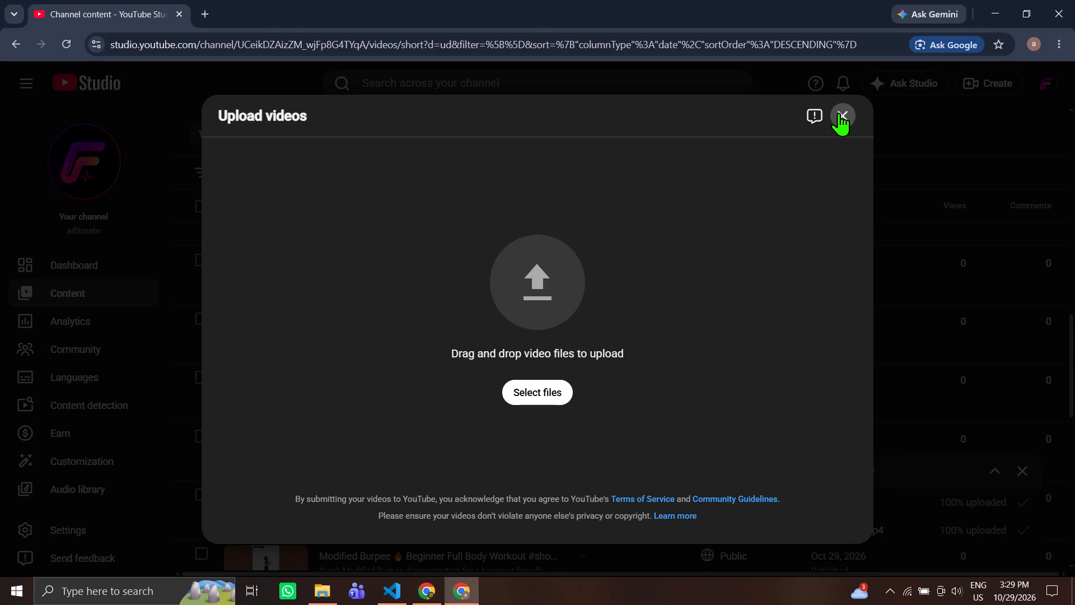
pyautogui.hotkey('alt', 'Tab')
# Add both videos from the Resistance Band Biceps Curl folder to the open YouTube Studio upload.
pyautogui.moveTo(664, 257); pyautogui.dragTo(643, 274)
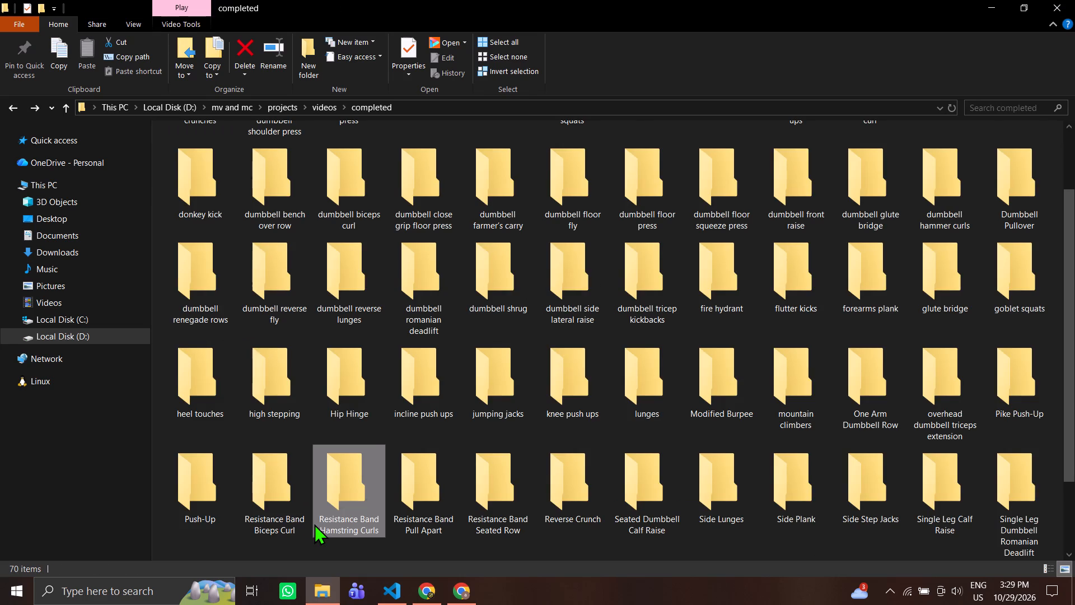
pyautogui.doubleClick(294, 504)
pyautogui.hotkey('ctrl', 'a')
pyautogui.moveTo(276, 184); pyautogui.dragTo(456, 557)
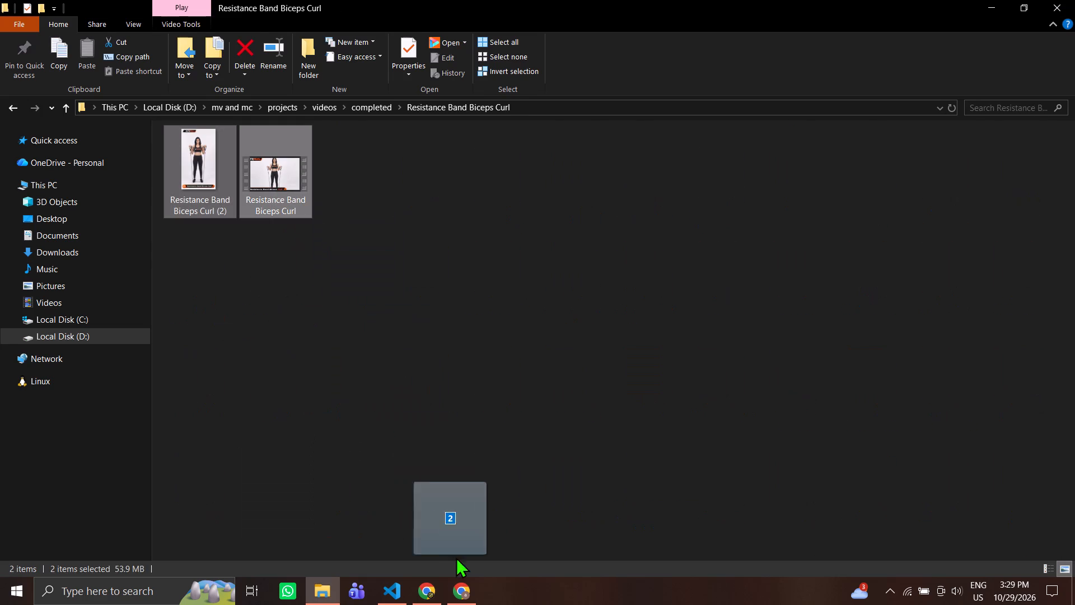
pyautogui.moveTo(456, 557); pyautogui.dragTo(531, 324)
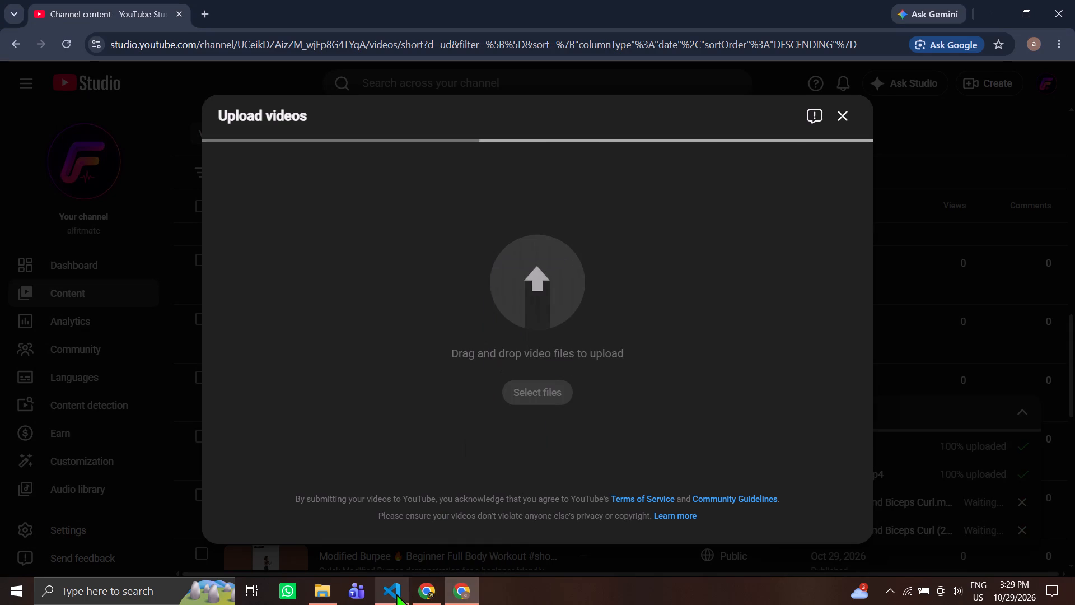
# Close the Visual Studio Code window that holds the Untitled-1 document.
pyautogui.click(396, 593)
pyautogui.click(1074, 0)
pyautogui.hotkey('alt', 'Tab')
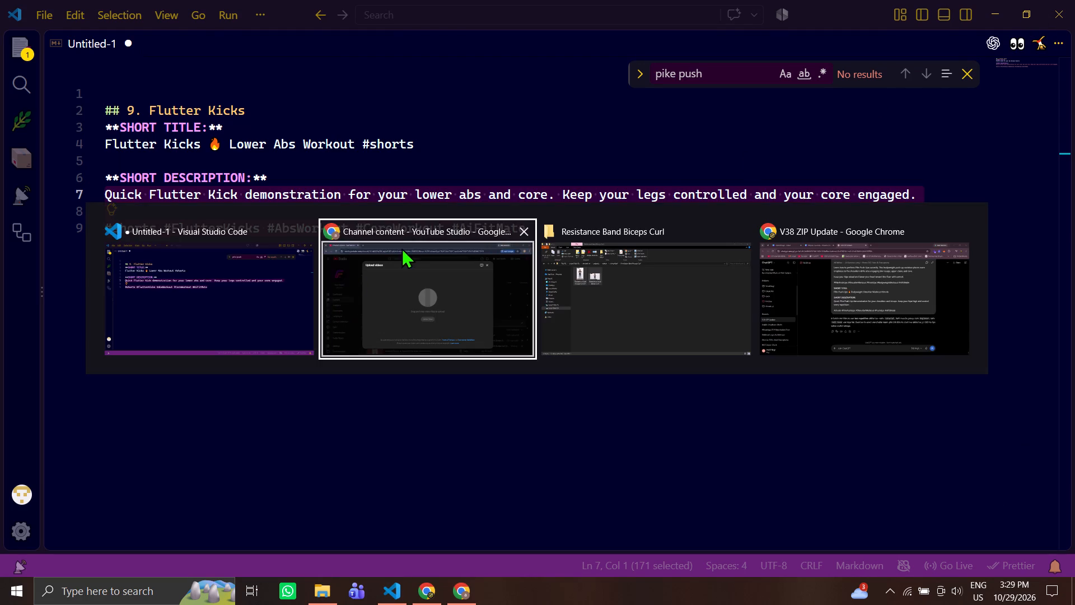
pyautogui.keyDown('alt'); pyautogui.click(307, 231); pyautogui.keyUp('alt')
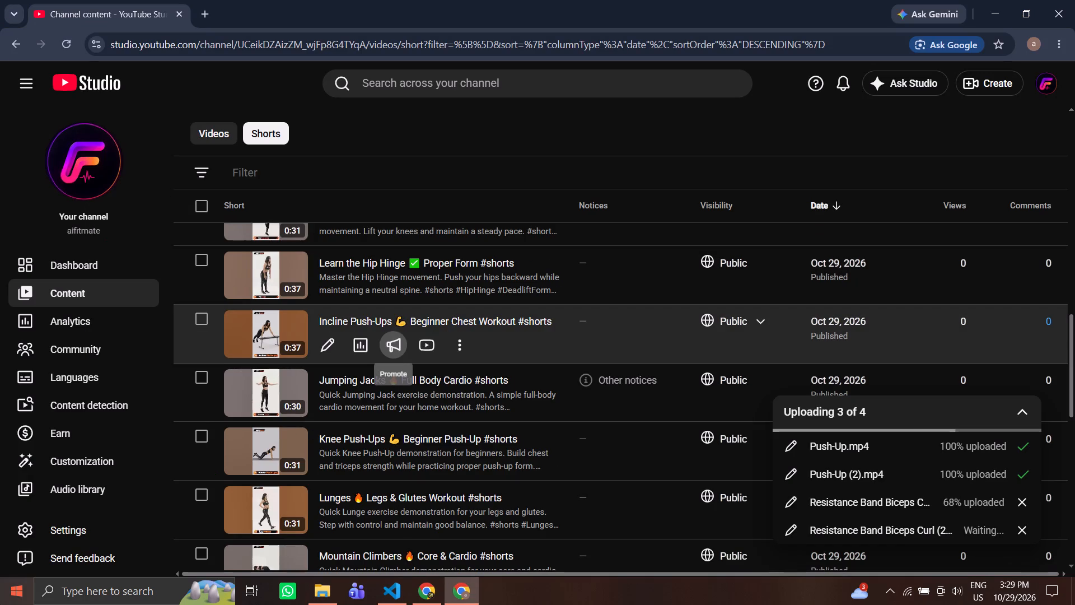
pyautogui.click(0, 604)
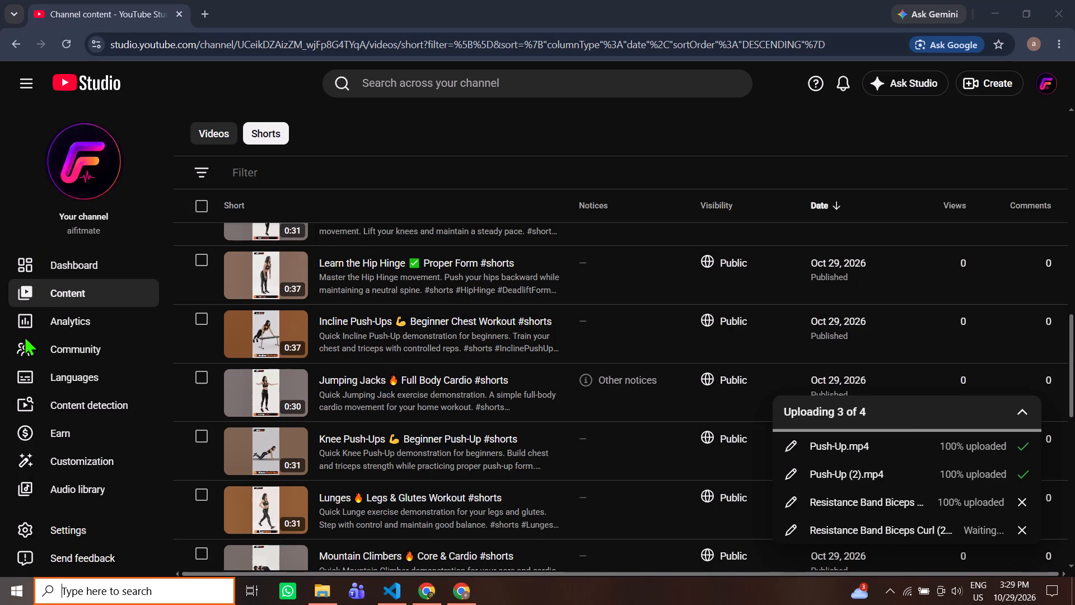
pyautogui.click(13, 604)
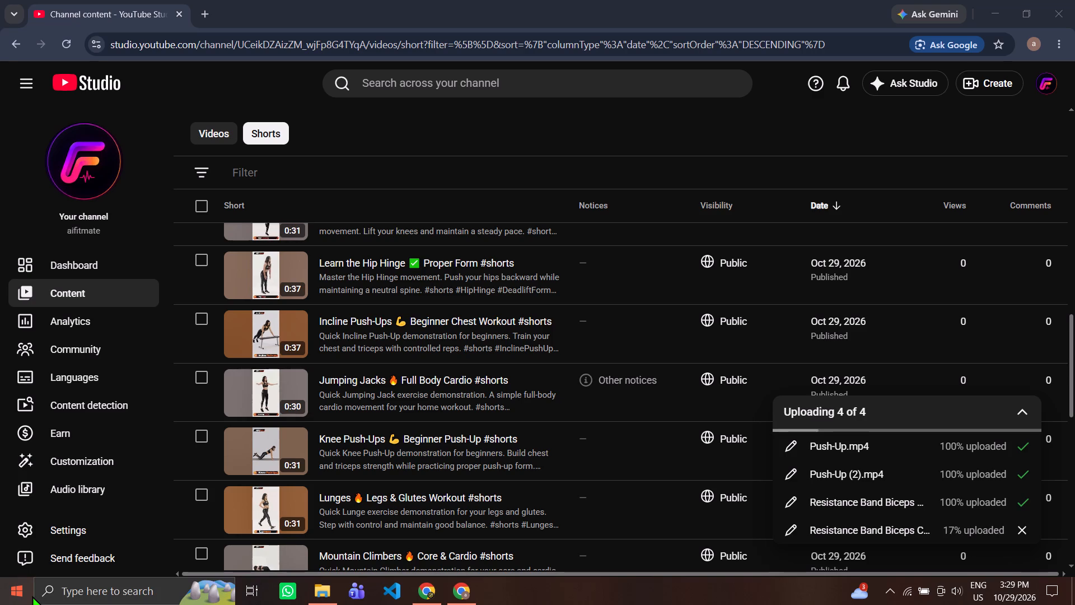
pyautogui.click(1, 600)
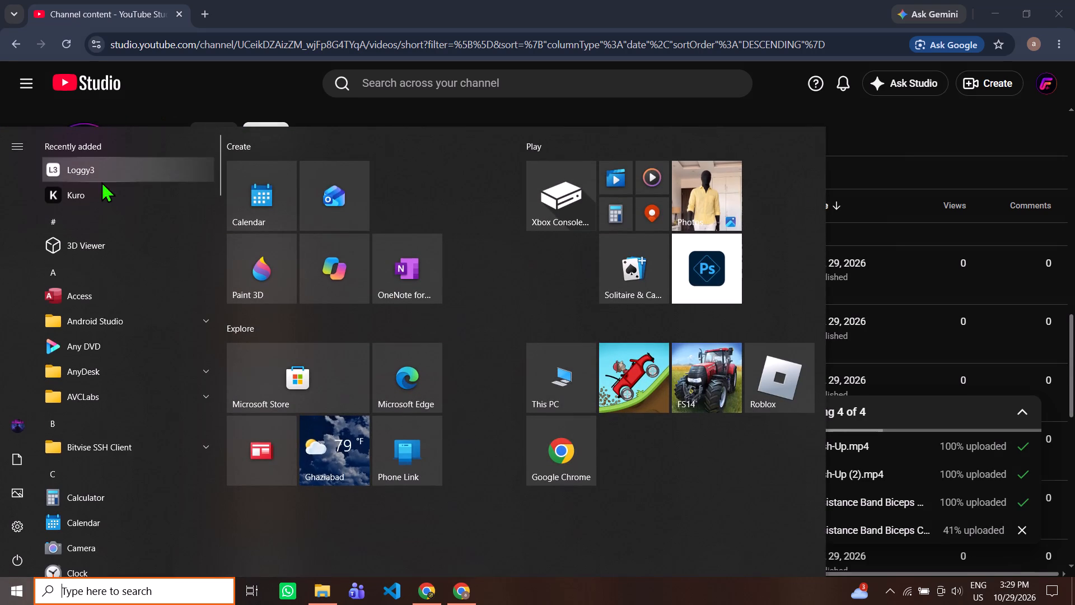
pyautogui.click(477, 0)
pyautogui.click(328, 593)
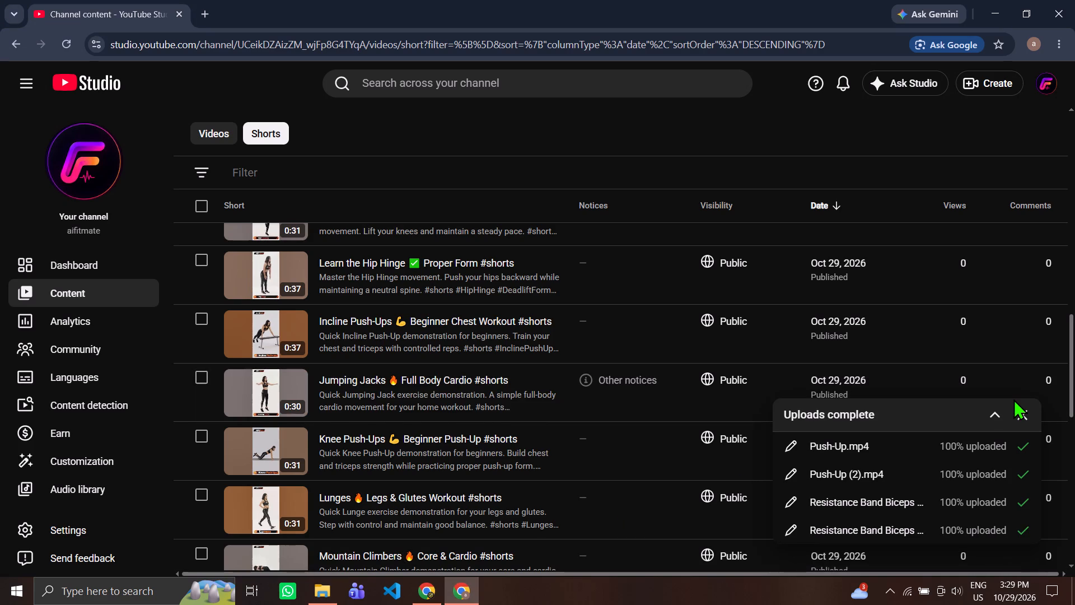
pyautogui.hotkey('alt', 'Tab')
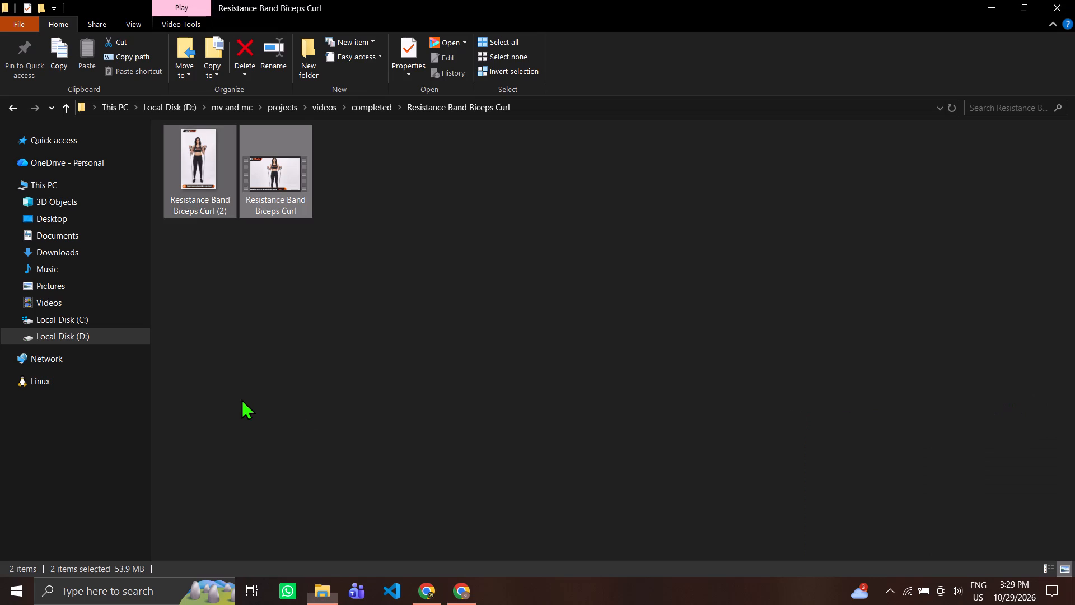
pyautogui.click(239, 399)
pyautogui.hotkey('alt', 'Tab')
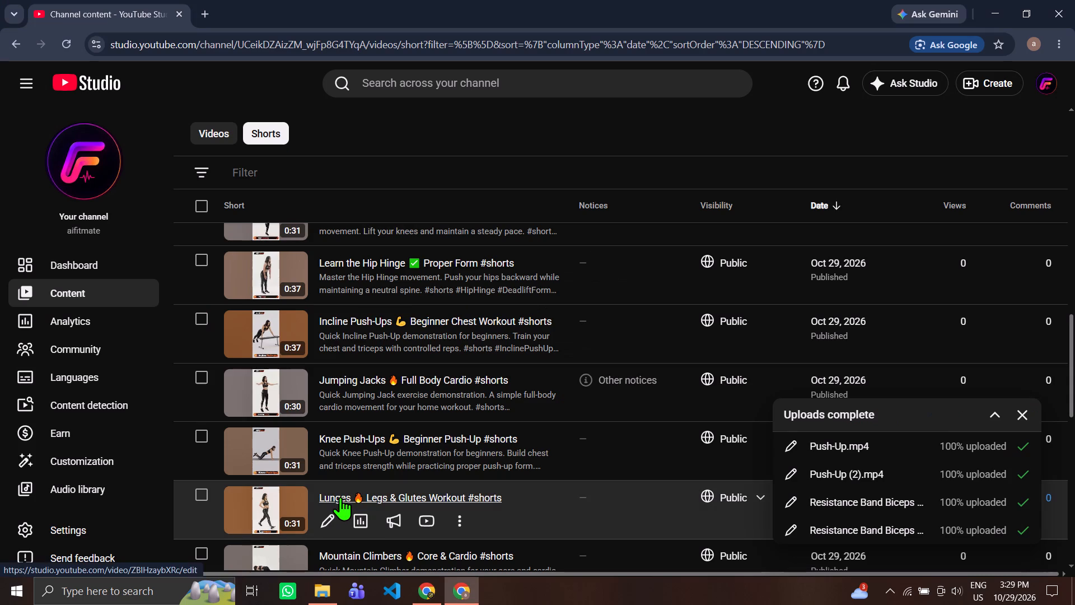
pyautogui.hotkey('alt', 'Tab')
pyautogui.doubleClick(340, 497)
pyautogui.hotkey('alt', 'Tab')
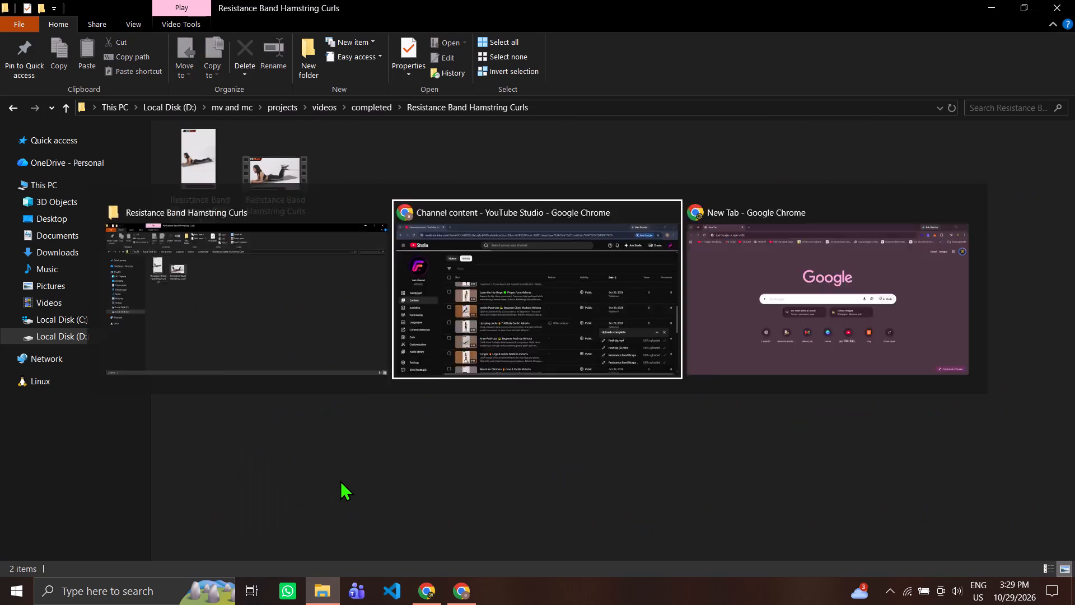
pyautogui.click(999, 80)
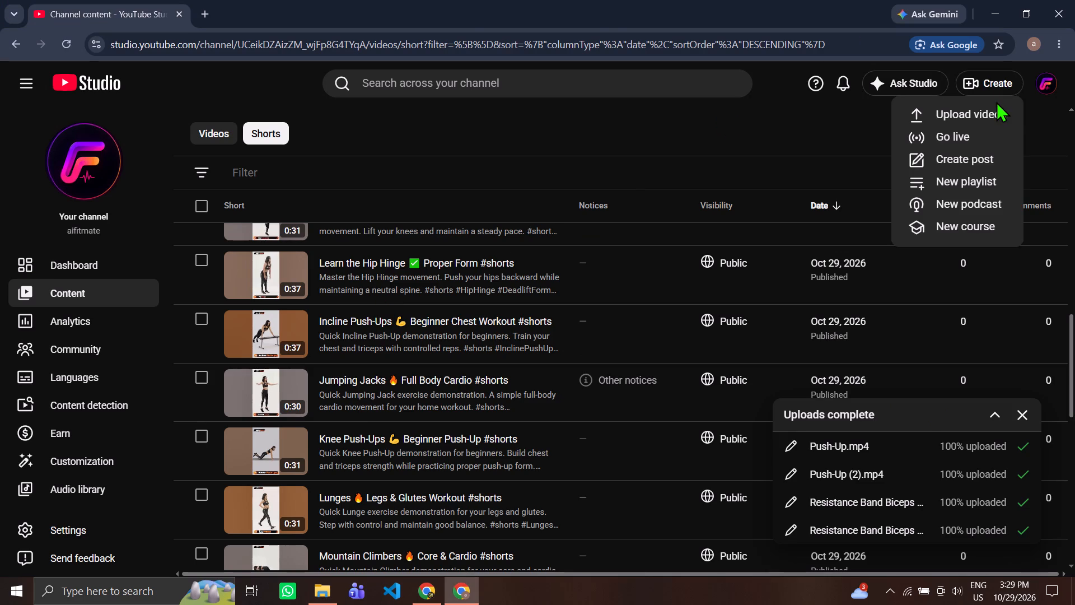
pyautogui.click(976, 105)
pyautogui.hotkey('alt', 'Tab')
pyautogui.hotkey('ctrl', 'a')
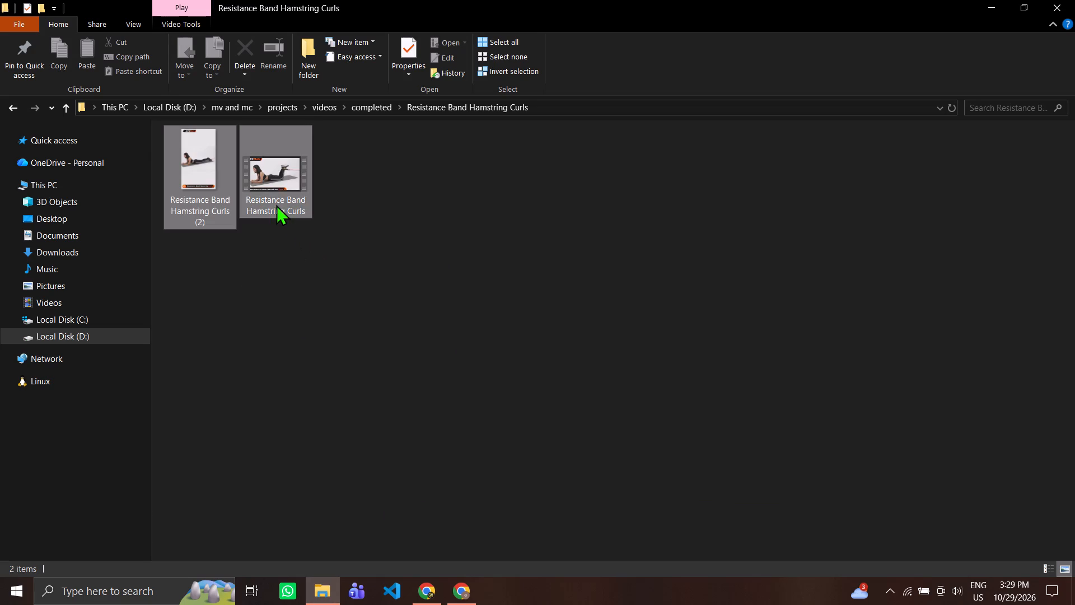
pyautogui.moveTo(273, 178); pyautogui.dragTo(521, 380)
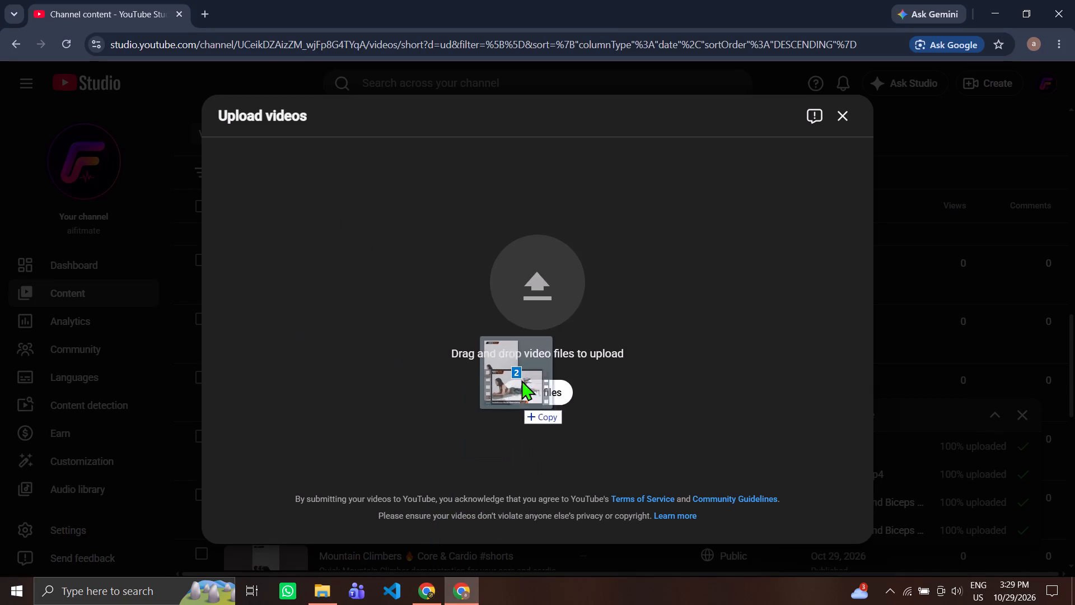
pyautogui.moveTo(521, 380); pyautogui.dragTo(524, 373)
# Start another upload in YouTube Studio and add both videos from the Resistance Band Pull Apart folder.
pyautogui.hotkey('alt', 'Tab')
pyautogui.hotkey('alt', 'Tab')
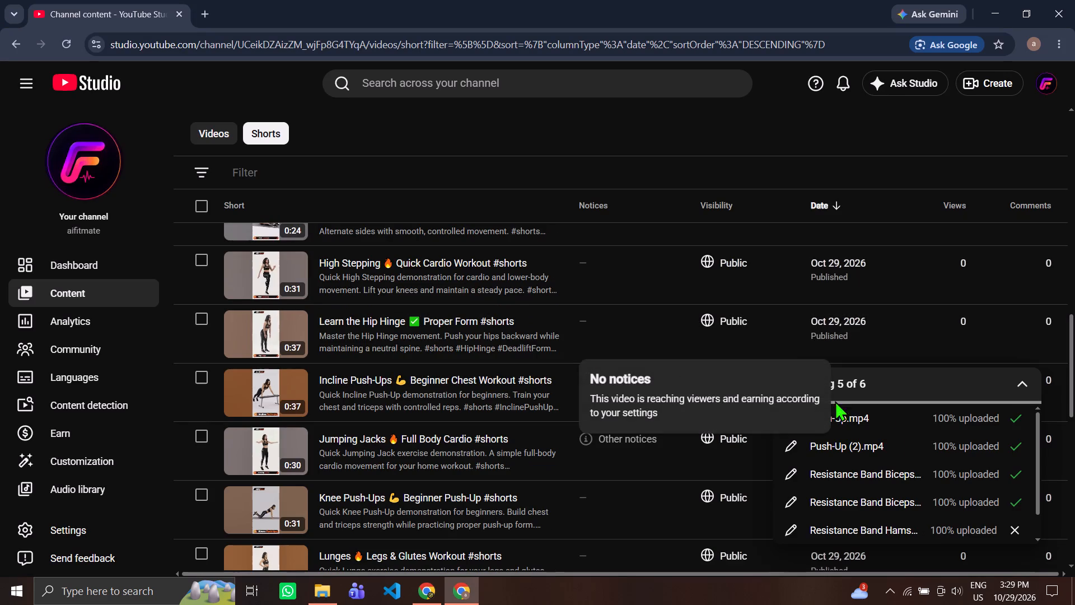
pyautogui.click(1037, 528)
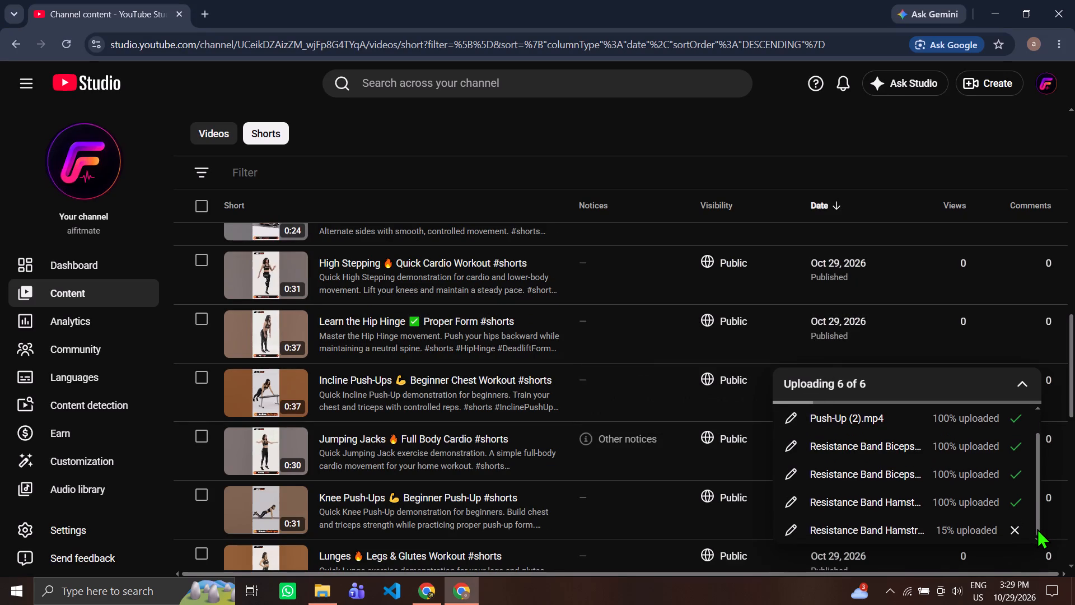
pyautogui.click(987, 83)
pyautogui.click(934, 110)
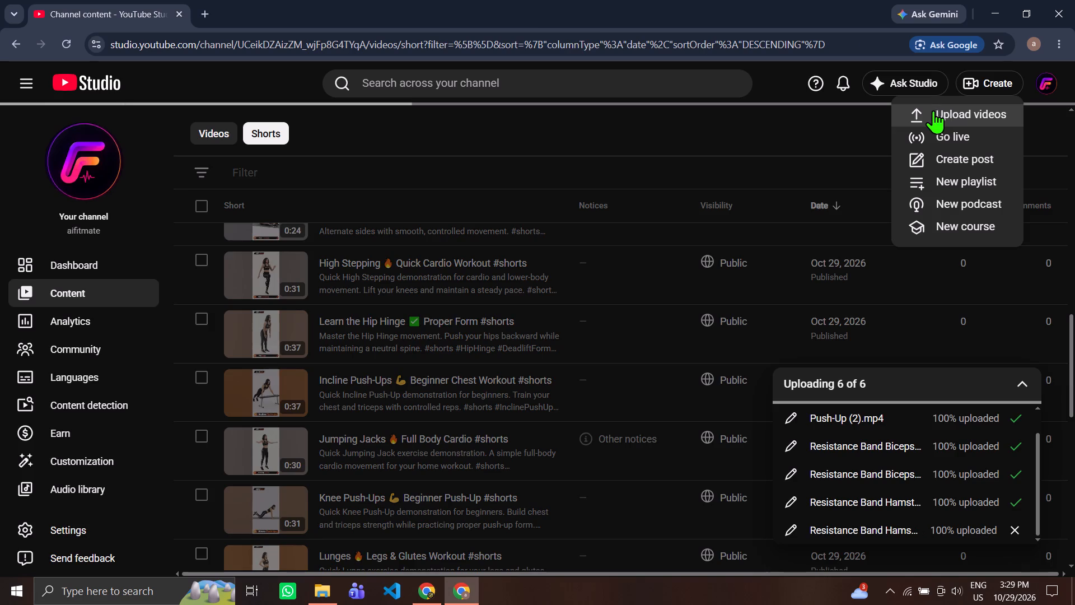
pyautogui.hotkey('alt', 'Tab')
pyautogui.click(484, 276)
pyautogui.doubleClick(403, 484)
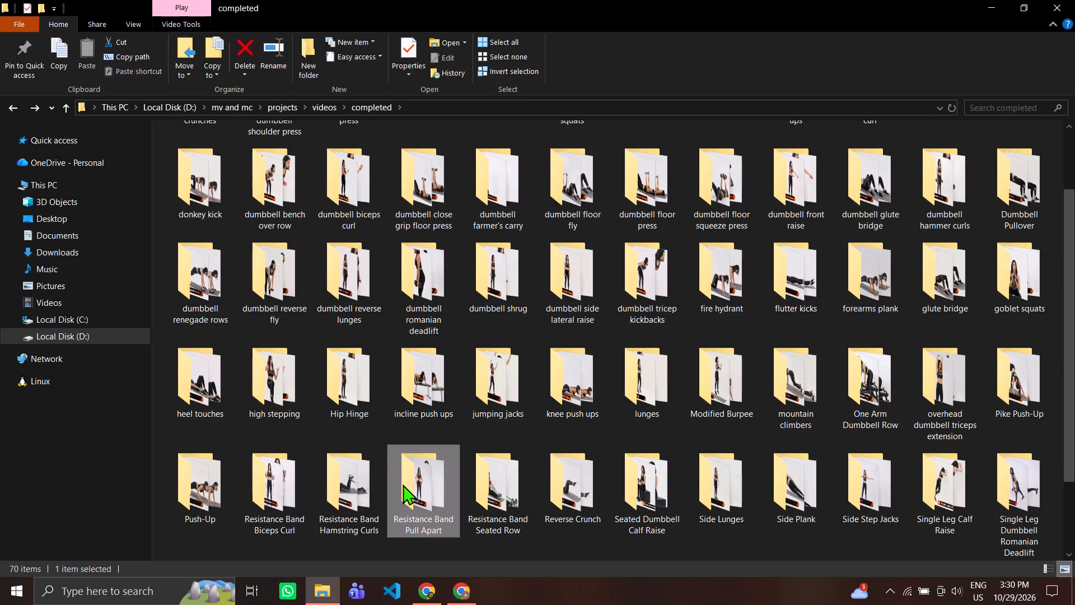
pyautogui.hotkey('ctrl', 'a')
pyautogui.hotkey('alt', 'Tab')
pyautogui.hotkey('alt', 'Tab')
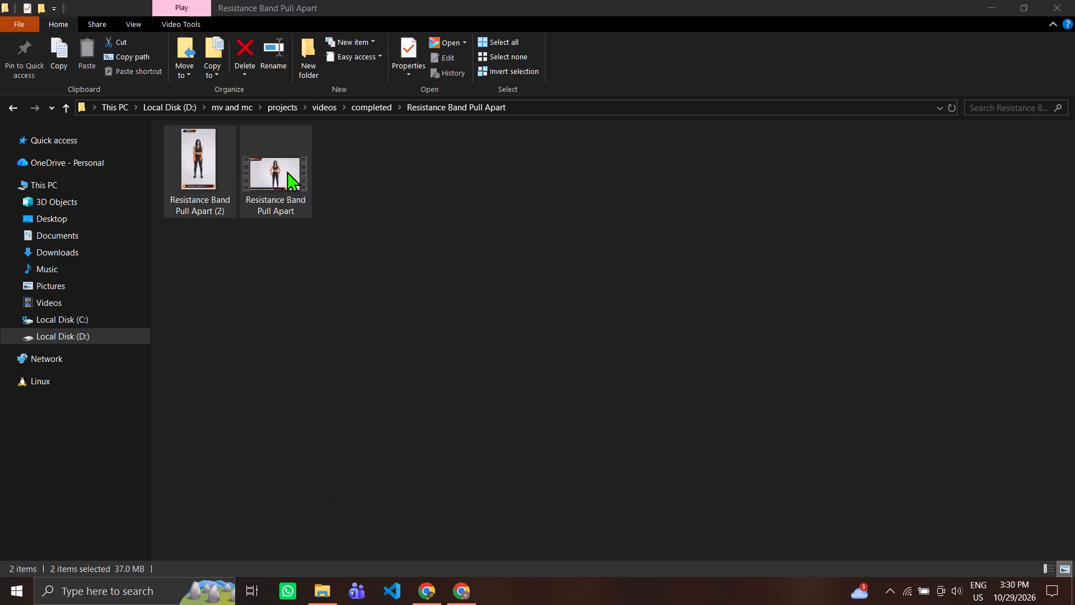
pyautogui.moveTo(277, 175); pyautogui.dragTo(480, 496)
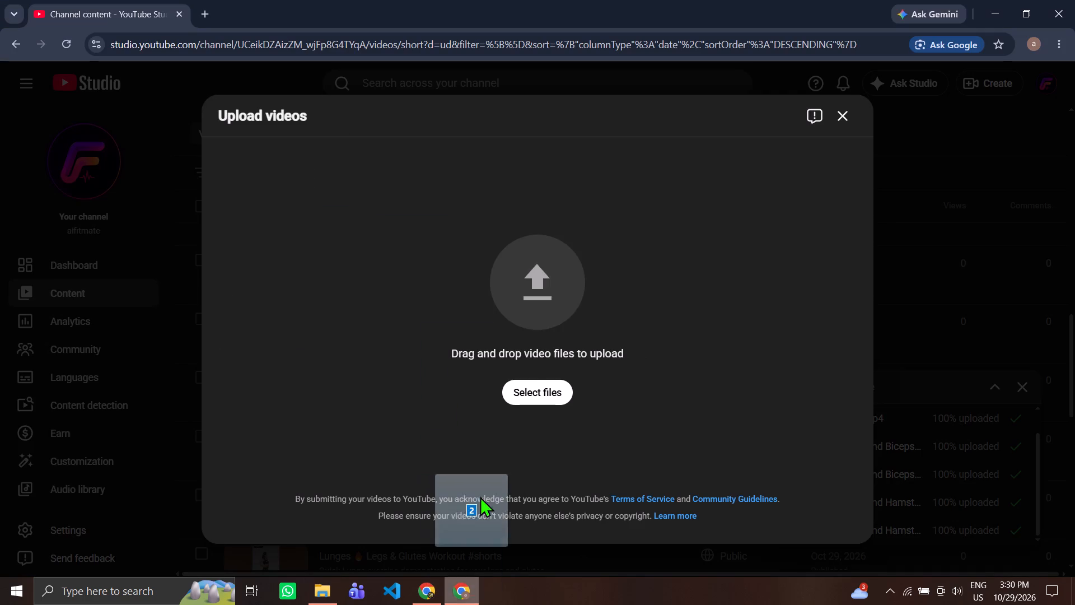
pyautogui.moveTo(480, 496); pyautogui.dragTo(516, 331)
# Start another upload in YouTube Studio and add both videos from the Resistance Band Seated Row folder.
pyautogui.hotkey('alt', 'Tab')
pyautogui.click(514, 334)
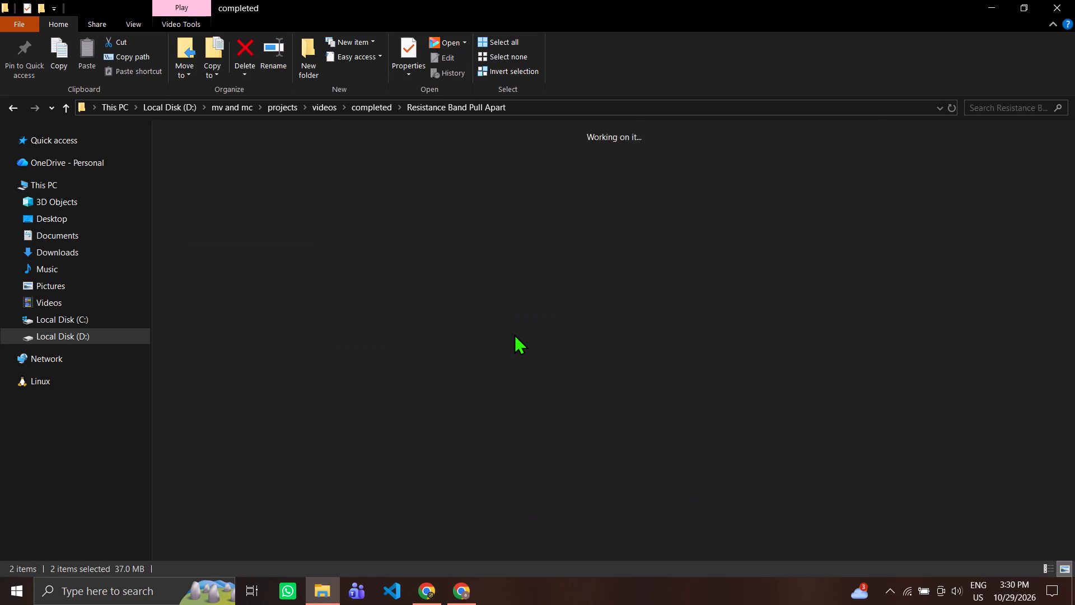
pyautogui.doubleClick(500, 510)
pyautogui.hotkey('alt', 'Tab')
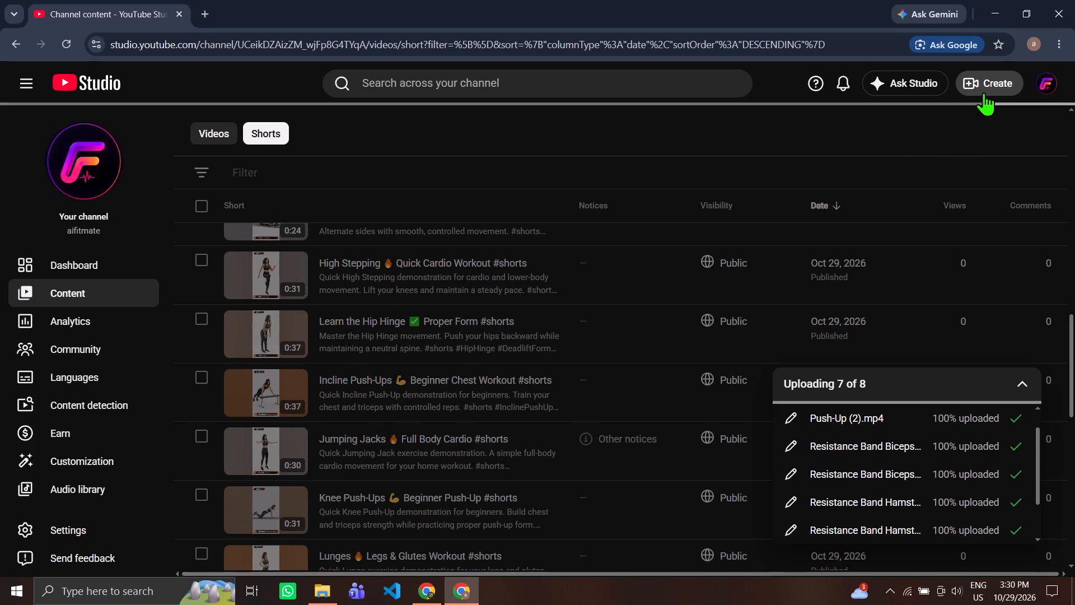
pyautogui.click(984, 92)
pyautogui.click(979, 111)
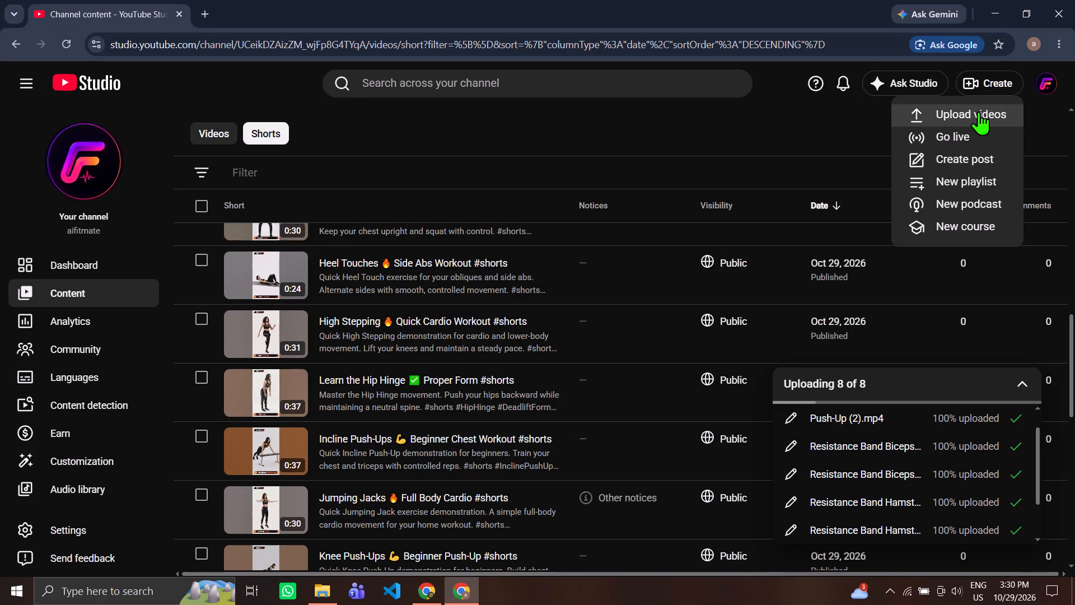
pyautogui.hotkey('alt', 'Tab')
pyautogui.click(300, 190)
pyautogui.hotkey('ctrl', 'a')
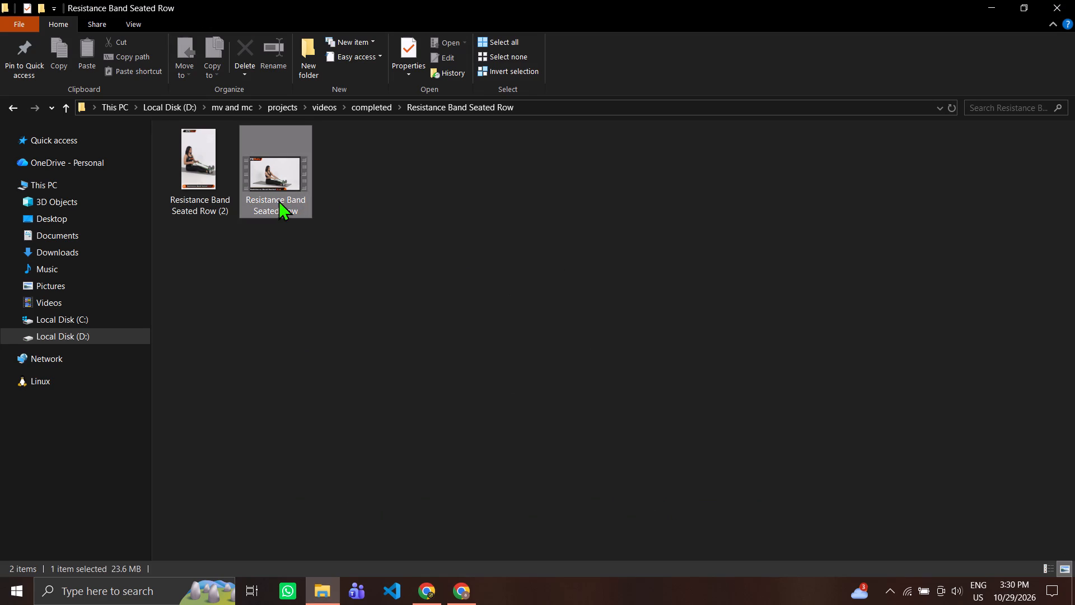
pyautogui.moveTo(283, 158); pyautogui.dragTo(464, 590)
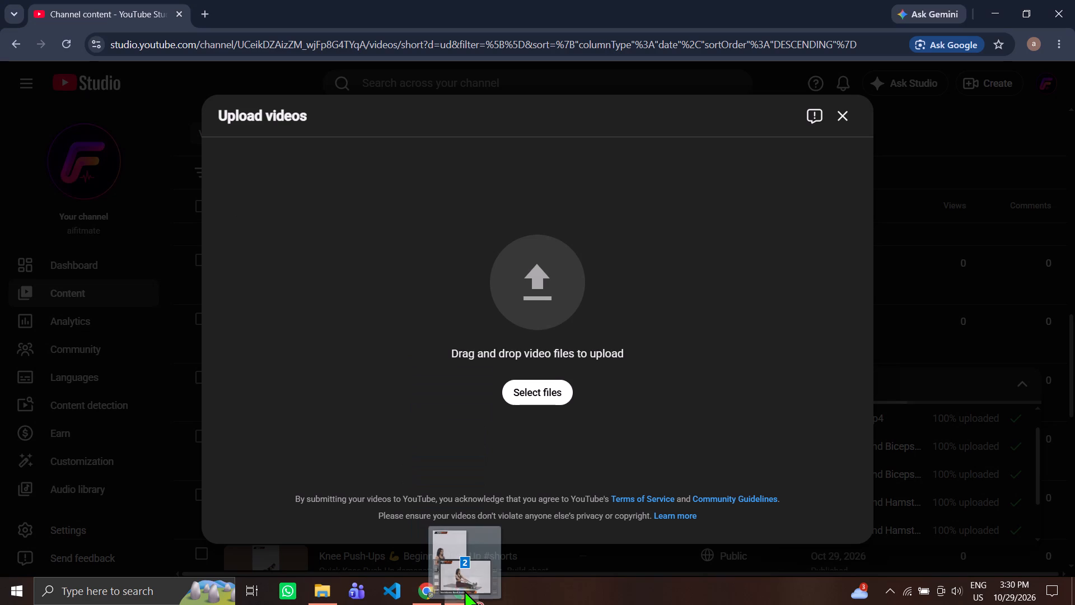
pyautogui.moveTo(464, 590); pyautogui.dragTo(522, 379)
# Start another upload in YouTube Studio and add both videos from the Reverse Crunch folder.
pyautogui.hotkey('alt', 'Tab')
pyautogui.doubleClick(505, 390)
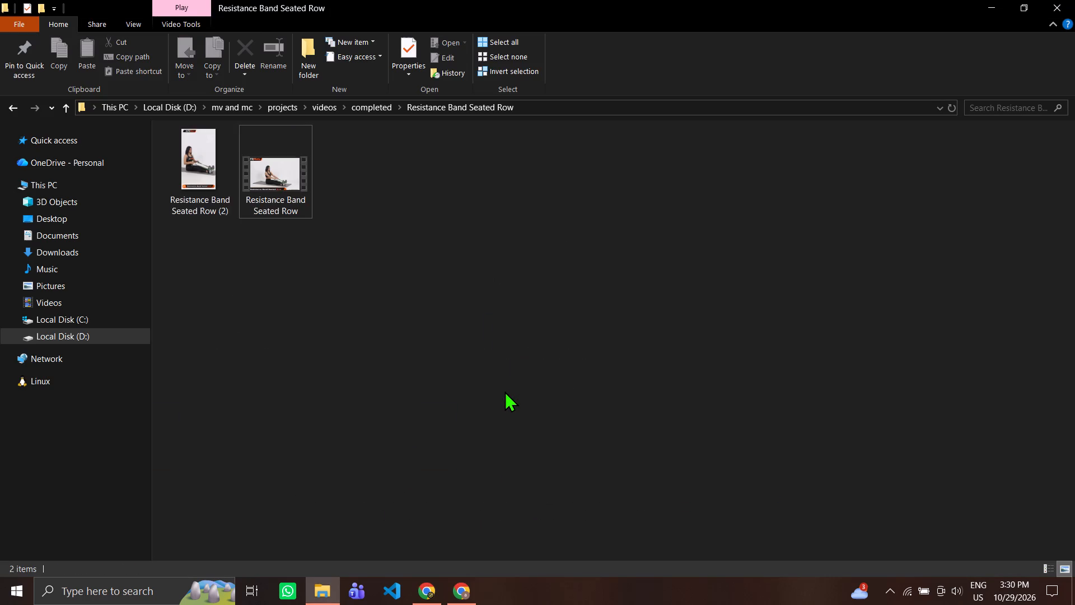
pyautogui.doubleClick(573, 495)
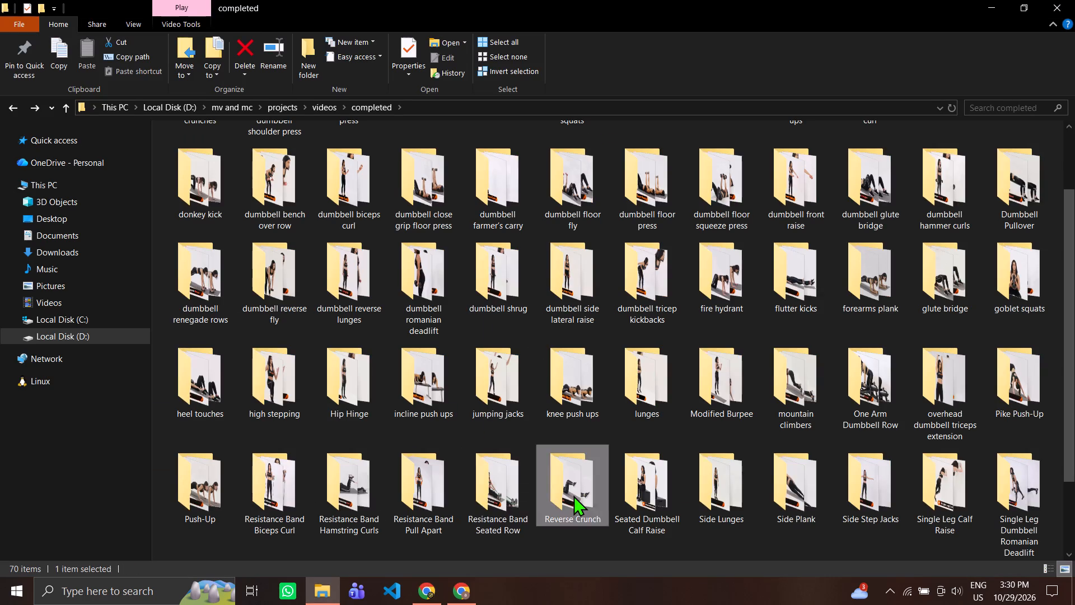
pyautogui.hotkey('alt', 'Tab')
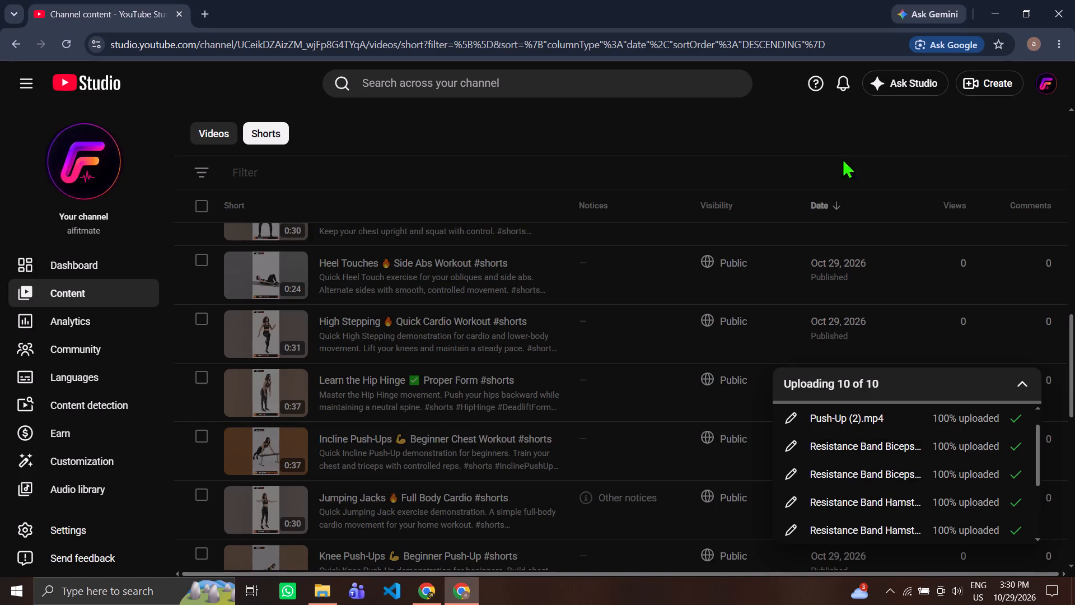
pyautogui.click(973, 81)
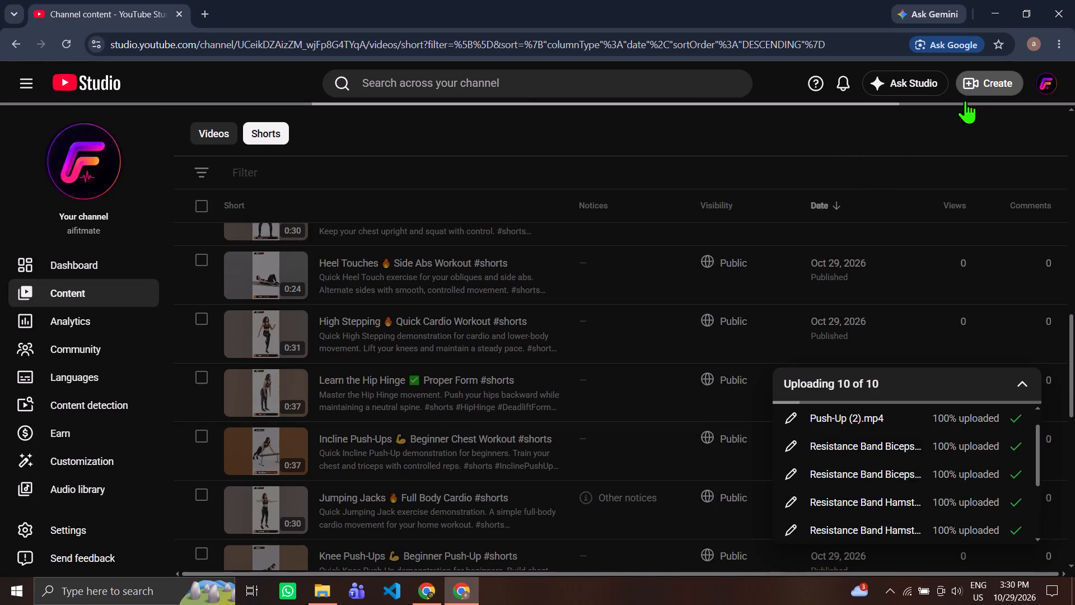
pyautogui.click(968, 121)
pyautogui.hotkey('alt', 'Tab')
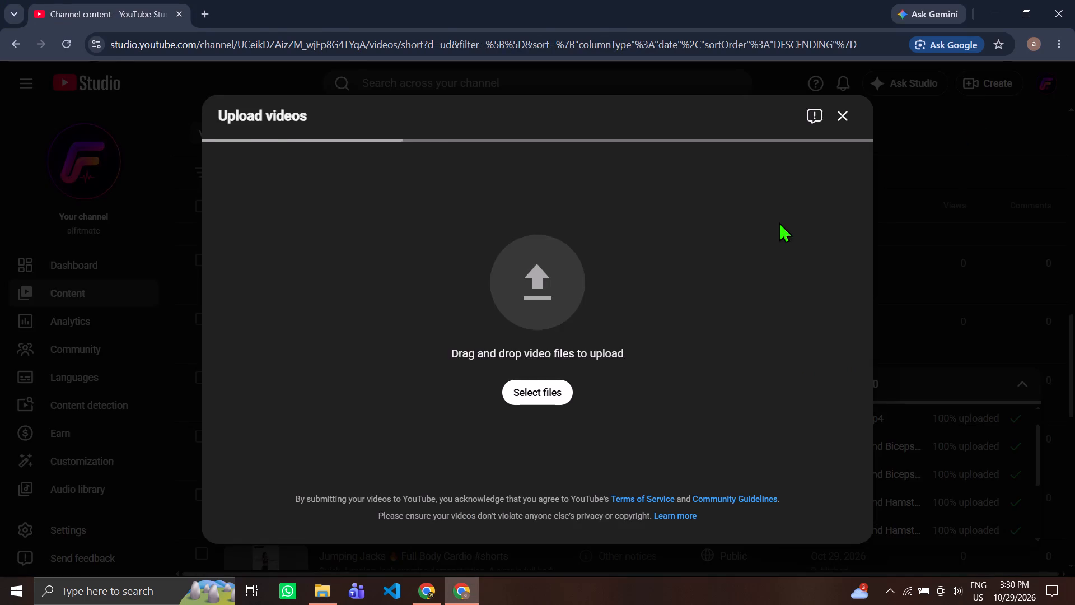
pyautogui.click(476, 259)
pyautogui.hotkey('ctrl', 'a')
pyautogui.moveTo(285, 171); pyautogui.dragTo(471, 567)
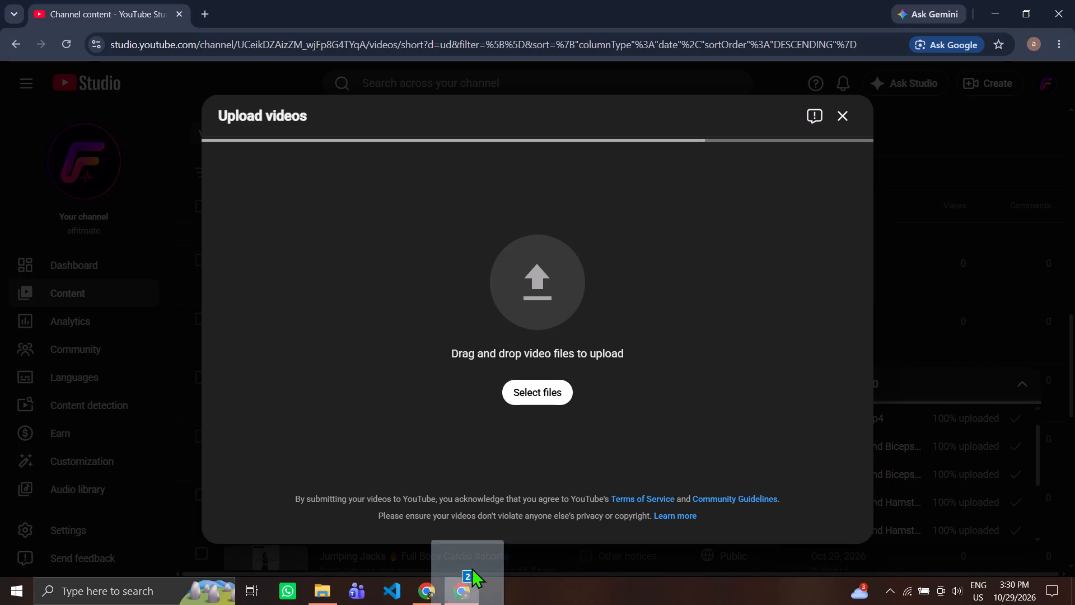
pyautogui.moveTo(471, 567); pyautogui.dragTo(497, 337)
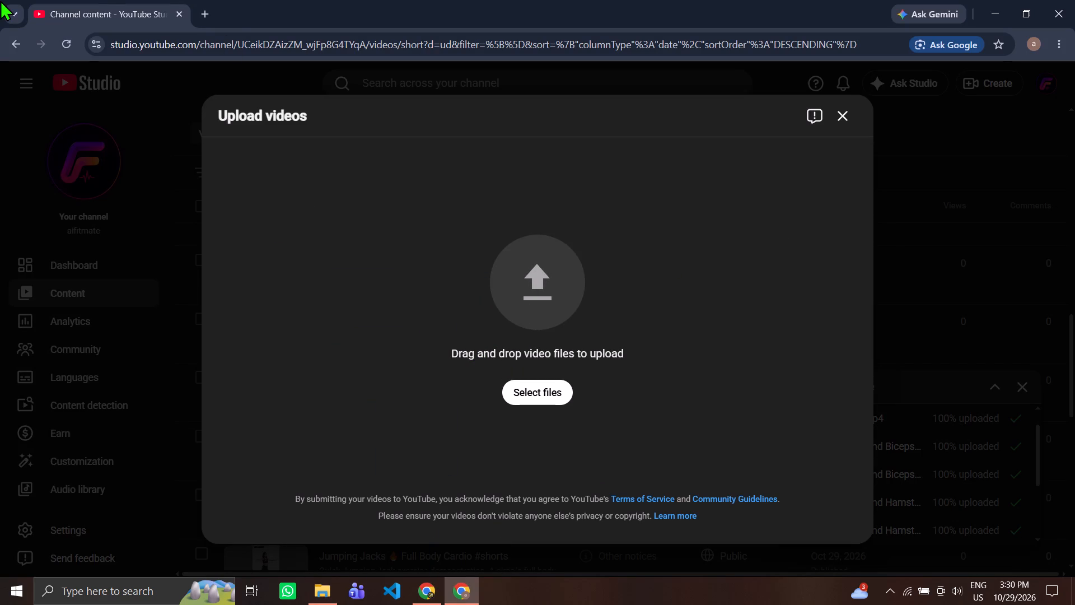
pyautogui.hotkey('alt', 'Tab')
pyautogui.moveTo(289, 202); pyautogui.dragTo(538, 423)
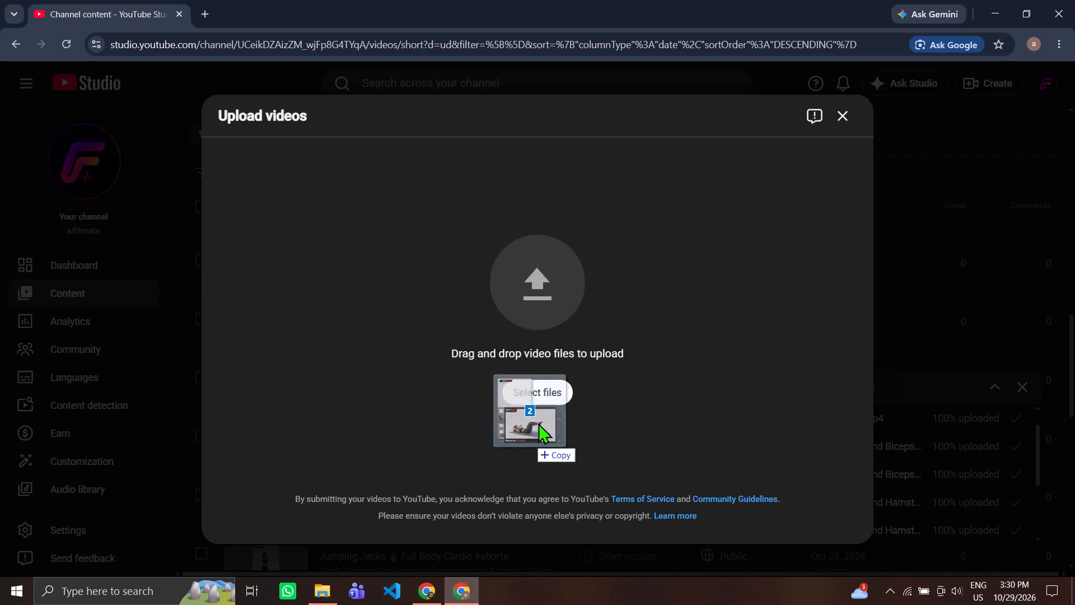
pyautogui.moveTo(538, 423); pyautogui.dragTo(555, 331)
# Start another upload in YouTube Studio and add both videos from the Seated Dumbbell Calf Raise folder.
pyautogui.hotkey('alt', 'Tab')
pyautogui.click(497, 347)
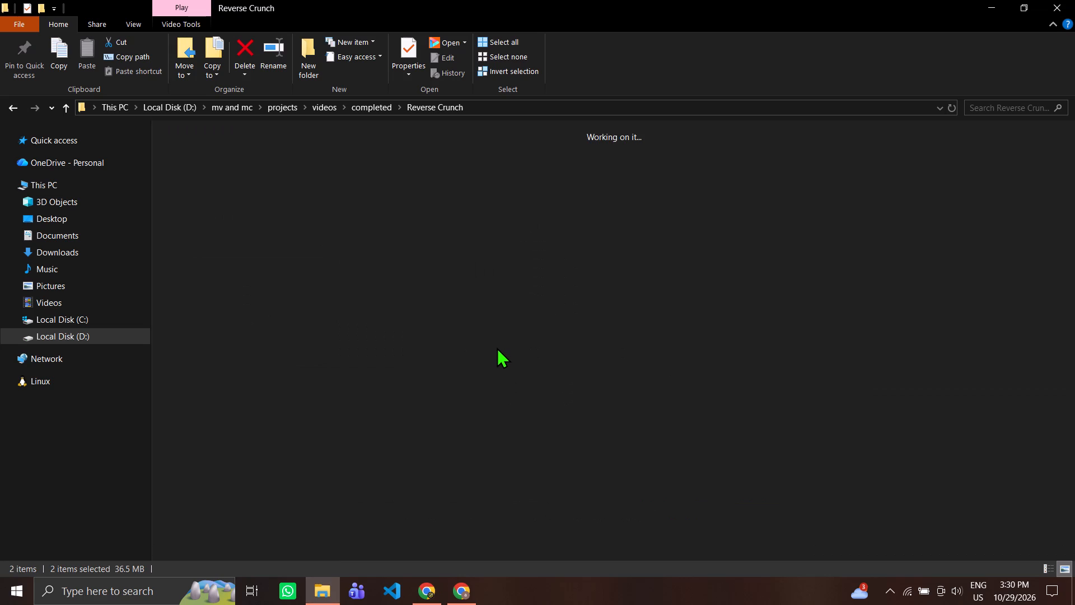
pyautogui.hotkey('alt', 'Tab')
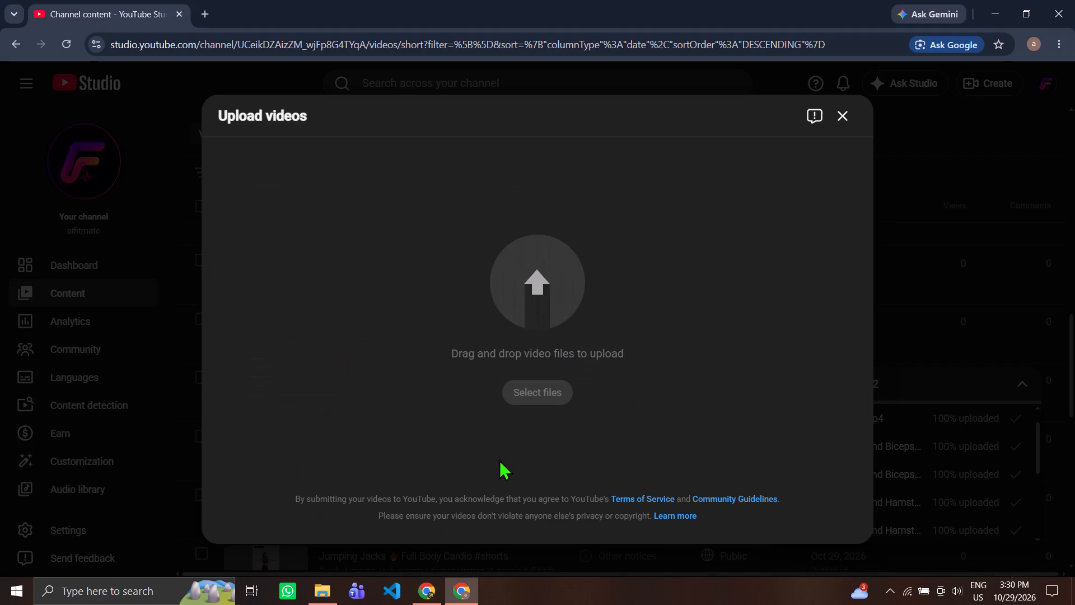
pyautogui.hotkey('alt', 'Tab')
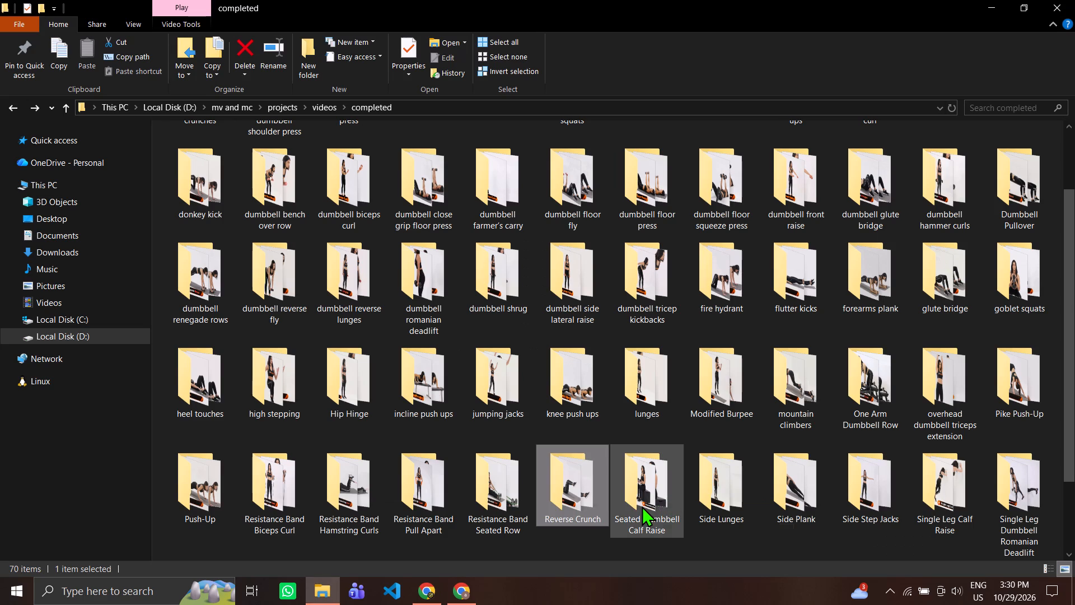
pyautogui.doubleClick(663, 507)
pyautogui.hotkey('alt', 'Tab')
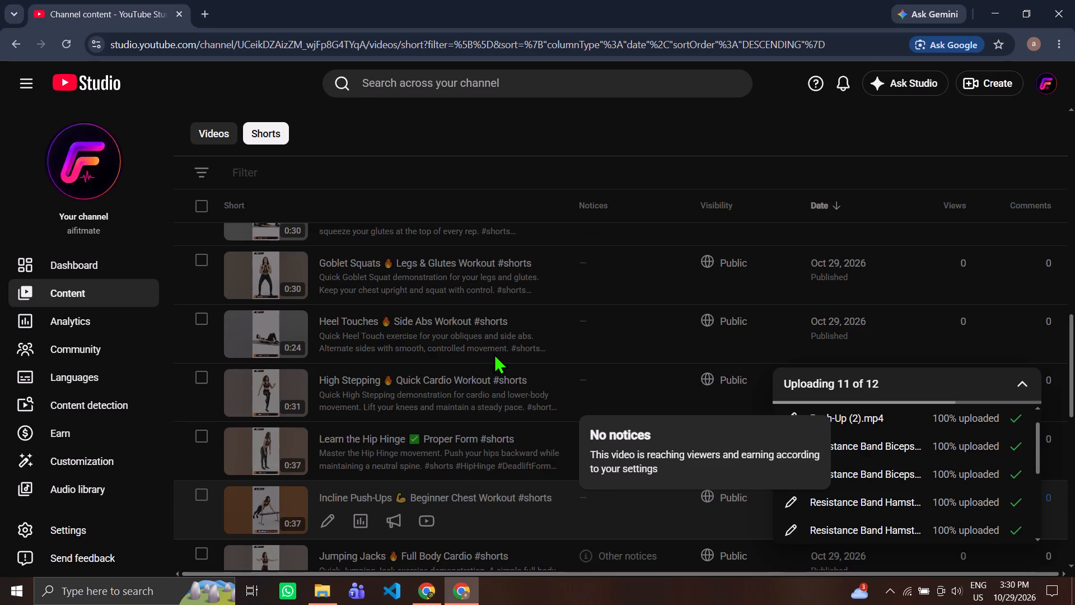
pyautogui.hotkey('alt', 'Tab')
pyautogui.hotkey('ctrl', 'a')
pyautogui.hotkey('alt', 'Tab')
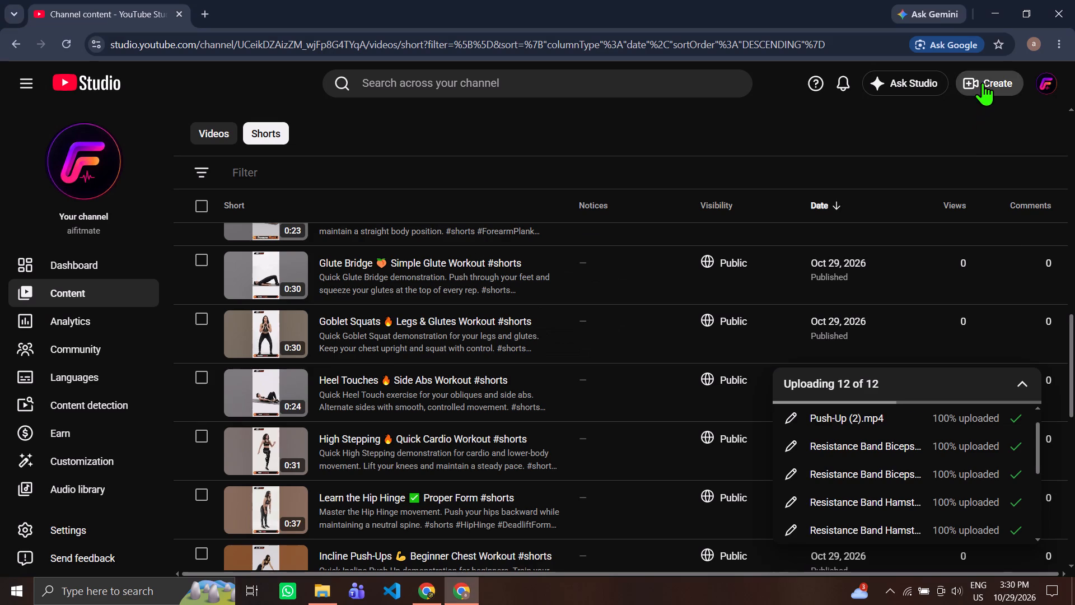
pyautogui.click(983, 82)
pyautogui.click(973, 106)
pyautogui.hotkey('alt', 'Tab')
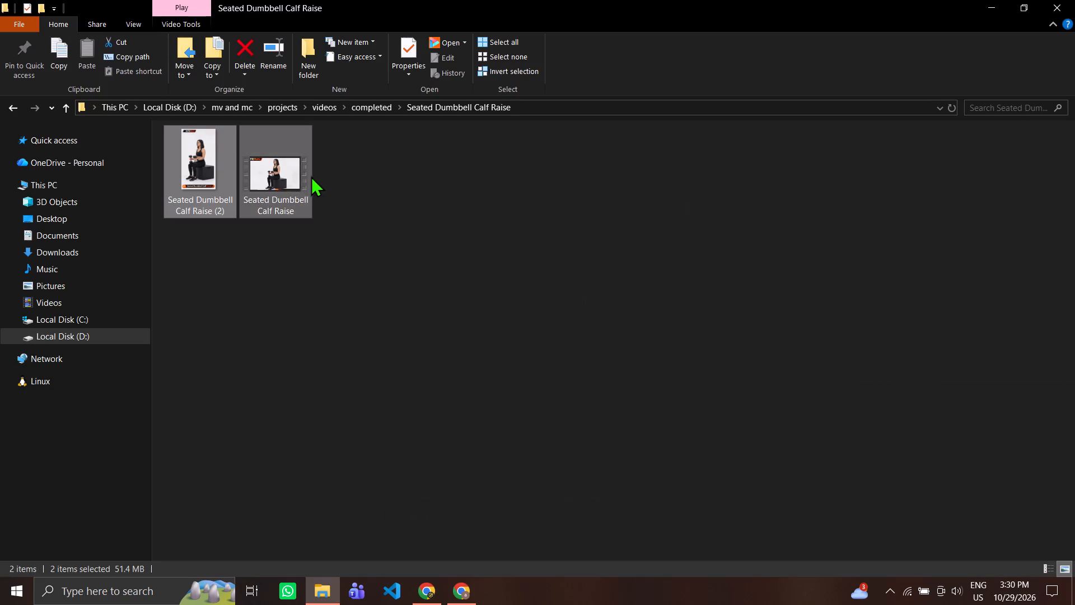
pyautogui.moveTo(285, 182); pyautogui.dragTo(531, 324)
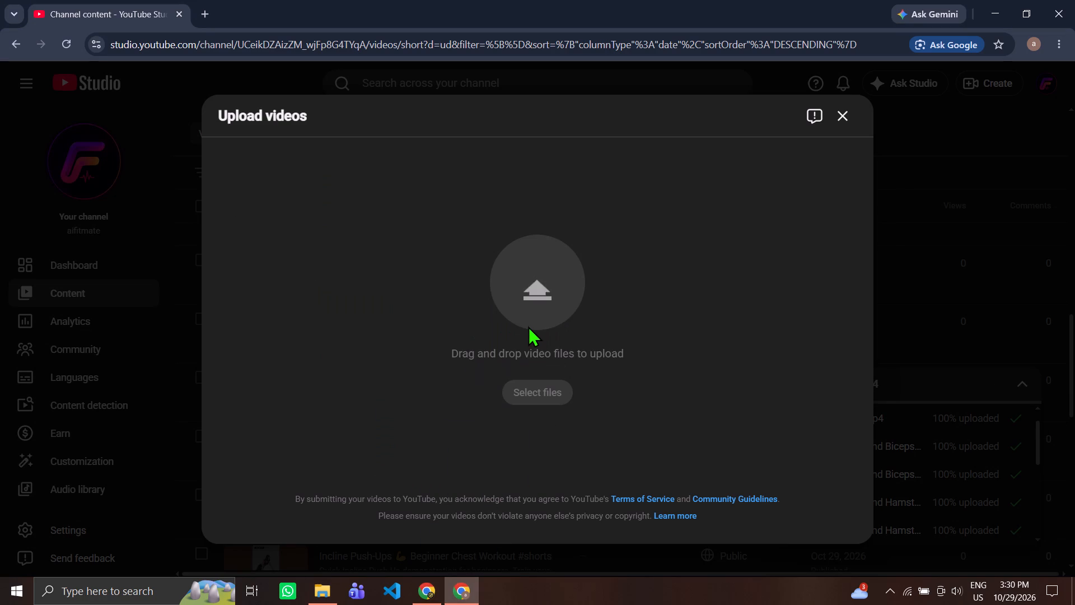
# Start another upload in YouTube Studio and add both videos from the Side Lunges folder.
pyautogui.hotkey('alt', 'Tab')
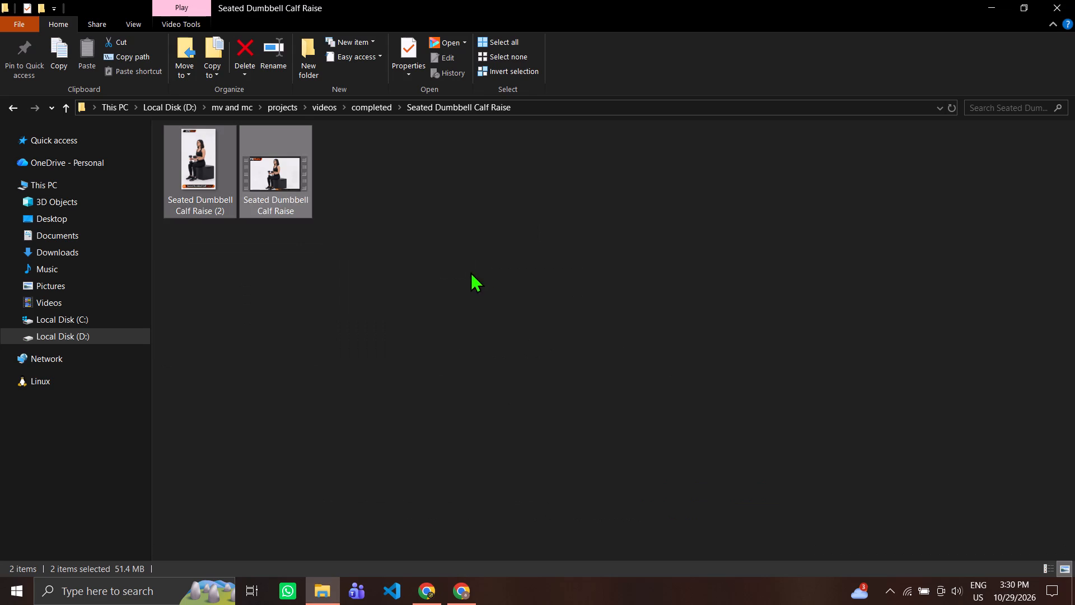
pyautogui.moveTo(470, 273); pyautogui.dragTo(469, 295)
pyautogui.doubleClick(686, 476)
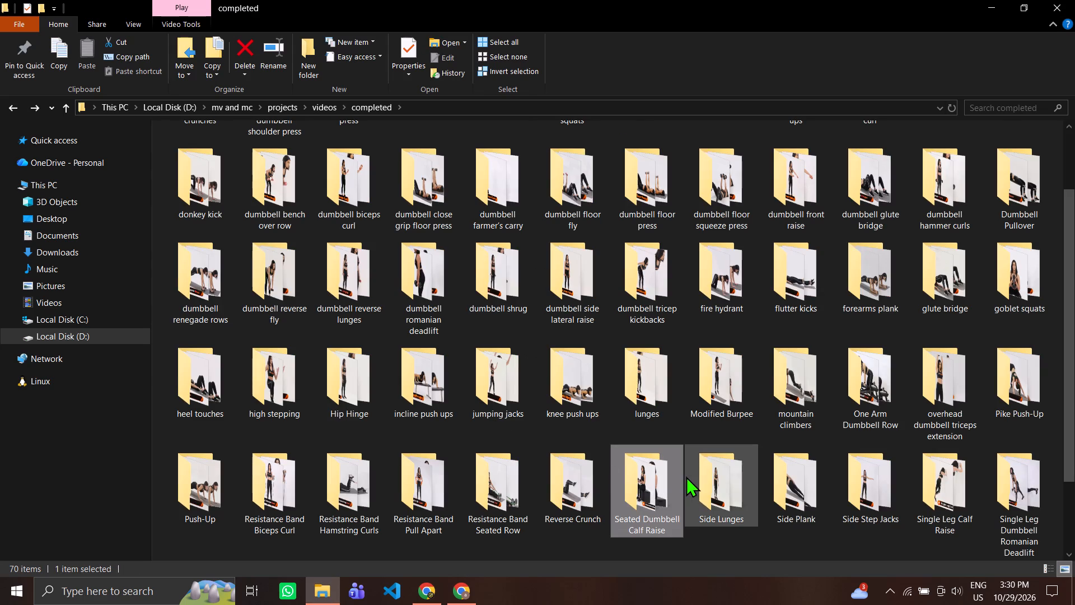
pyautogui.hotkey('alt', 'Tab')
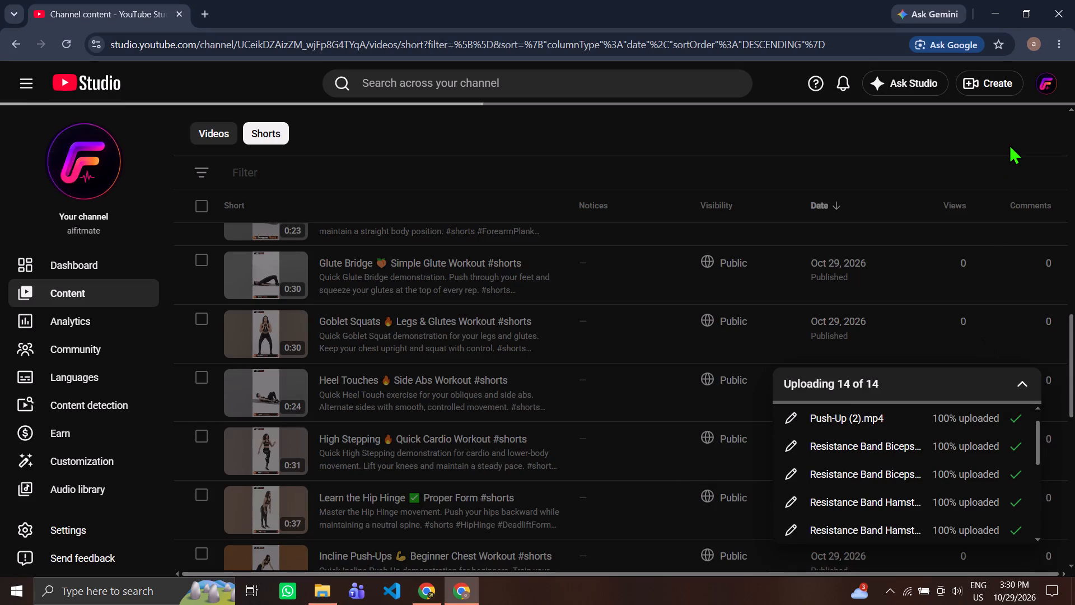
pyautogui.click(995, 92)
pyautogui.click(962, 113)
pyautogui.hotkey('alt', 'Tab')
pyautogui.hotkey('ctrl', 'a')
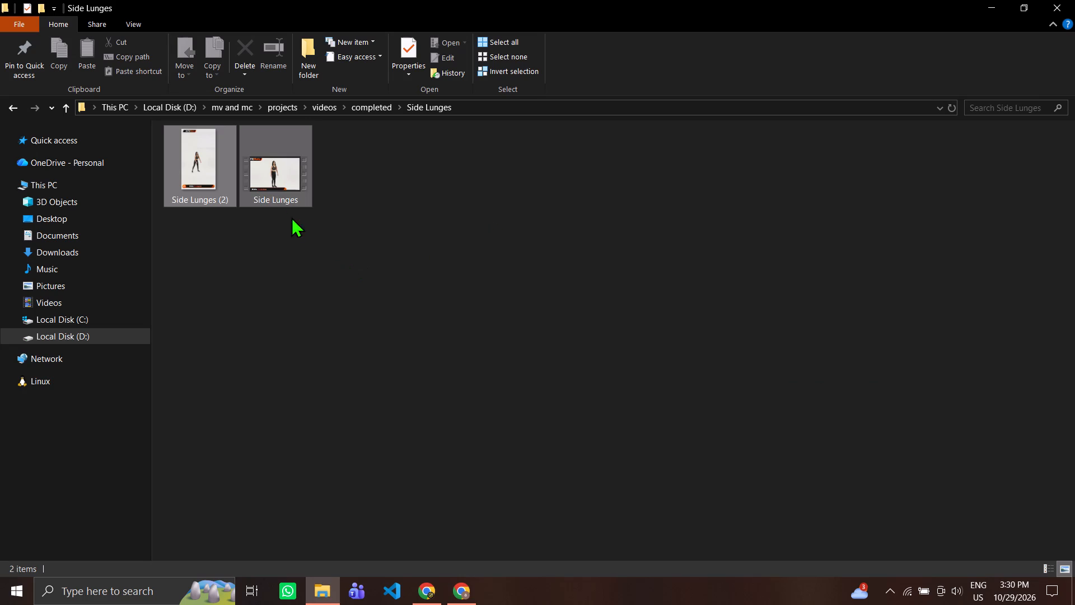
pyautogui.moveTo(277, 177); pyautogui.dragTo(564, 324)
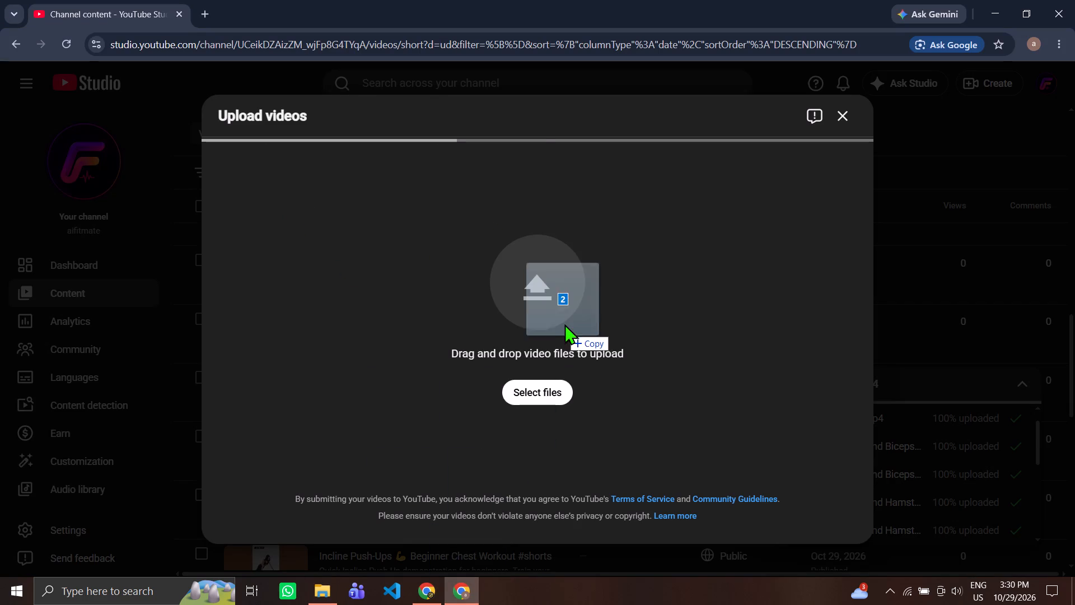
pyautogui.moveTo(564, 324); pyautogui.dragTo(566, 321)
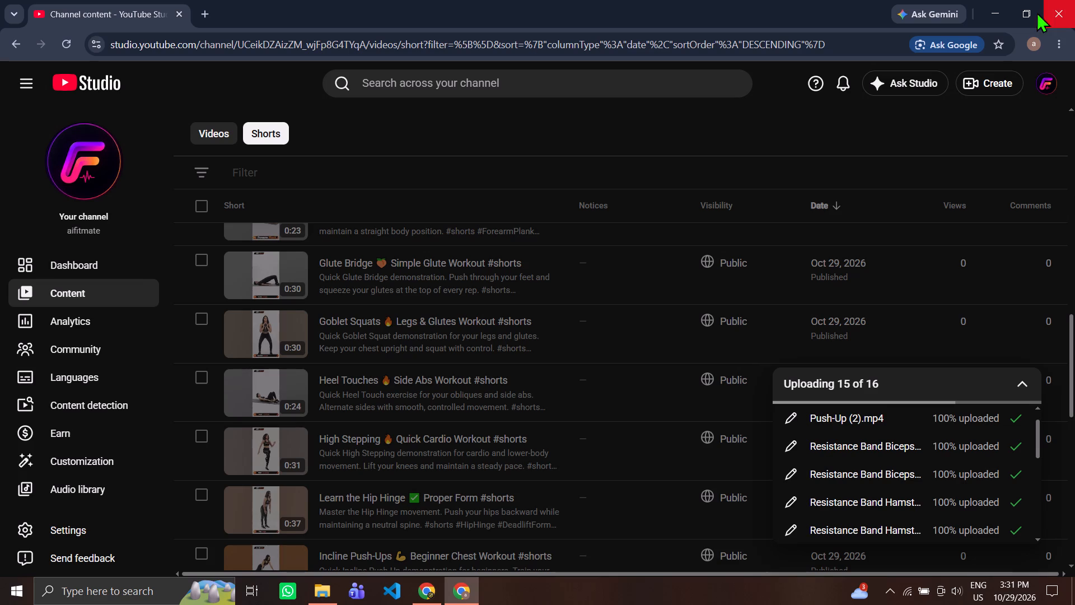
# Start another upload in YouTube Studio and add both videos from the Side Plank folder.
pyautogui.hotkey('alt', 'Tab')
pyautogui.click(787, 339)
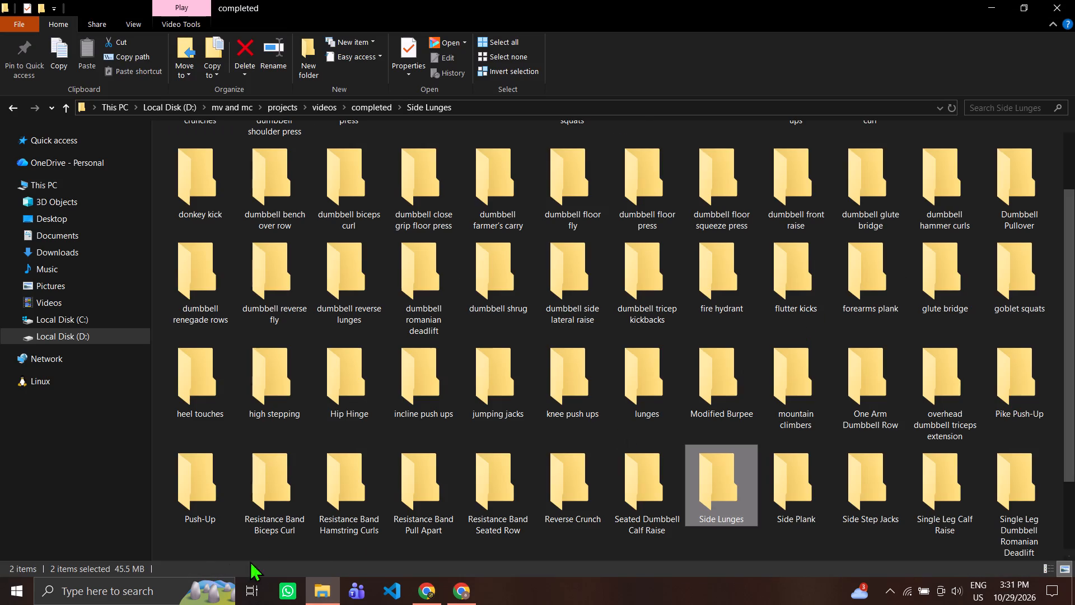
pyautogui.keyDown('shift'); pyautogui.click(194, 511); pyautogui.keyUp('shift')
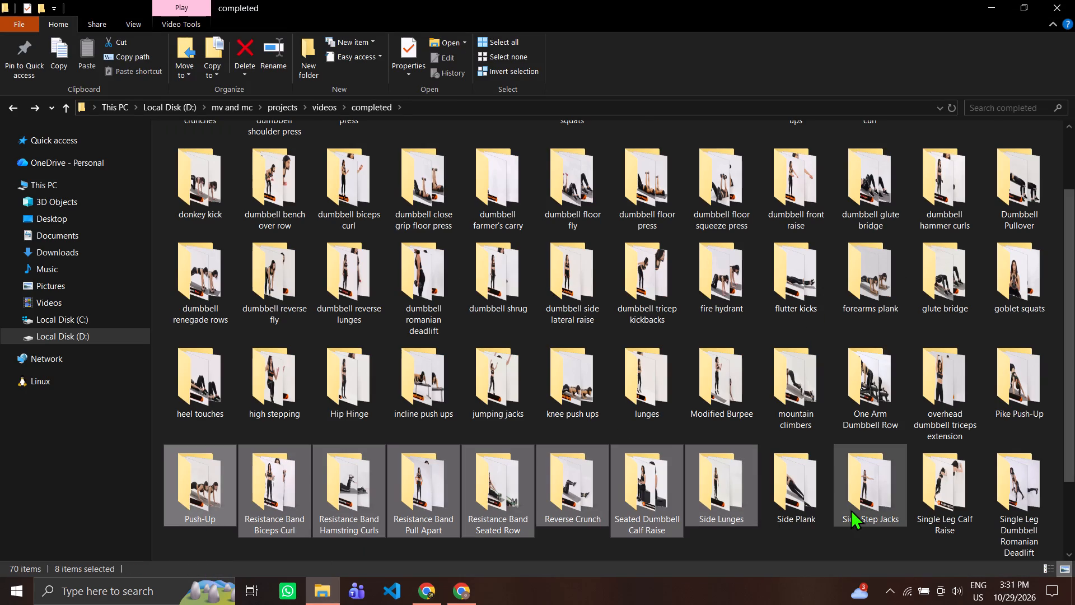
pyautogui.doubleClick(798, 506)
pyautogui.hotkey('alt', 'Tab')
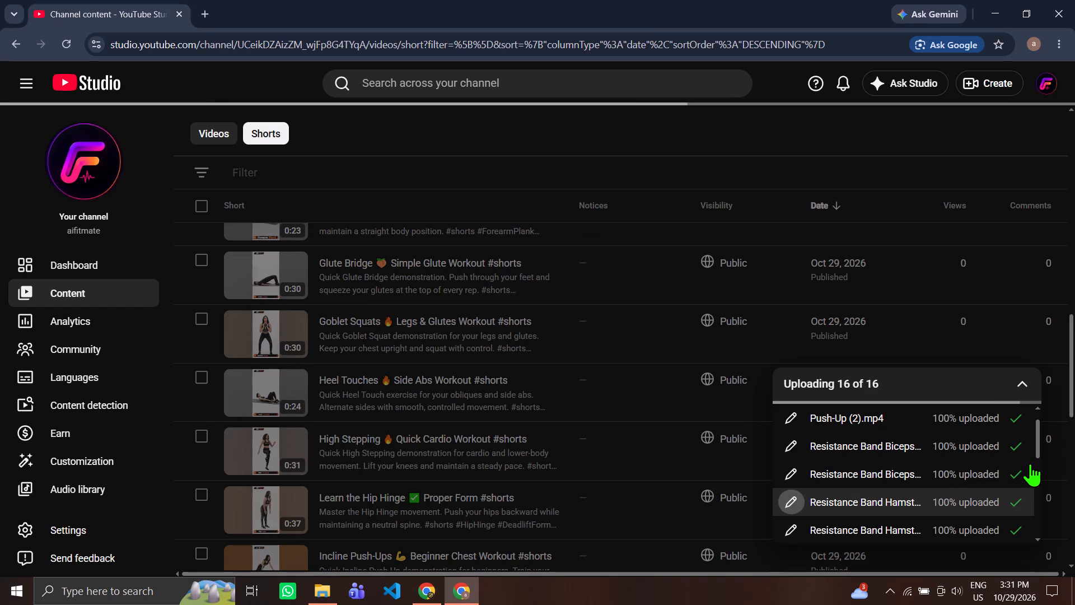
pyautogui.moveTo(1037, 427); pyautogui.dragTo(1033, 538)
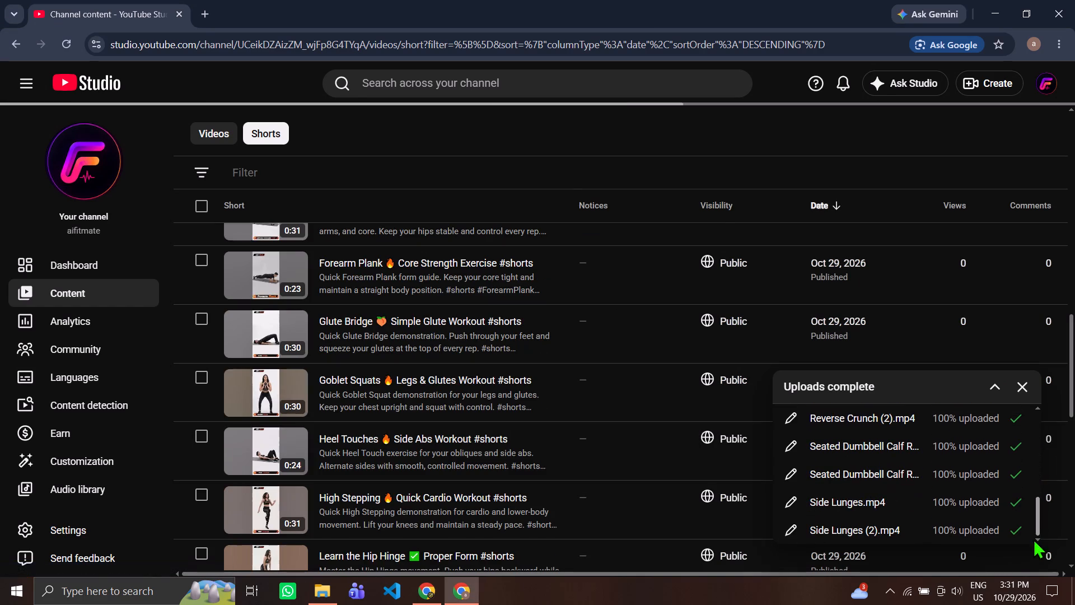
pyautogui.moveTo(1033, 538); pyautogui.dragTo(1033, 549)
pyautogui.click(989, 83)
pyautogui.moveTo(993, 109); pyautogui.dragTo(989, 114)
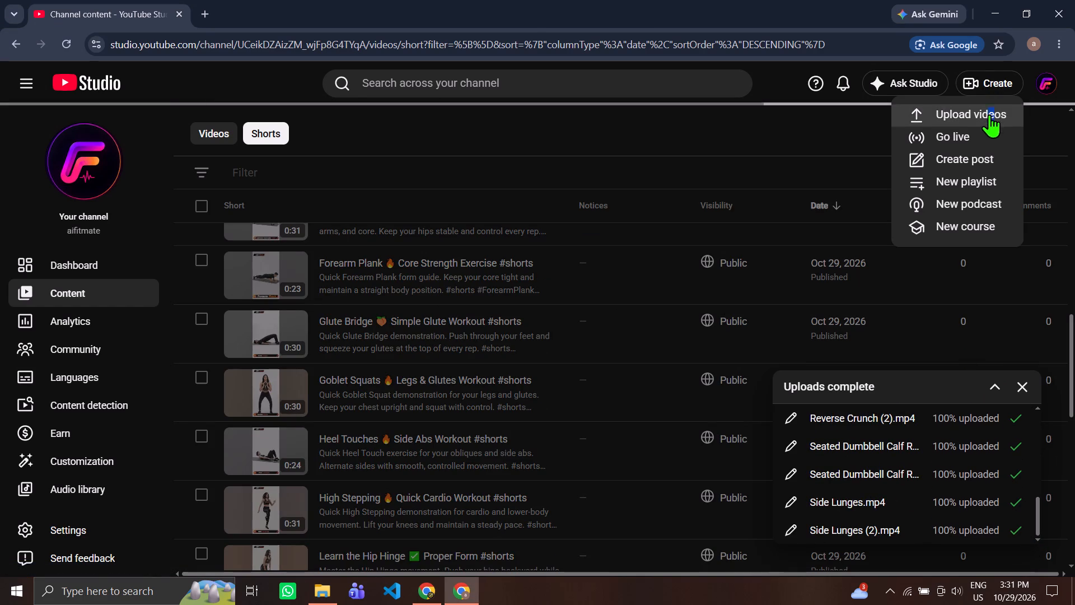
pyautogui.hotkey('alt', 'Tab')
pyautogui.click(221, 178)
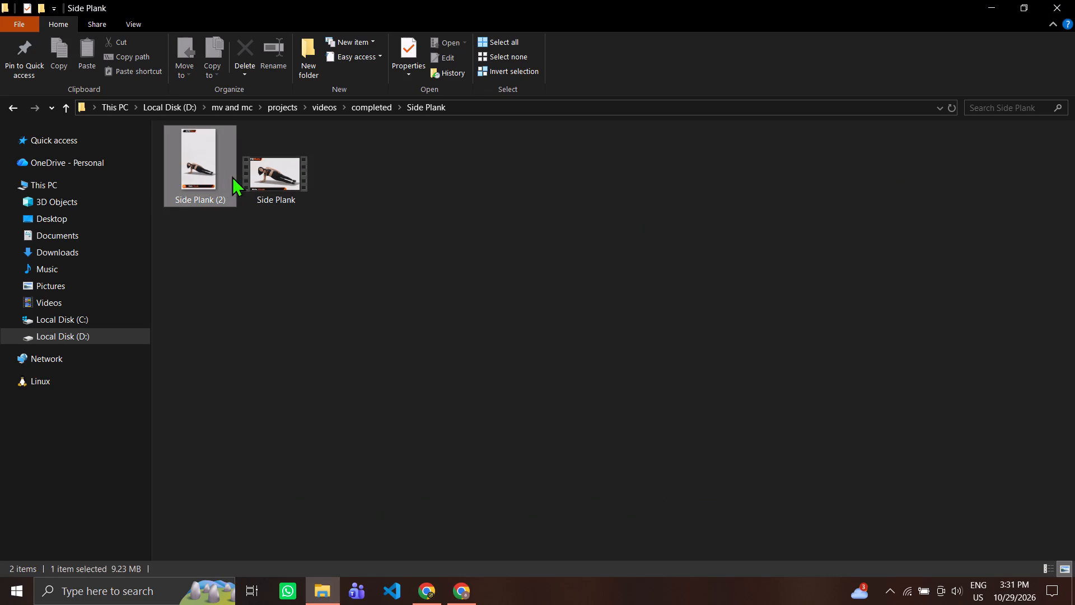
pyautogui.click(259, 166)
pyautogui.hotkey('ctrl', 'a')
pyautogui.moveTo(269, 196); pyautogui.dragTo(287, 221)
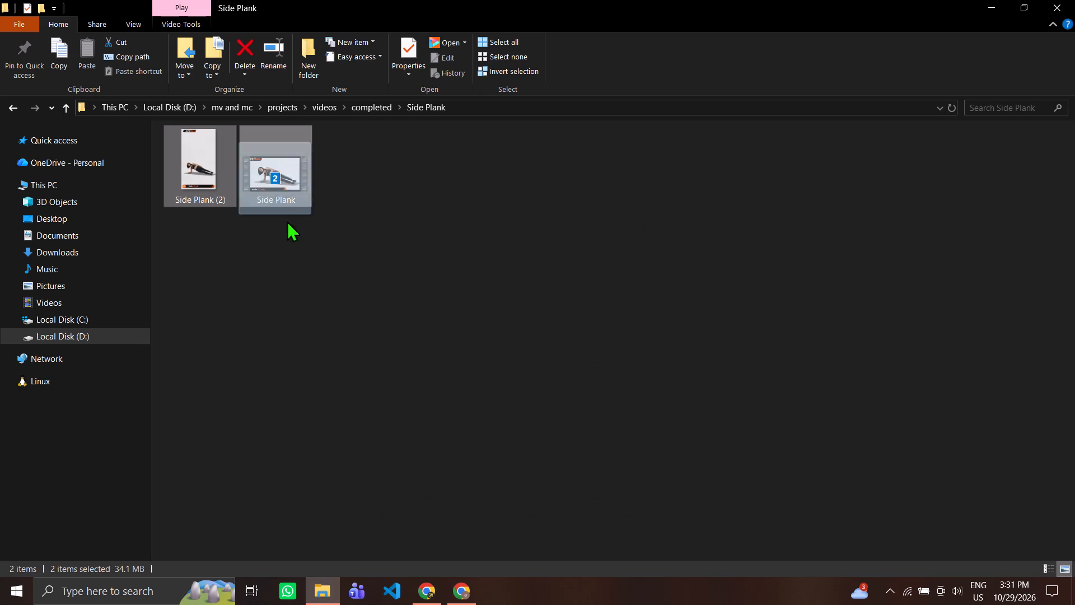
pyautogui.moveTo(287, 221); pyautogui.dragTo(543, 351)
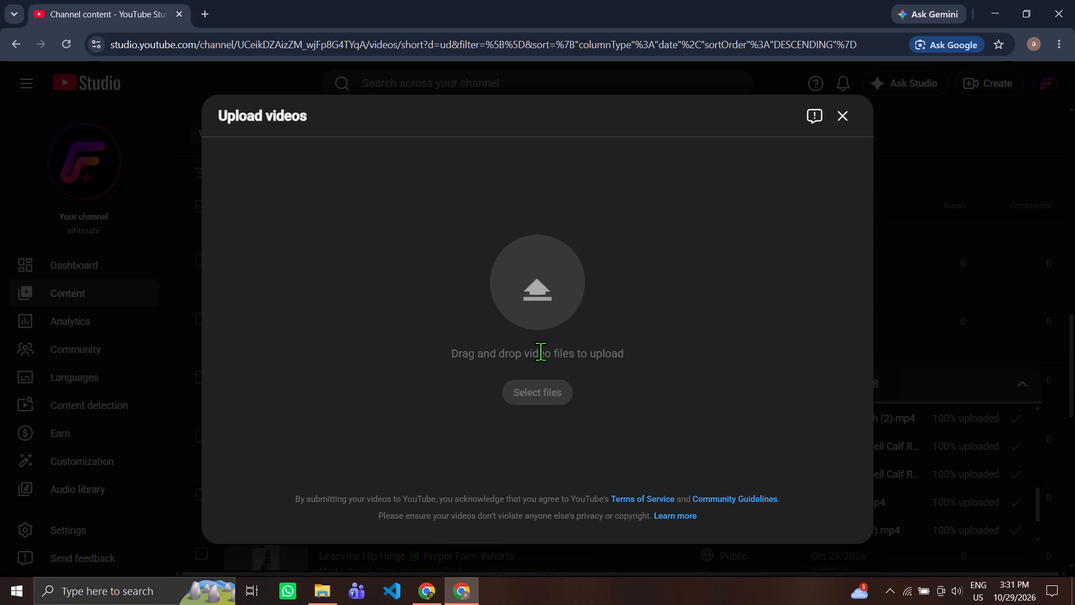
# Start another upload in YouTube Studio and add both videos from the Side Step Jacks folder.
pyautogui.hotkey('alt', 'Tab')
pyautogui.click(540, 351)
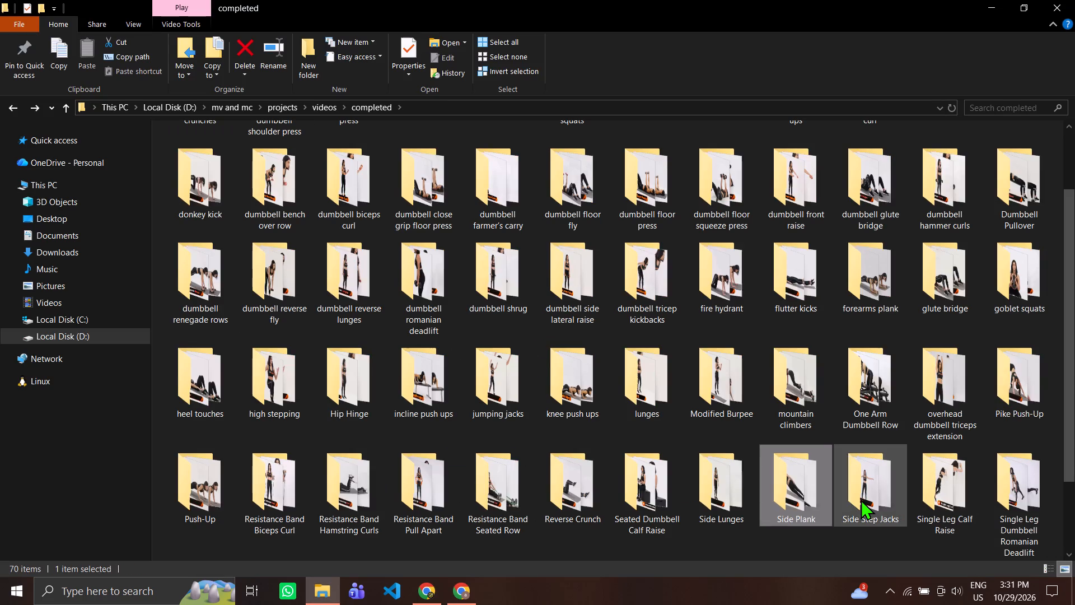
pyautogui.doubleClick(861, 499)
pyautogui.hotkey('ctrl', 'a')
pyautogui.hotkey('alt', 'Tab')
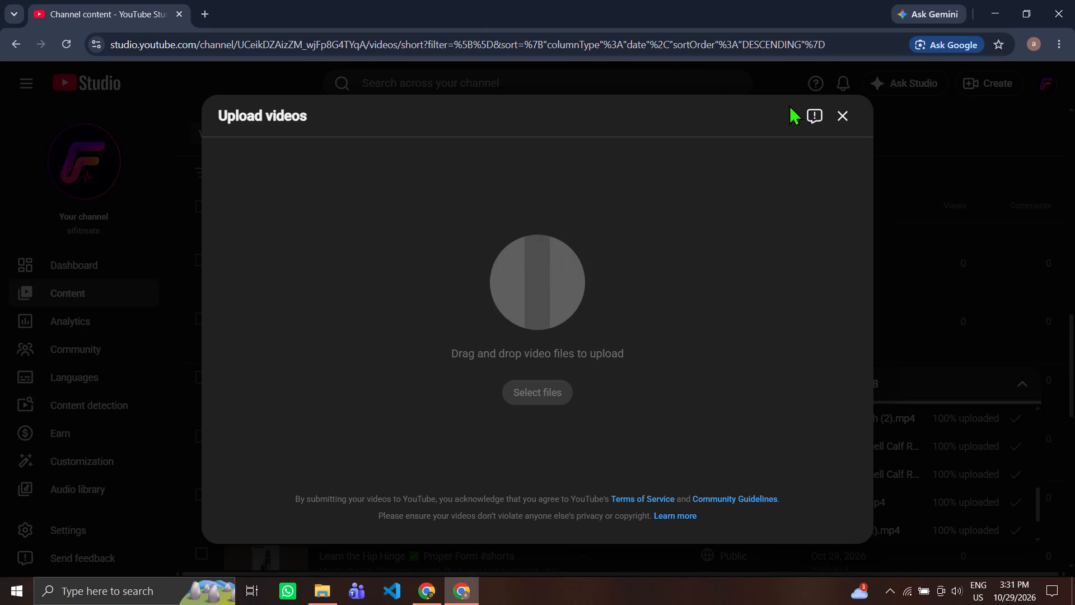
pyautogui.click(987, 80)
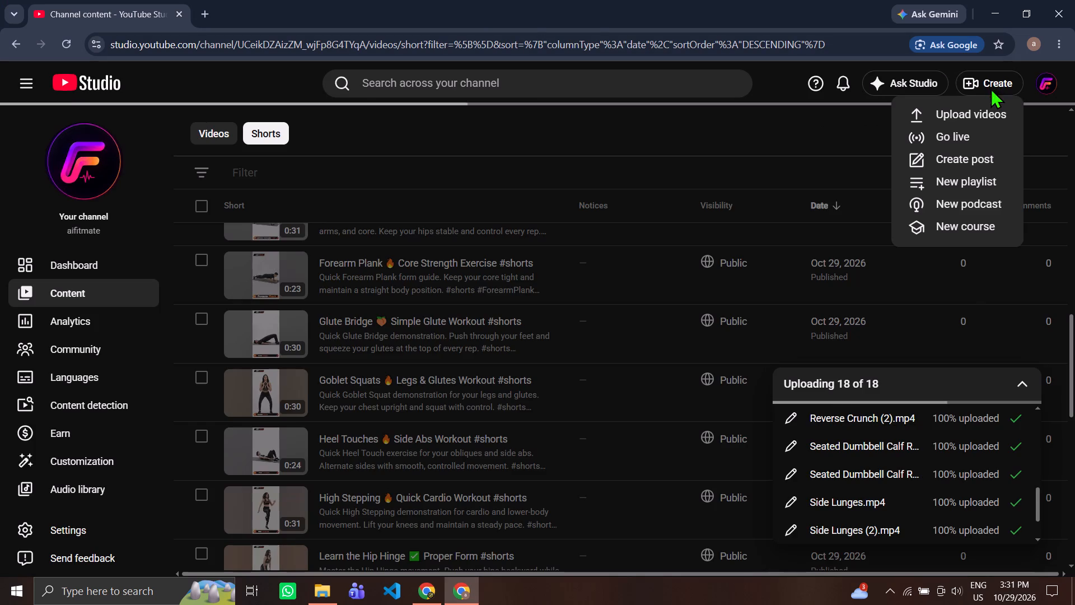
pyautogui.click(995, 117)
pyautogui.hotkey('alt', 'Tab')
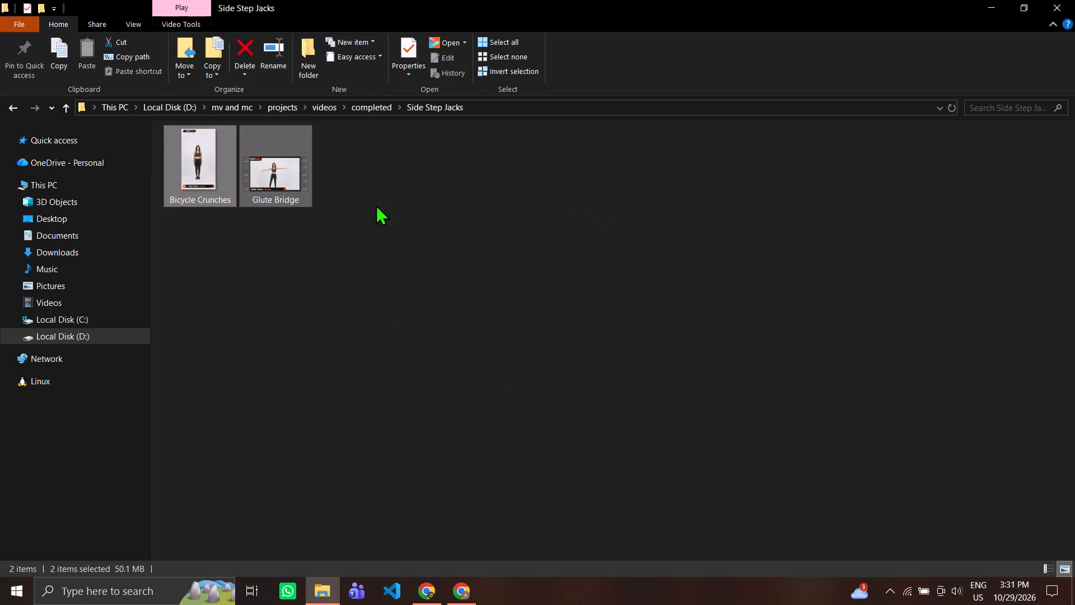
pyautogui.moveTo(249, 161); pyautogui.dragTo(560, 337)
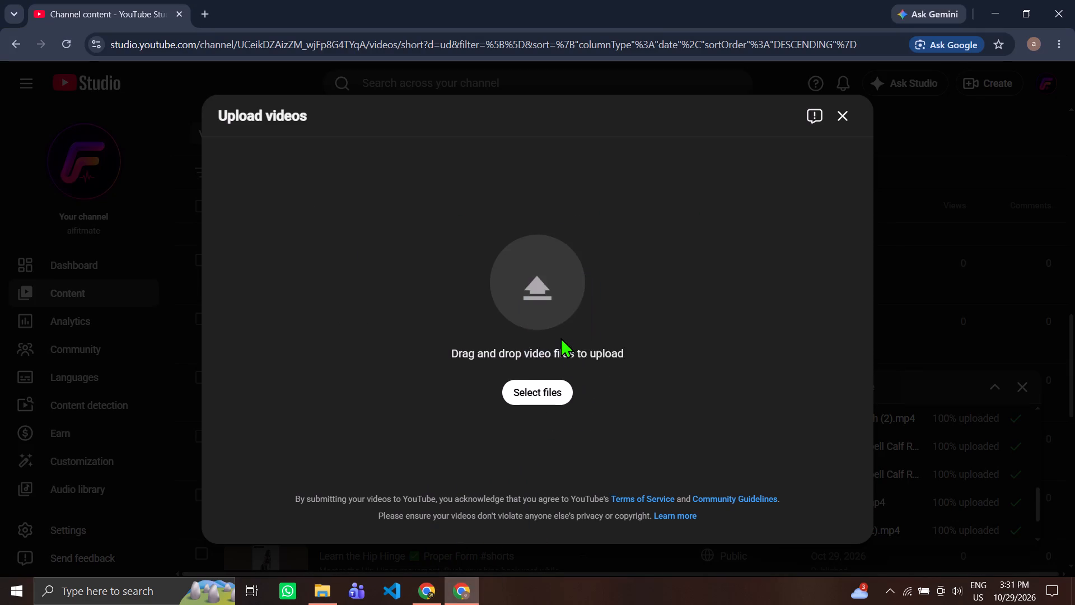
# Start another upload in YouTube Studio and add both videos from the Single Leg Calf Raise folder.
pyautogui.hotkey('alt', 'Tab')
pyautogui.click(560, 338)
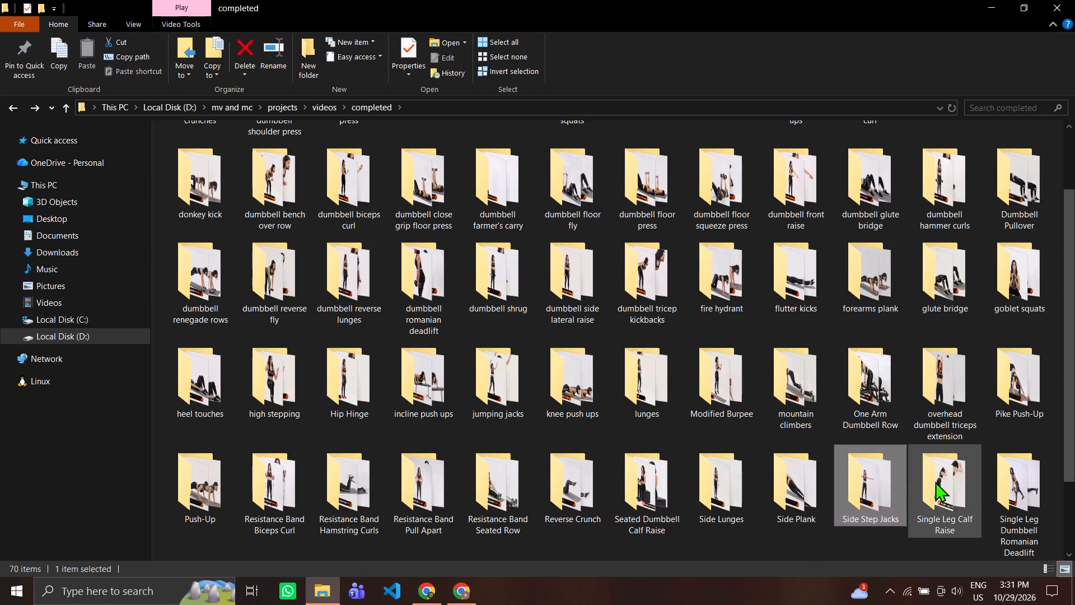
pyautogui.doubleClick(936, 481)
pyautogui.hotkey('alt', 'Tab')
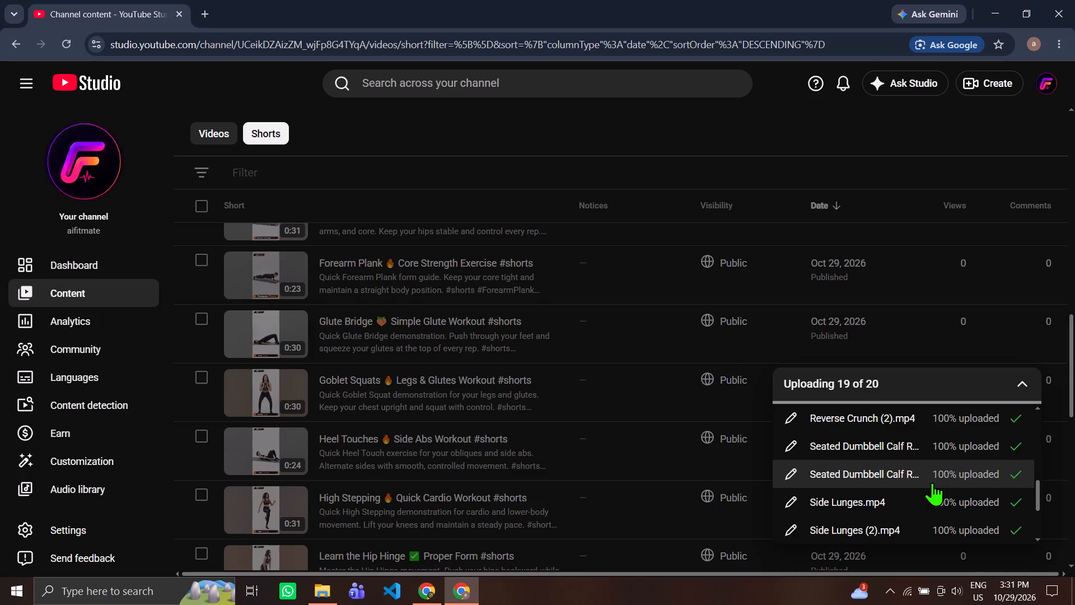
pyautogui.hotkey('alt', 'Tab')
pyautogui.hotkey('ctrl', 'a')
pyautogui.hotkey('alt', 'Tab')
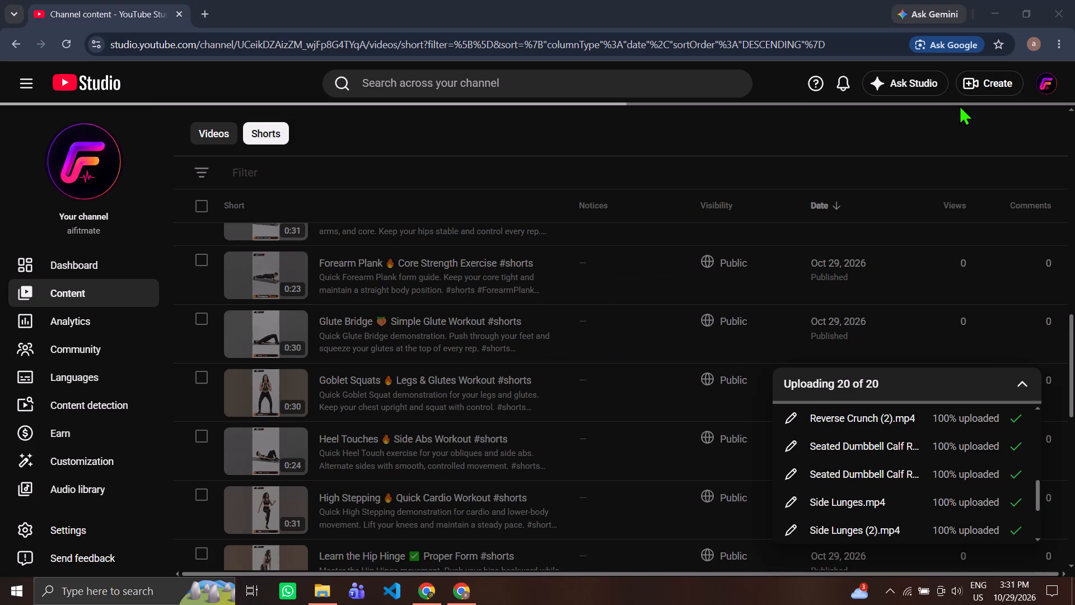
pyautogui.click(968, 88)
pyautogui.click(969, 109)
pyautogui.hotkey('alt', 'Tab')
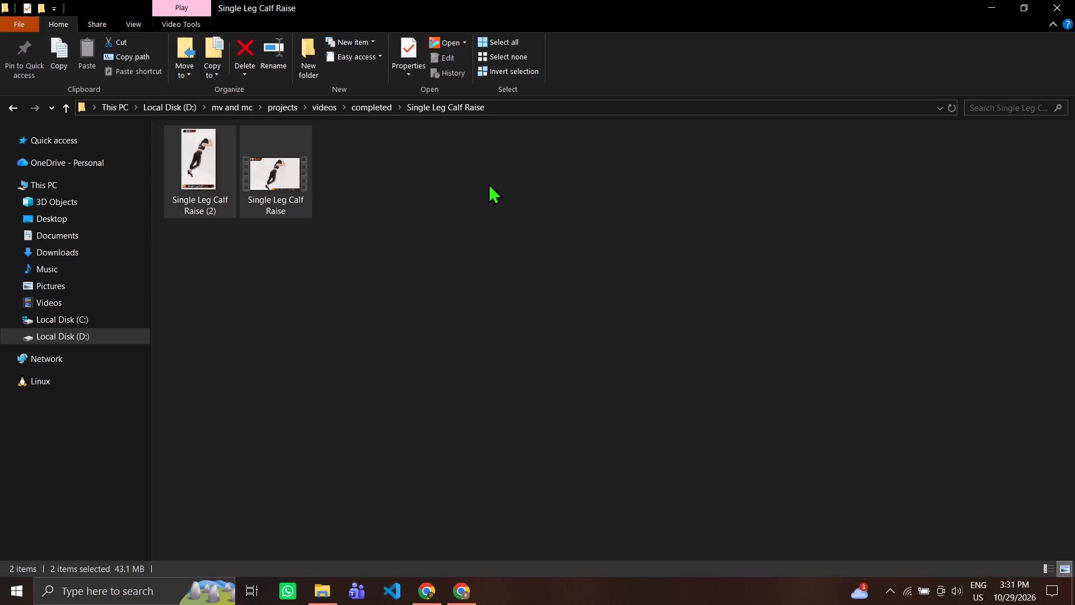
pyautogui.hotkey('alt', 'Tab')
pyautogui.hotkey('alt', 'Tab')
pyautogui.moveTo(296, 164); pyautogui.dragTo(480, 362)
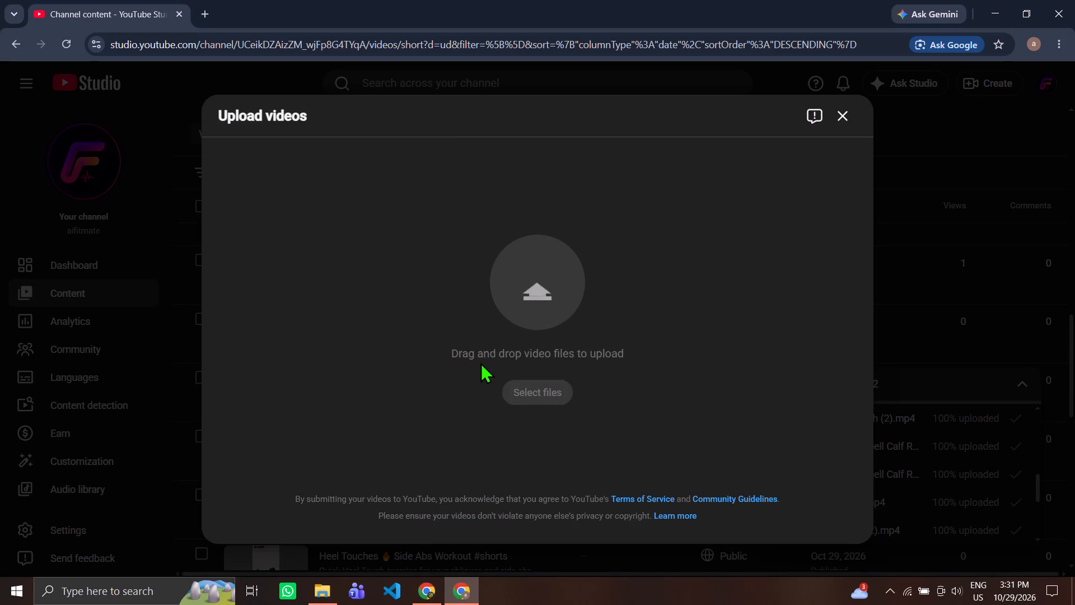
# Upload both videos from the Single Leg Dumbbell Romanian Deadlift folder in YouTube Studio and dismiss the upload summary once all uploads finish.
pyautogui.hotkey('alt', 'Tab')
pyautogui.click(480, 362)
pyautogui.doubleClick(1023, 495)
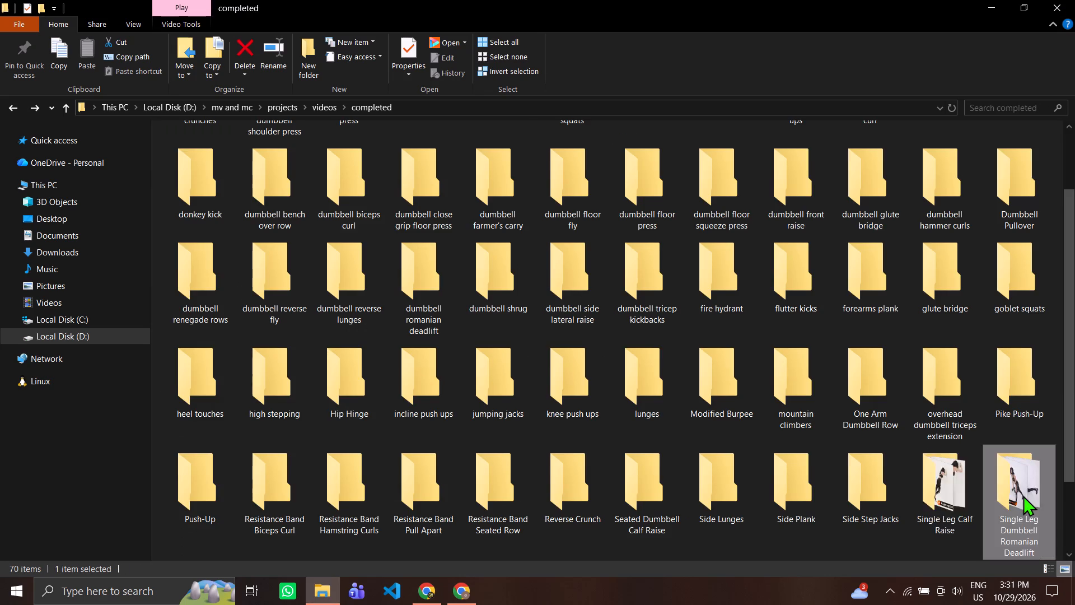
pyautogui.hotkey('ctrl', 'a')
pyautogui.hotkey('alt', 'Tab')
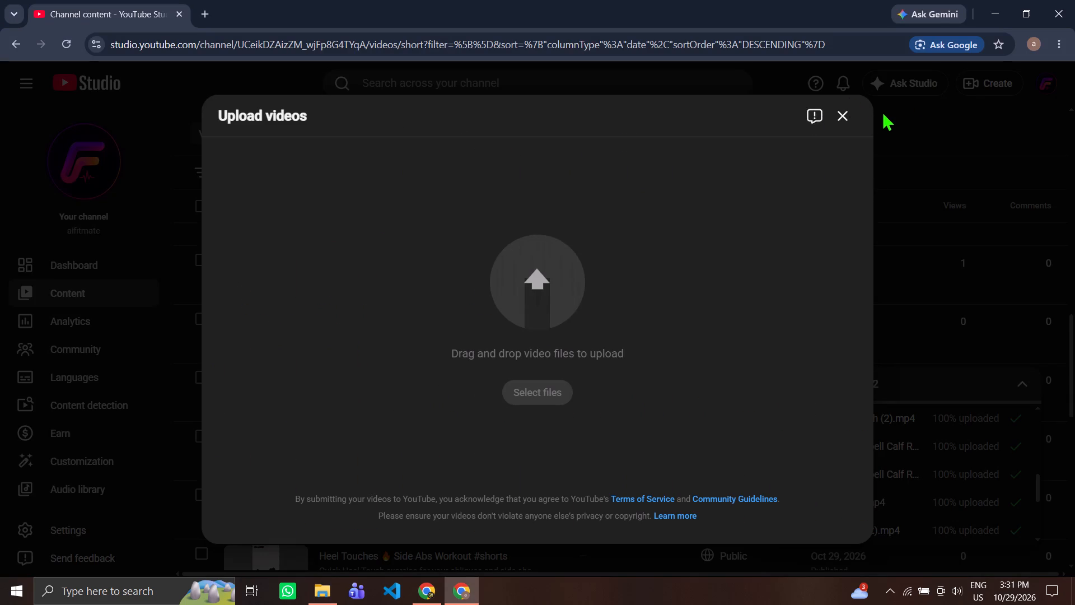
pyautogui.click(995, 81)
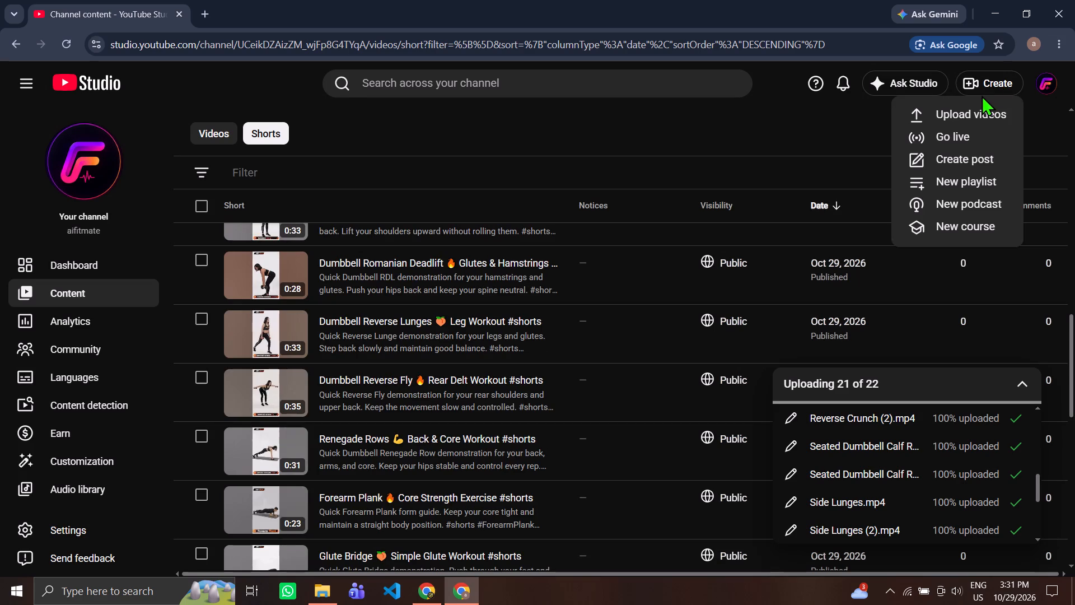
pyautogui.click(980, 105)
pyautogui.hotkey('alt', 'Tab')
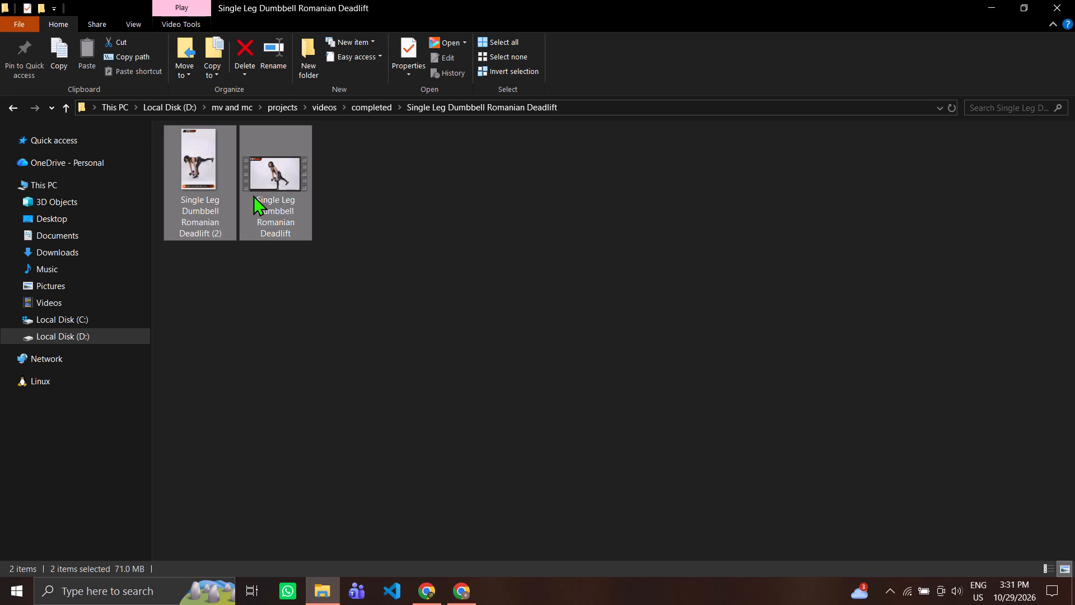
pyautogui.moveTo(268, 190); pyautogui.dragTo(543, 337)
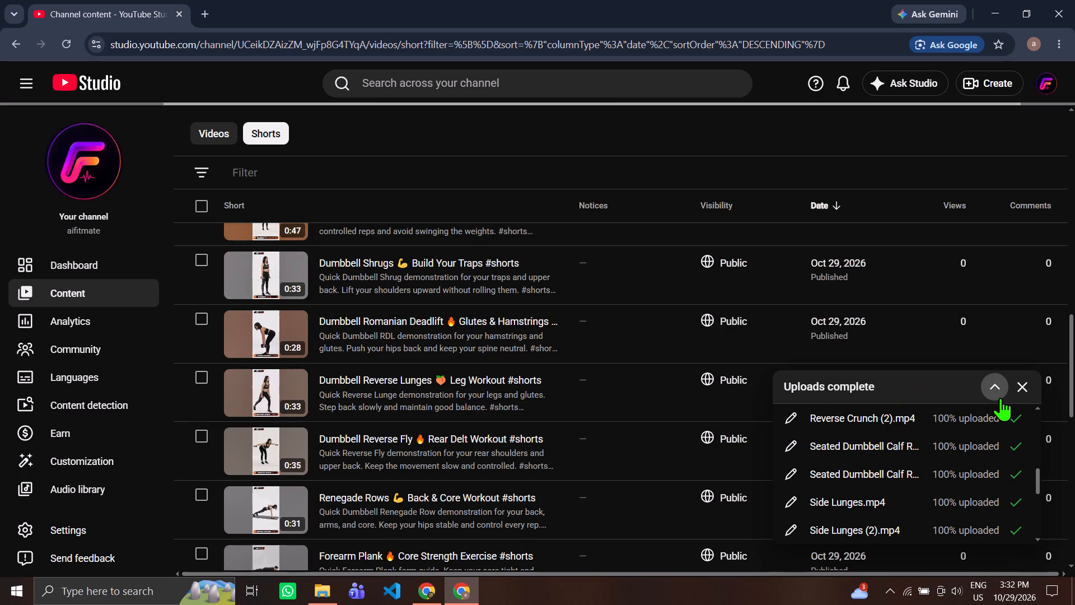
pyautogui.click(1024, 388)
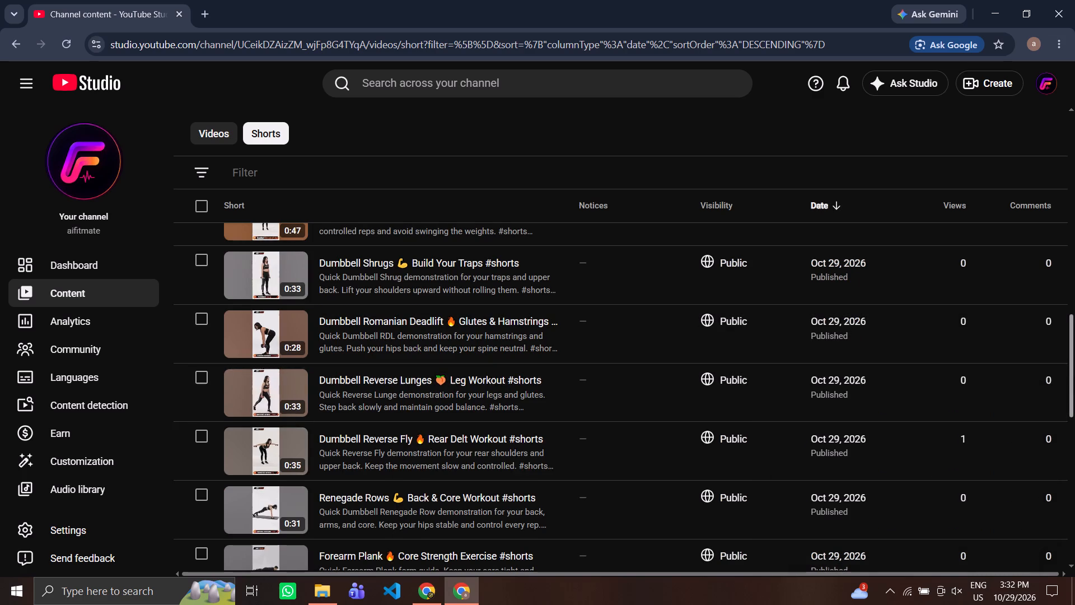
# Review the newly uploaded draft entries in the channel's Shorts list.
pyautogui.moveTo(1074, 364); pyautogui.dragTo(1074, 145)
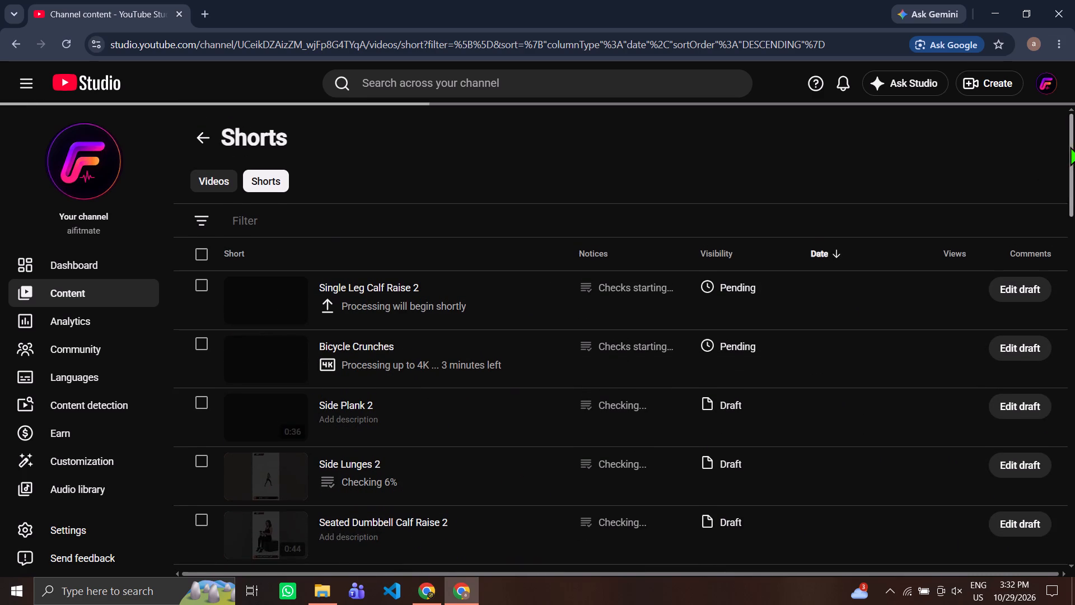
pyautogui.moveTo(1070, 146); pyautogui.dragTo(1074, 214)
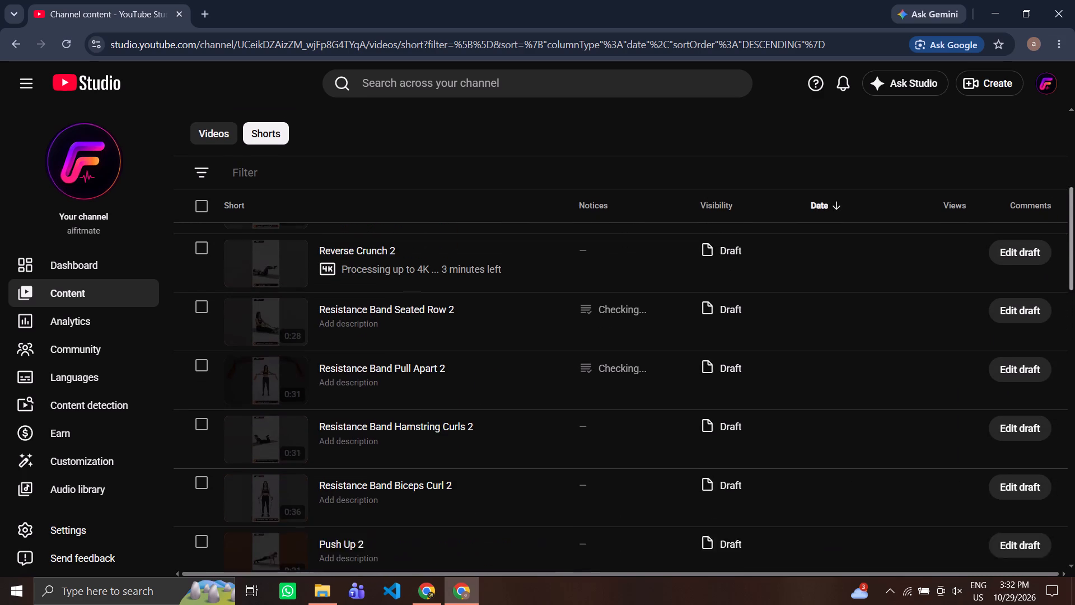
pyautogui.moveTo(1074, 214); pyautogui.dragTo(1074, 245)
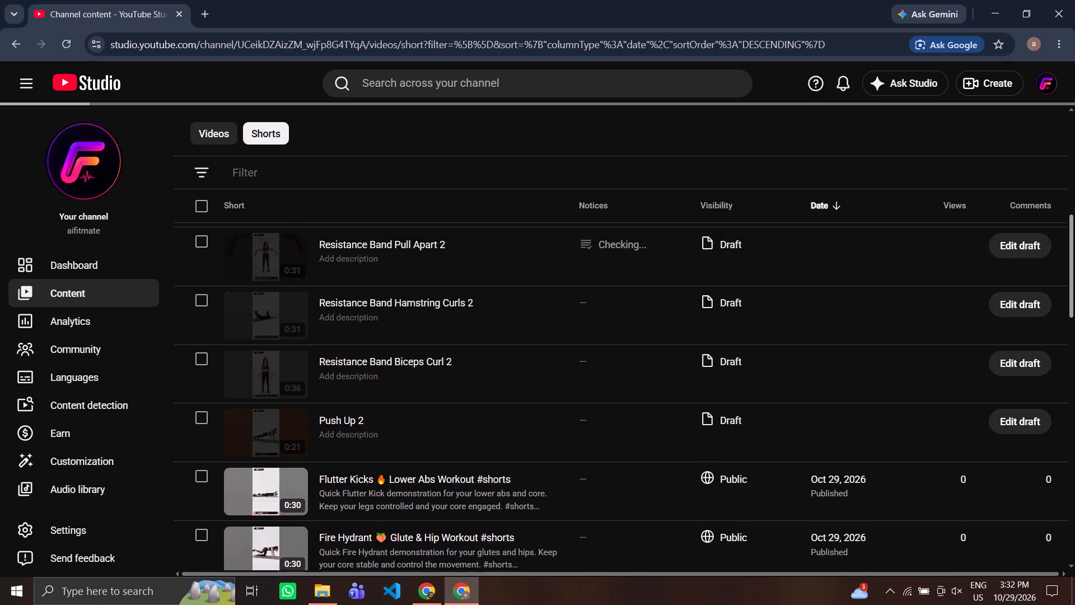
pyautogui.moveTo(1074, 245); pyautogui.dragTo(1074, 199)
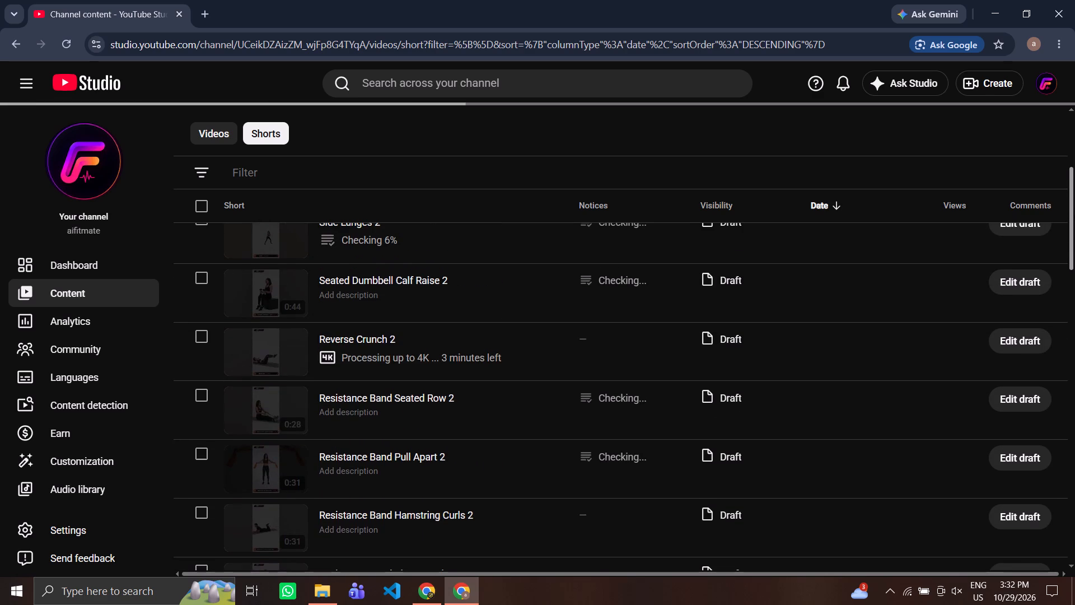
pyautogui.moveTo(1074, 199); pyautogui.dragTo(1074, 162)
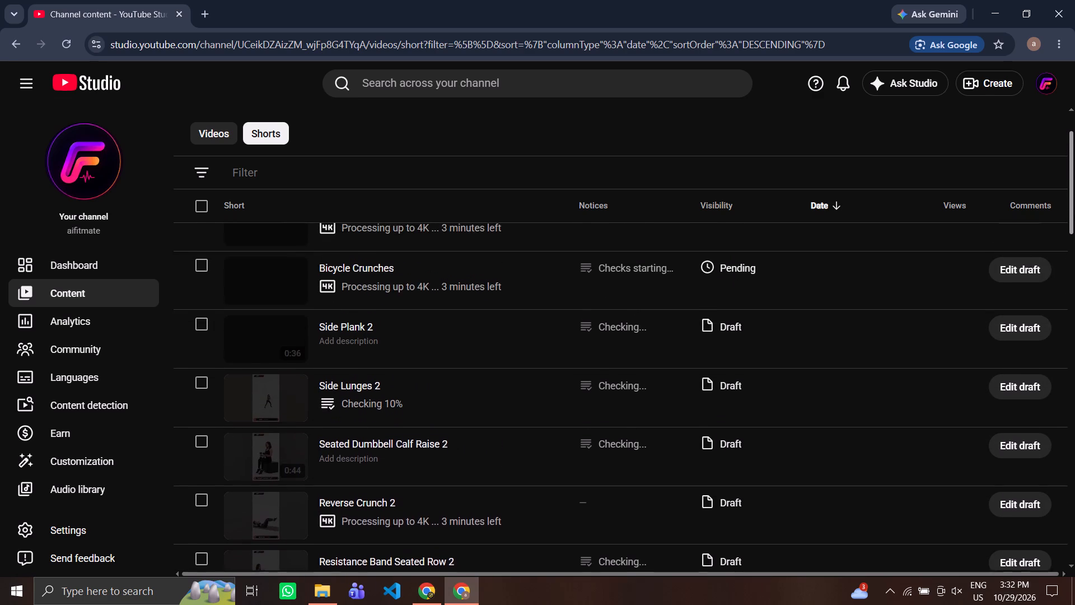
# Switch to the channel's Videos list and review the newly uploaded draft entries, closing the leftover exercise folder window along the way.
pyautogui.moveTo(1074, 162); pyautogui.dragTo(1074, 136)
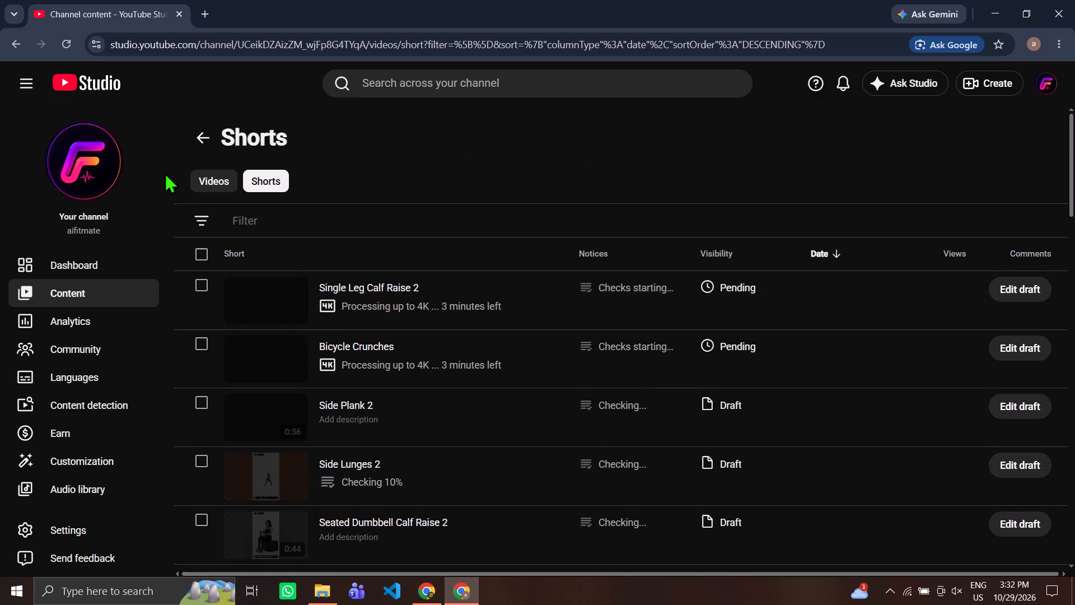
pyautogui.moveTo(223, 164); pyautogui.dragTo(213, 168)
pyautogui.click(226, 187)
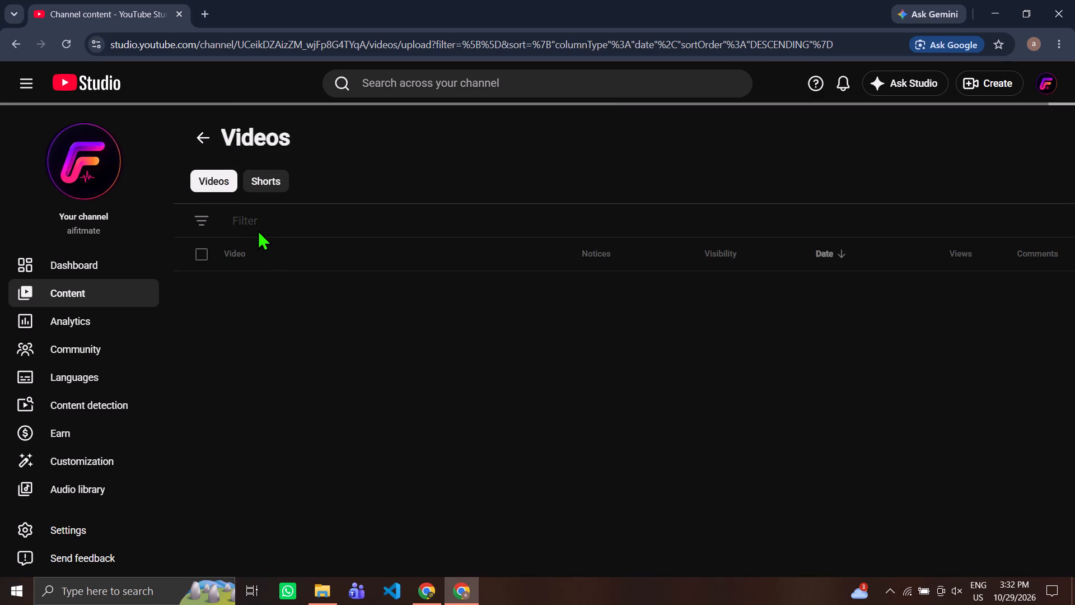
pyautogui.hotkey('alt', 'Tab')
pyautogui.click(1074, 0)
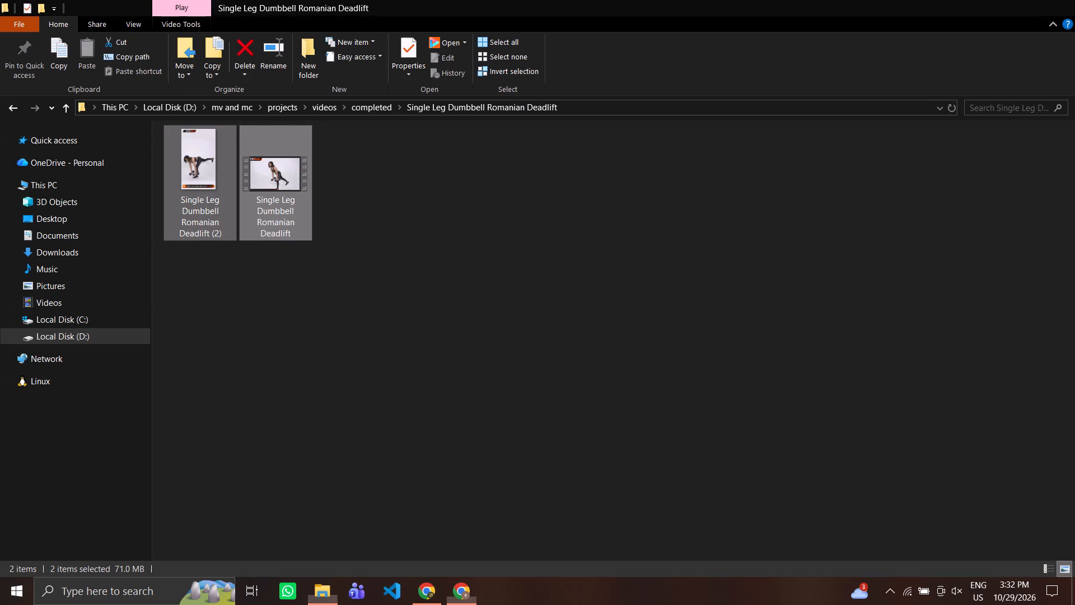
pyautogui.moveTo(1074, 165); pyautogui.dragTo(1074, 184)
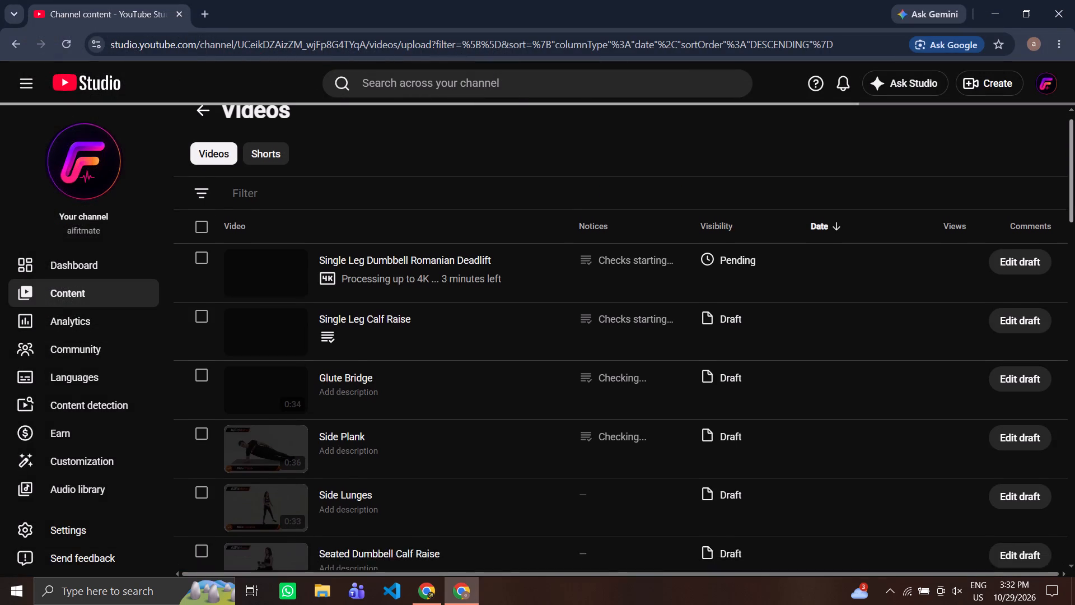
pyautogui.moveTo(1074, 184); pyautogui.dragTo(1073, 170)
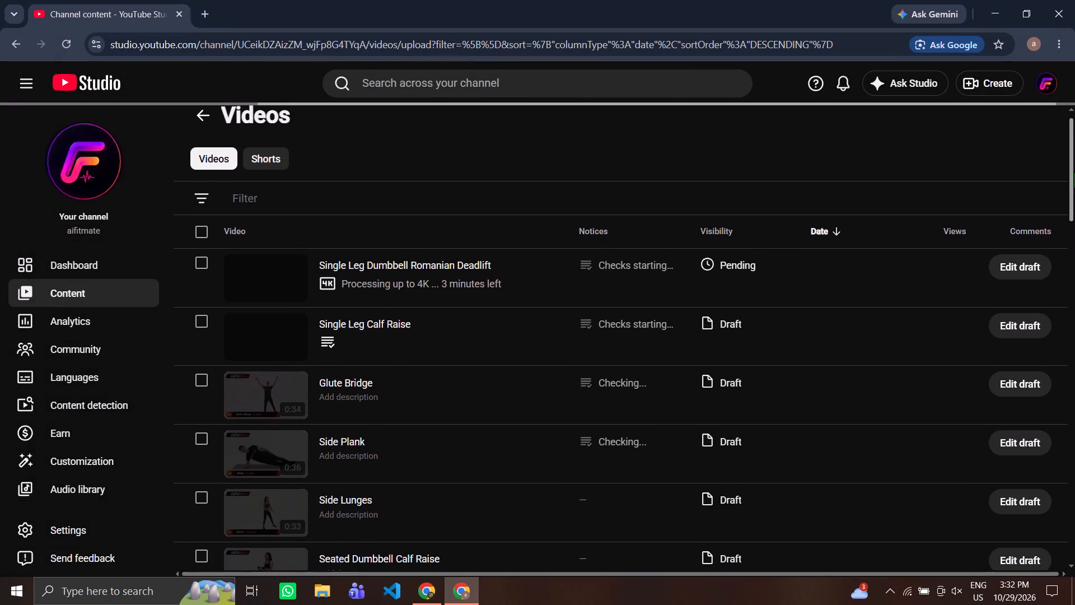
pyautogui.moveTo(1073, 170); pyautogui.dragTo(1074, 211)
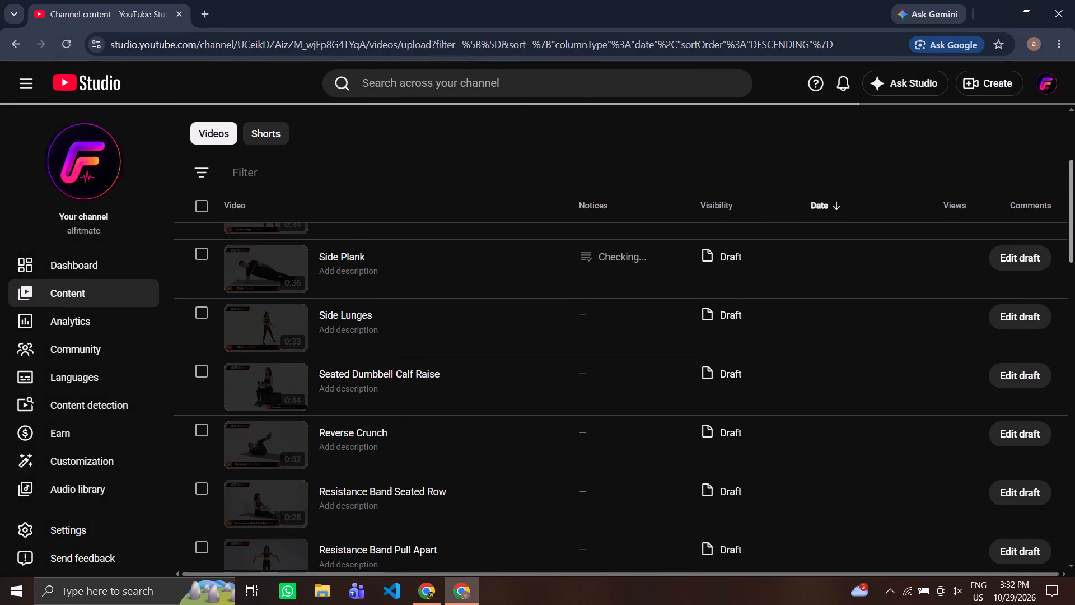
pyautogui.moveTo(1074, 211); pyautogui.dragTo(1074, 260)
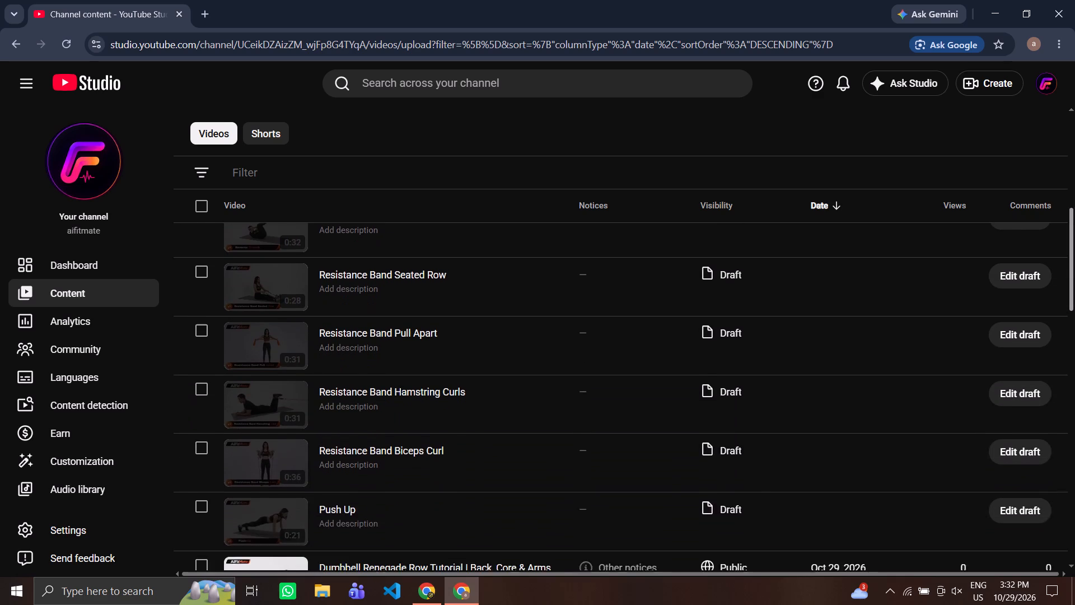
pyautogui.moveTo(1074, 260); pyautogui.dragTo(1074, 79)
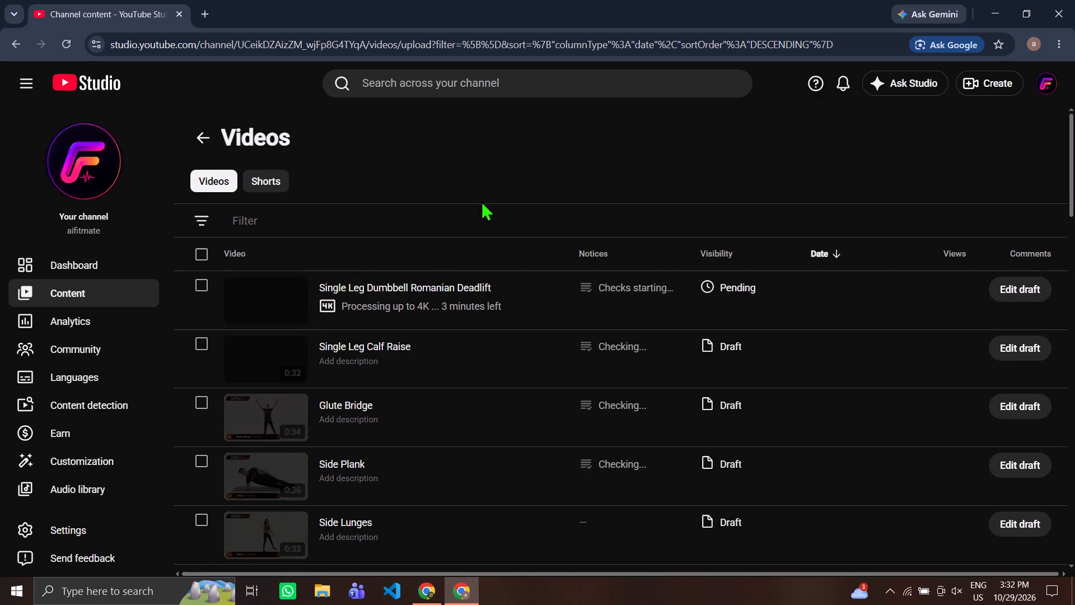
# Open the completed folder on Local Disk (D:) under mv and mc > projects > videos in File Explorer.
pyautogui.click(333, 604)
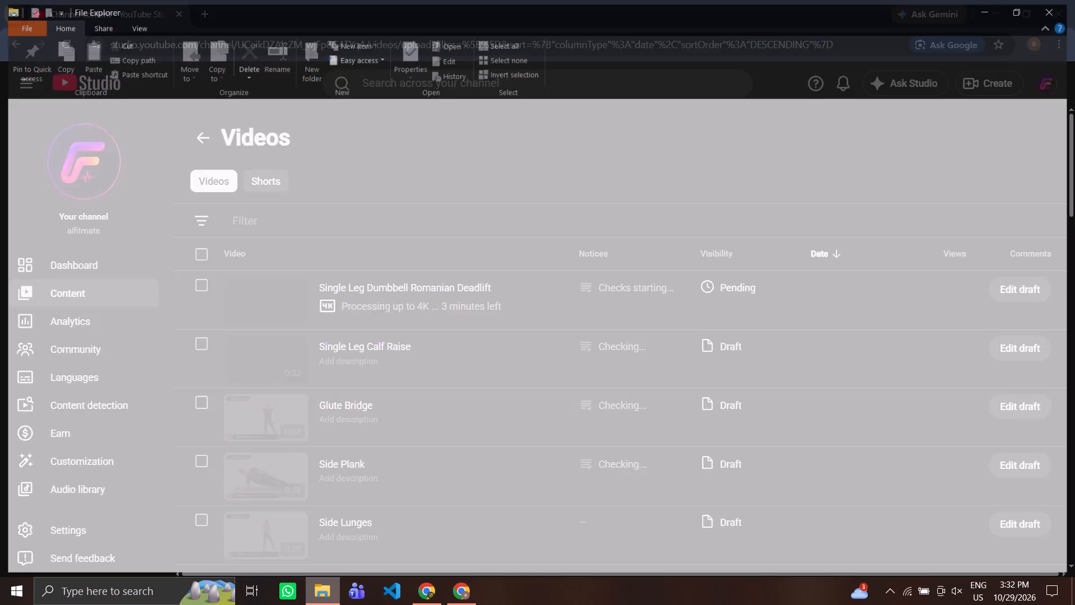
pyautogui.click(93, 328)
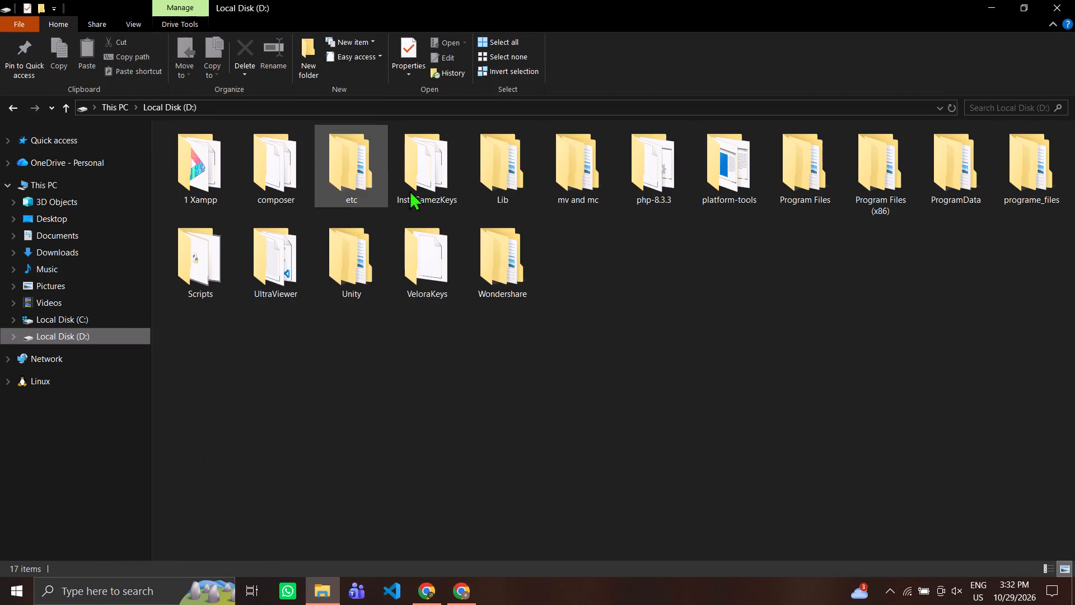
pyautogui.doubleClick(556, 180)
pyautogui.tripleClick(427, 175)
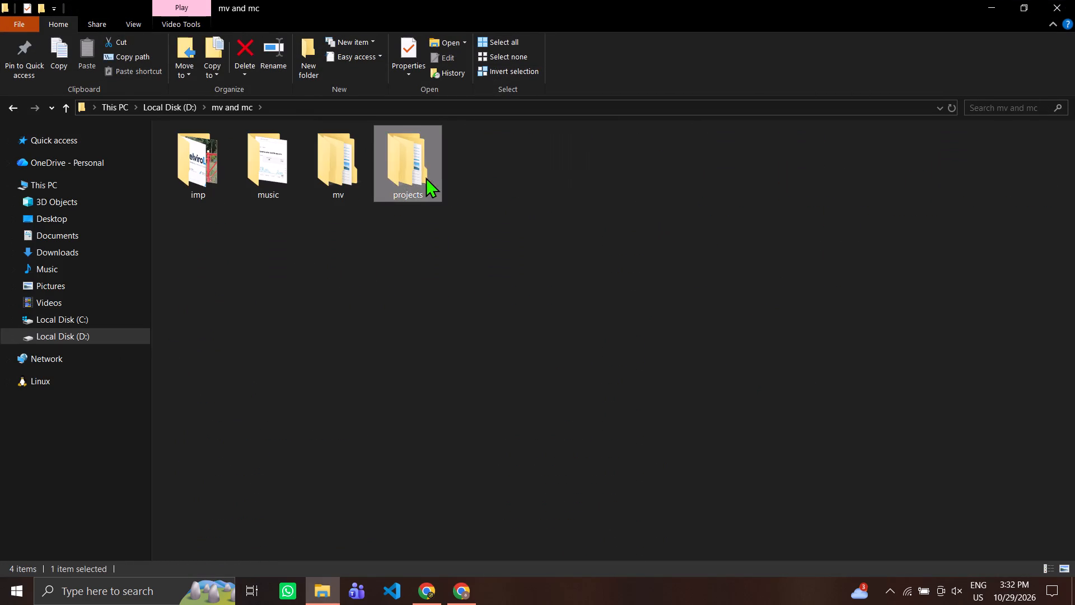
pyautogui.doubleClick(426, 177)
pyautogui.click(169, 171)
pyautogui.click(169, 175)
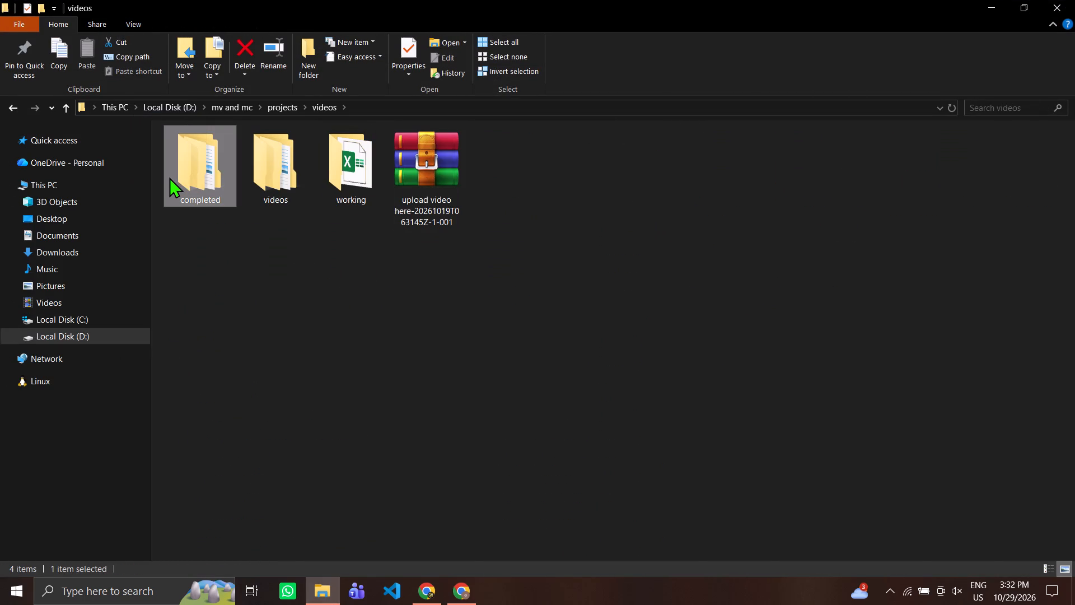
pyautogui.doubleClick(169, 177)
# Snip the row of folders from Push-Up to Single Leg Dumbbell Romanian Deadlift with Snipping Tool, and close the folder window.
pyautogui.press('s')
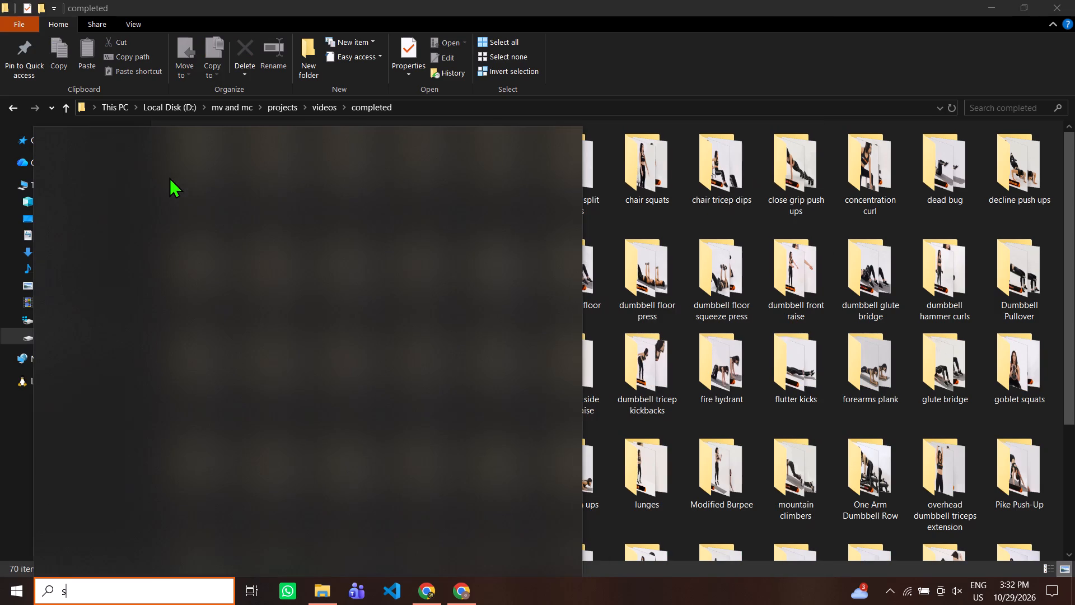
pyautogui.press('Return')
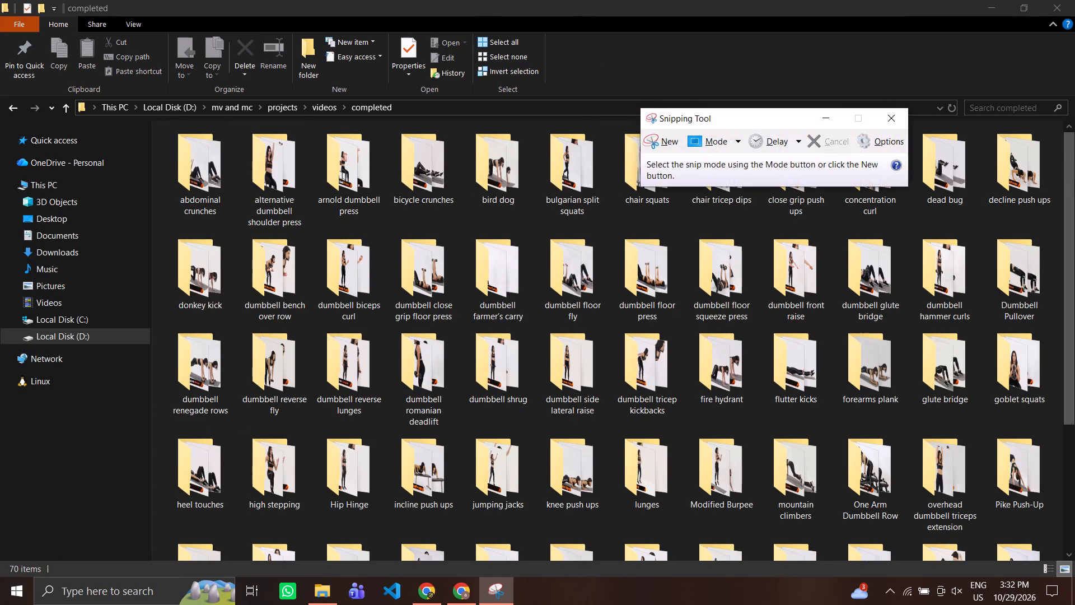
pyautogui.moveTo(1074, 213); pyautogui.dragTo(1070, 519)
pyautogui.moveTo(1074, 422); pyautogui.dragTo(1074, 375)
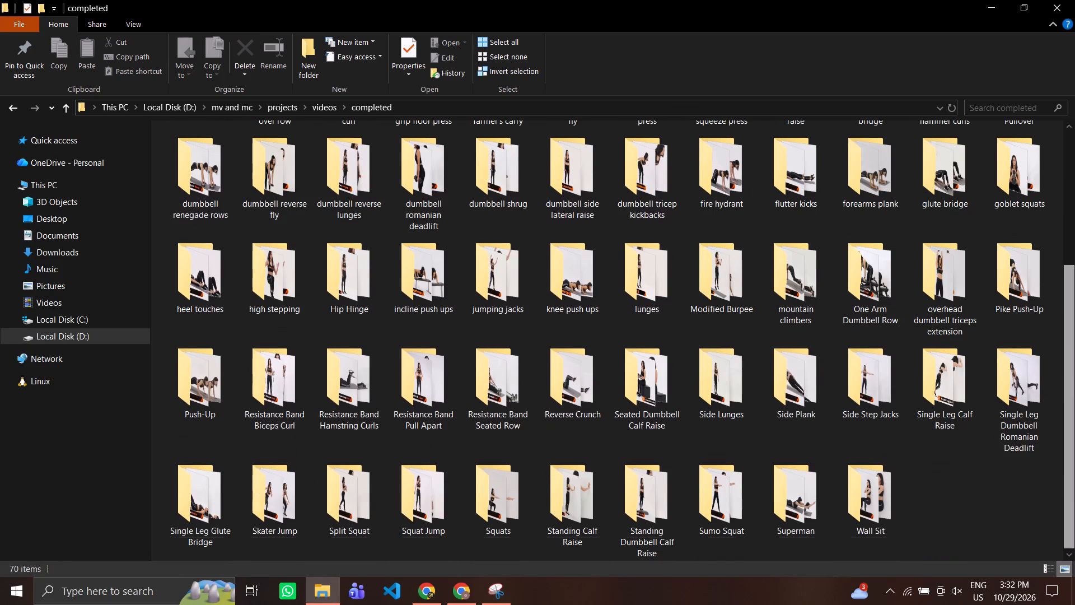
pyautogui.moveTo(1074, 375); pyautogui.dragTo(1074, 466)
pyautogui.hotkey('alt', 'Tab')
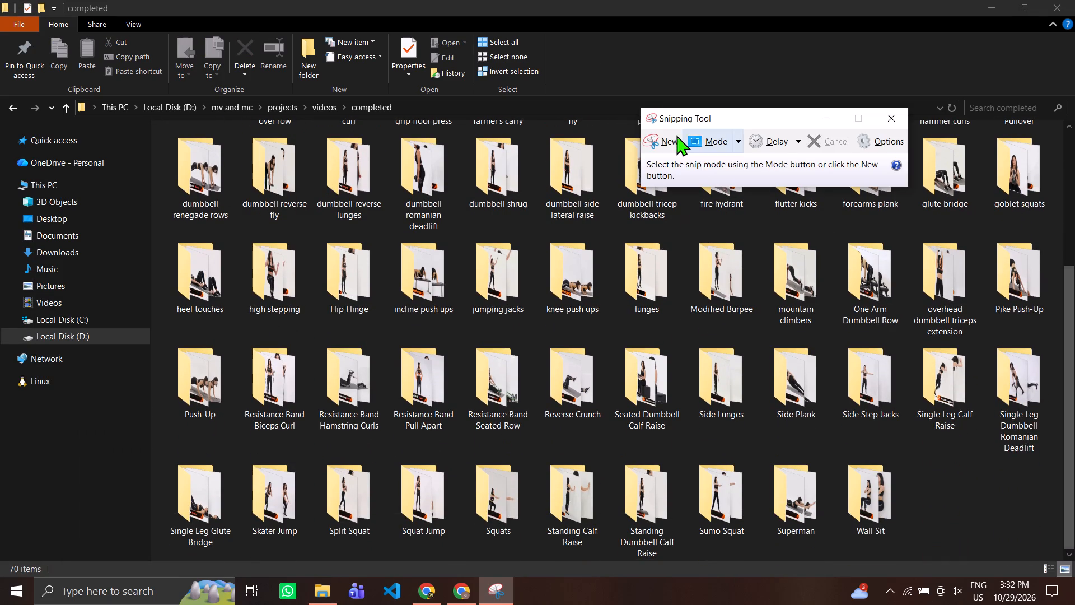
pyautogui.click(676, 135)
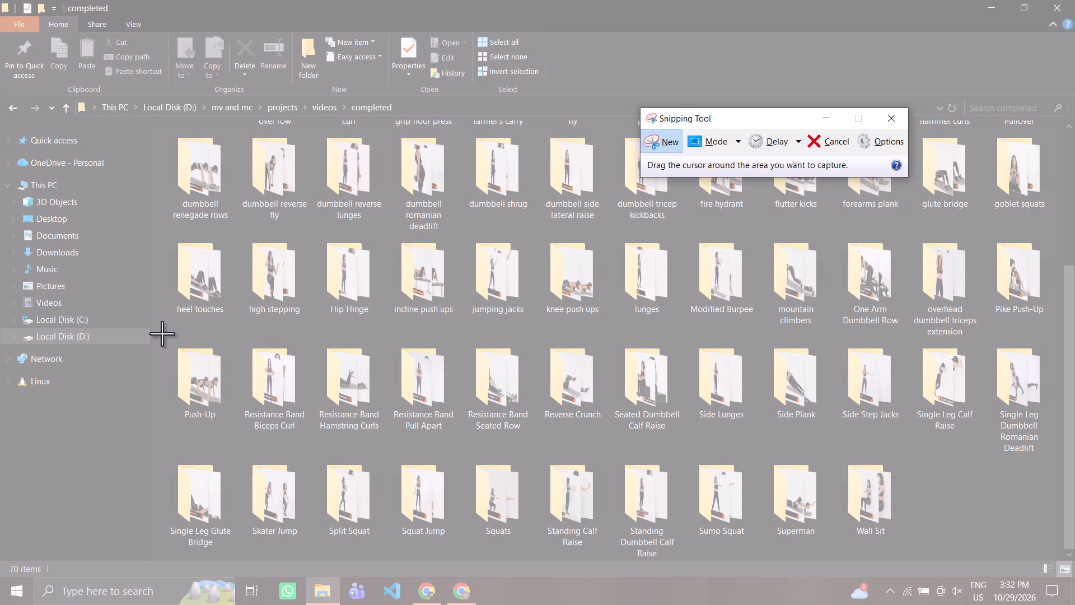